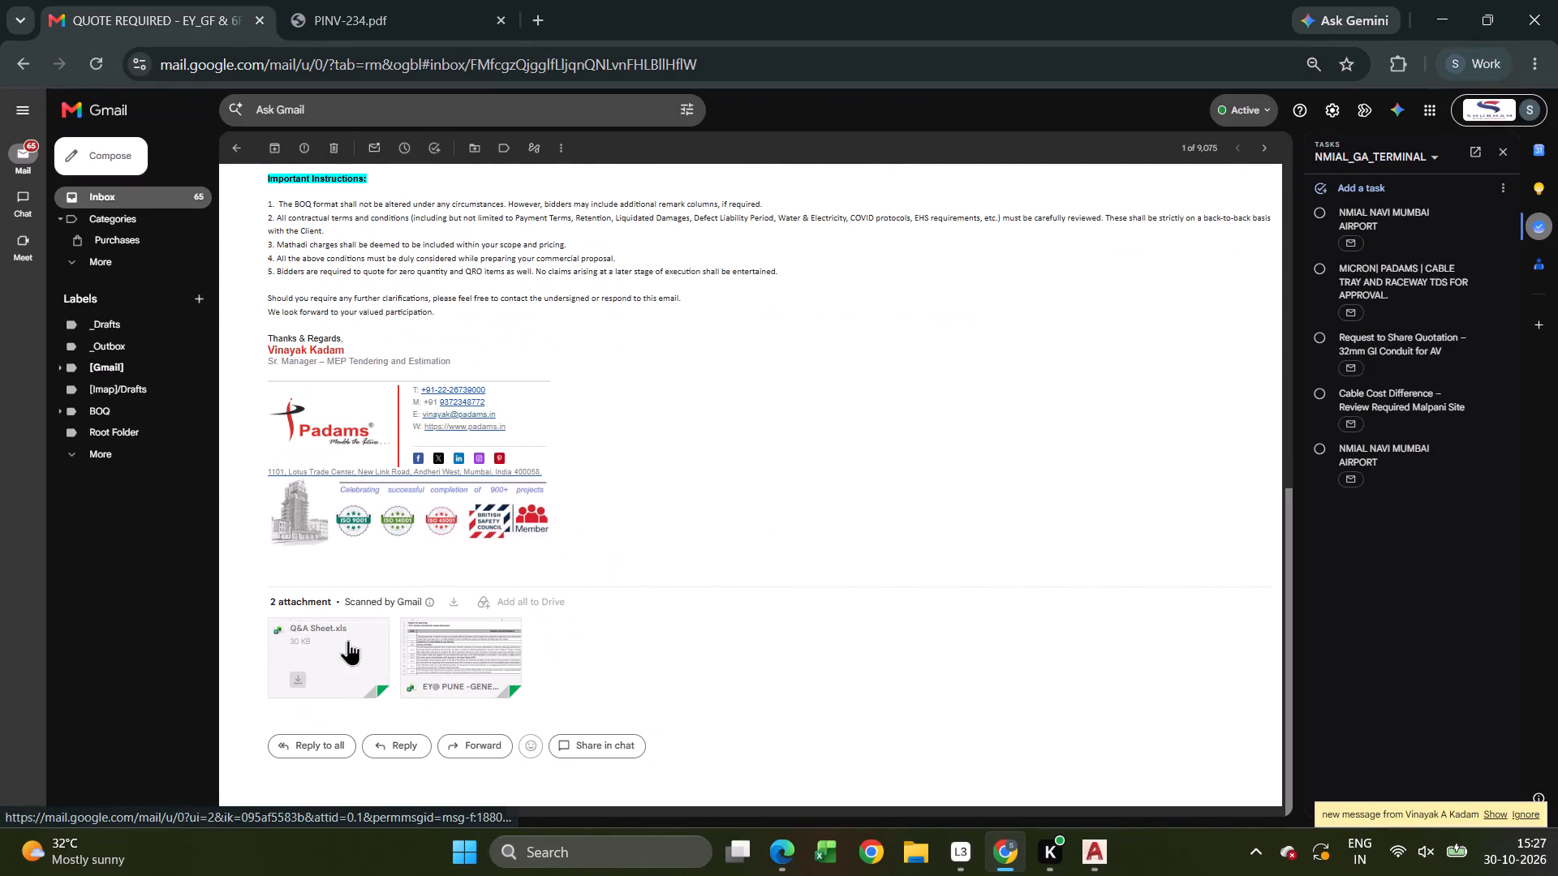
# Open the shared OneDrive folder linked in the quote request email and download all of EY GDS Pune_Tender Docs 30.10.2026.
pyautogui.scroll(7, 369, 578)
pyautogui.scroll(-1, 428, 623)
pyautogui.click(424, 670)
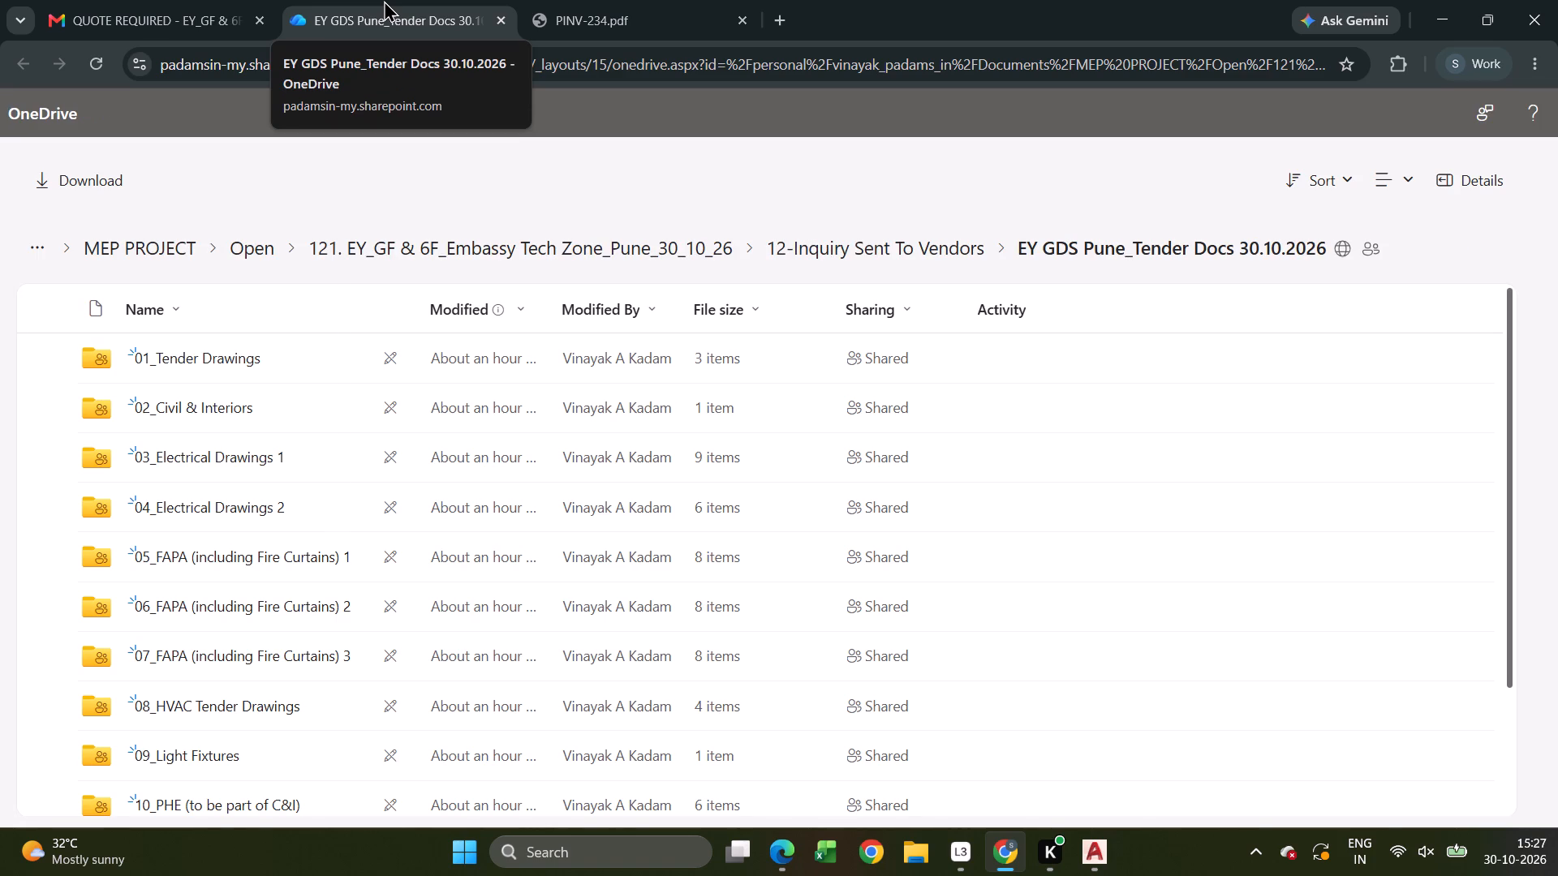
pyautogui.click(62, 180)
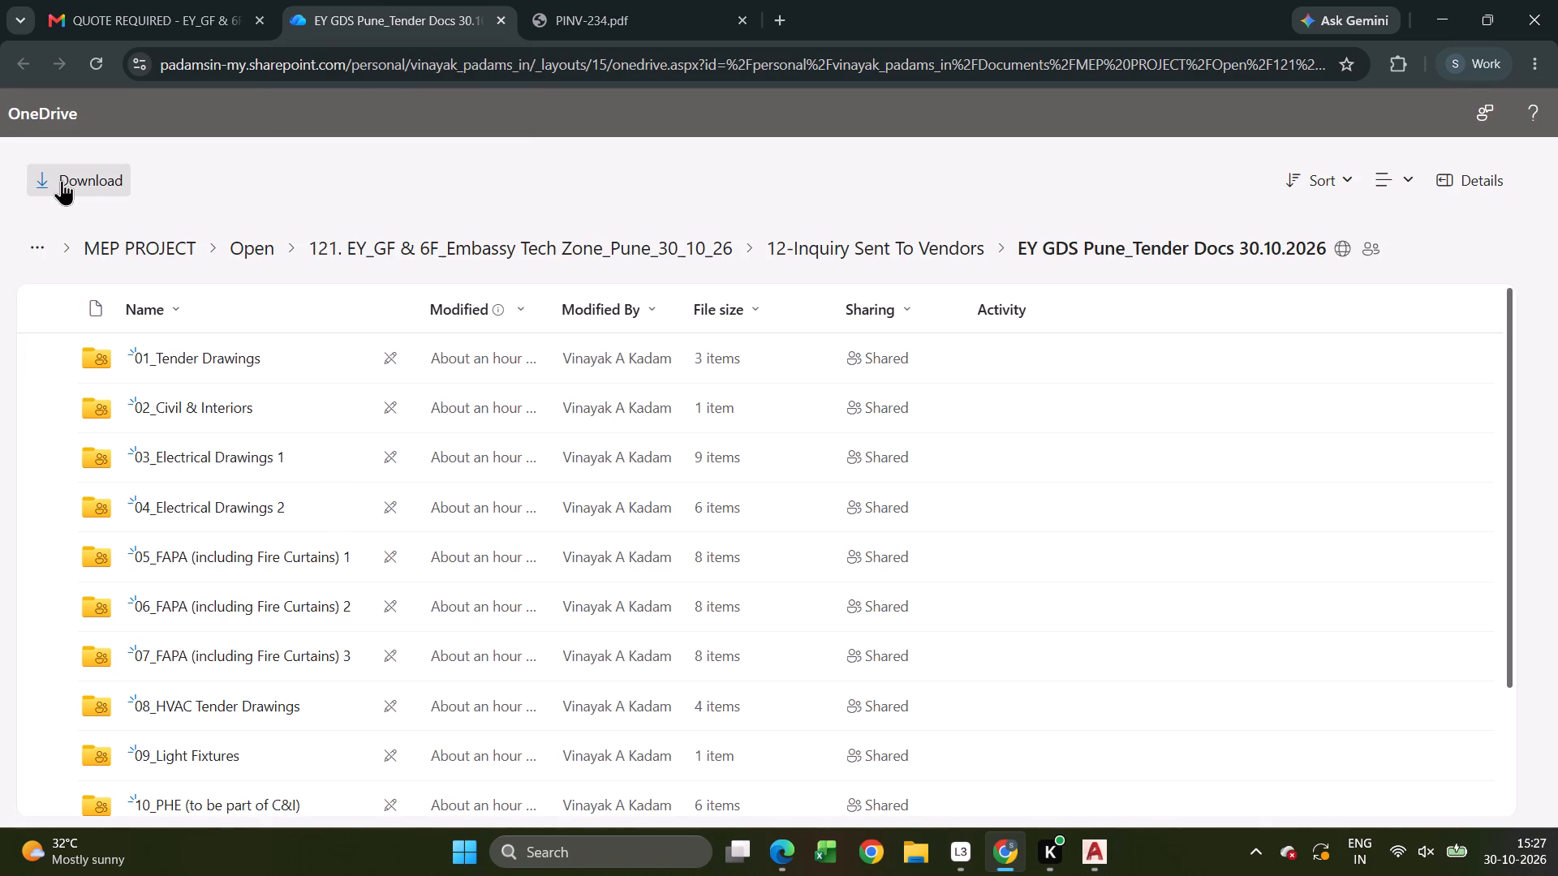
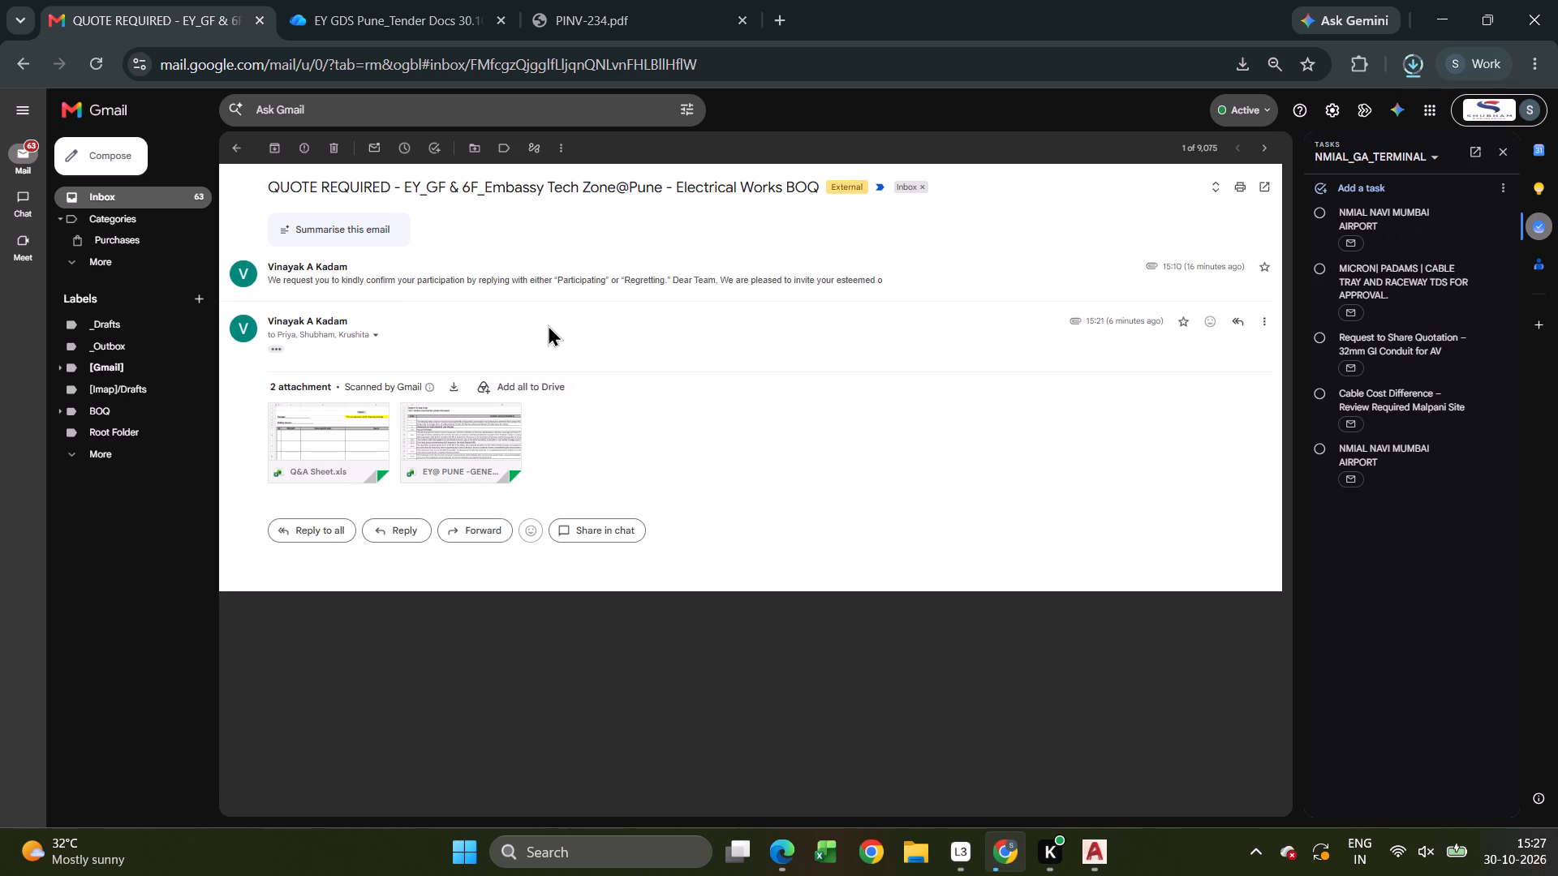
# Expand the earlier message in the quote request thread and check its attached files against those of the latest message.
pyautogui.click(561, 281)
pyautogui.scroll(-6, 426, 483)
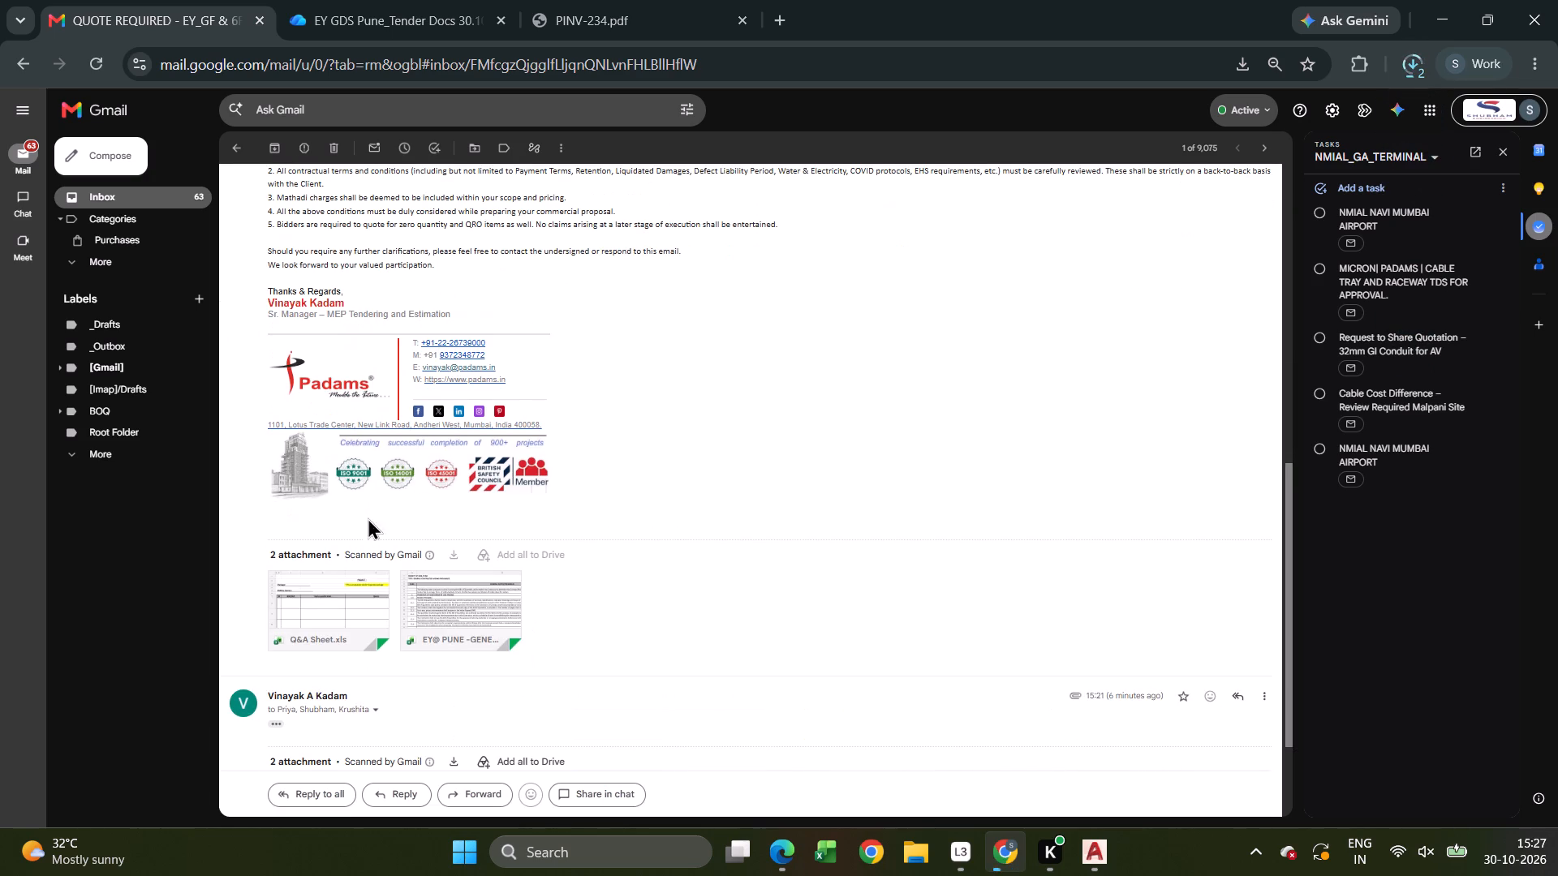
pyautogui.scroll(-3, 455, 563)
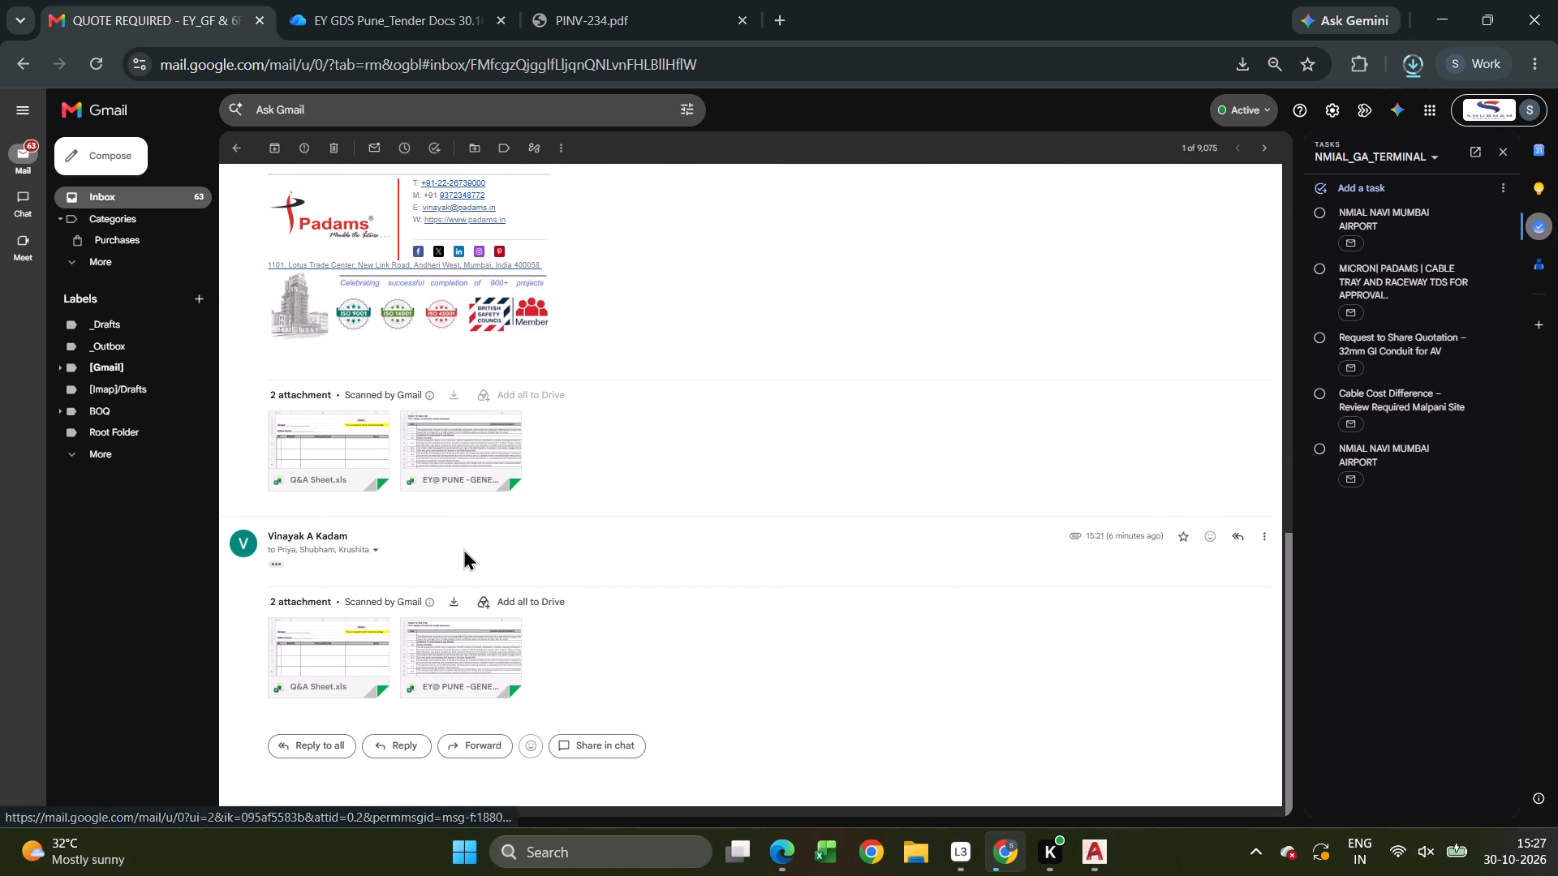
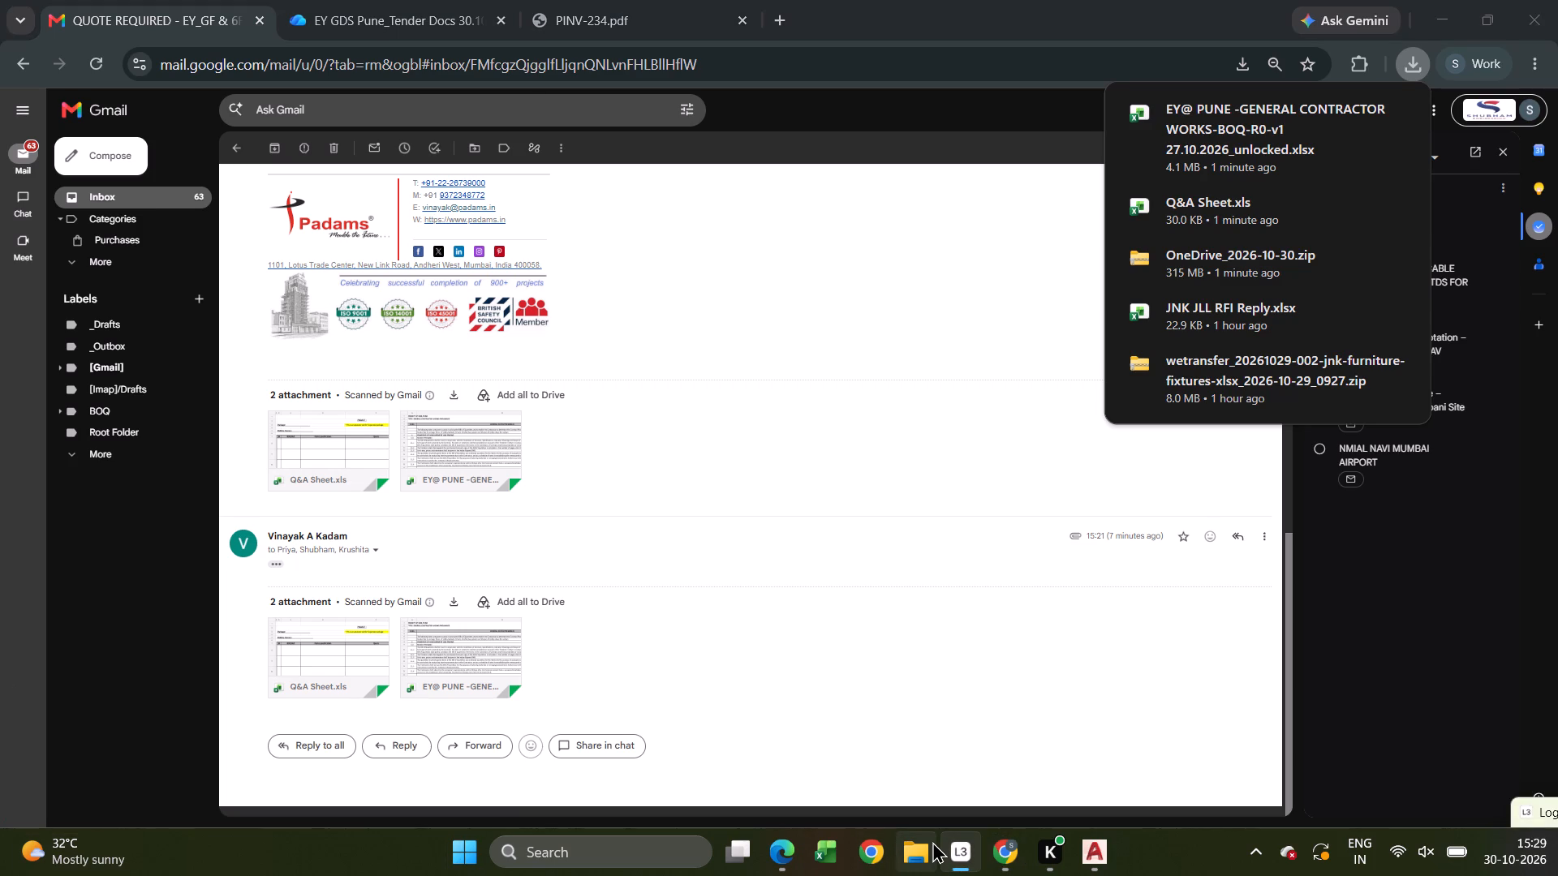
pyautogui.click(930, 841)
pyautogui.scroll(-6, 106, 647)
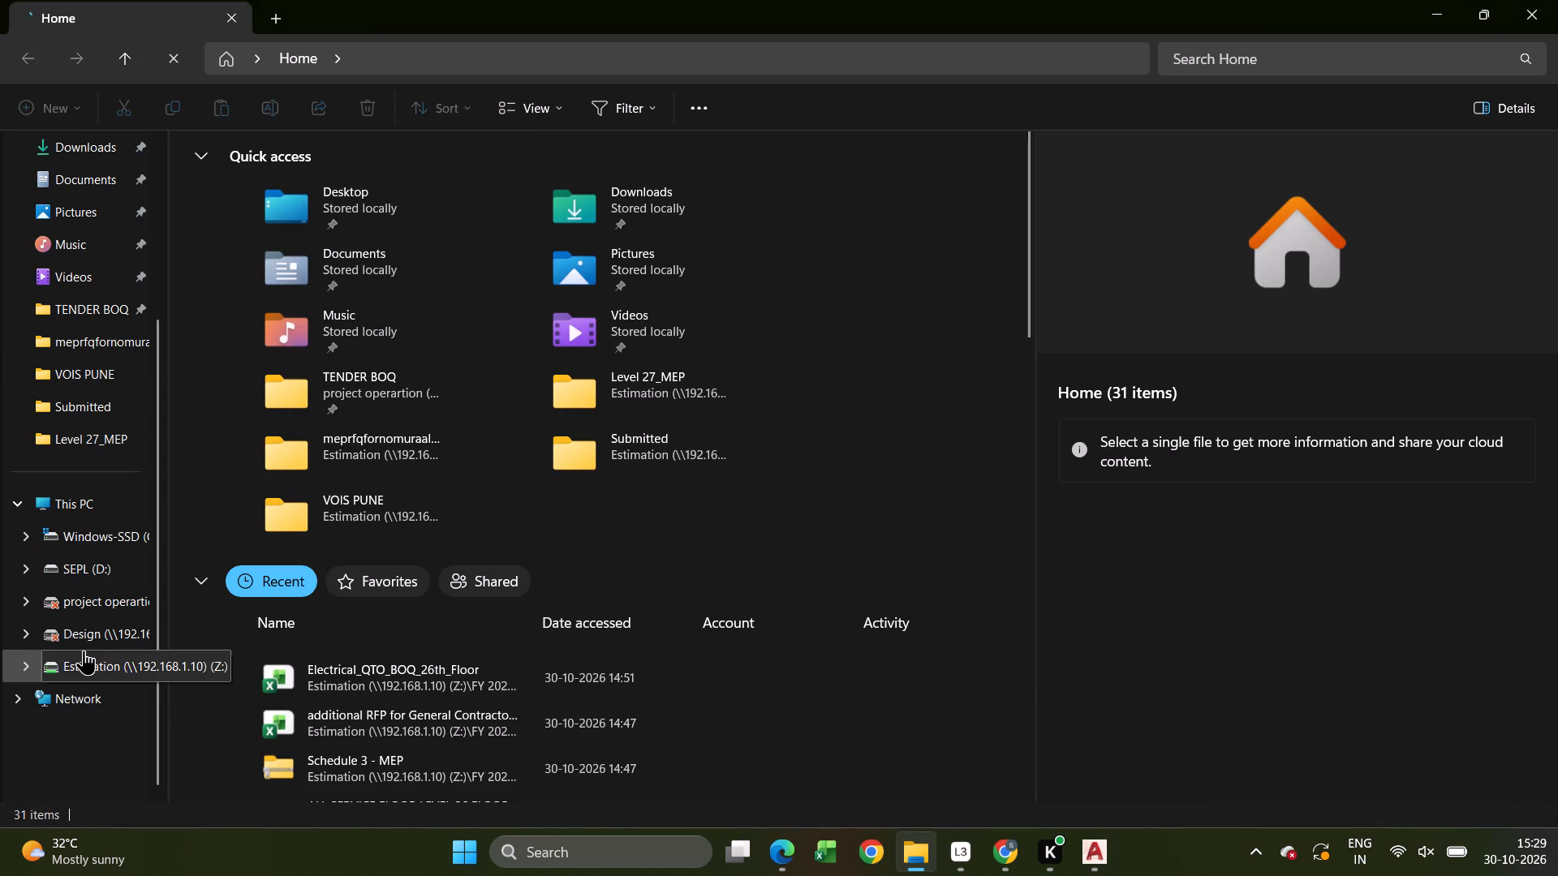
pyautogui.click(105, 663)
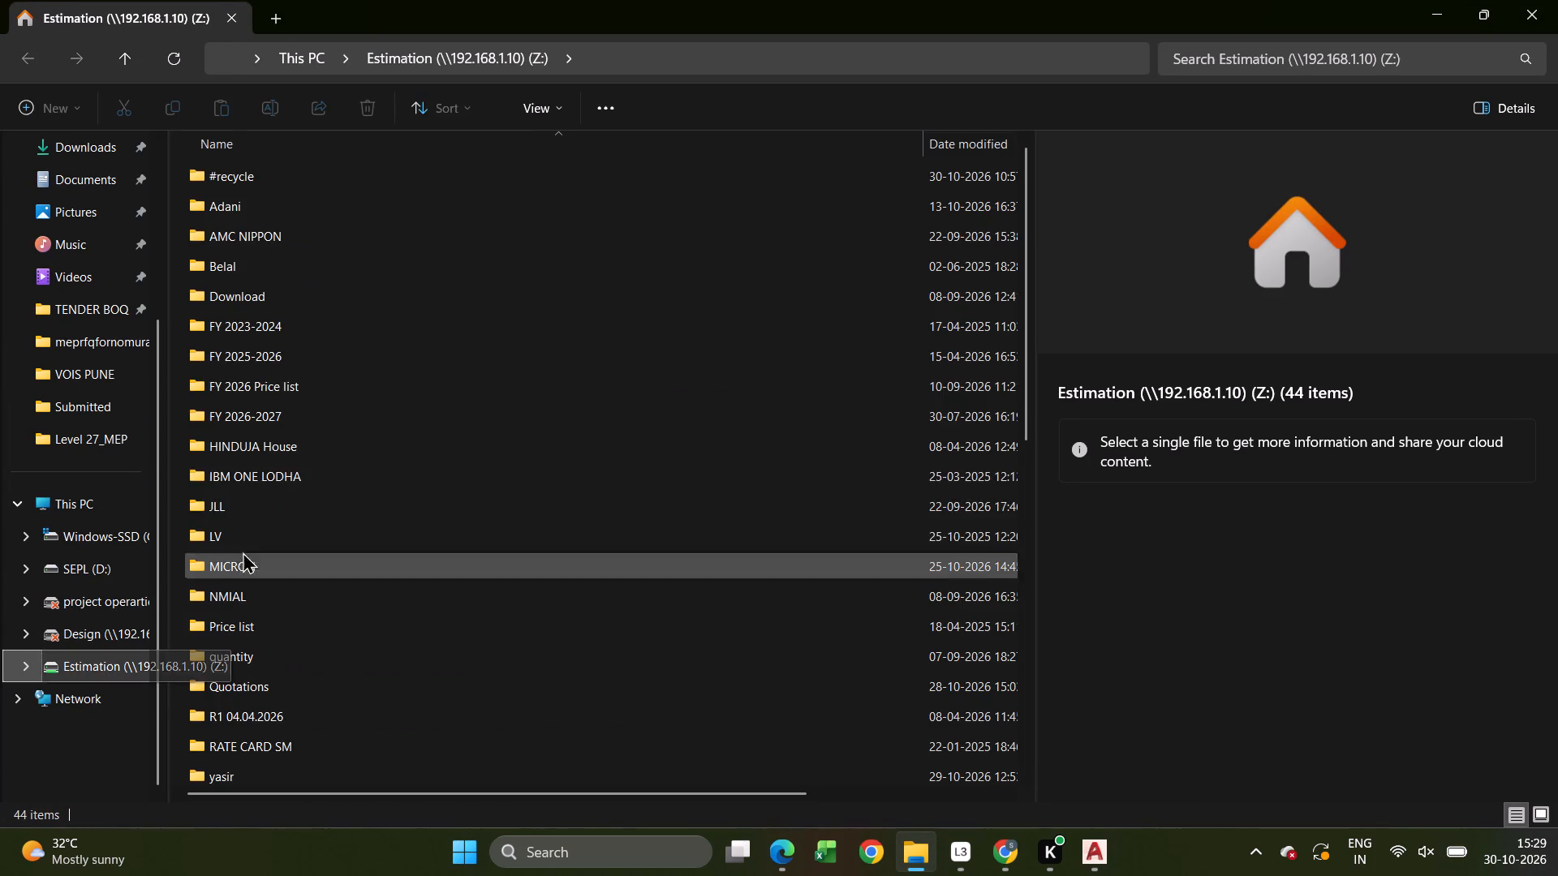
pyautogui.doubleClick(292, 414)
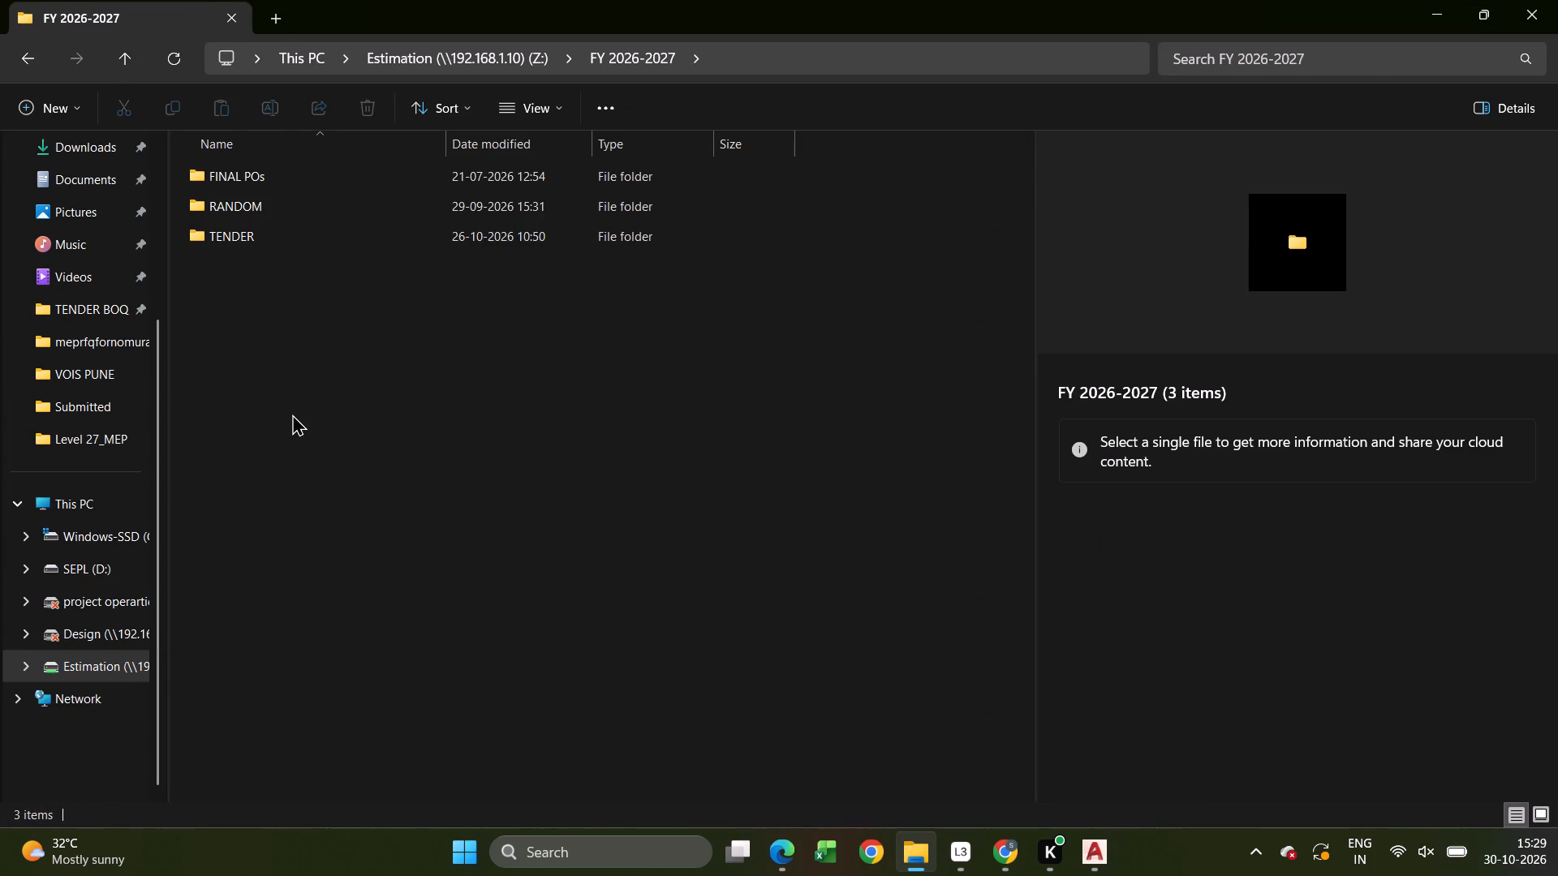
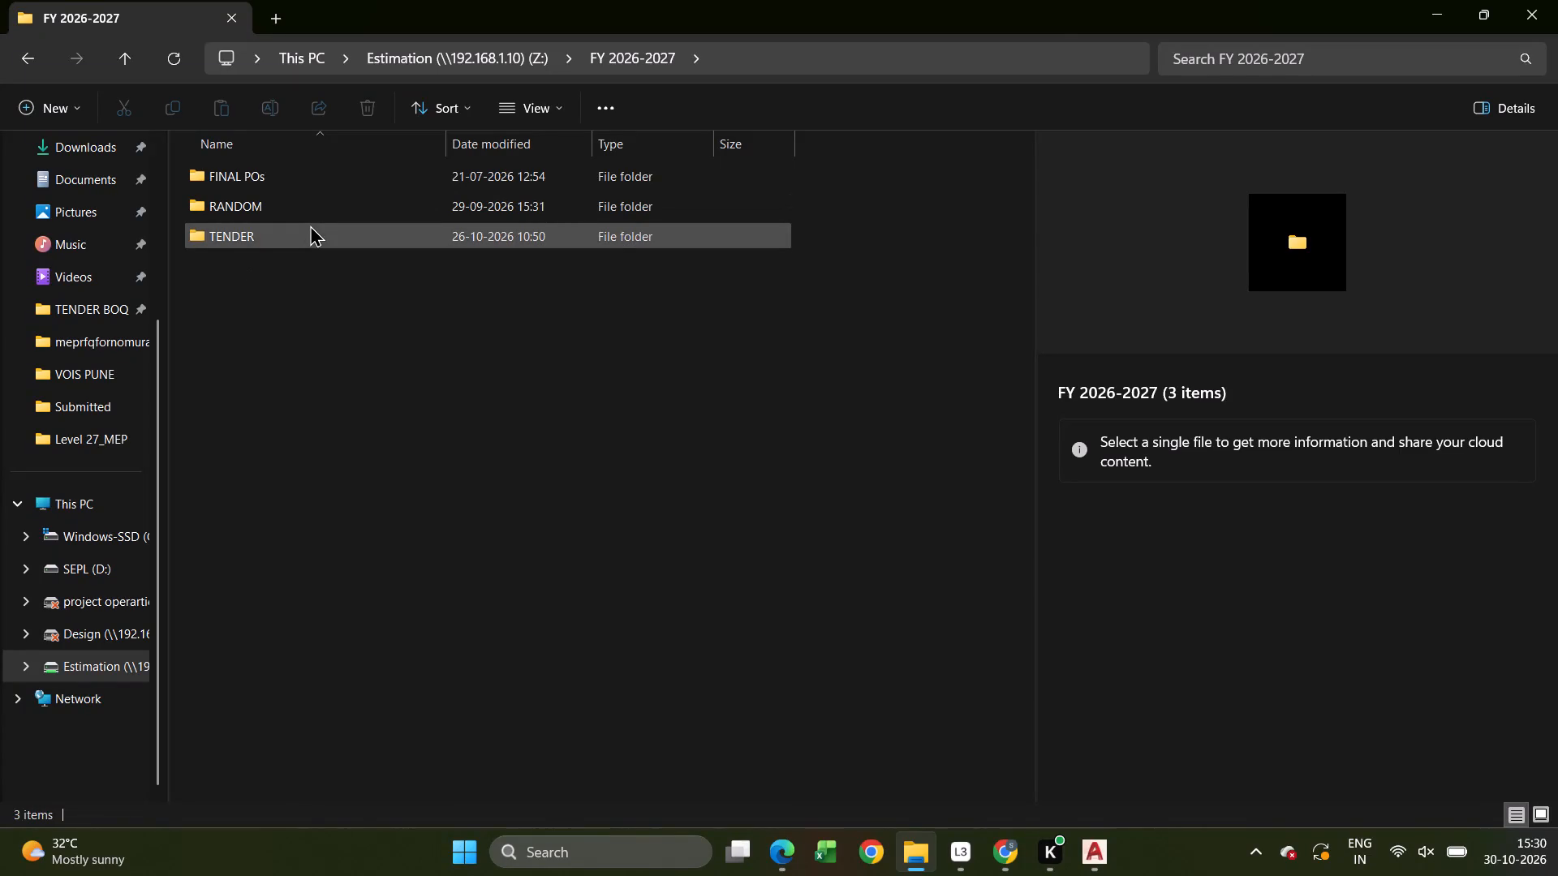
# Open the PADAM folder inside the TENDER folder of FY 2026-2027.
pyautogui.doubleClick(310, 225)
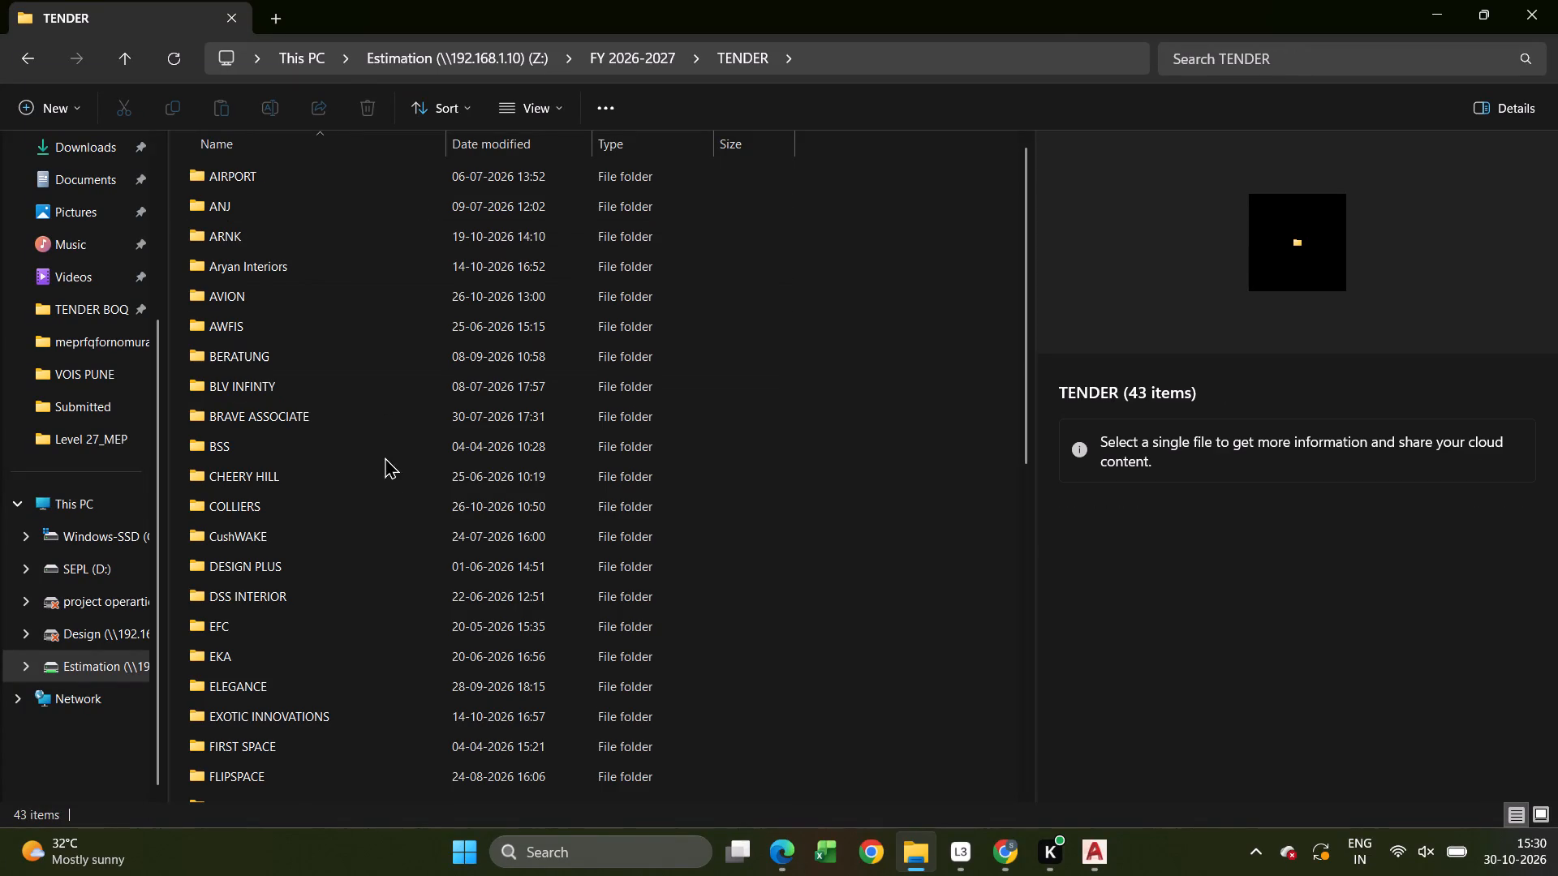
pyautogui.click(393, 485)
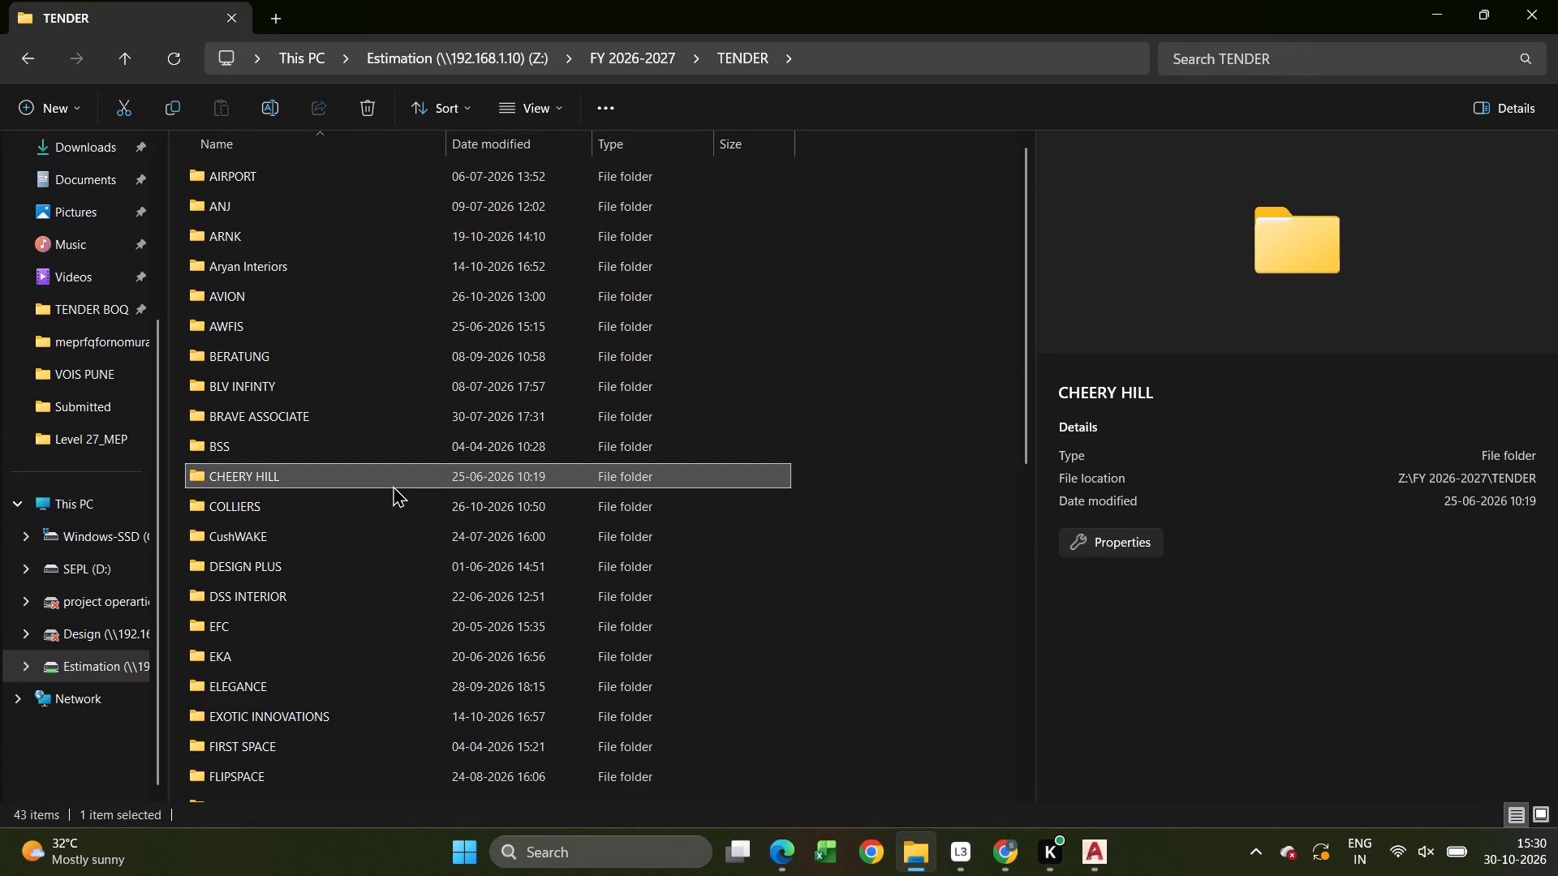
pyautogui.press('p')
pyautogui.press('Return')
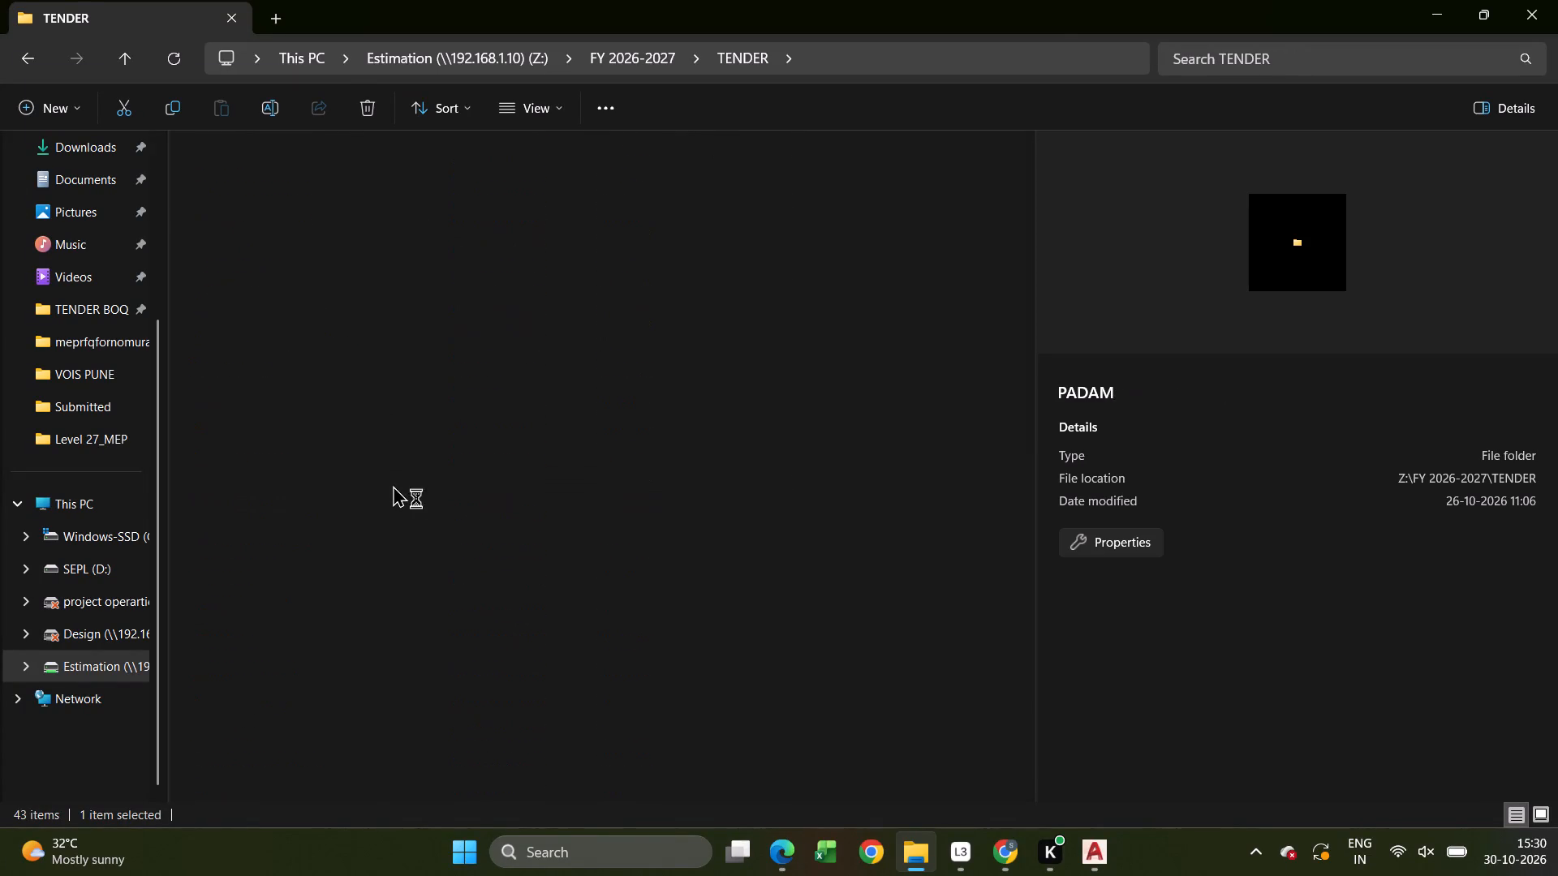
pyautogui.scroll(-6, 306, 523)
pyautogui.scroll(5, 312, 521)
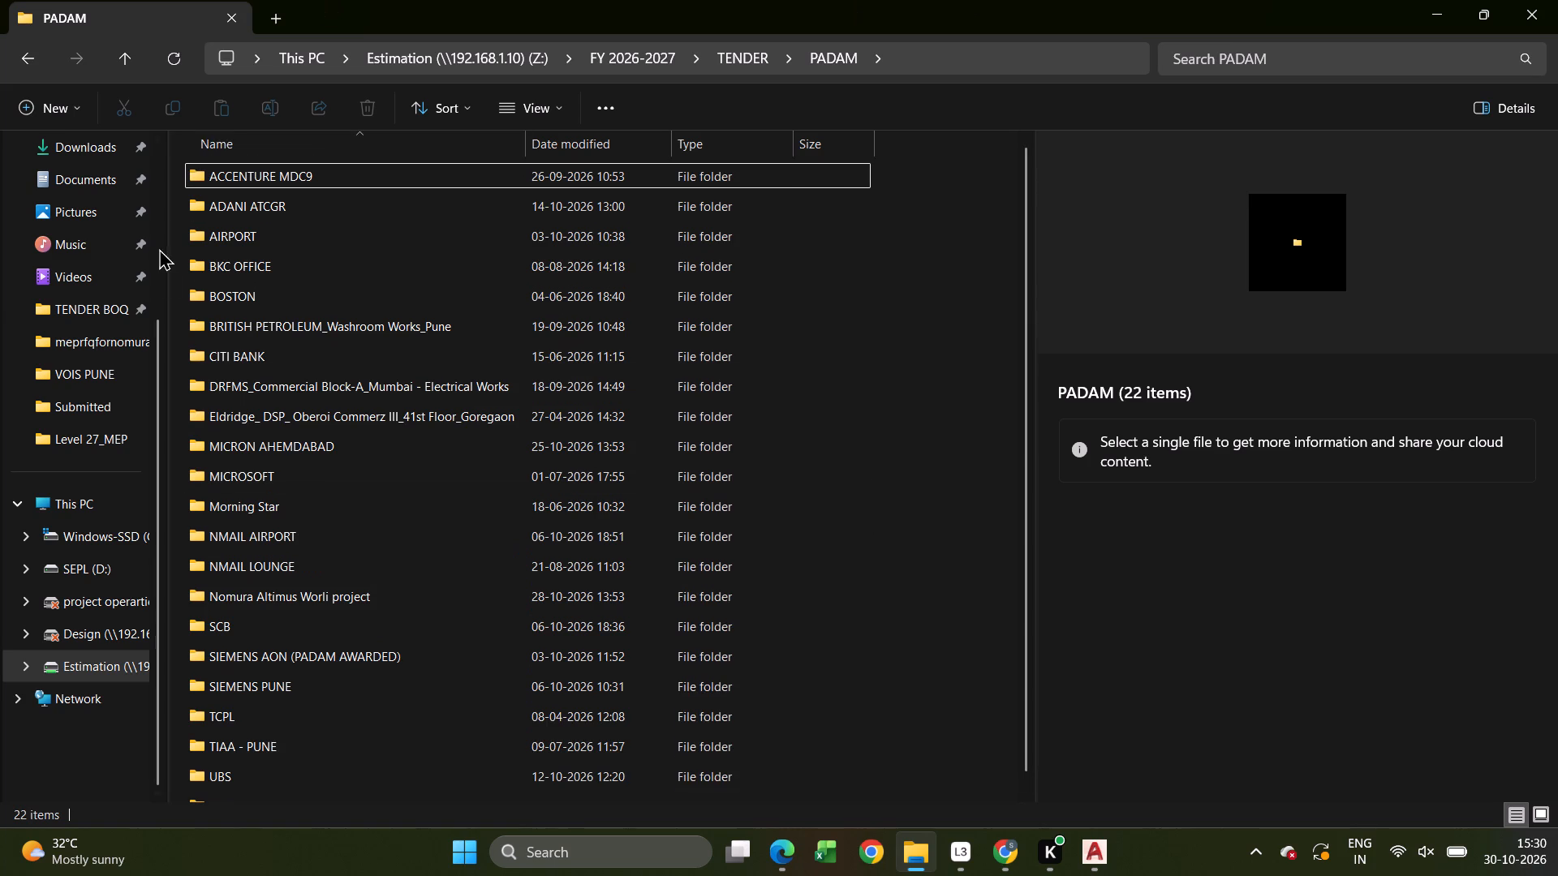
# Create a new folder named "EY Embasy" in the PADAM folder.
pyautogui.click(68, 107)
pyautogui.click(127, 142)
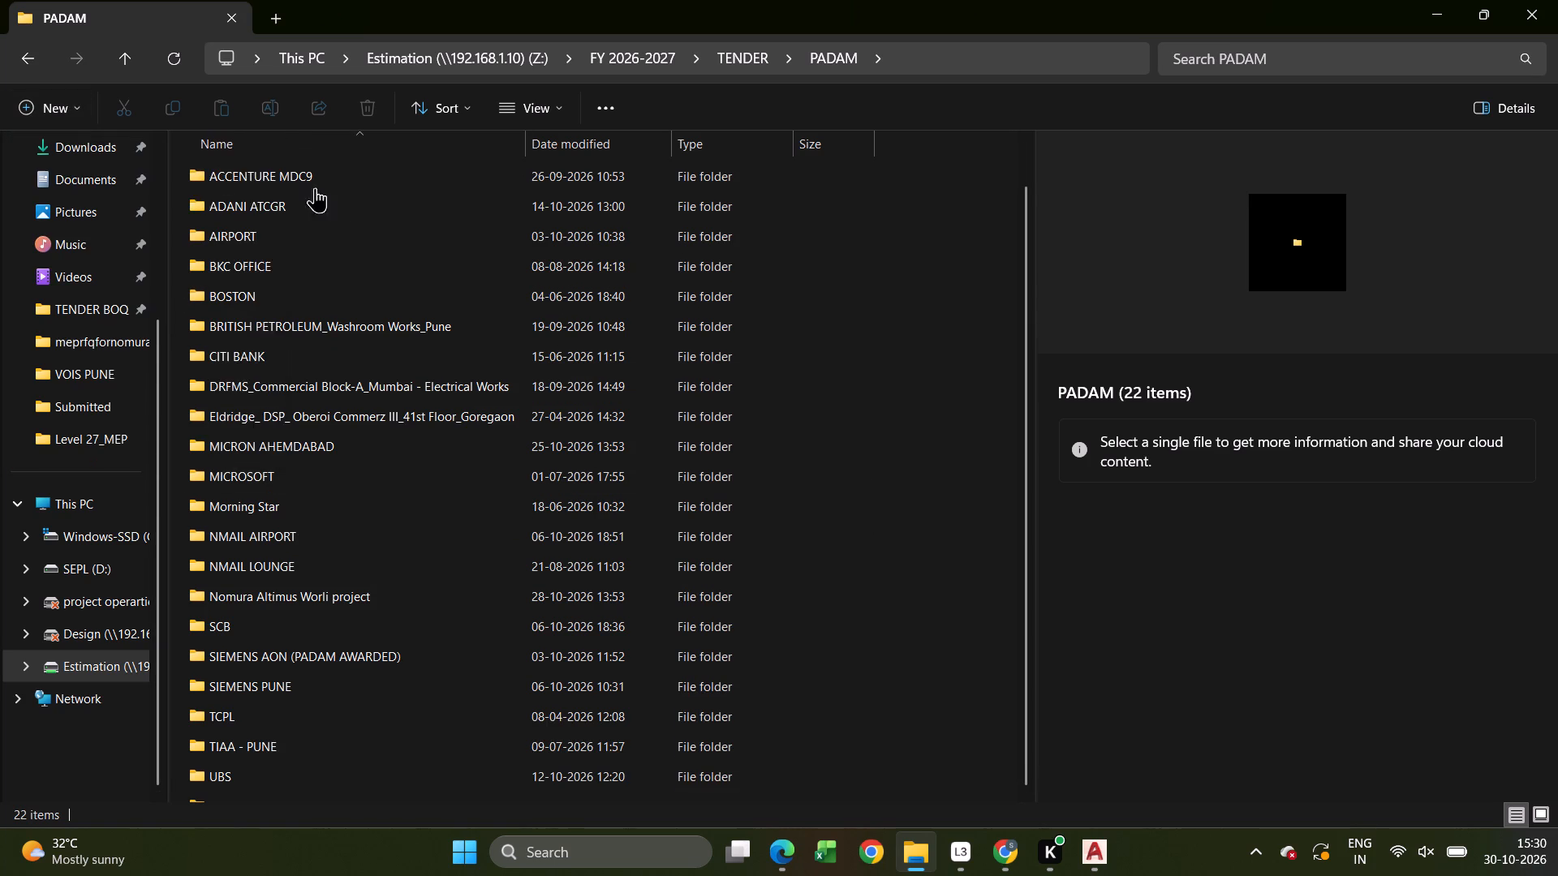
pyautogui.write('ey')
pyautogui.press('space')
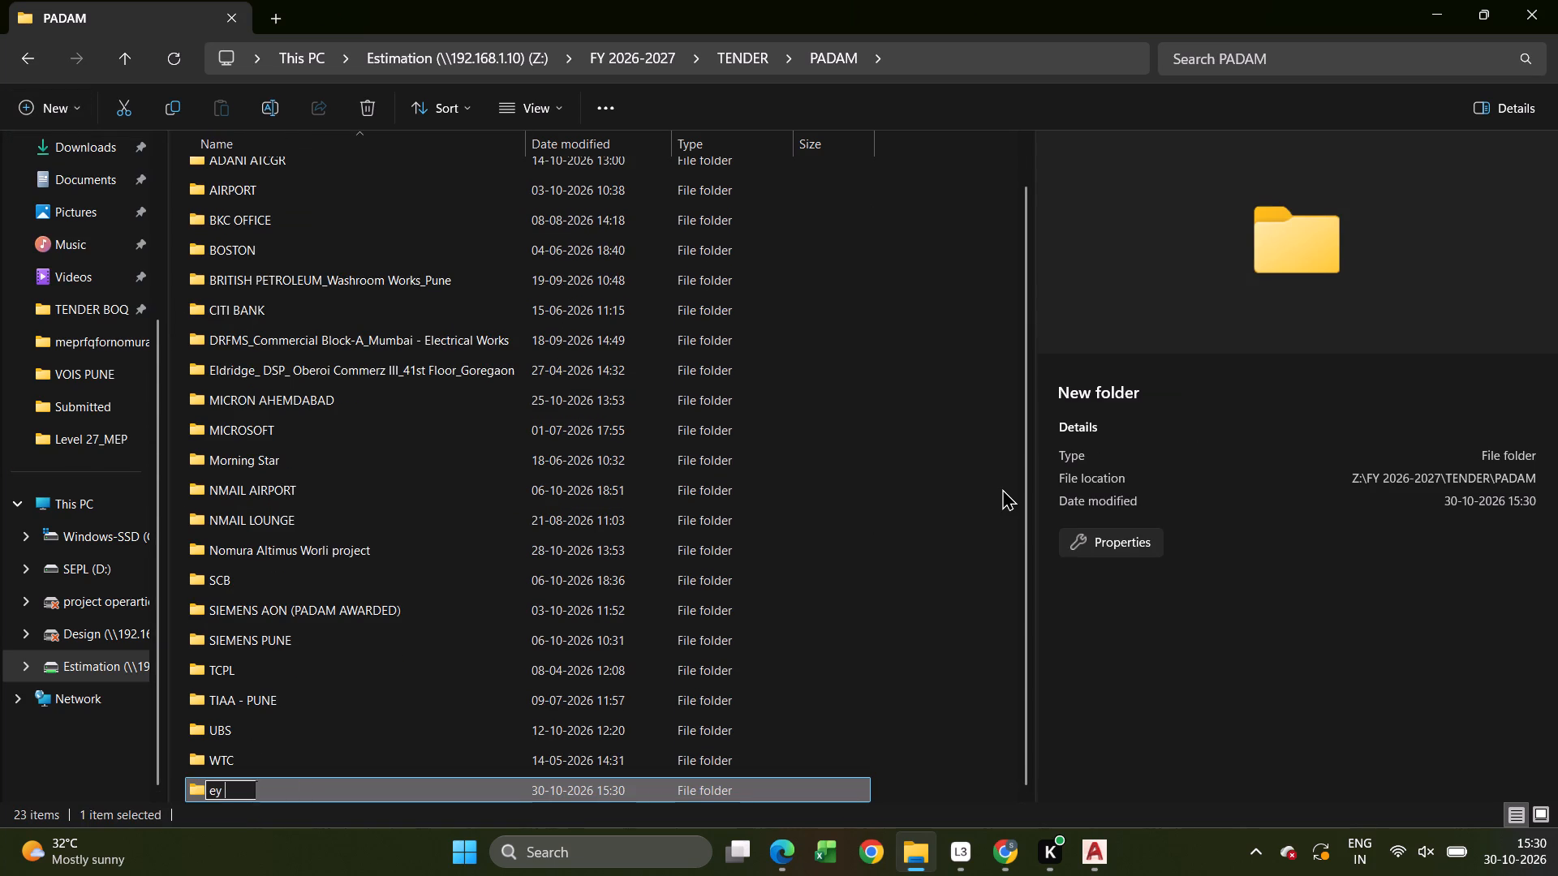
pyautogui.press('BackSpace')
pyautogui.press('BackSpace')
pyautogui.press('BackSpace')
pyautogui.write('EY')
pyautogui.press('space')
pyautogui.write('Embasy')
pyautogui.press('Return')
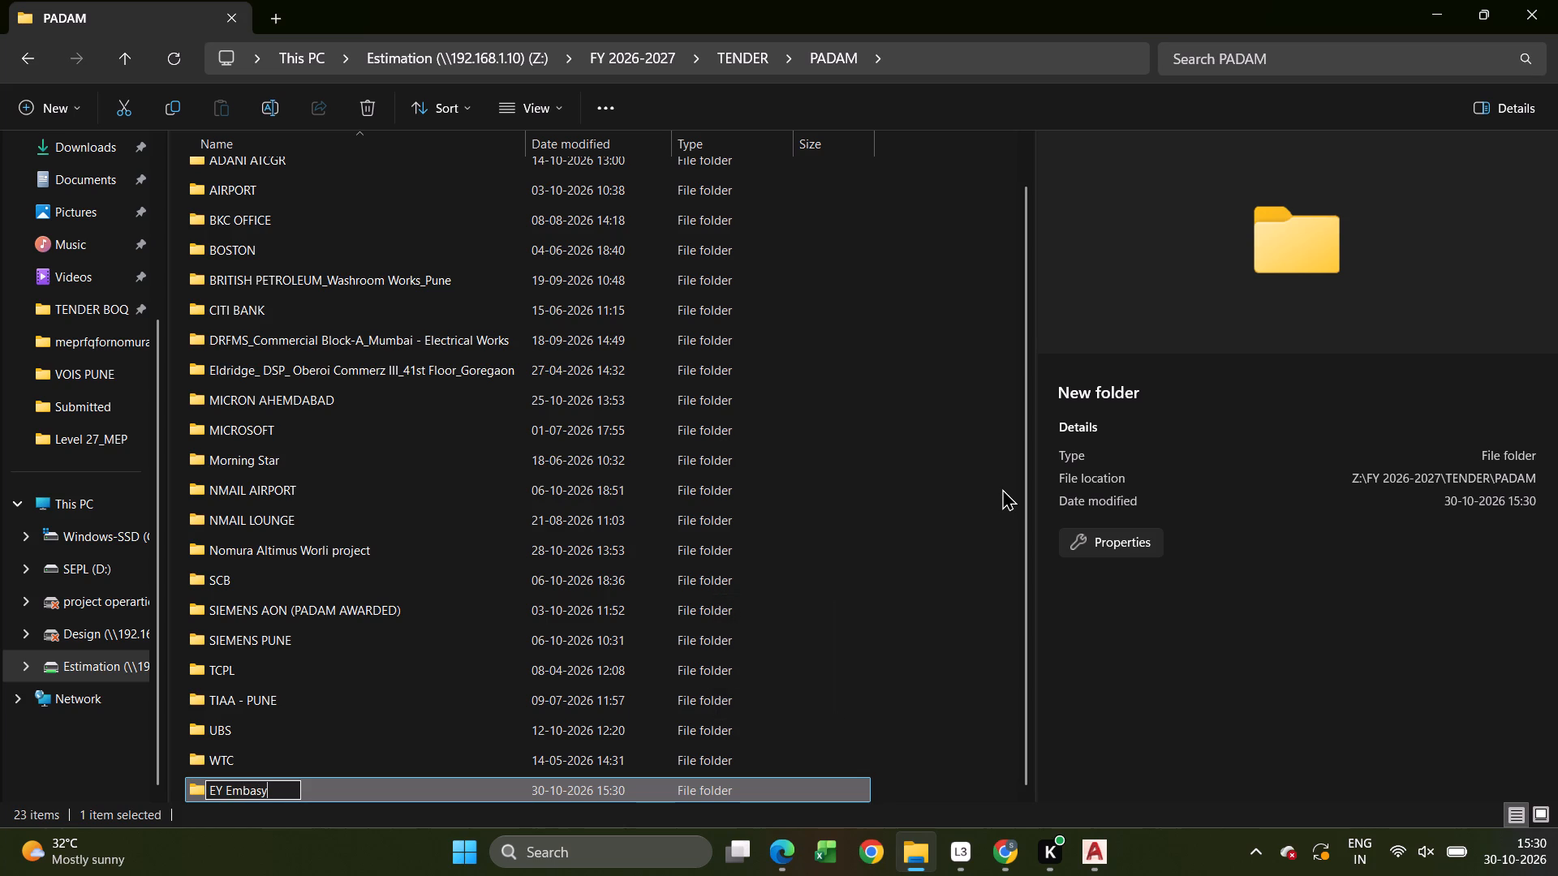
# Rename the new folder as "EY Embasy Pune" and open it.
pyautogui.press('F2')
pyautogui.press('Right')
pyautogui.press('space')
pyautogui.write('Pune')
pyautogui.press('Return')
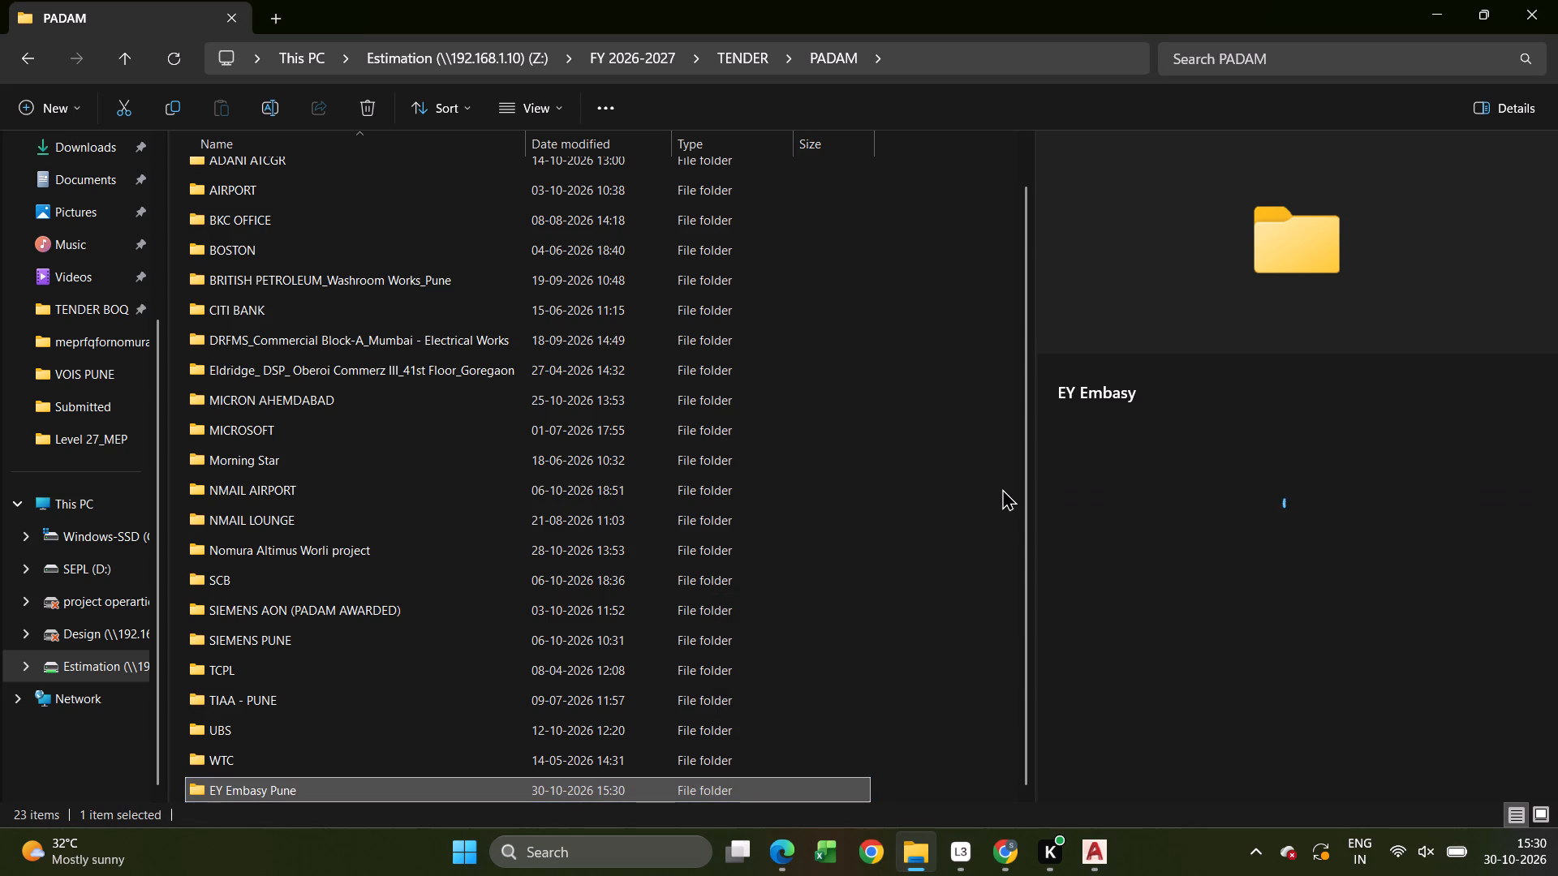
pyautogui.press('Return')
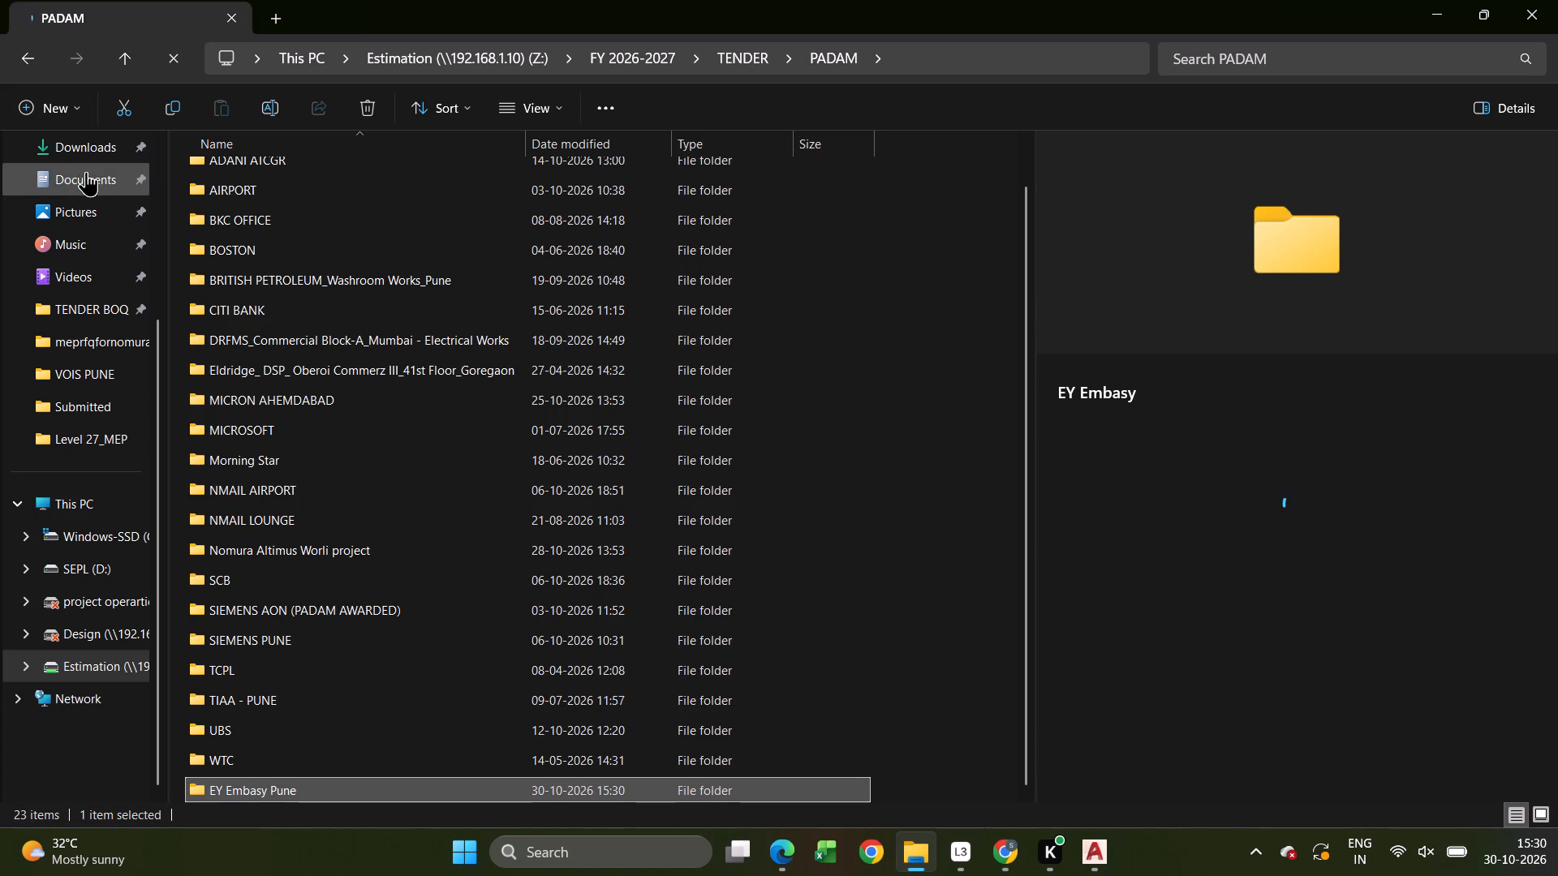
# Move OneDrive_2026-10-30, the EY@ PUNE general contractor works BOQ workbook and Q&A Sheet from Downloads into the EY Embasy Pune folder.
pyautogui.click(90, 159)
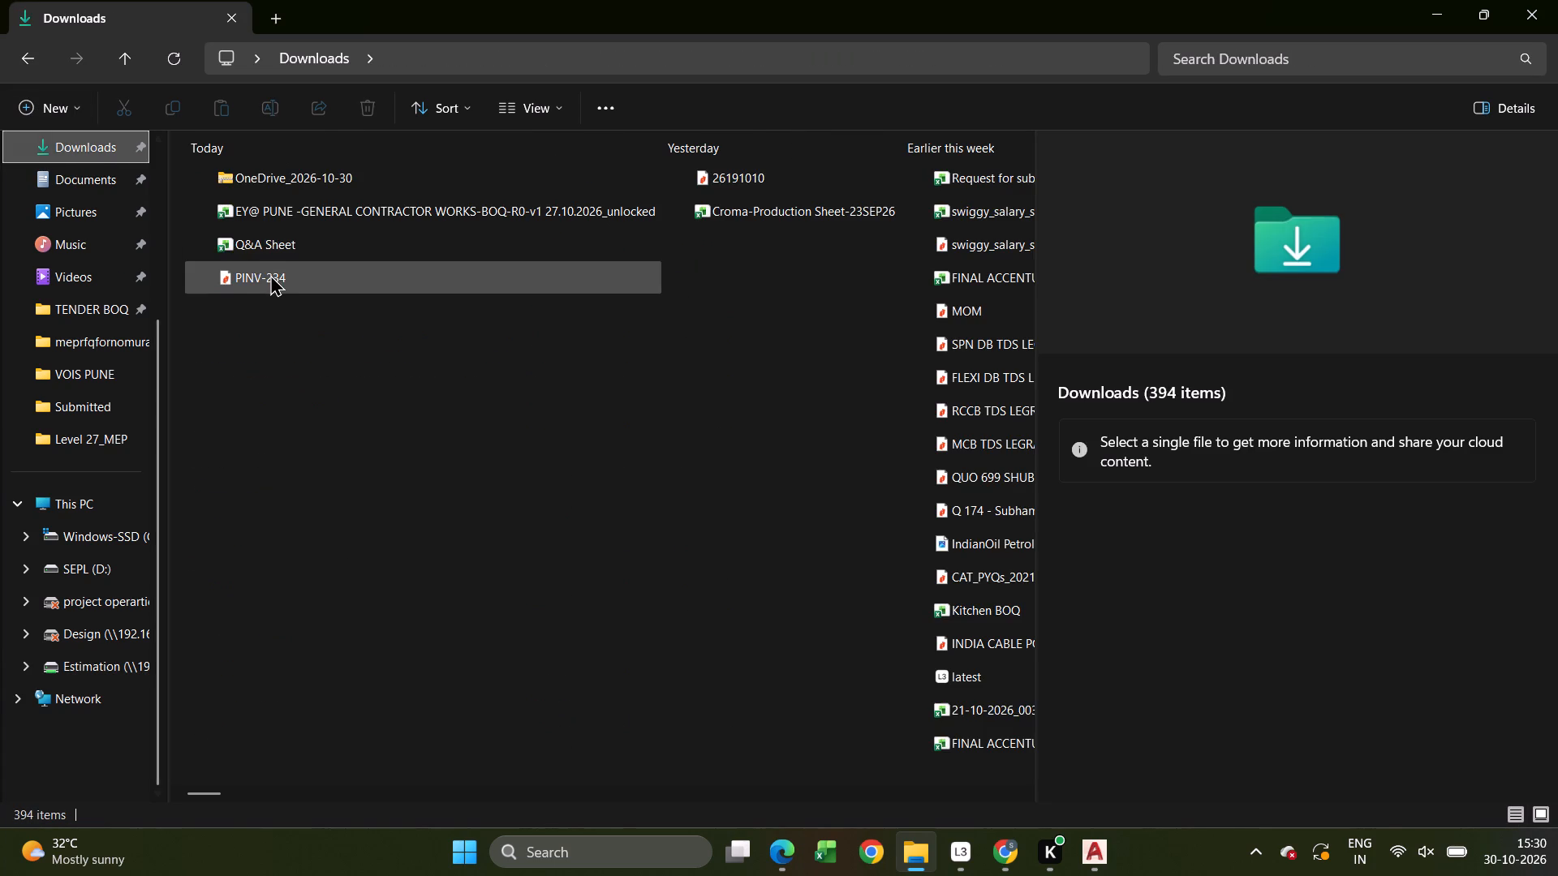
pyautogui.click(286, 258)
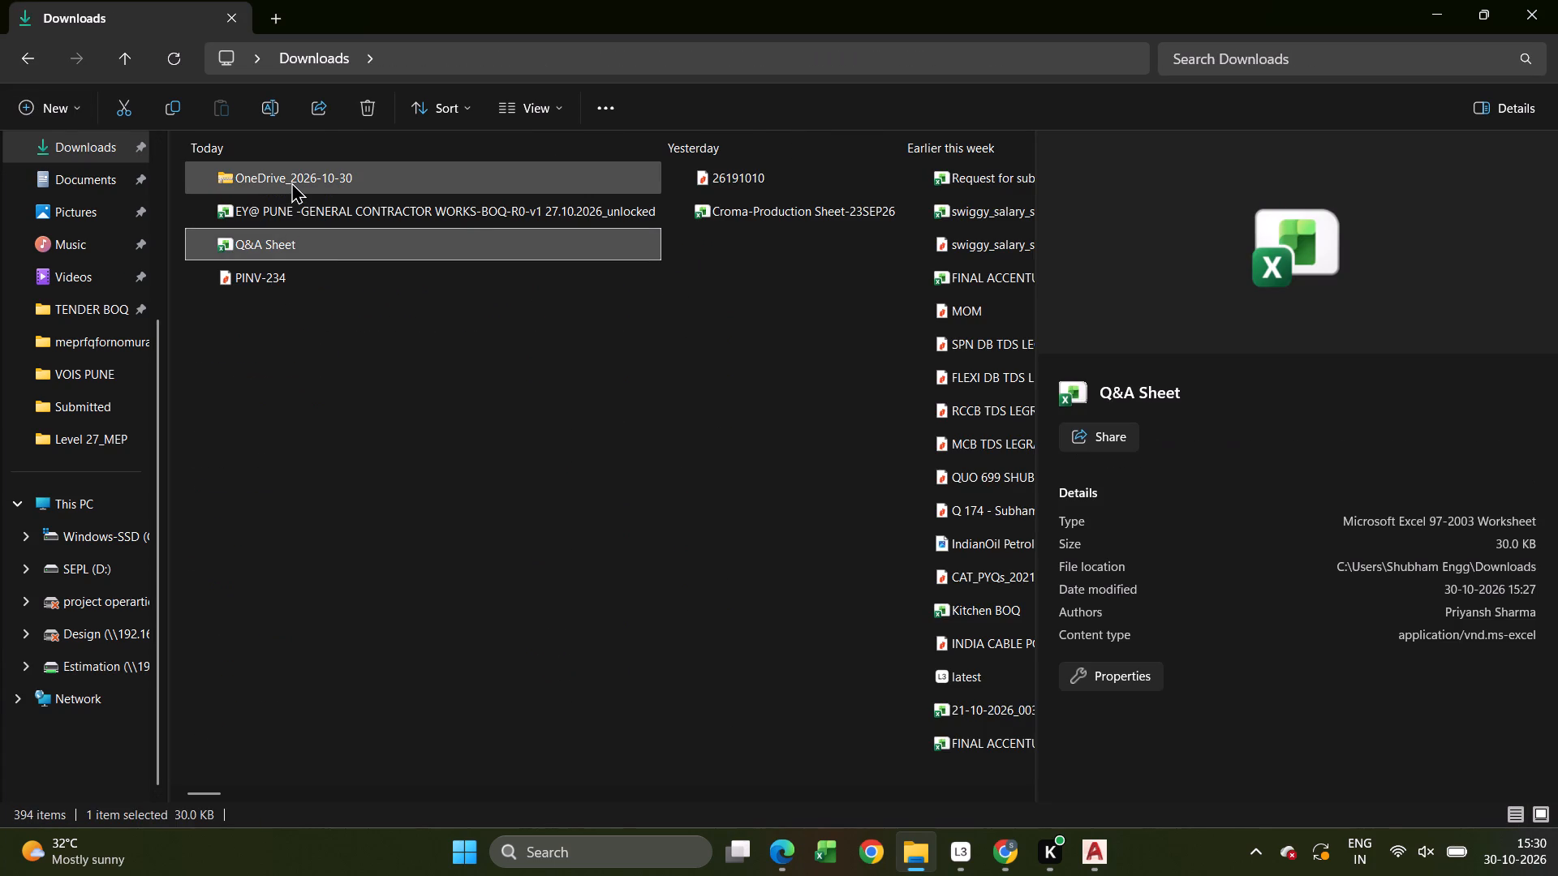
pyautogui.keyDown('shift'); pyautogui.click(291, 182); pyautogui.keyUp('shift')
pyautogui.hotkey('ctrl', 'x')
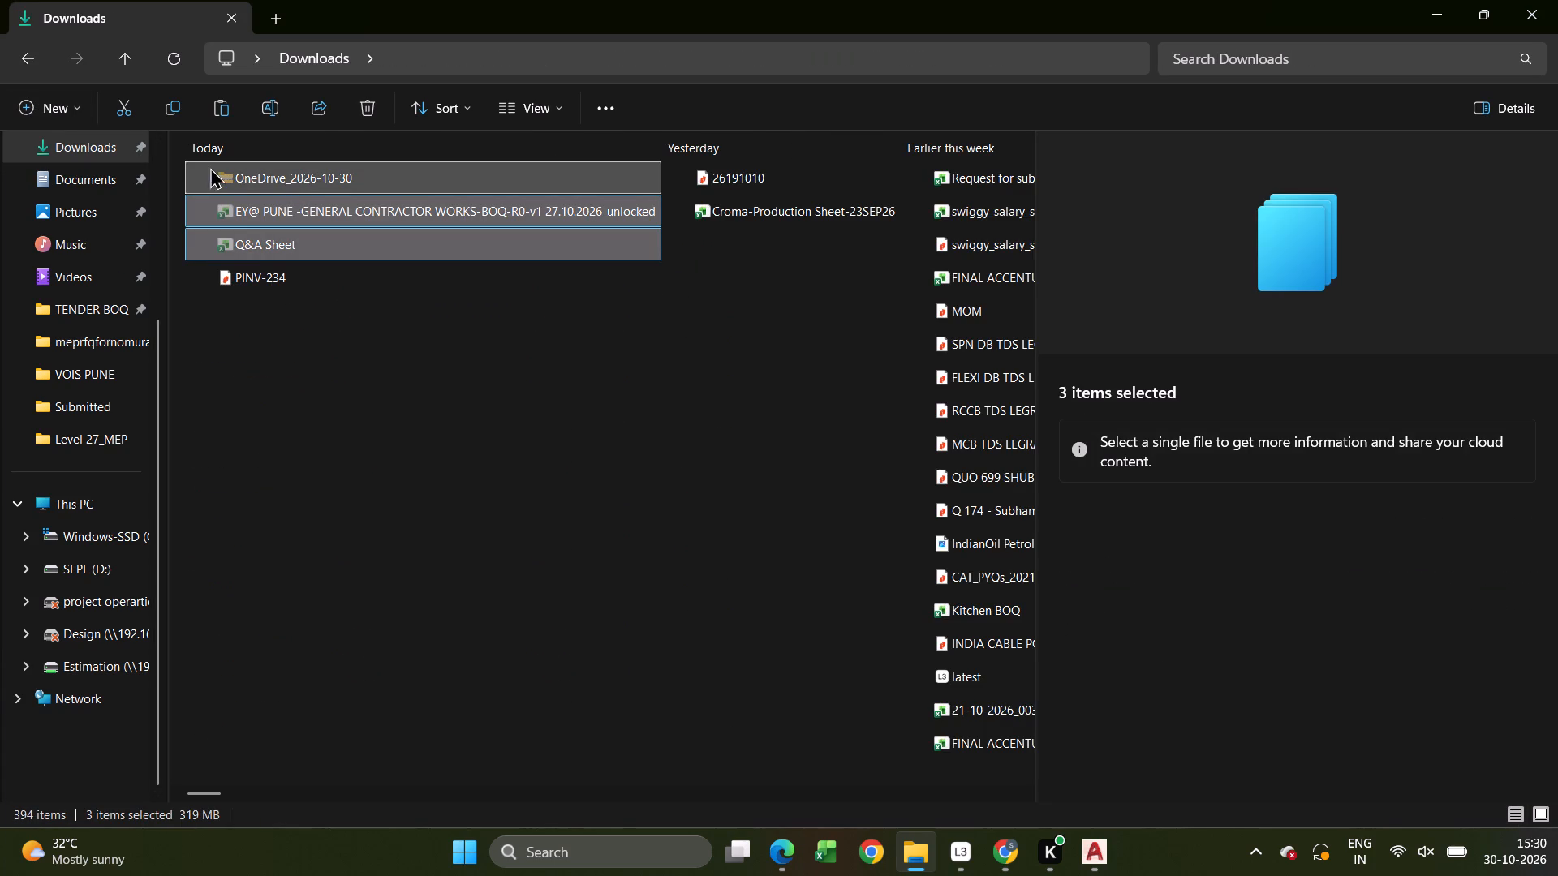
pyautogui.click(19, 49)
pyautogui.click(389, 335)
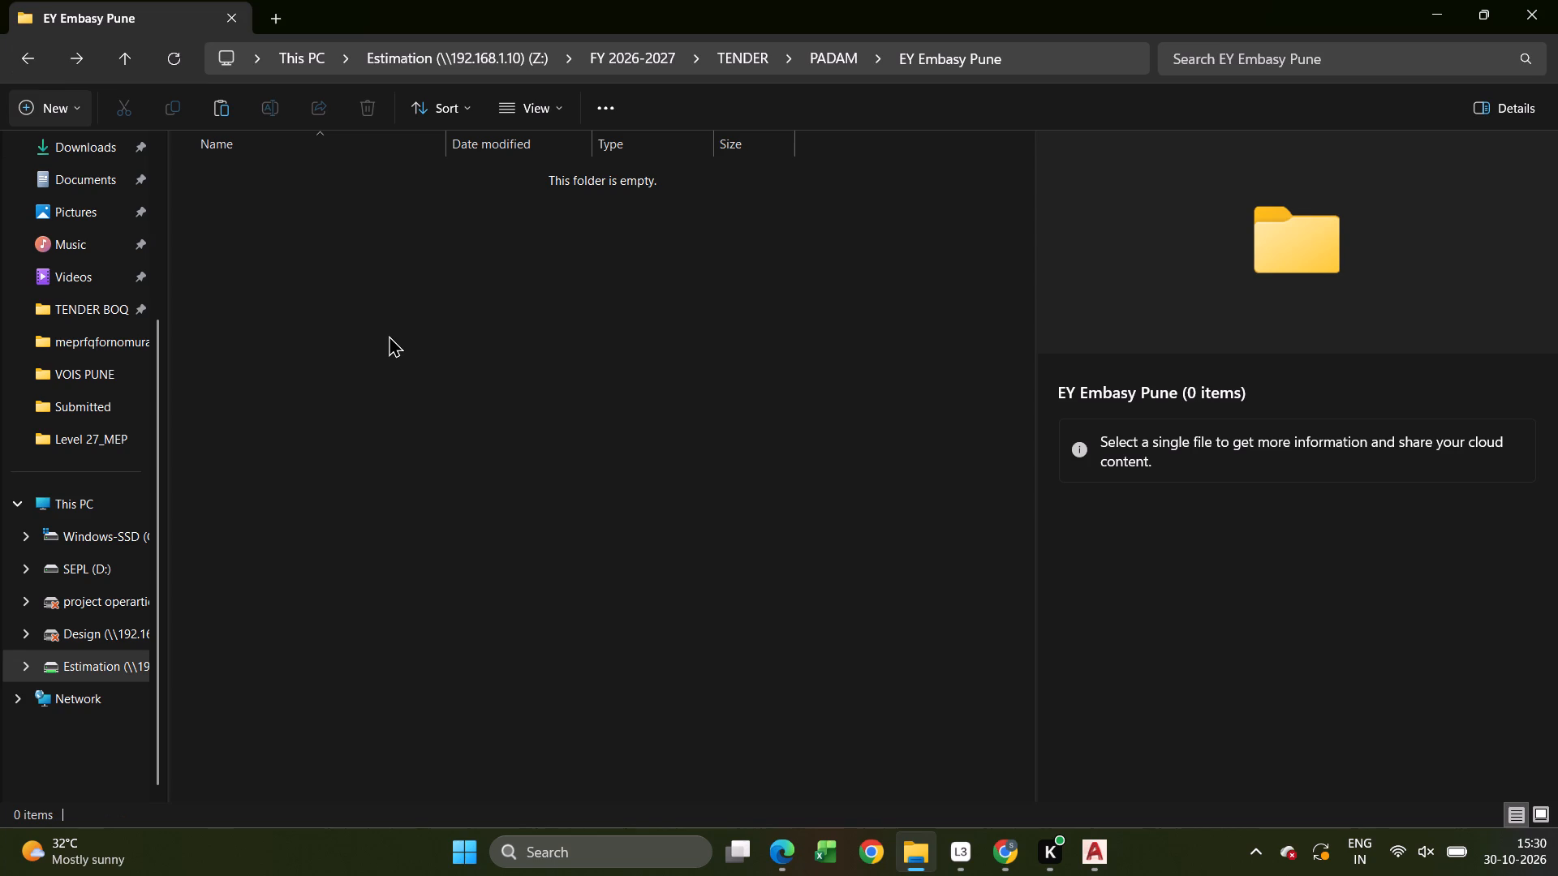
pyautogui.hotkey('ctrl', 'v')
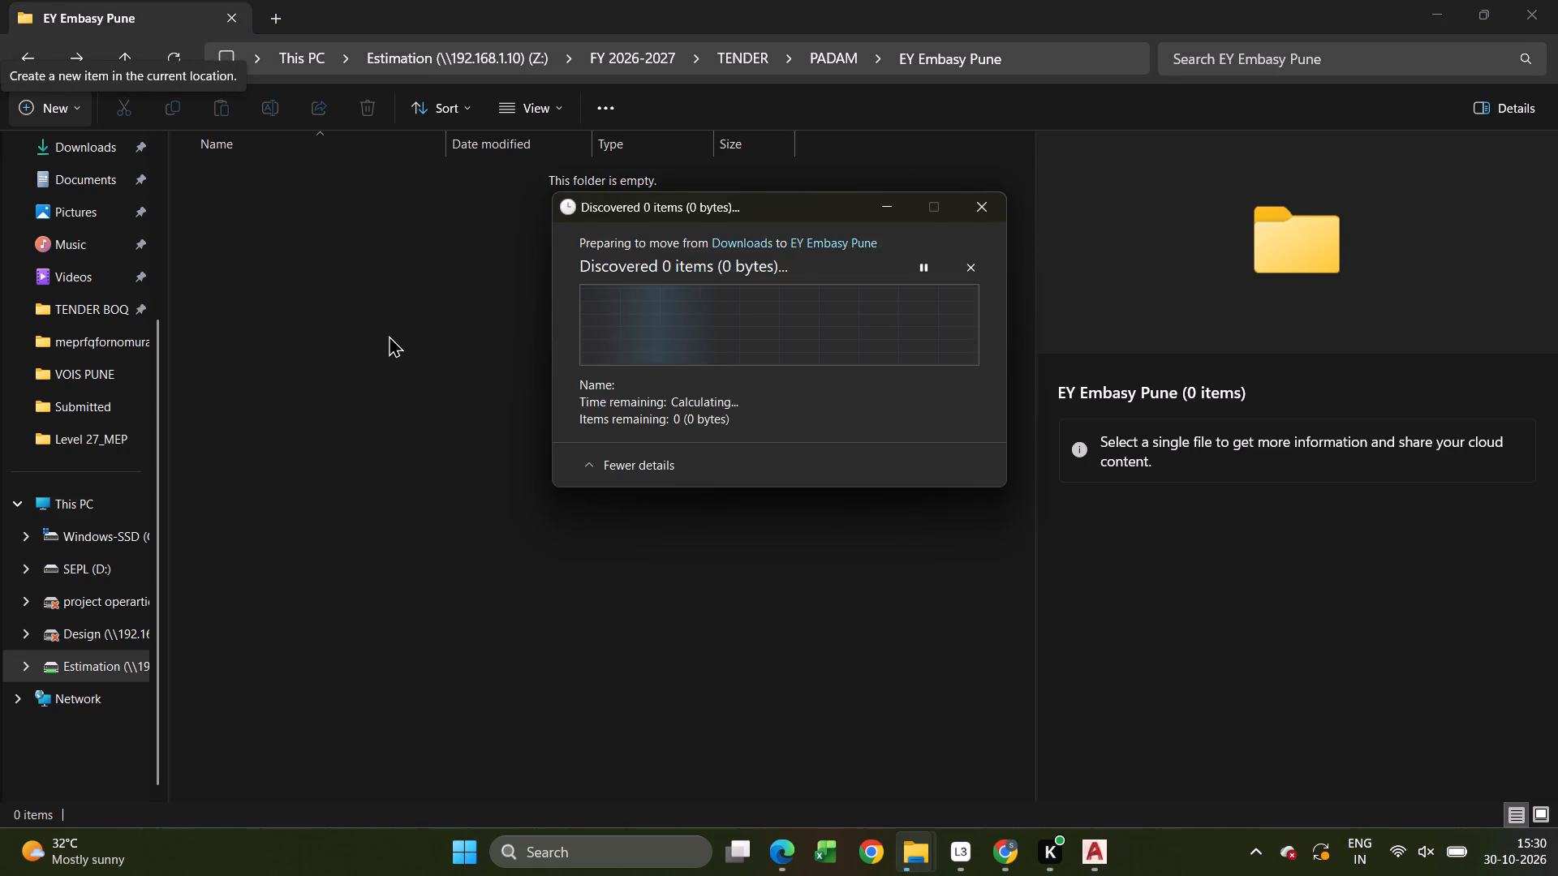
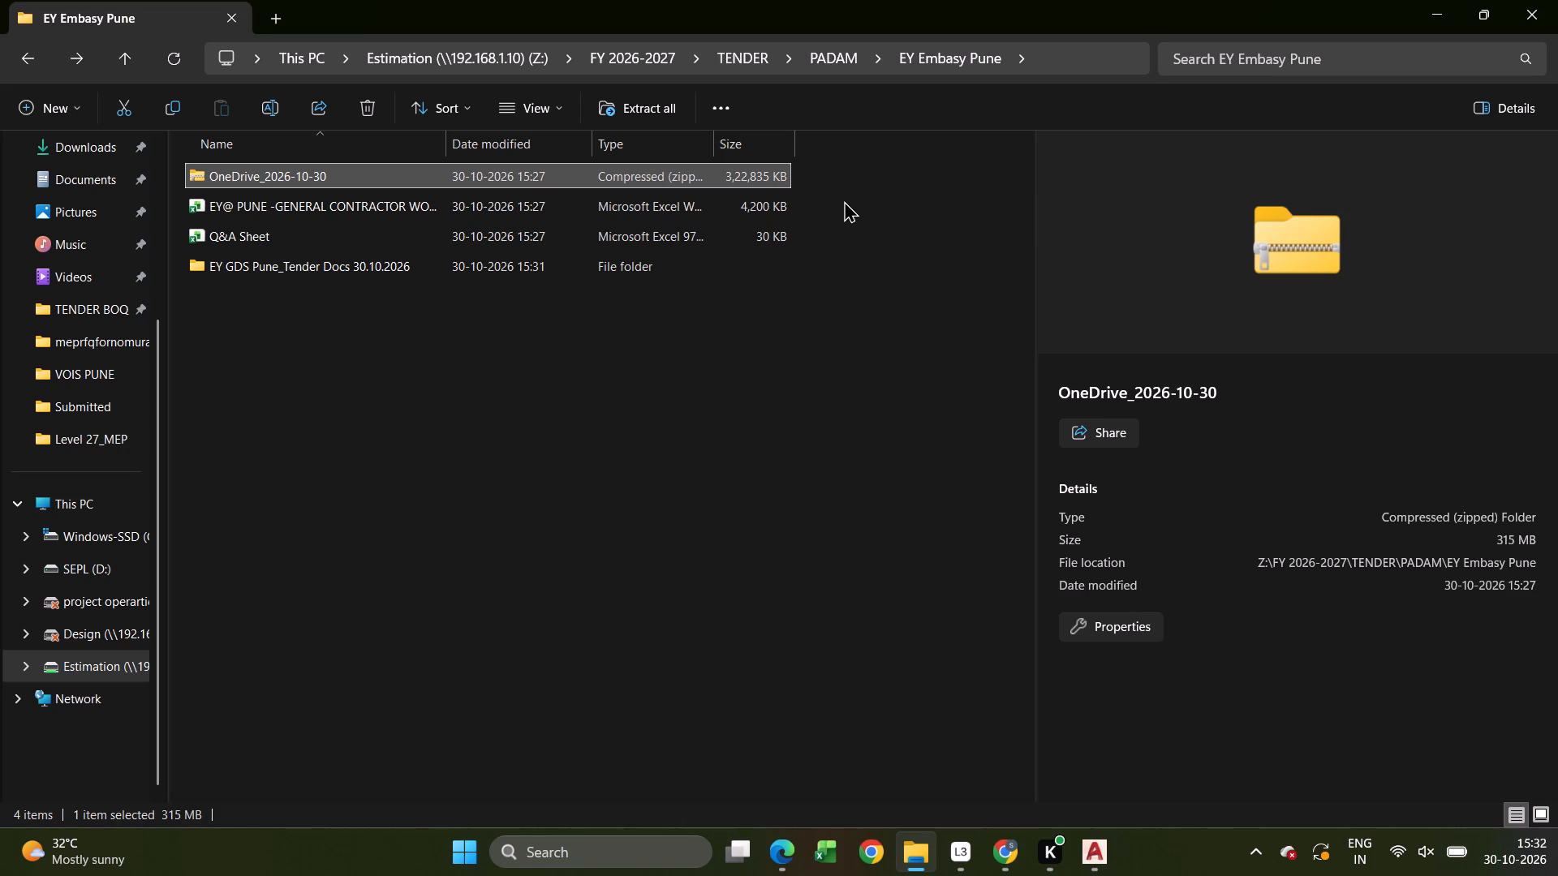
# Open the EY@ PUNE general contractor works BOQ workbook from the EY GDS Pune_Tender Docs 30.10.2026 folder.
pyautogui.tripleClick(423, 251)
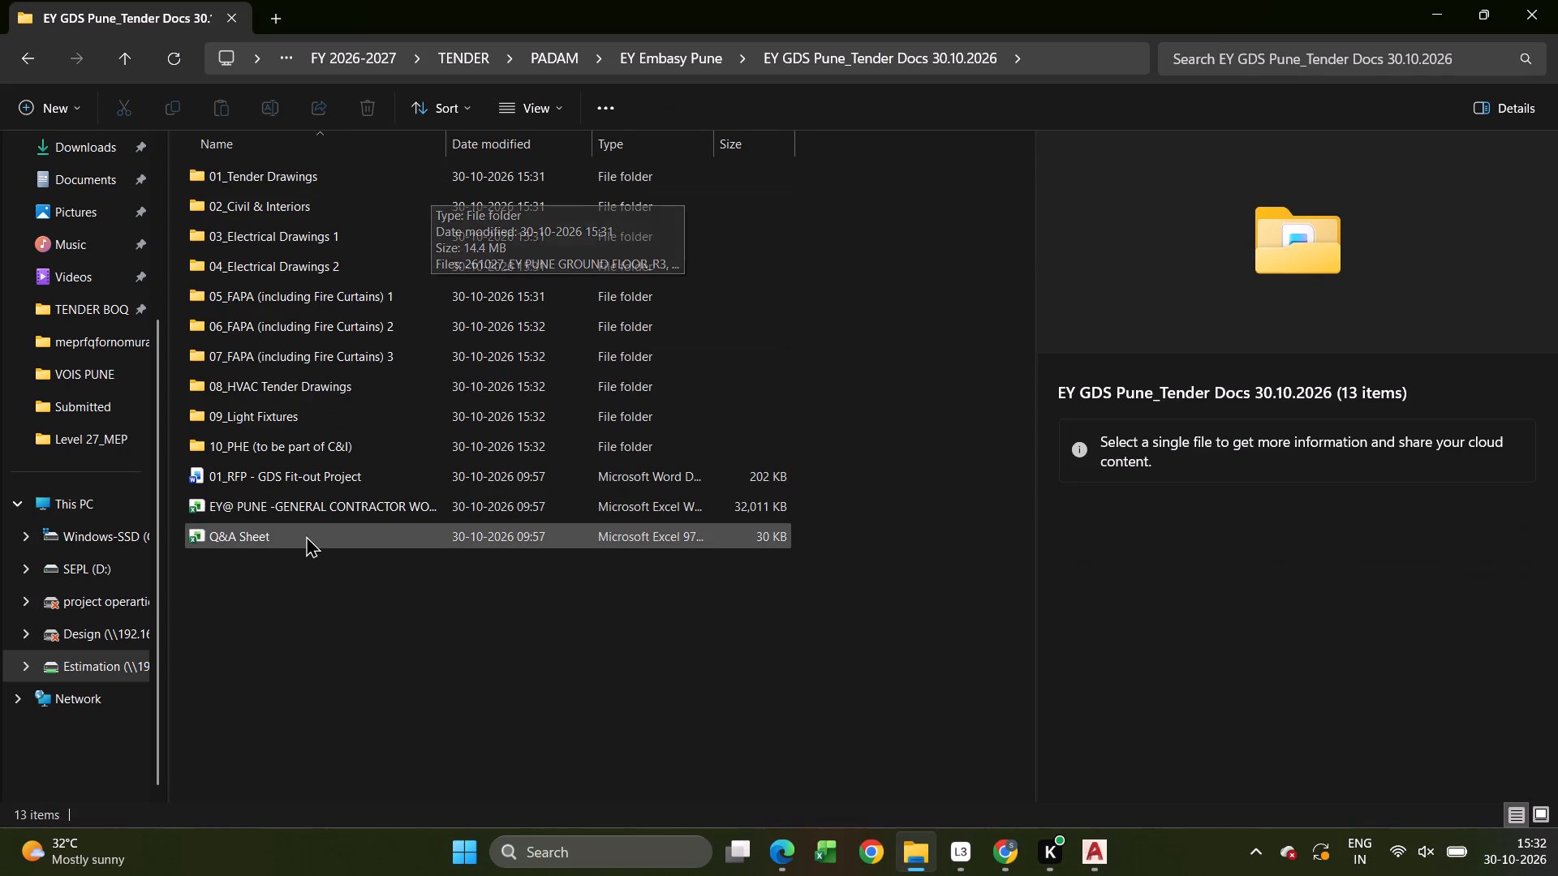
pyautogui.doubleClick(321, 504)
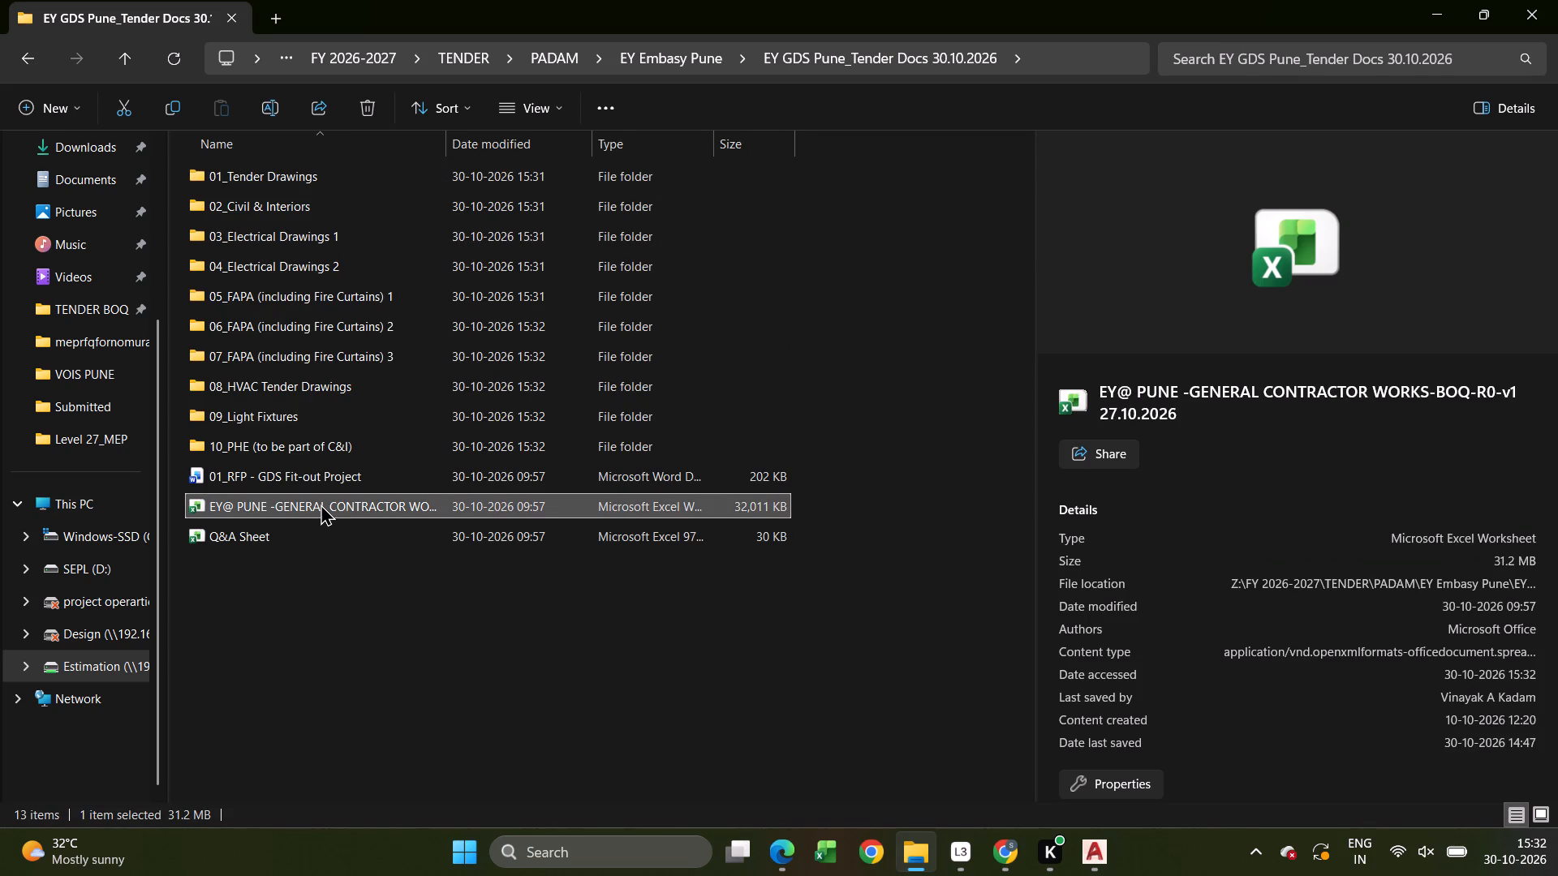
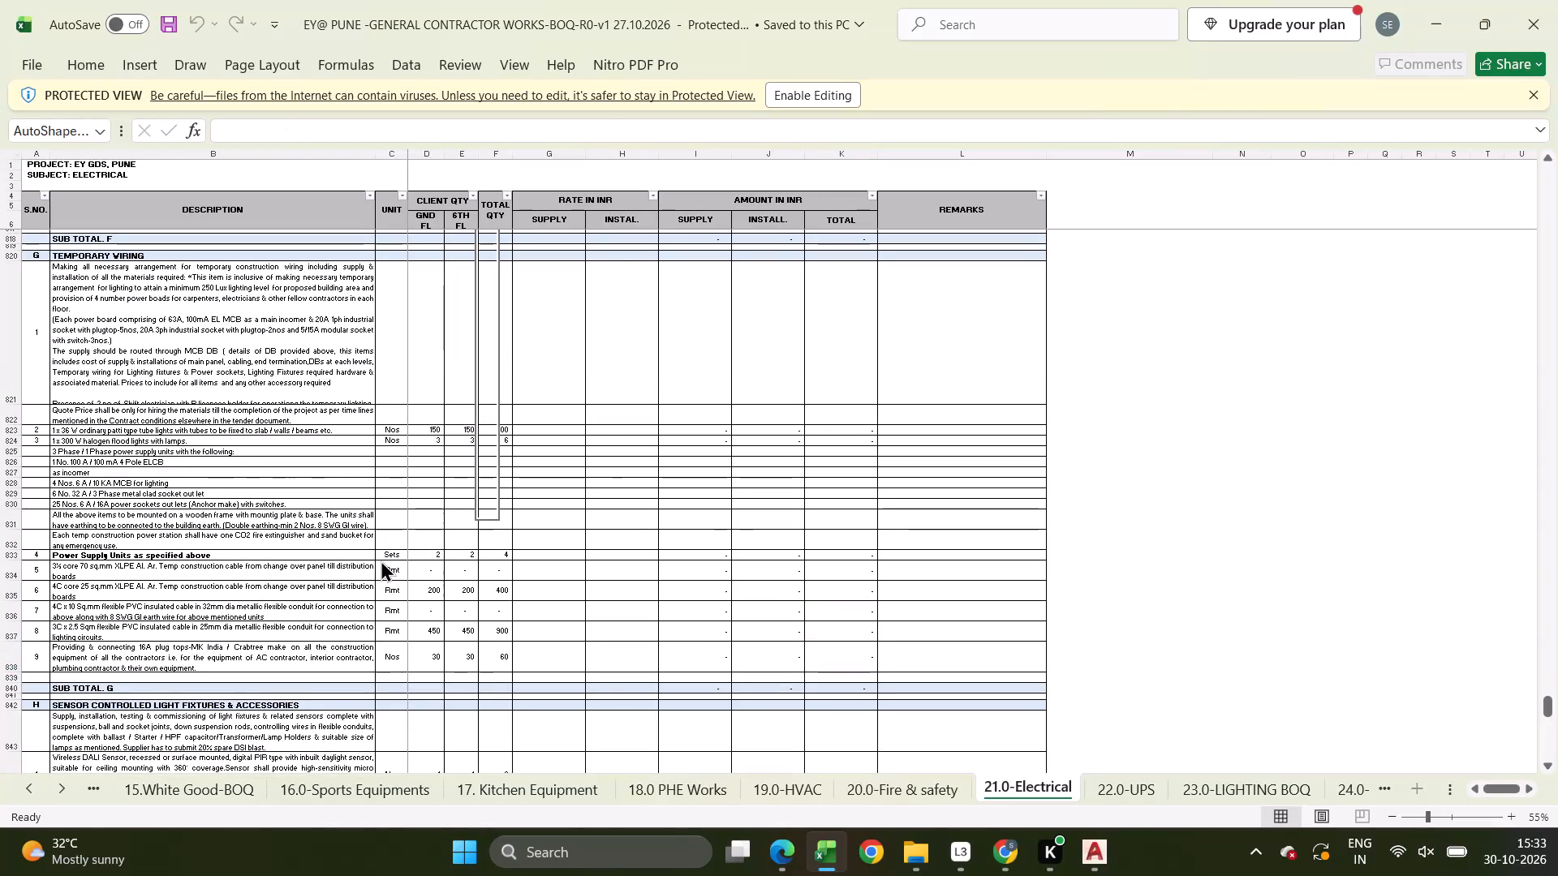
# Take the general contractor works BOQ workbook out of Protected View so that it can be edited.
pyautogui.click(341, 608)
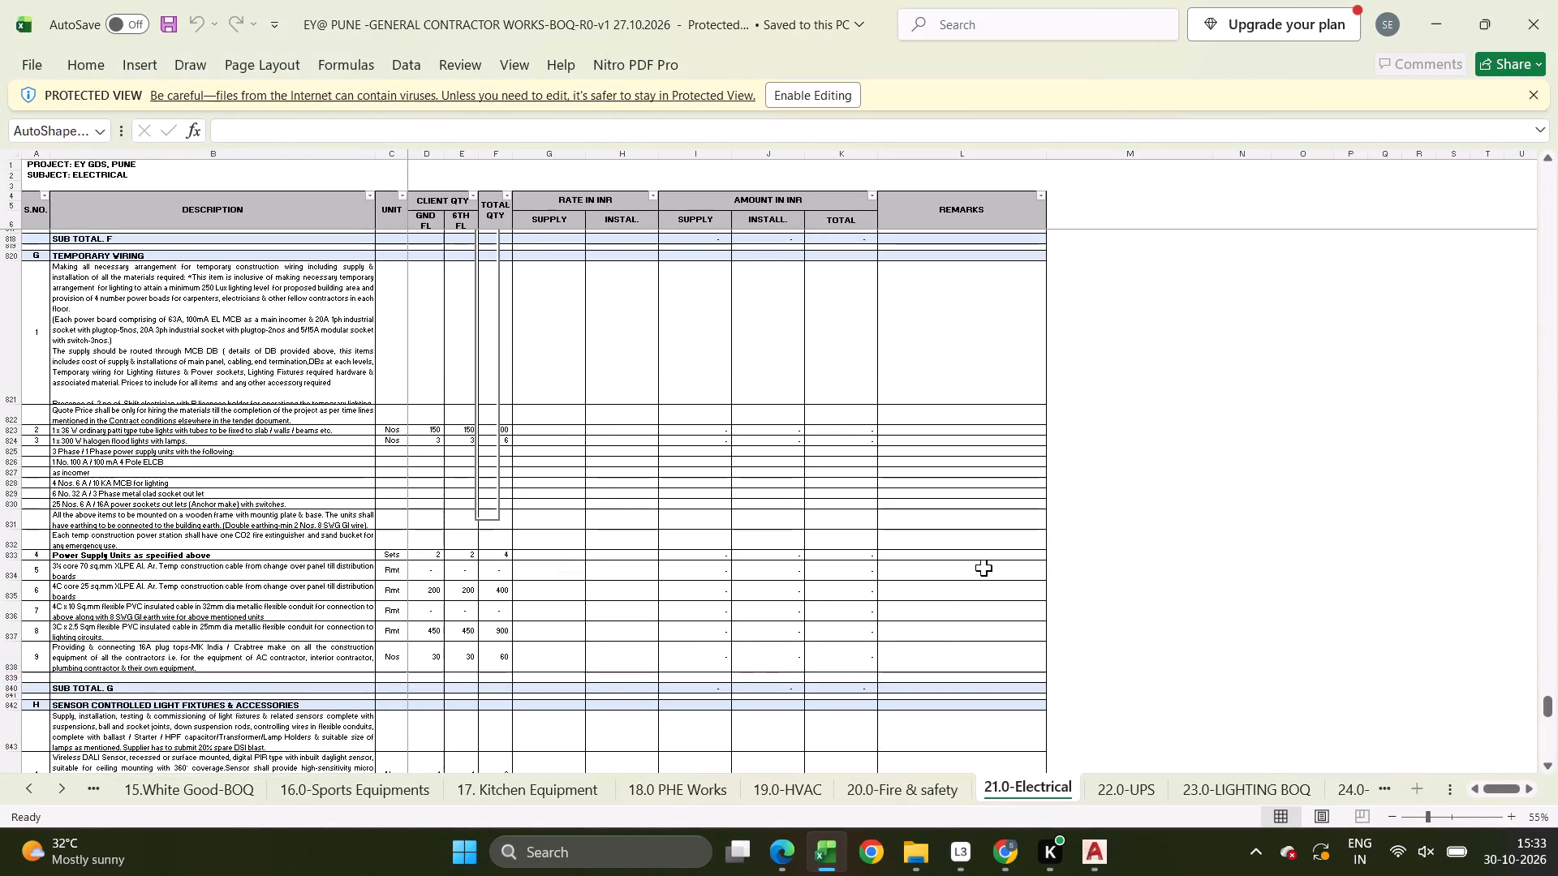
pyautogui.scroll(1, 570, 667)
pyautogui.moveTo(570, 667); pyautogui.dragTo(579, 264, button='middle')
pyautogui.scroll(3, 579, 264)
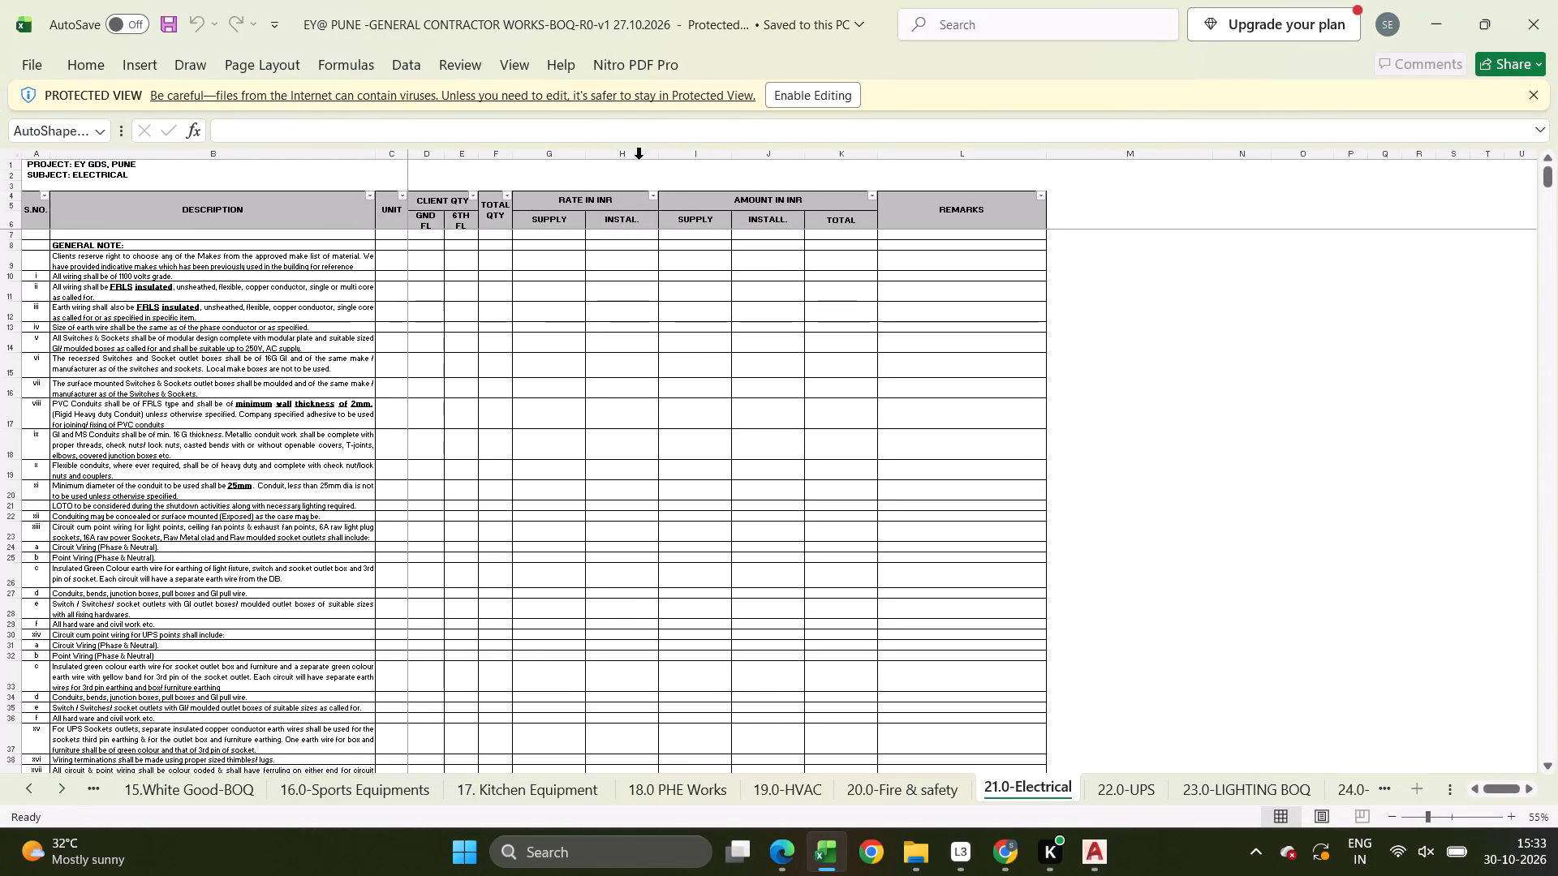
pyautogui.click(799, 95)
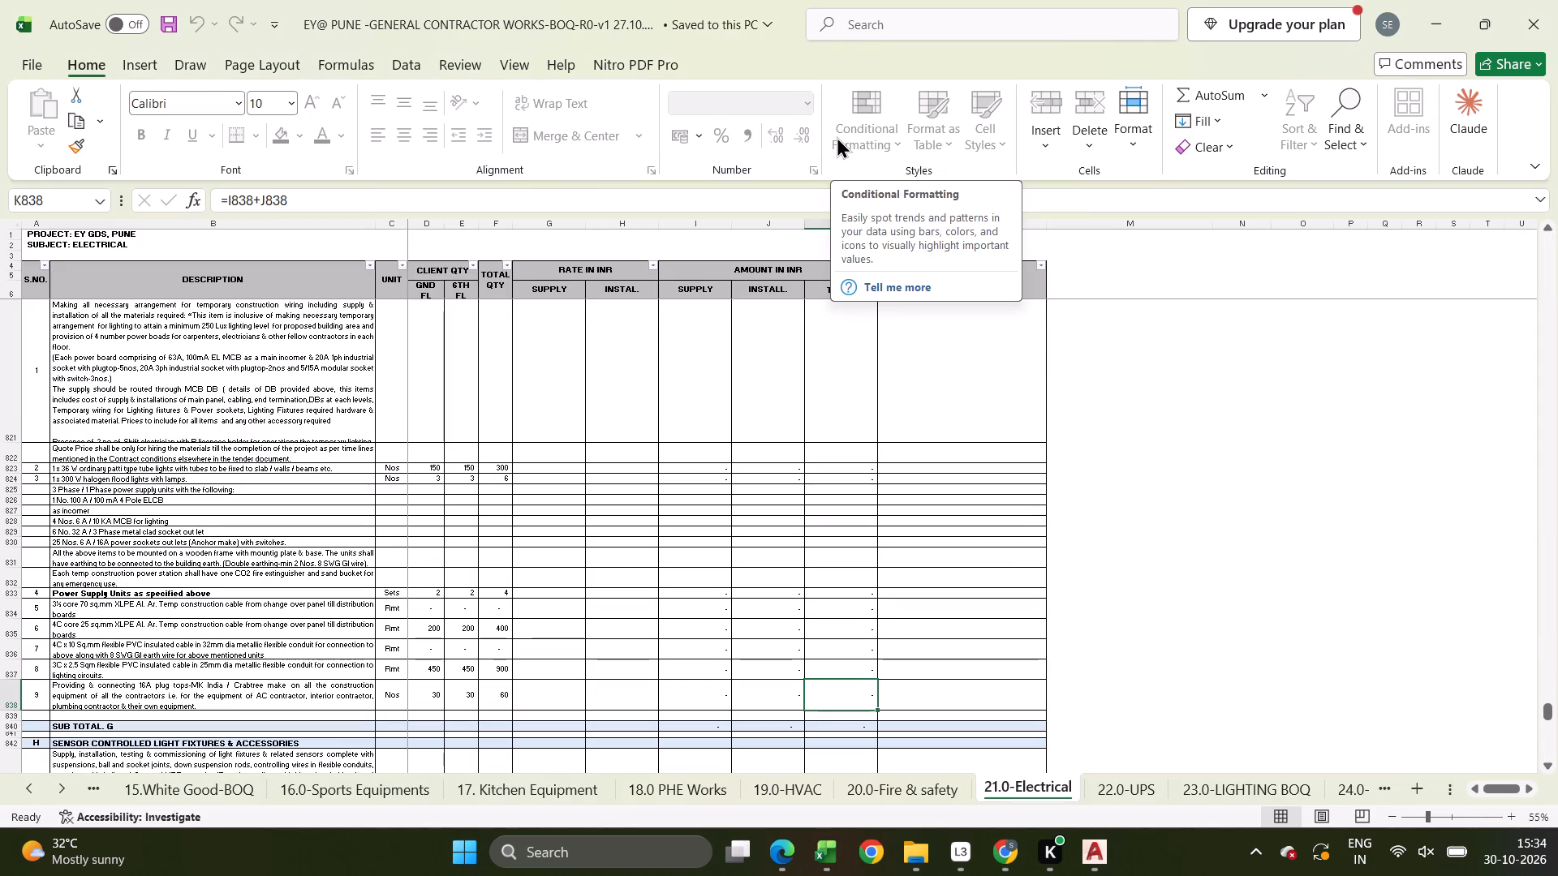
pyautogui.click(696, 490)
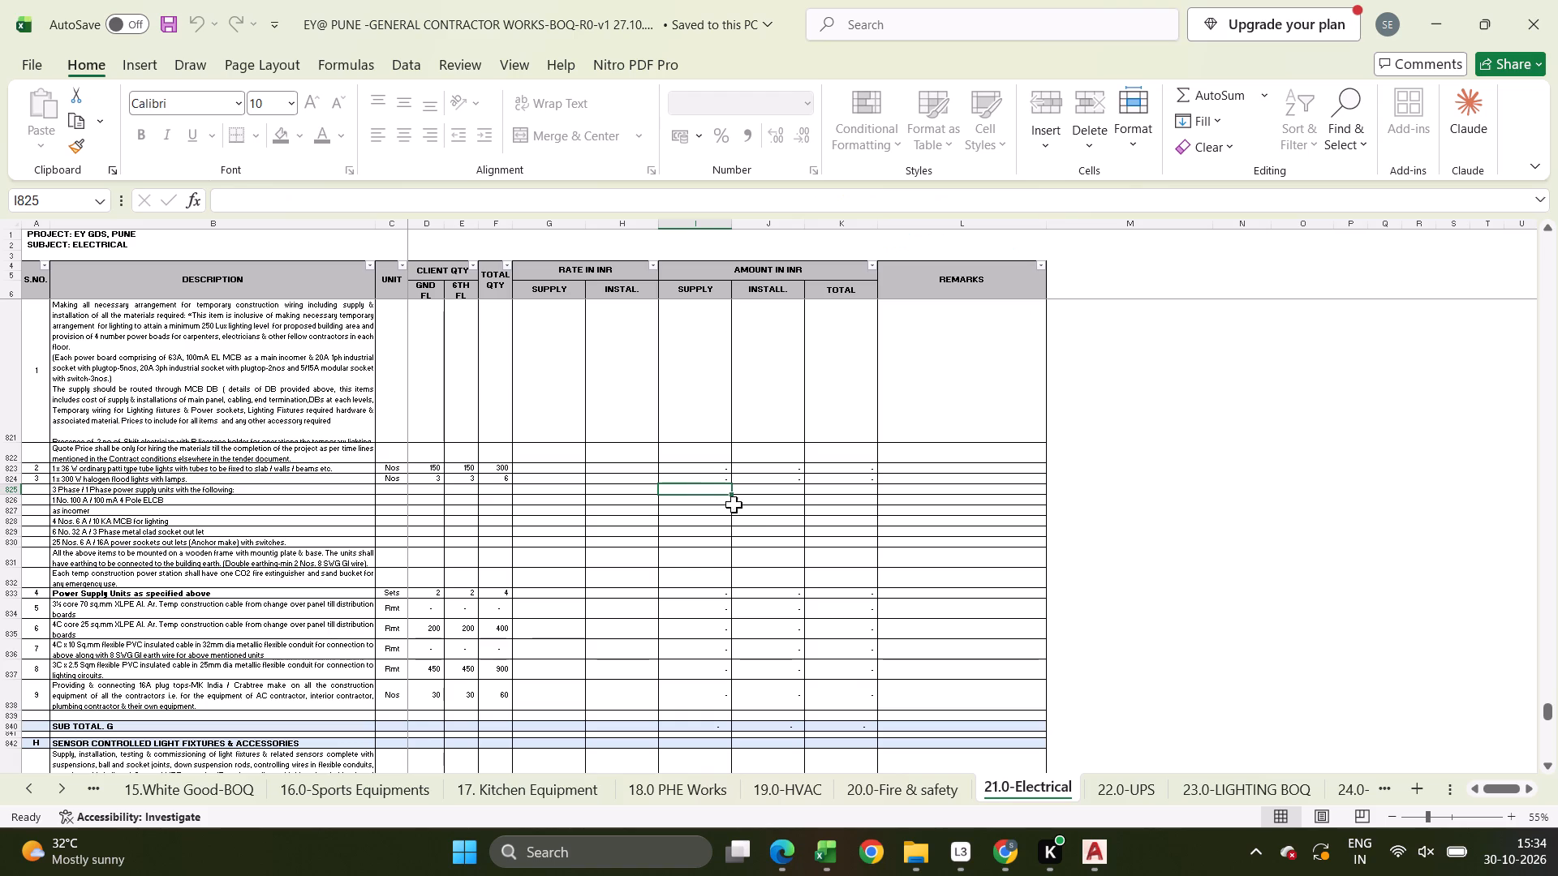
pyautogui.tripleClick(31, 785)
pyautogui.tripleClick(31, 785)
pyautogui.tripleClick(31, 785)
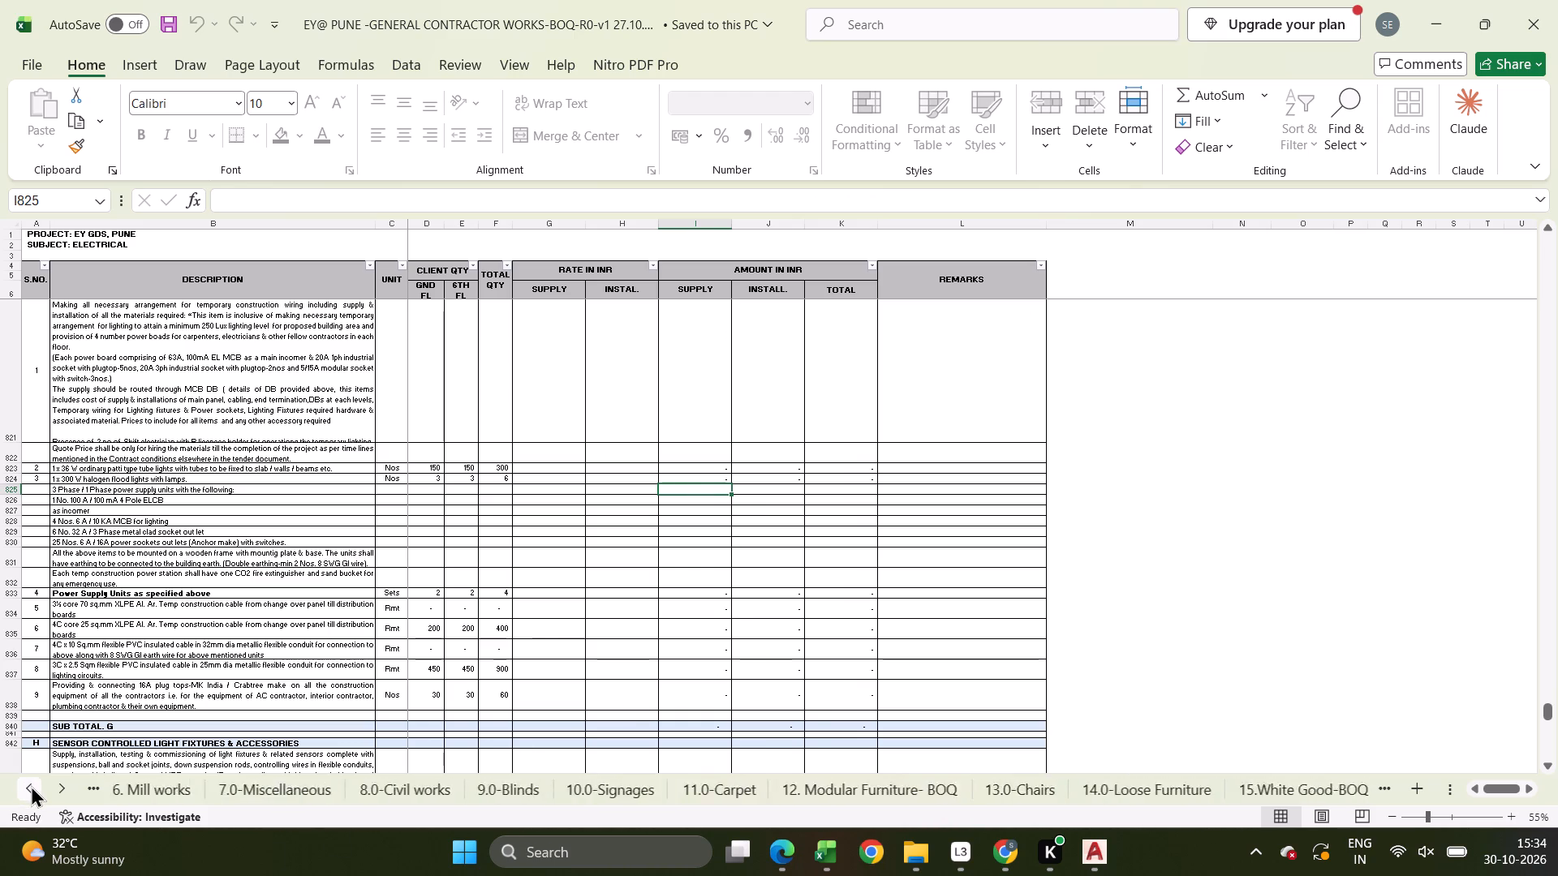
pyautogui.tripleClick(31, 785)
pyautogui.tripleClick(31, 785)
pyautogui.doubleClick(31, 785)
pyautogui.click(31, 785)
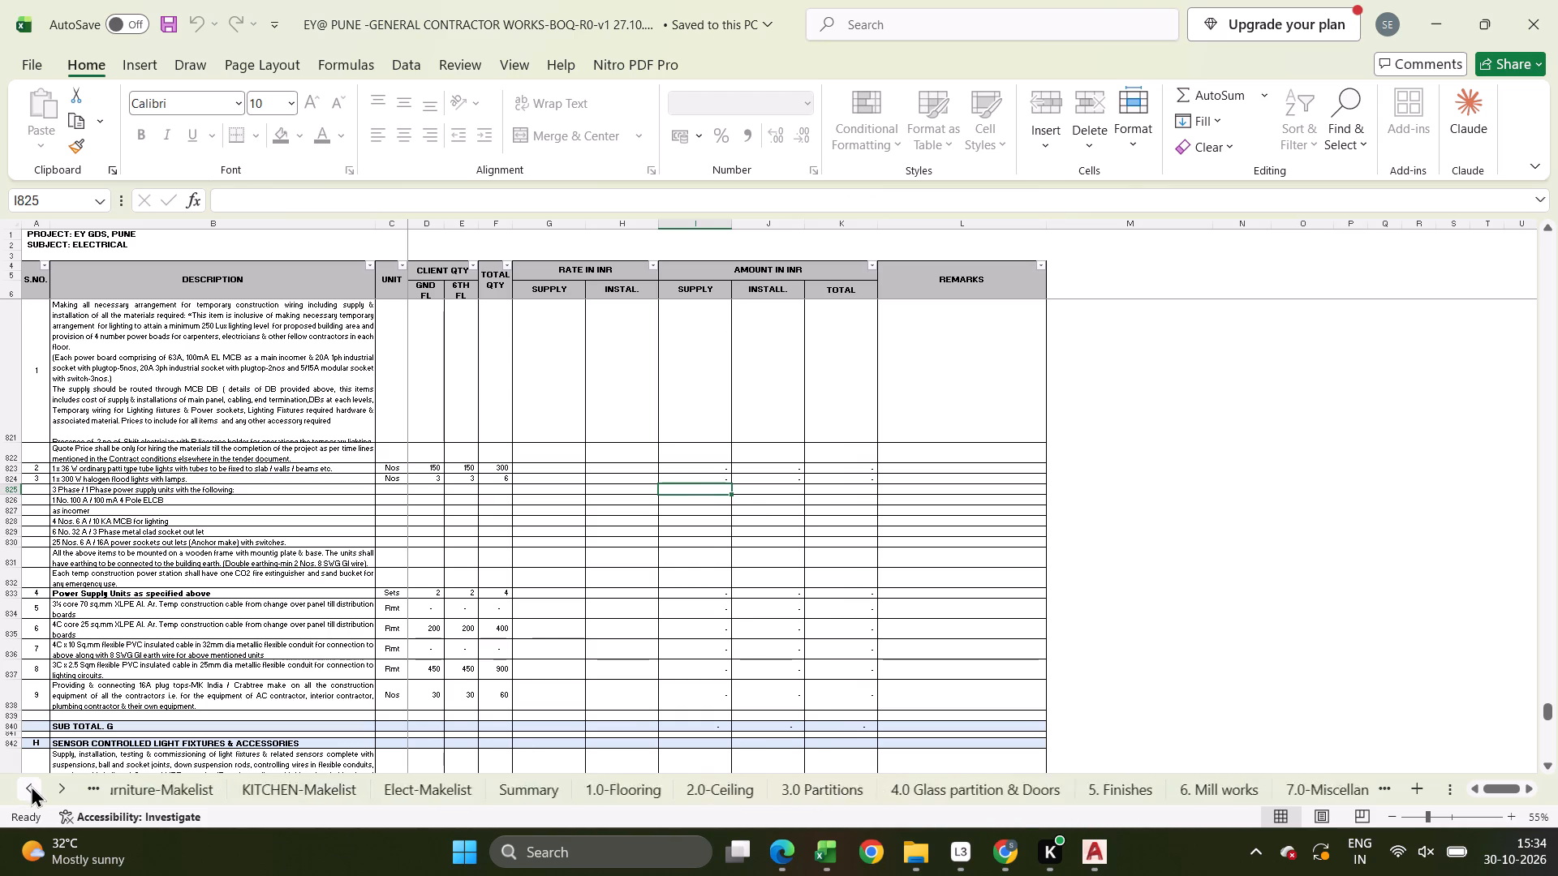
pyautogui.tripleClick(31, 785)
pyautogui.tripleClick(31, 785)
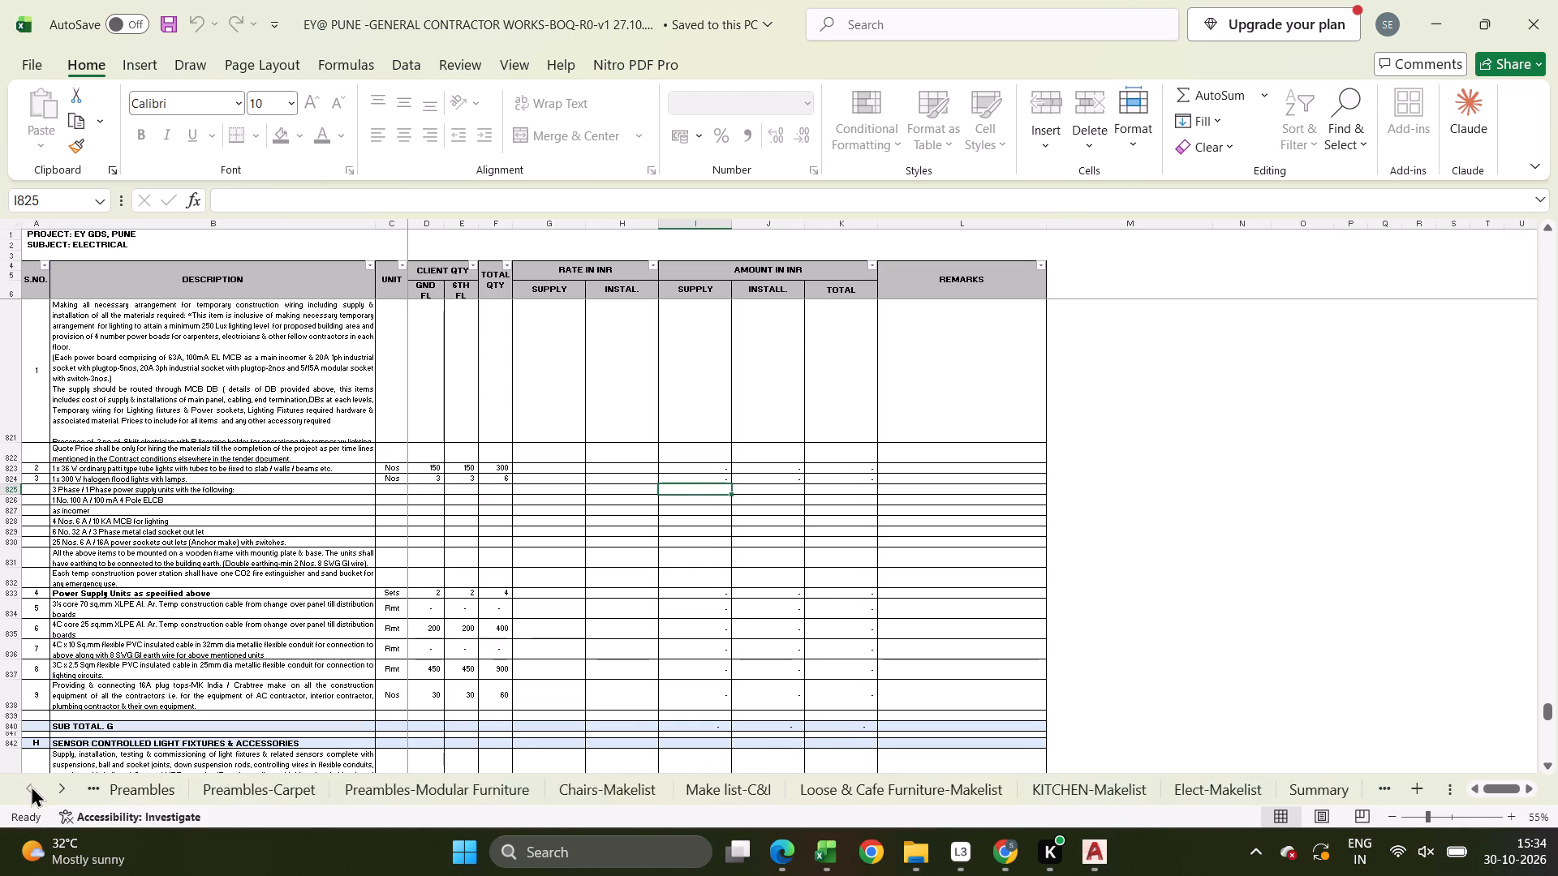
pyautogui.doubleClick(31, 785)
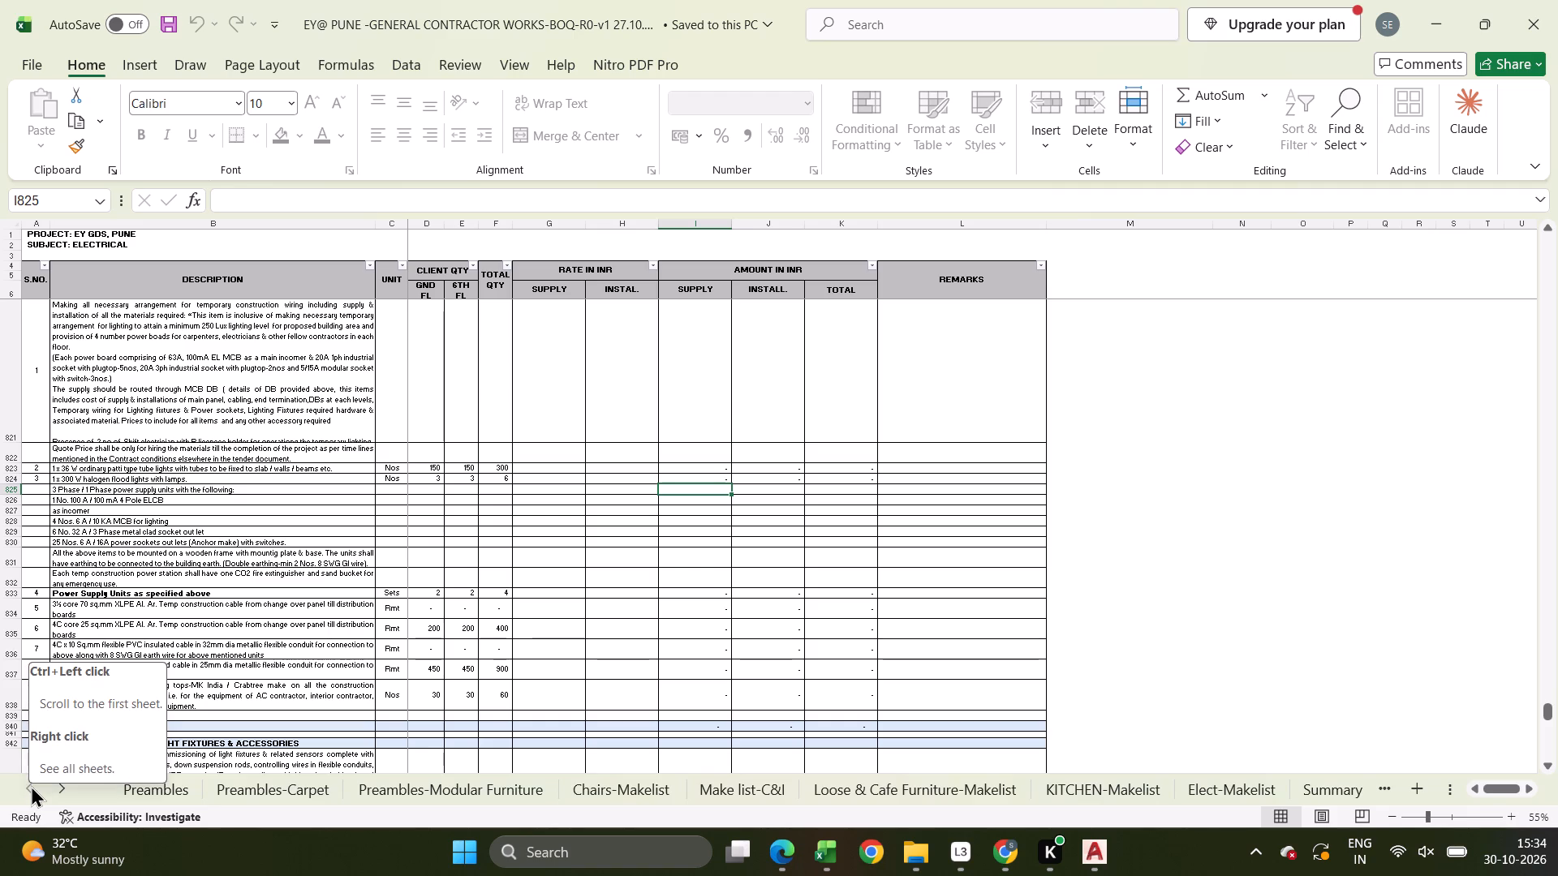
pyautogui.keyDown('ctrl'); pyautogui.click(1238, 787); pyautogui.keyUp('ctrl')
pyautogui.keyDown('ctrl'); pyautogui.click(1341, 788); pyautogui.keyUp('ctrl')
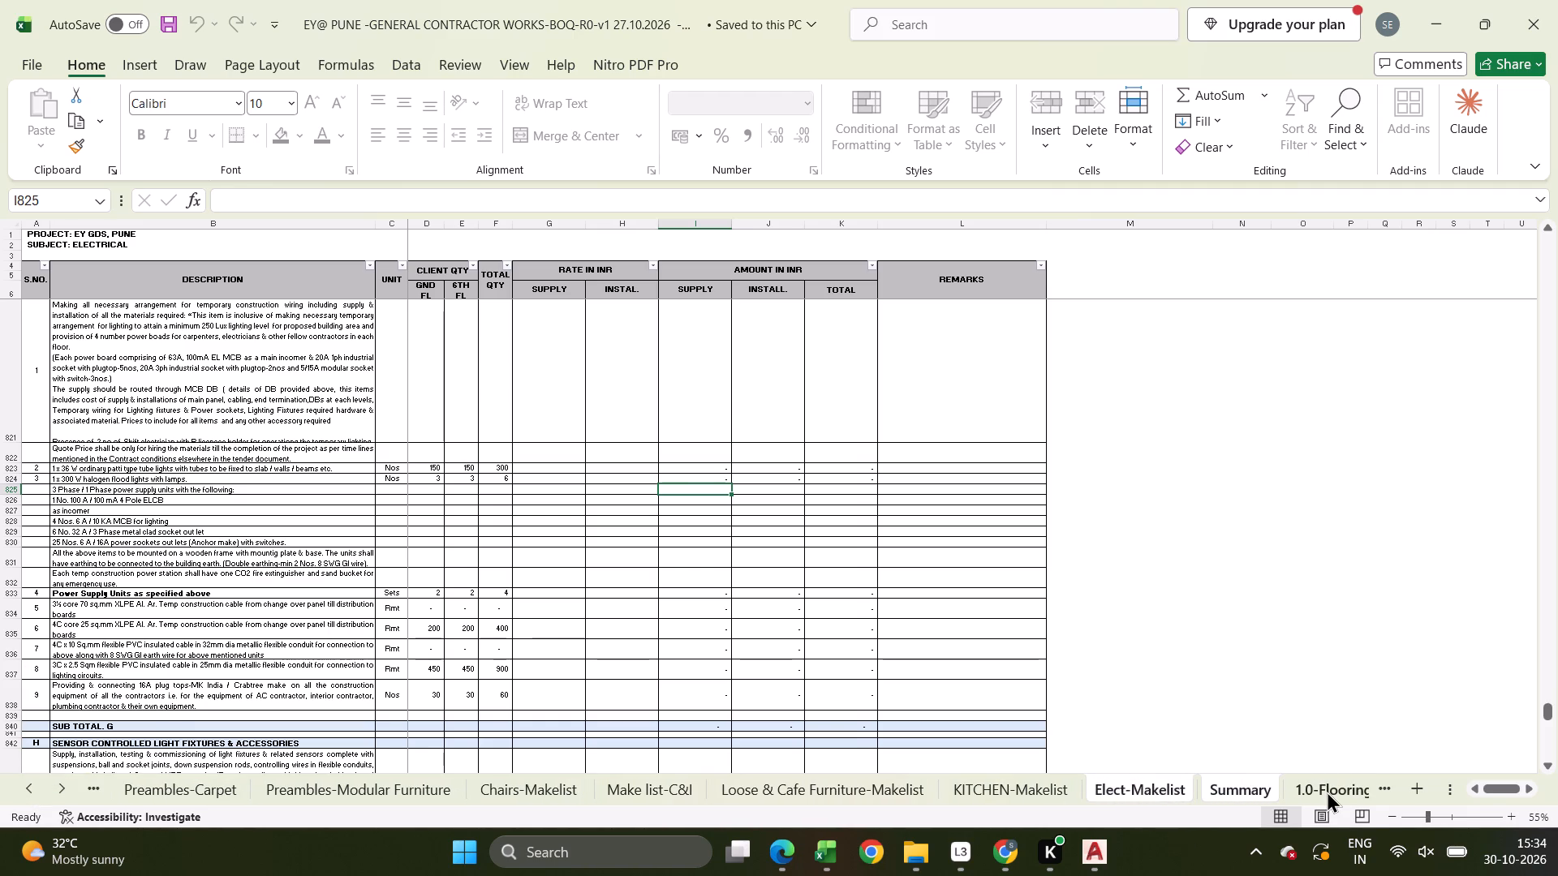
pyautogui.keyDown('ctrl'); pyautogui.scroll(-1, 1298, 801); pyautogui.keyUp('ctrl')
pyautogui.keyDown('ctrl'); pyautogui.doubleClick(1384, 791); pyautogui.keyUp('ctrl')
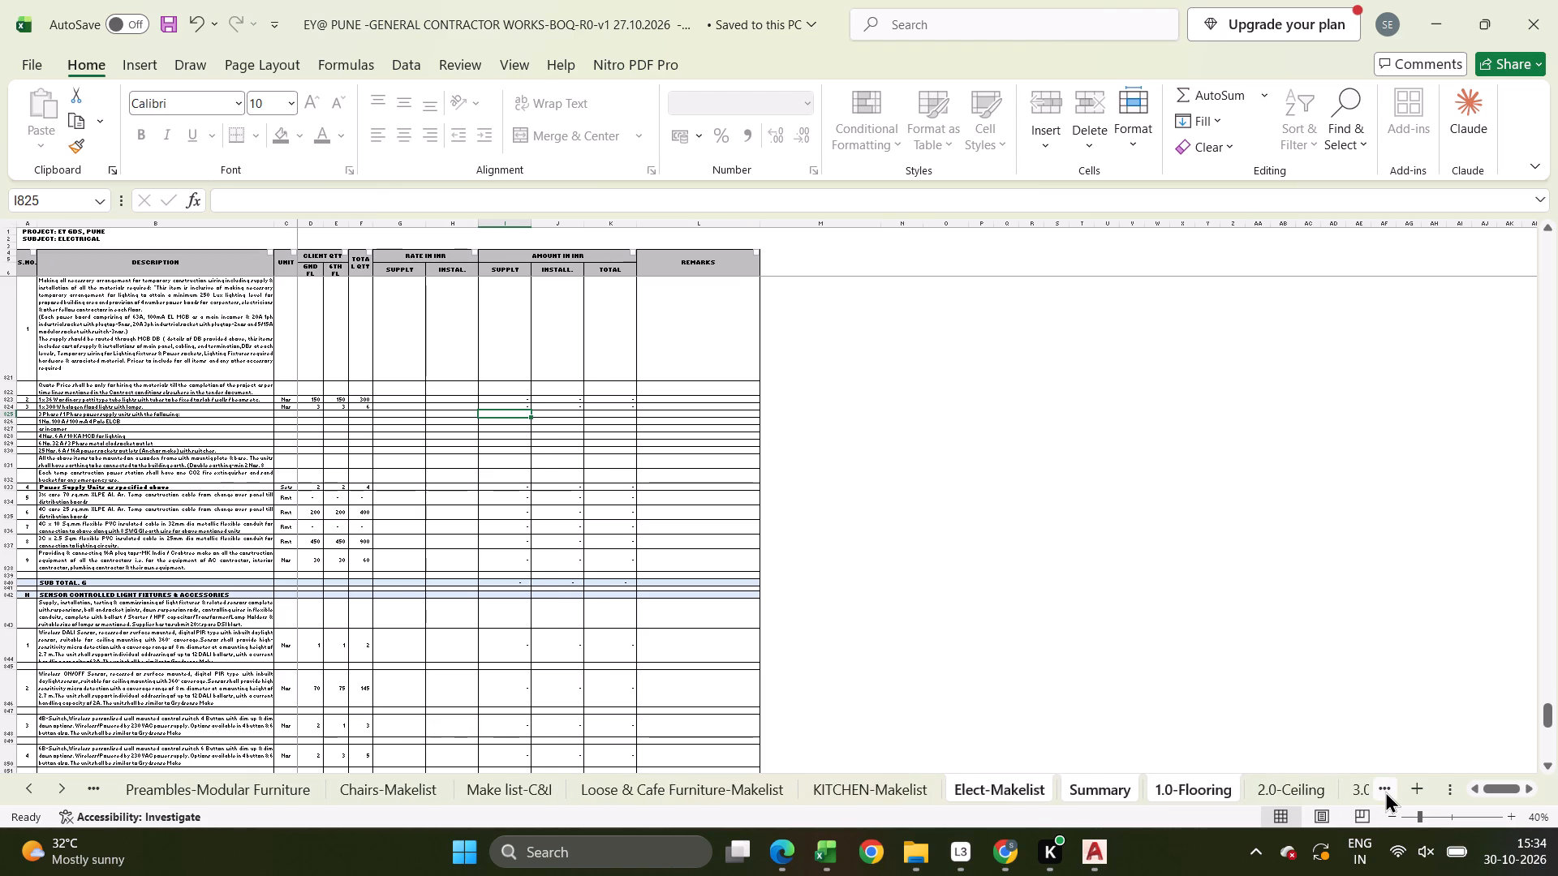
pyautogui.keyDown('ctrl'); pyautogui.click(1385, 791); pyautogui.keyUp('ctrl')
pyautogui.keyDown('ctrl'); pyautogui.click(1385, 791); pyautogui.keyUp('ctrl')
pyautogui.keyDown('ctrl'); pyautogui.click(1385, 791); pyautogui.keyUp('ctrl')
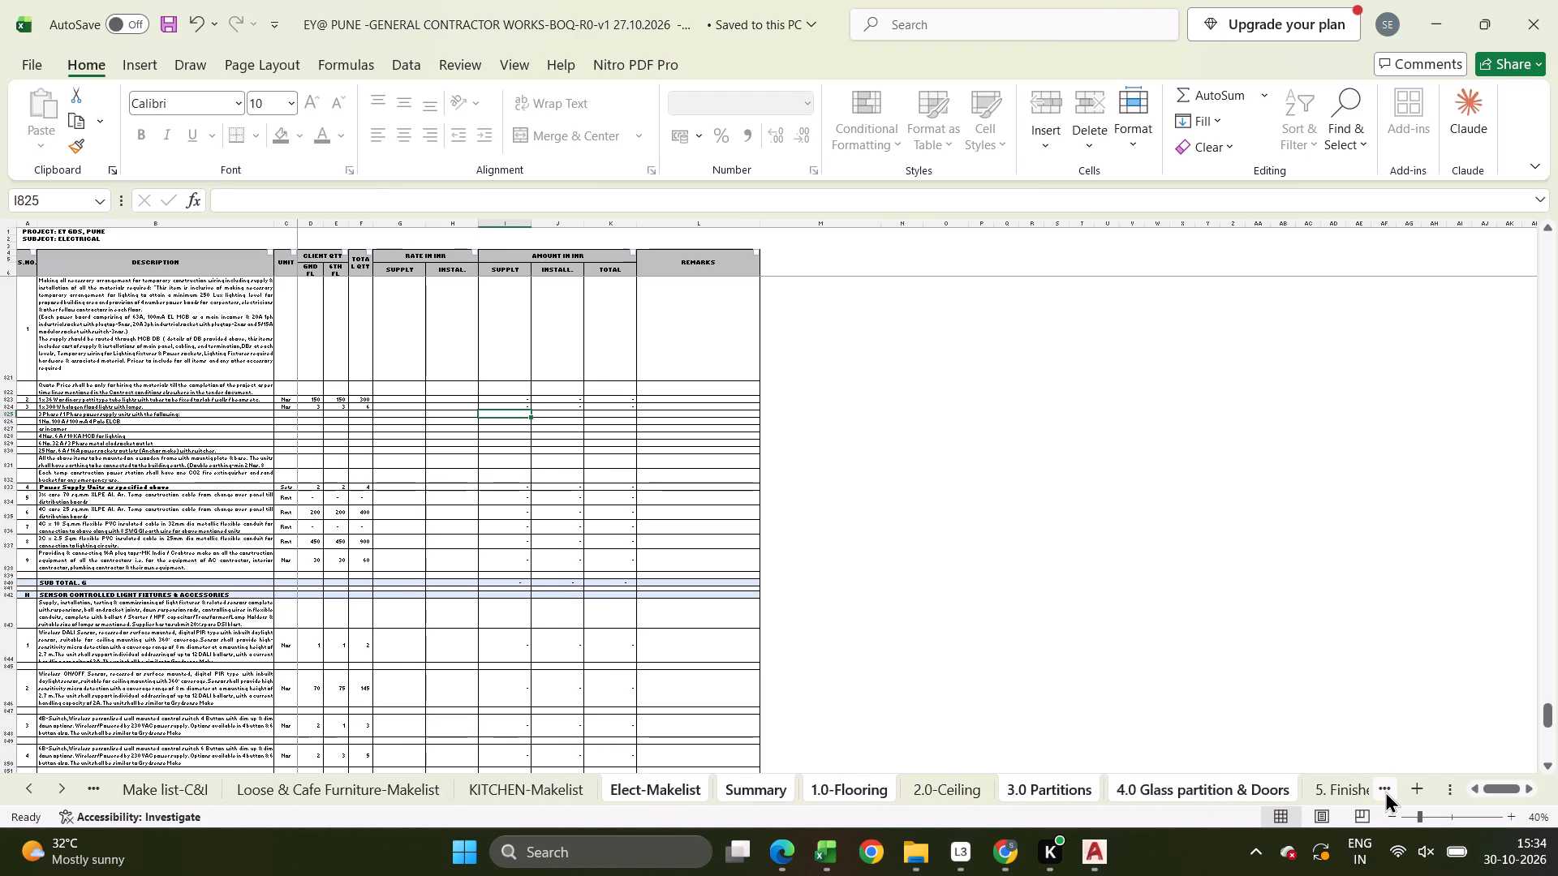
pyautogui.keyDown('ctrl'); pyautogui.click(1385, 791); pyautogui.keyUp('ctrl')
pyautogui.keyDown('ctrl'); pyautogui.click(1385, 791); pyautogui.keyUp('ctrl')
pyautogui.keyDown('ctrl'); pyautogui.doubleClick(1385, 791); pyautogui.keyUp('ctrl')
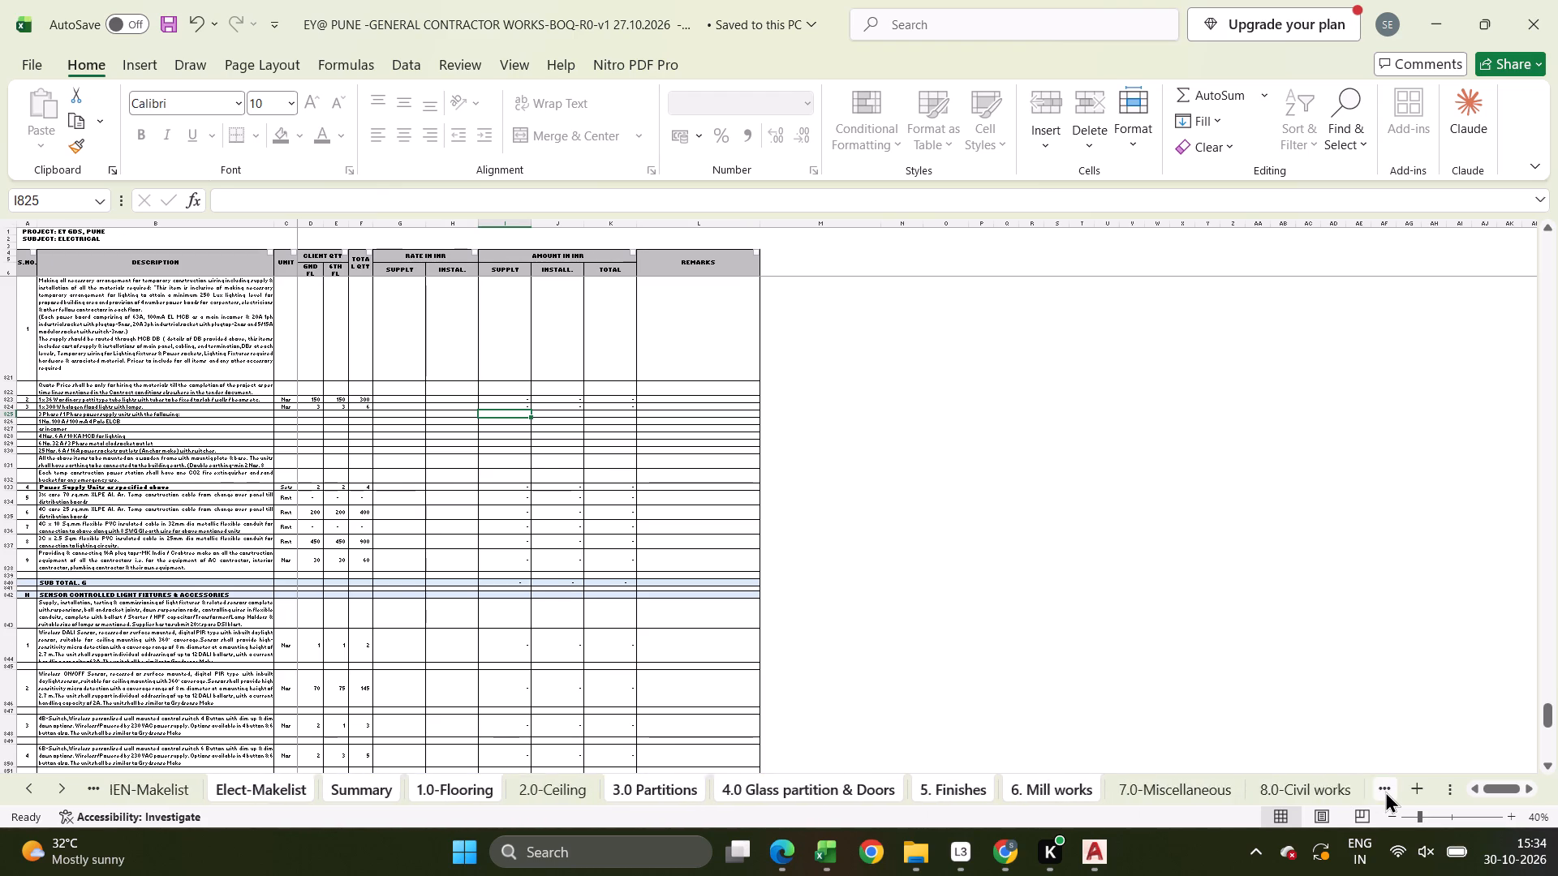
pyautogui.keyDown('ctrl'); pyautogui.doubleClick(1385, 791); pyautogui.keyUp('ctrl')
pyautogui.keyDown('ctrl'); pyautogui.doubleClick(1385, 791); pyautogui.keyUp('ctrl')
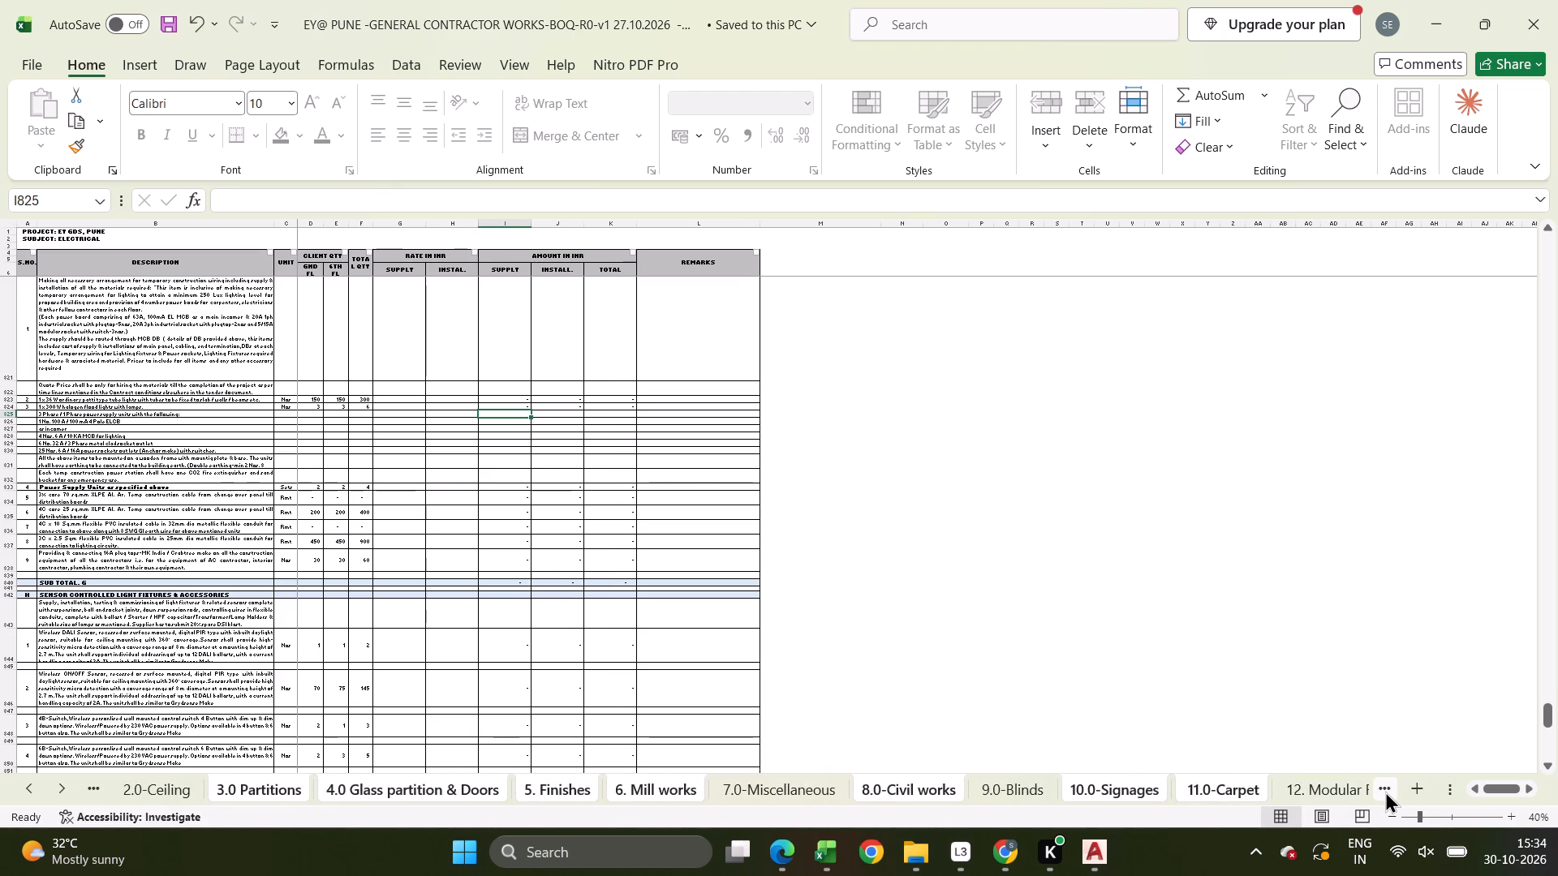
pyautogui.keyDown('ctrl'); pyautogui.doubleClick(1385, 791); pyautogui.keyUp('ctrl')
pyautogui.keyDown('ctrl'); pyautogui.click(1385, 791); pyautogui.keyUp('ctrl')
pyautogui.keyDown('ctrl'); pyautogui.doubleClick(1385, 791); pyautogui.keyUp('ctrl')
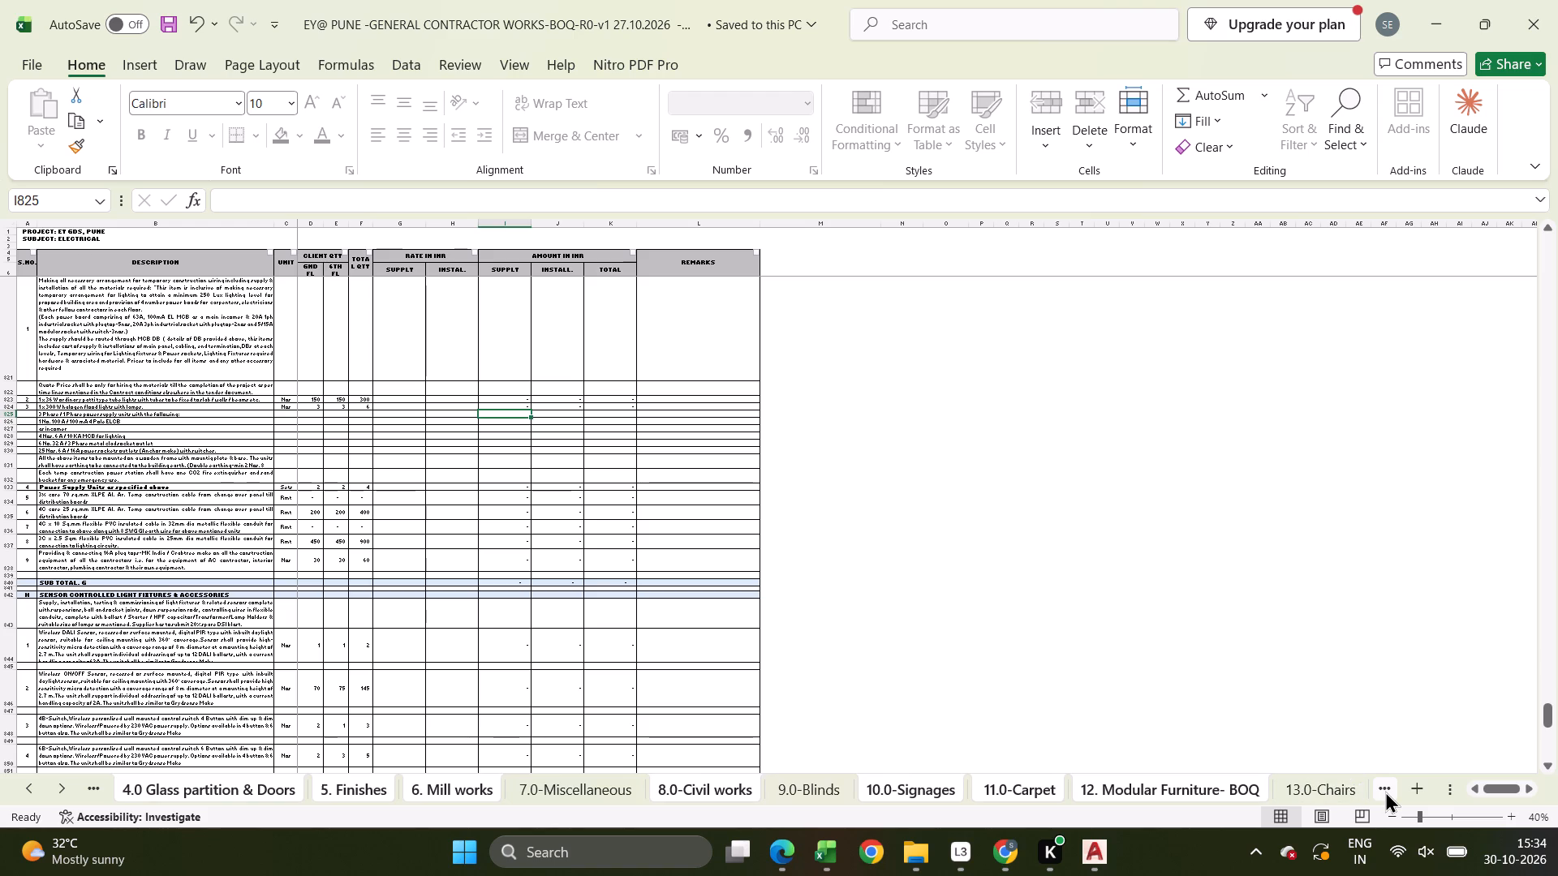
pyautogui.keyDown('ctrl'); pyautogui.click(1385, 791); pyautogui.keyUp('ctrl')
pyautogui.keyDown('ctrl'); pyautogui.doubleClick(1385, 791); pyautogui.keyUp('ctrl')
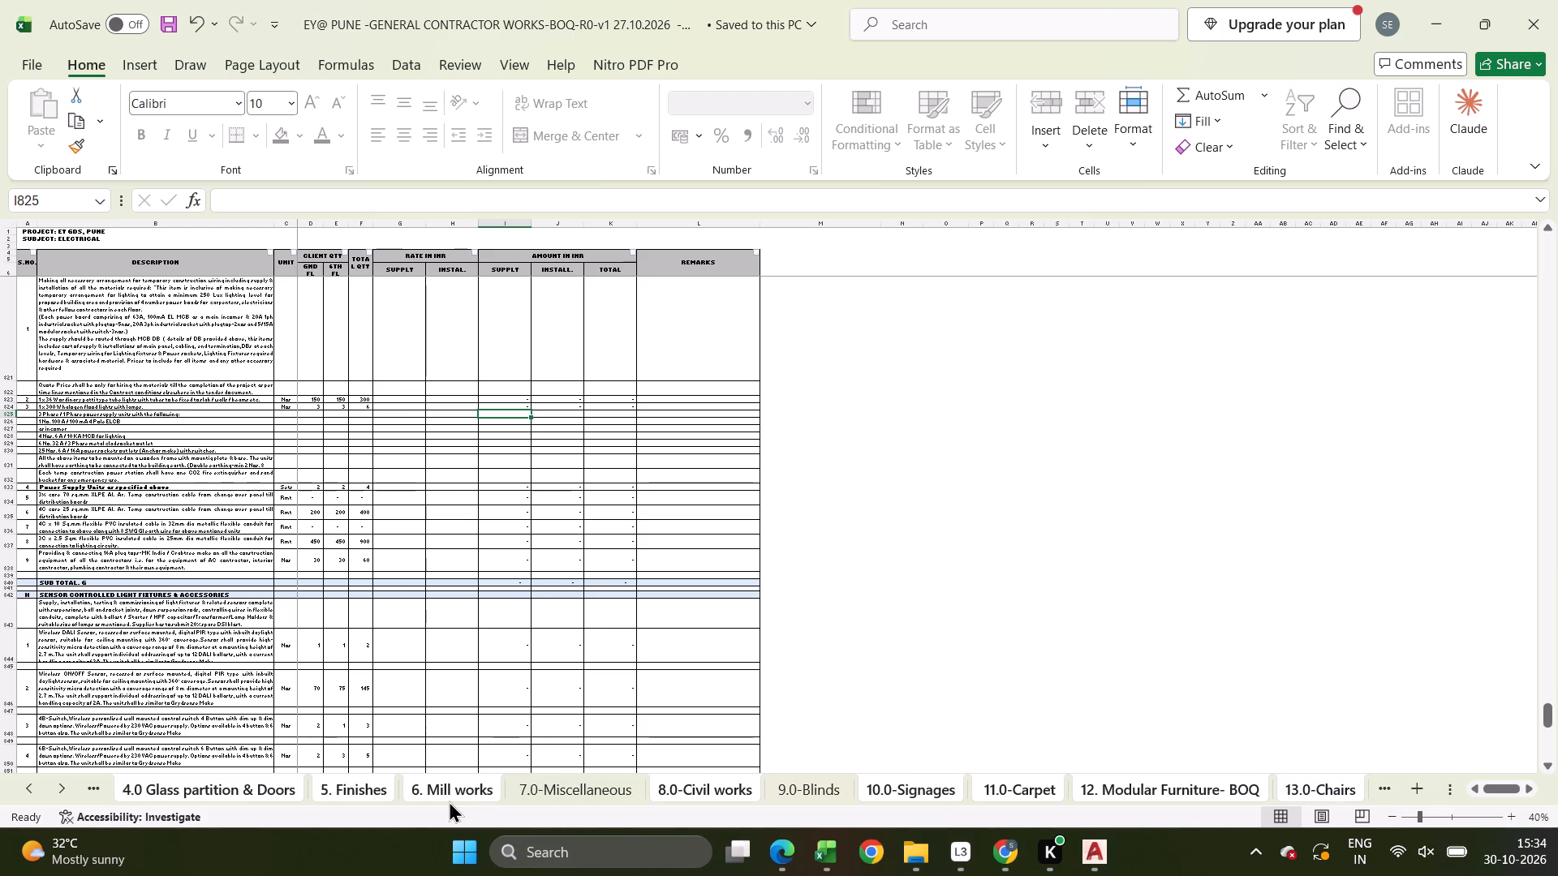
# Hide the consecutive sheets from 4.0 Glass partition & Doors through 13.0-Chairs.
pyautogui.click(377, 785)
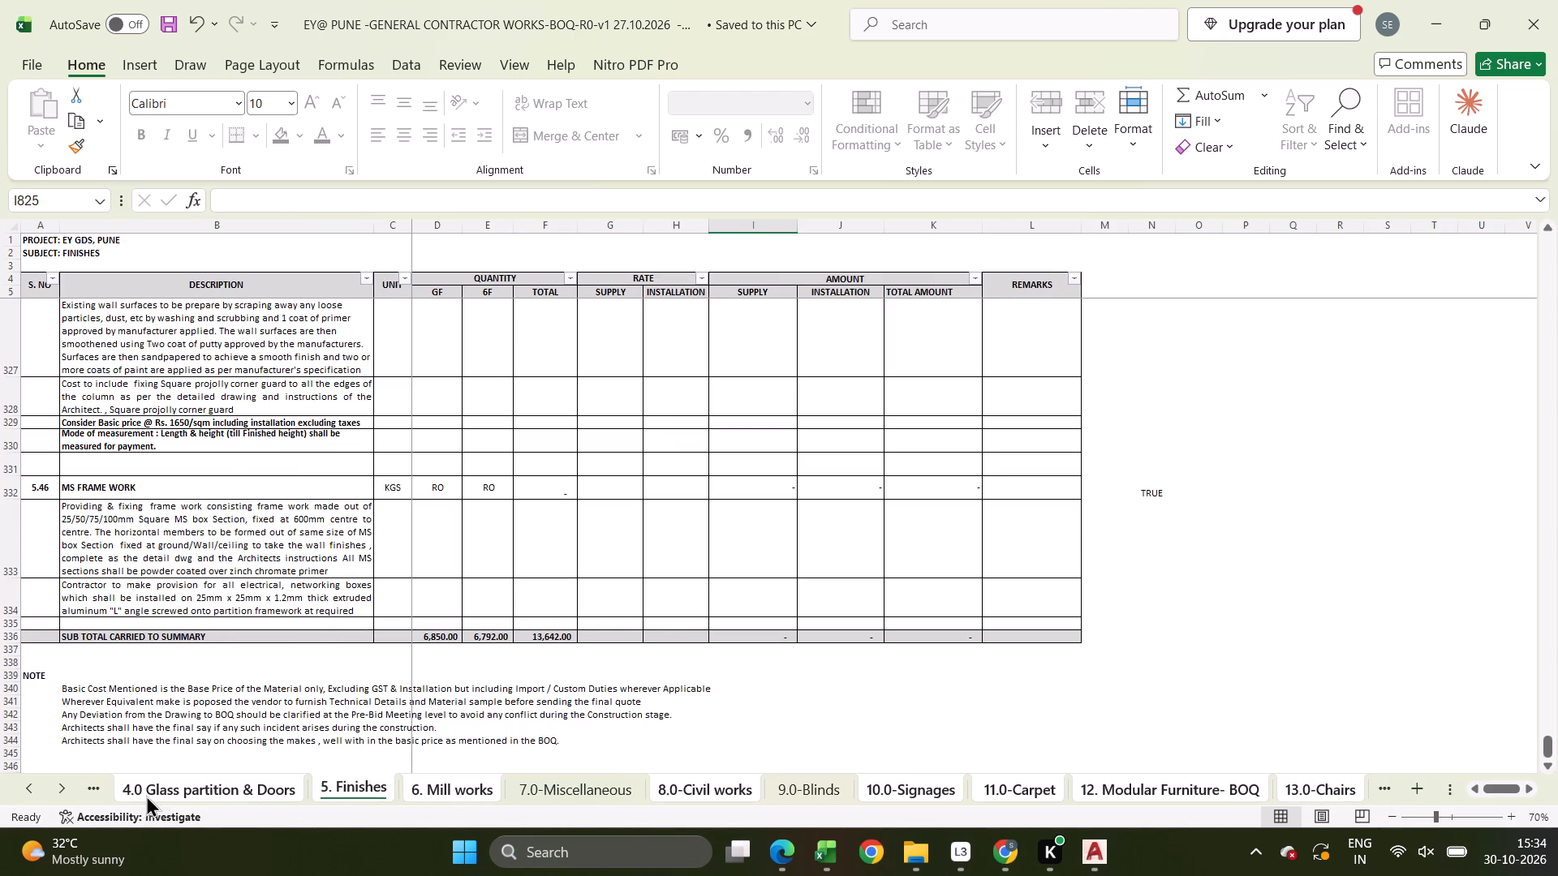
pyautogui.click(153, 794)
pyautogui.keyDown('shift'); pyautogui.click(1332, 785); pyautogui.keyUp('shift')
pyautogui.rightClick(1332, 785)
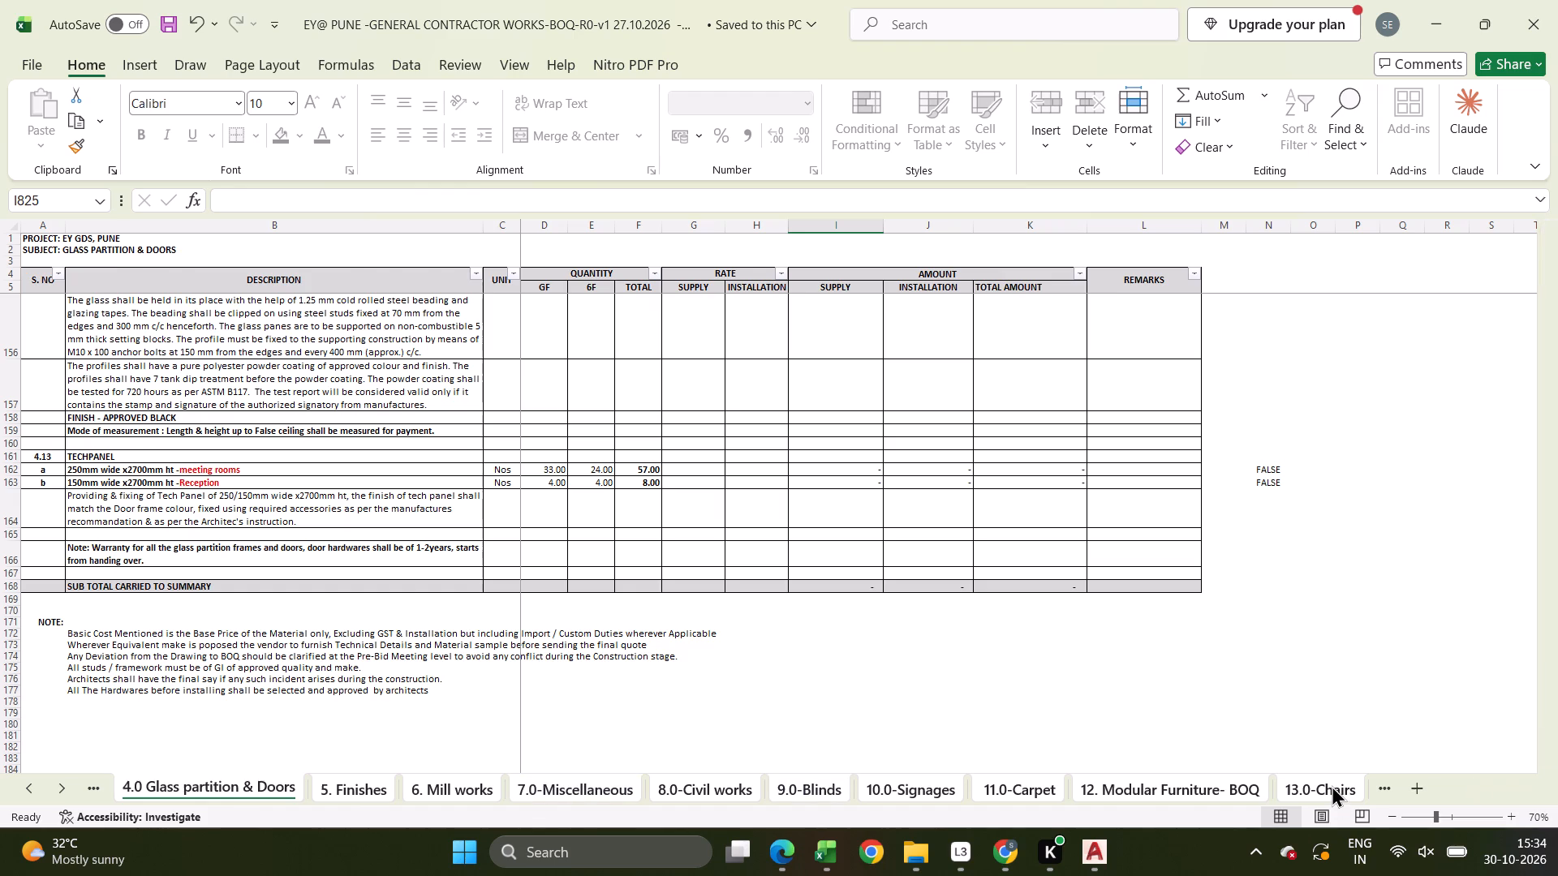
pyautogui.click(1371, 678)
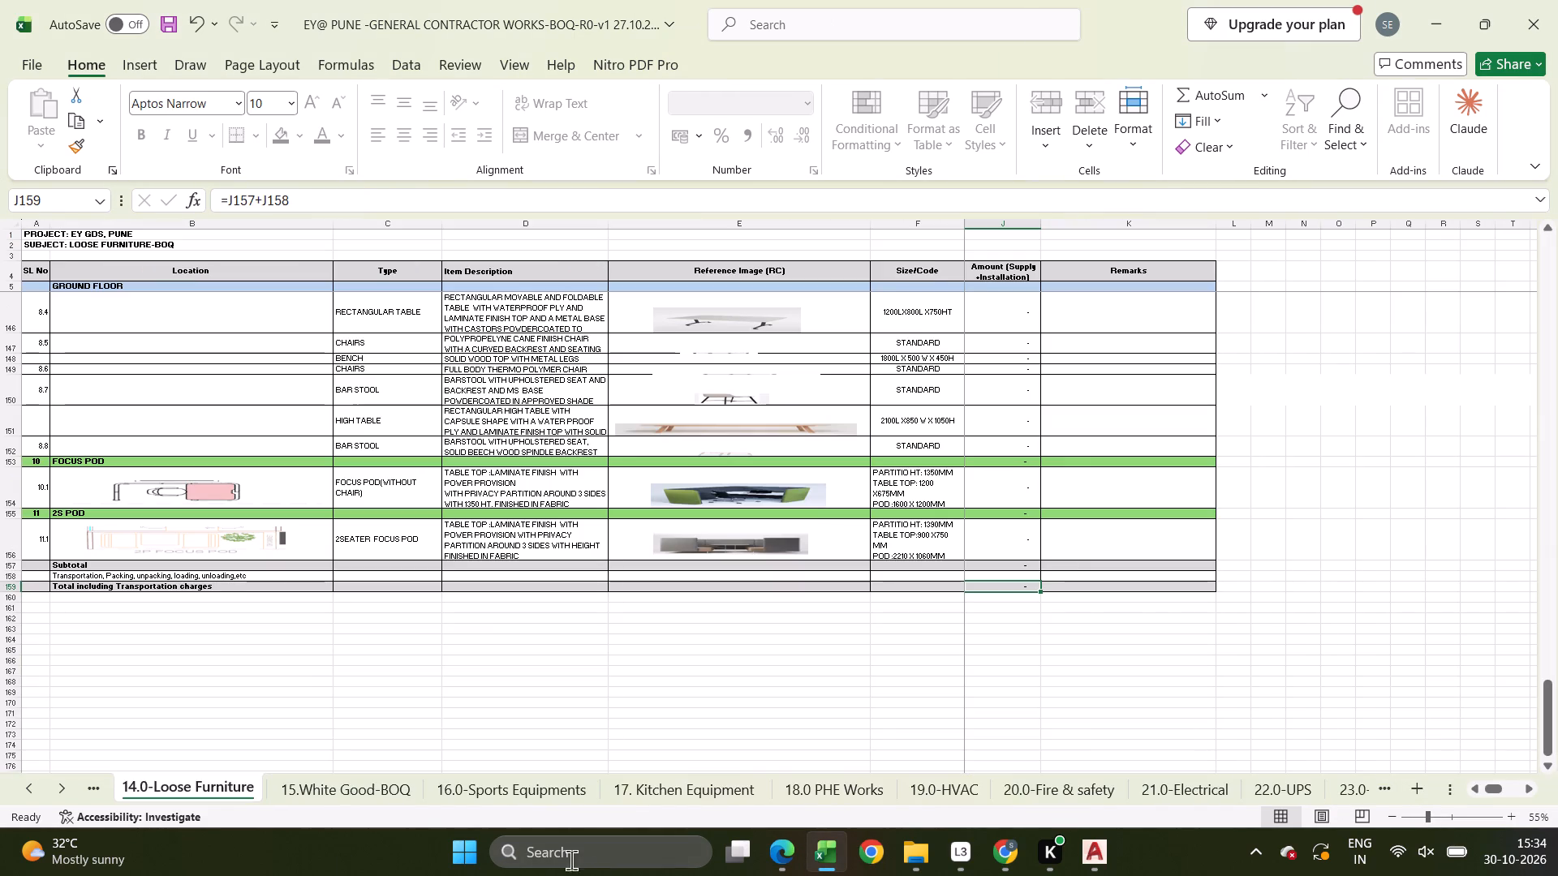
# Hide the consecutive sheets from 14.0-Loose Furniture through 20.0-Fire & safety.
pyautogui.keyDown('shift'); pyautogui.click(1045, 788); pyautogui.keyUp('shift')
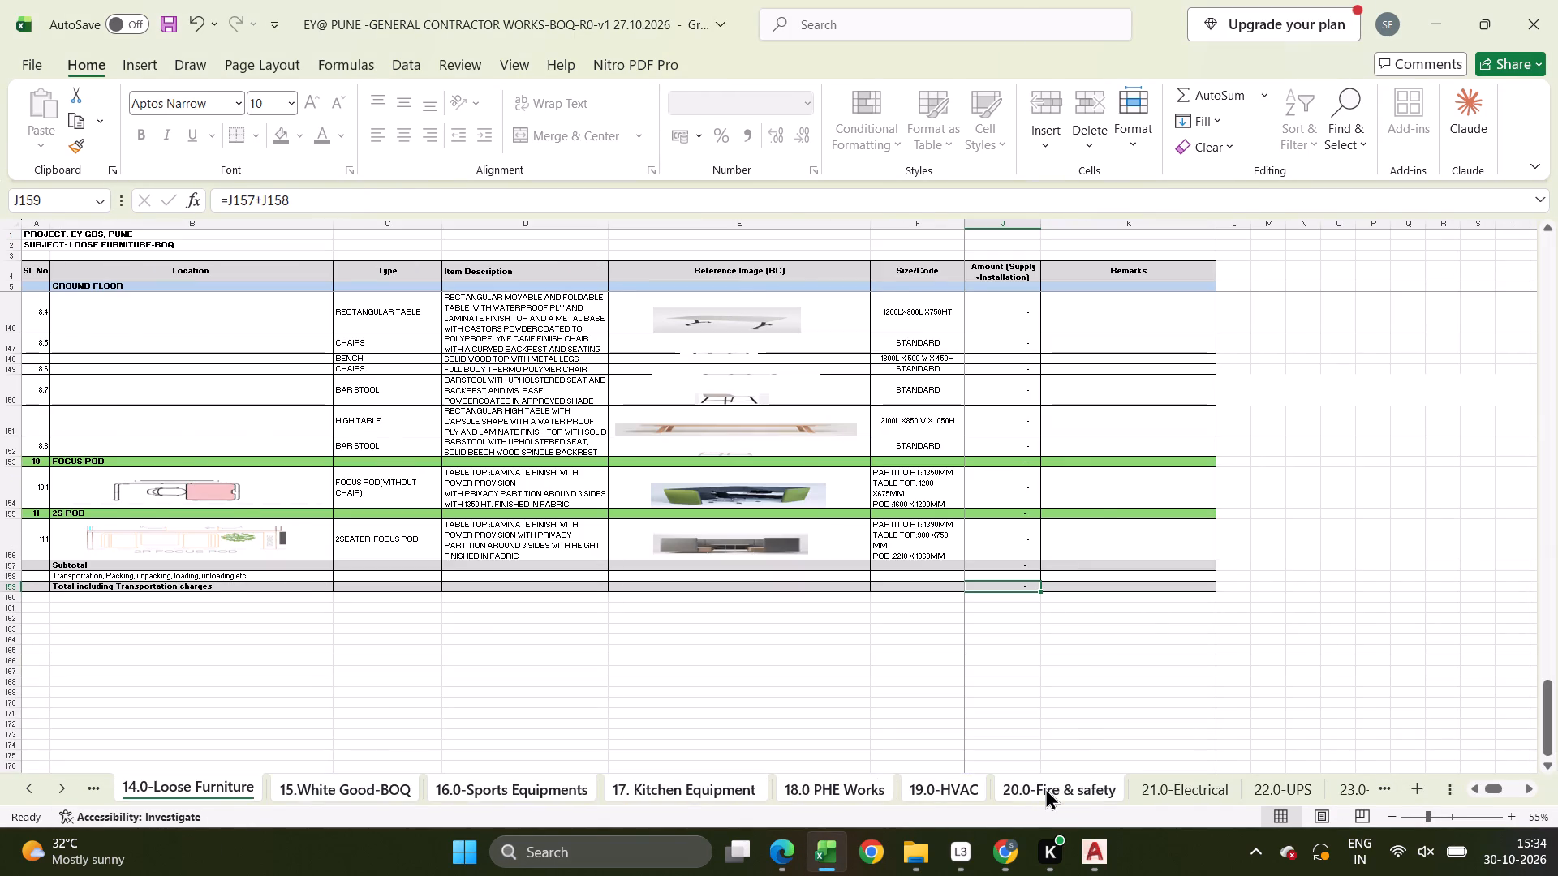
pyautogui.rightClick(1045, 788)
pyautogui.click(1109, 675)
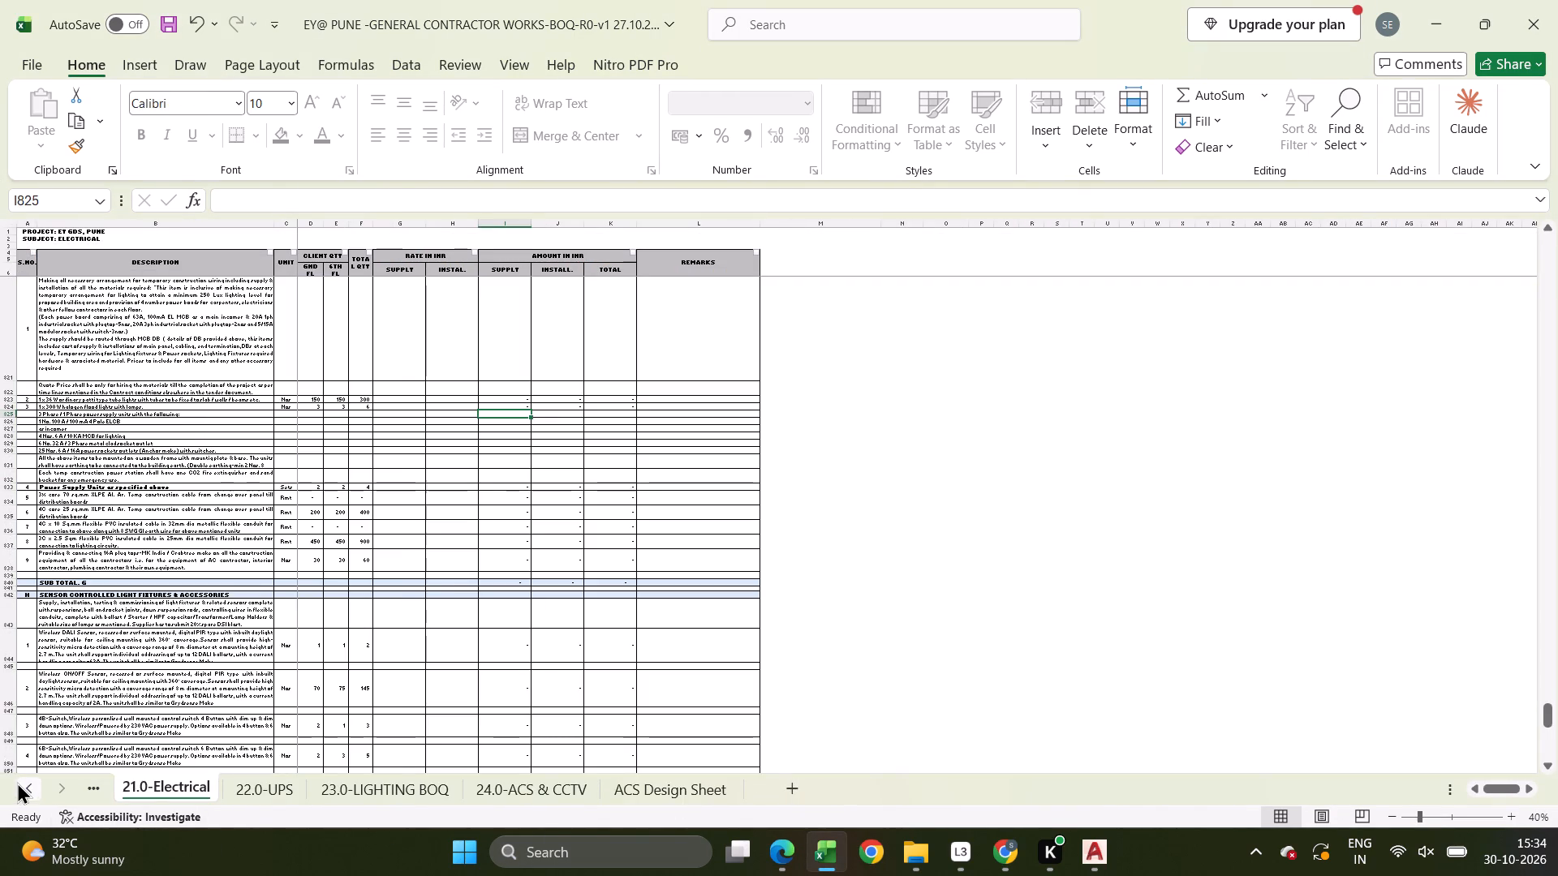
# Copy the Elect-Makelist, Summary, 21.0-Electrical, 22.0-UPS and 23.0-LIGHTING BOQ sheets together to the chosen destination book, with Create a copy enabled.
pyautogui.click(17, 782)
pyautogui.tripleClick(26, 782)
pyautogui.click(26, 782)
pyautogui.click(179, 796)
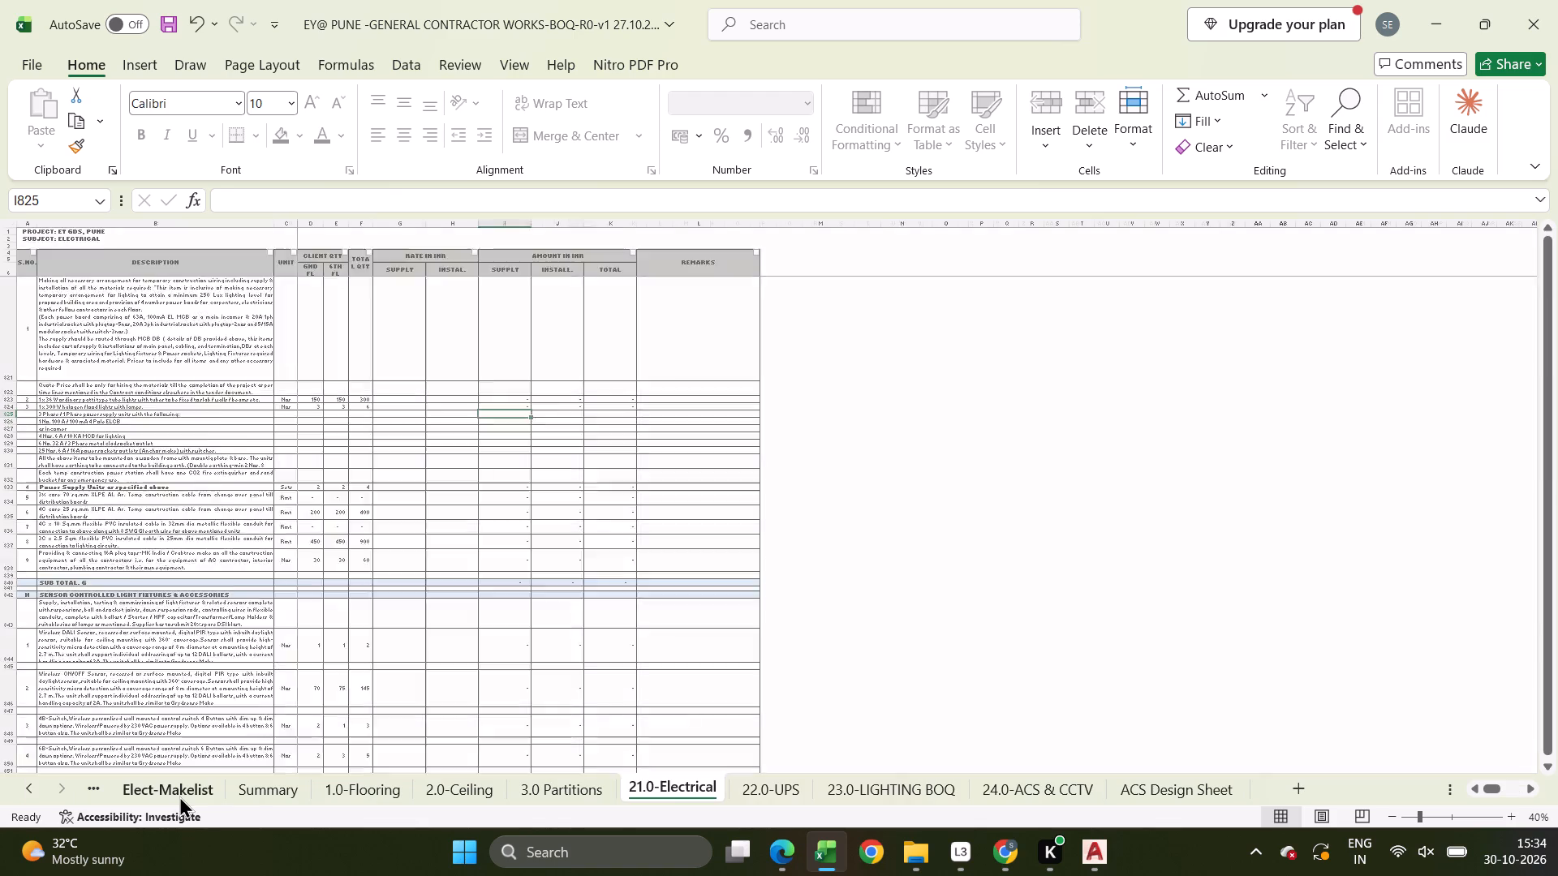
pyautogui.keyDown('ctrl'); pyautogui.click(249, 787); pyautogui.keyUp('ctrl')
pyautogui.keyDown('ctrl'); pyautogui.click(678, 792); pyautogui.keyUp('ctrl')
pyautogui.keyDown('ctrl'); pyautogui.click(757, 792); pyautogui.keyUp('ctrl')
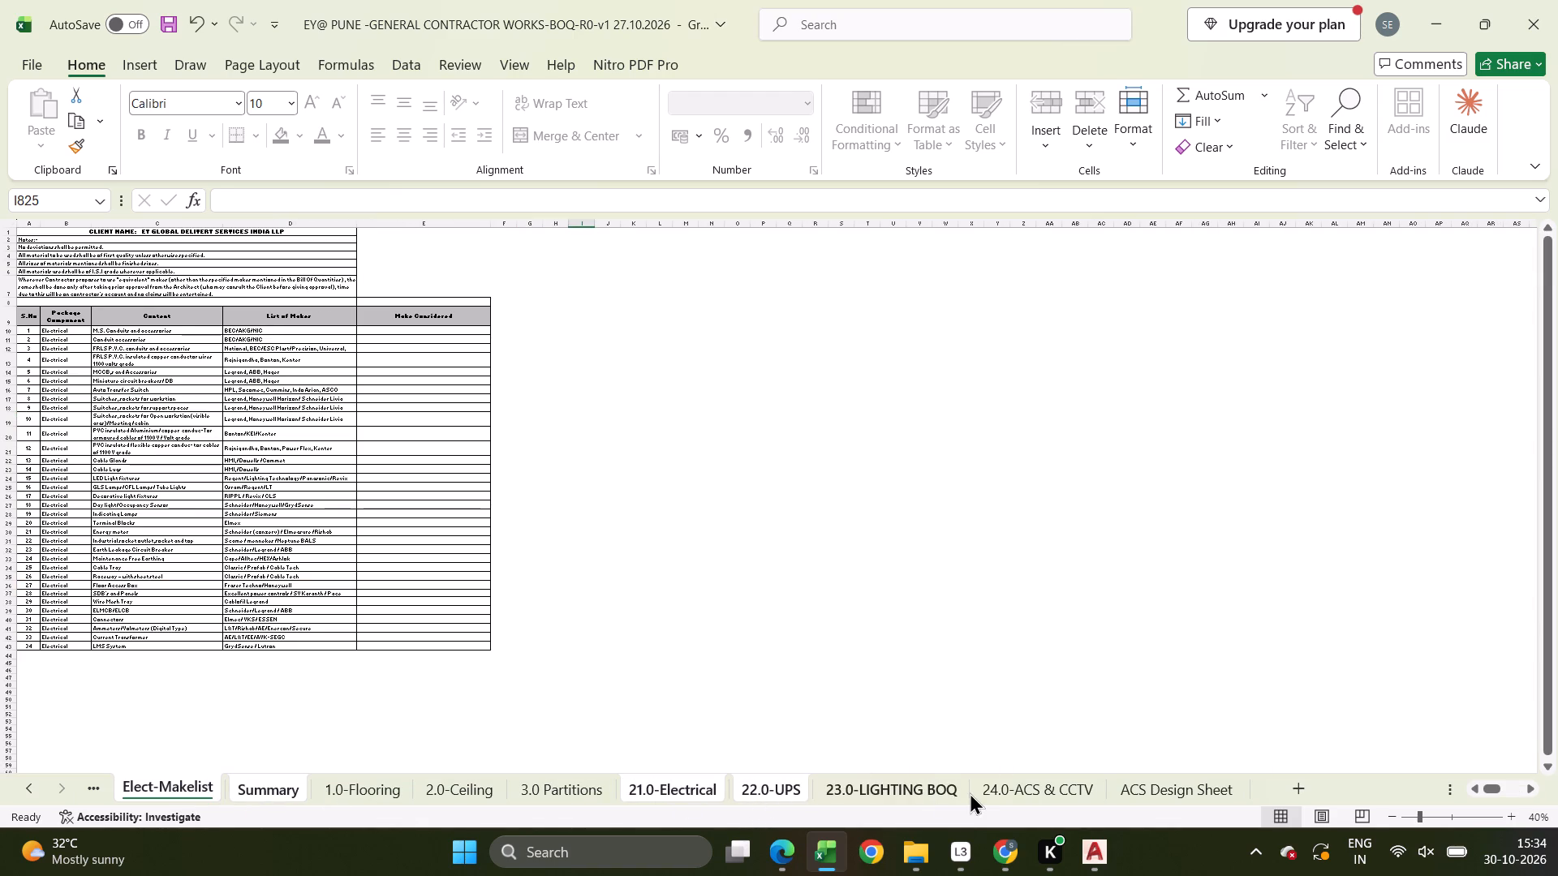
pyautogui.keyDown('ctrl'); pyautogui.click(970, 792); pyautogui.keyUp('ctrl')
pyautogui.keyDown('ctrl'); pyautogui.click(1081, 787); pyautogui.keyUp('ctrl')
pyautogui.keyDown('ctrl'); pyautogui.click(880, 793); pyautogui.keyUp('ctrl')
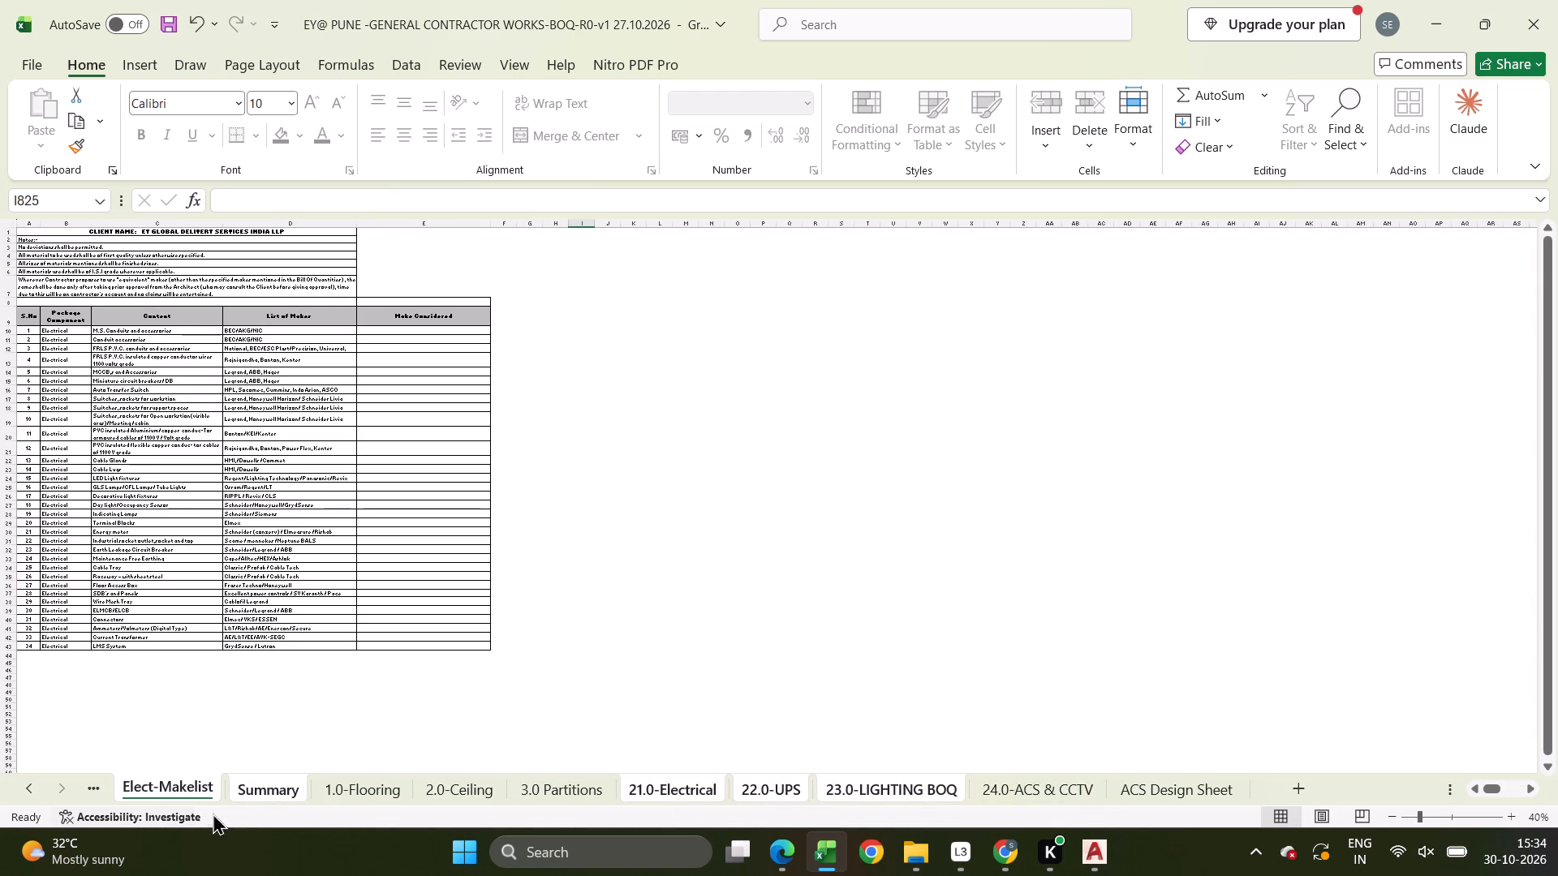
pyautogui.rightClick(772, 783)
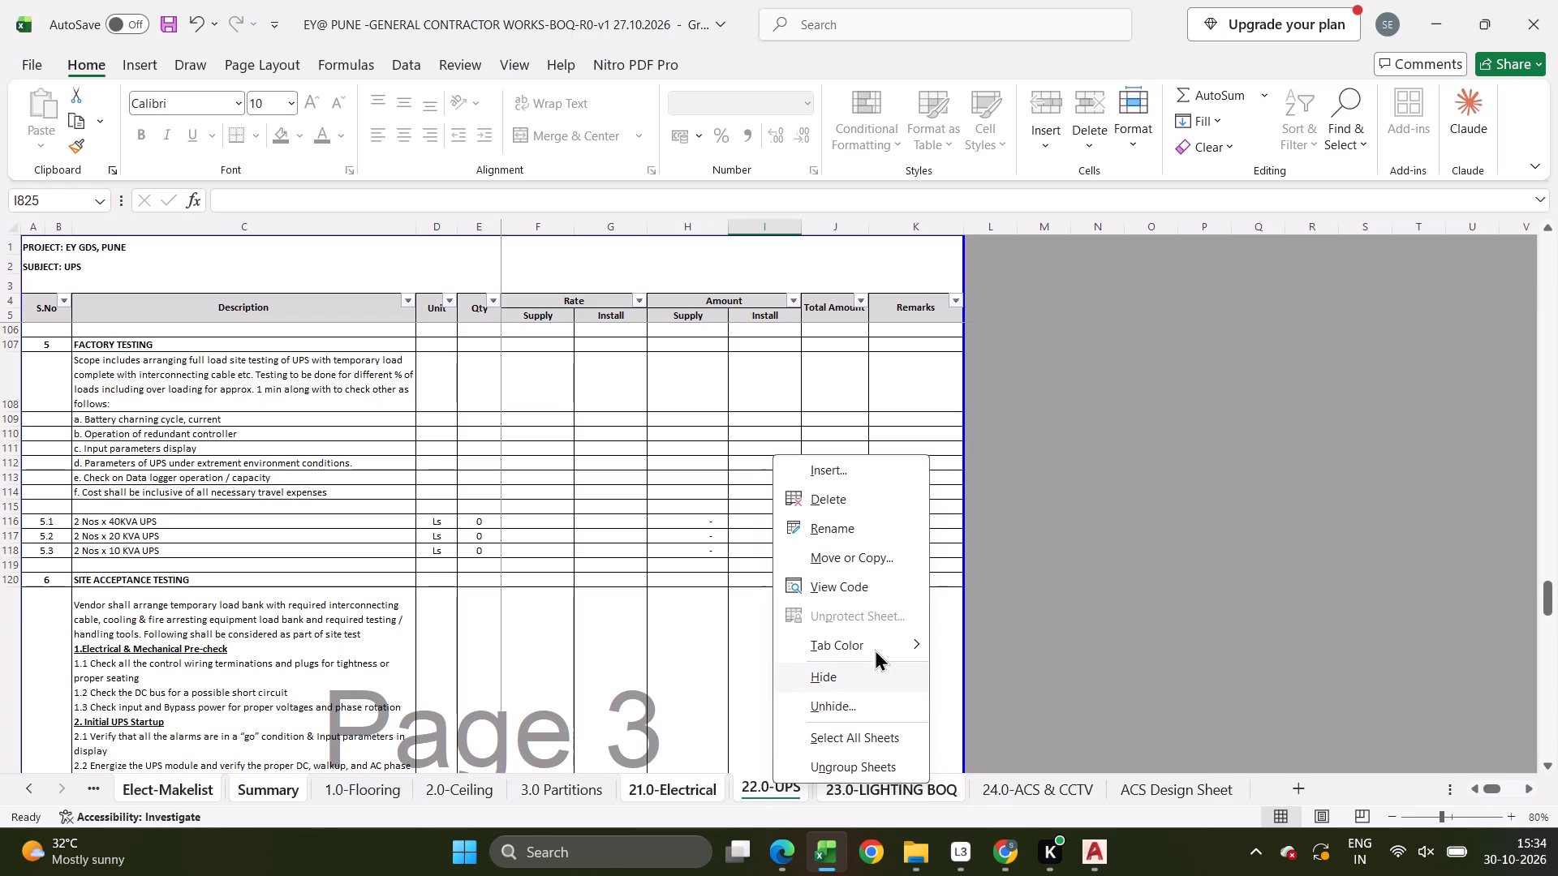
pyautogui.click(883, 563)
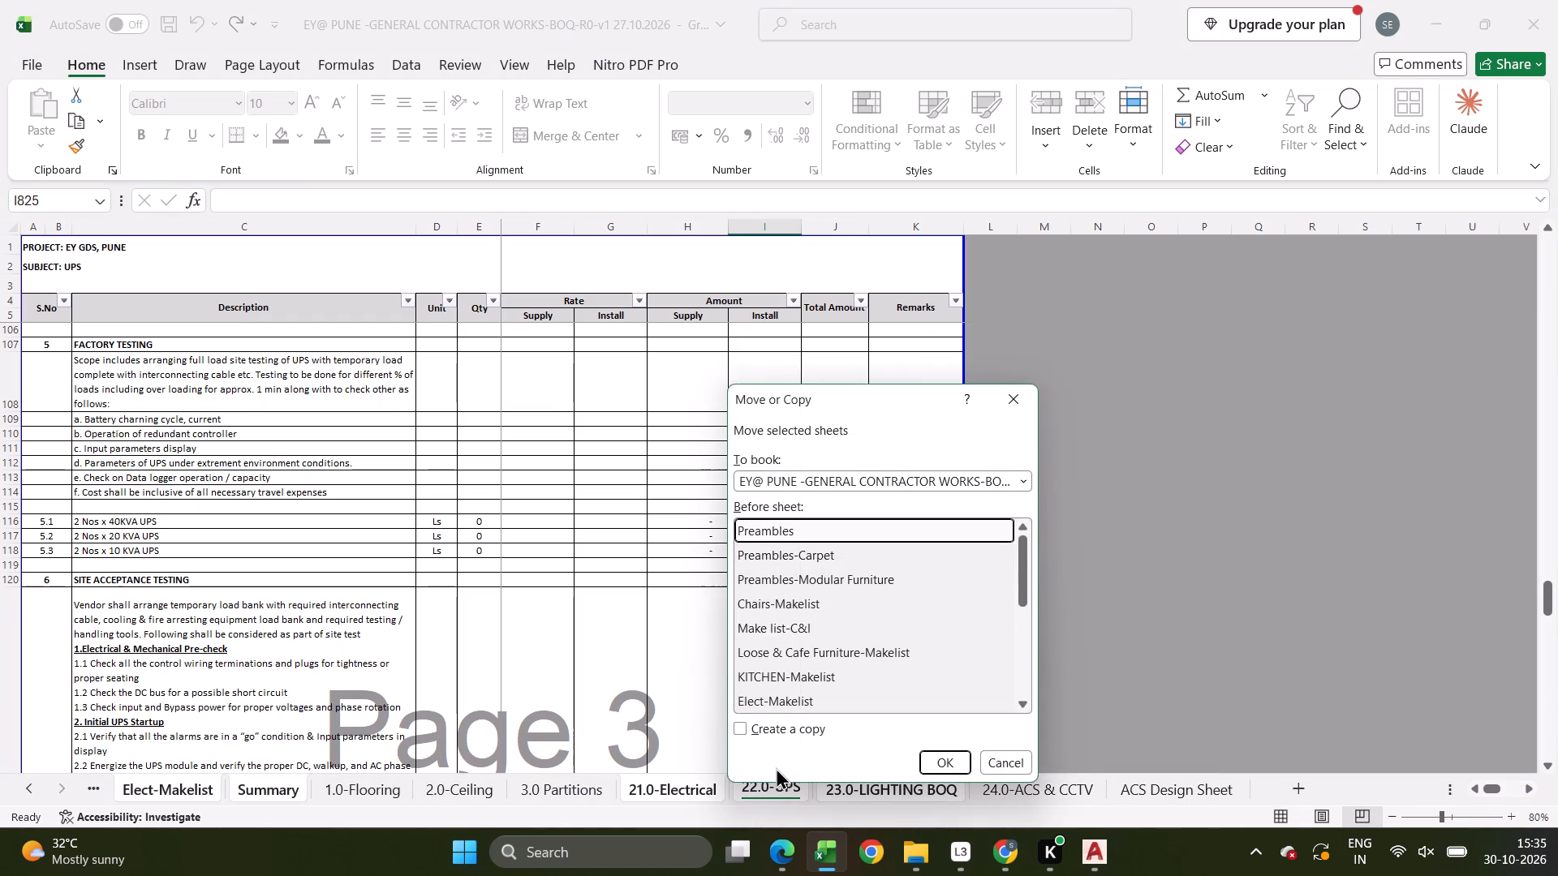
pyautogui.click(772, 720)
pyautogui.click(914, 467)
pyautogui.click(908, 468)
pyautogui.click(863, 490)
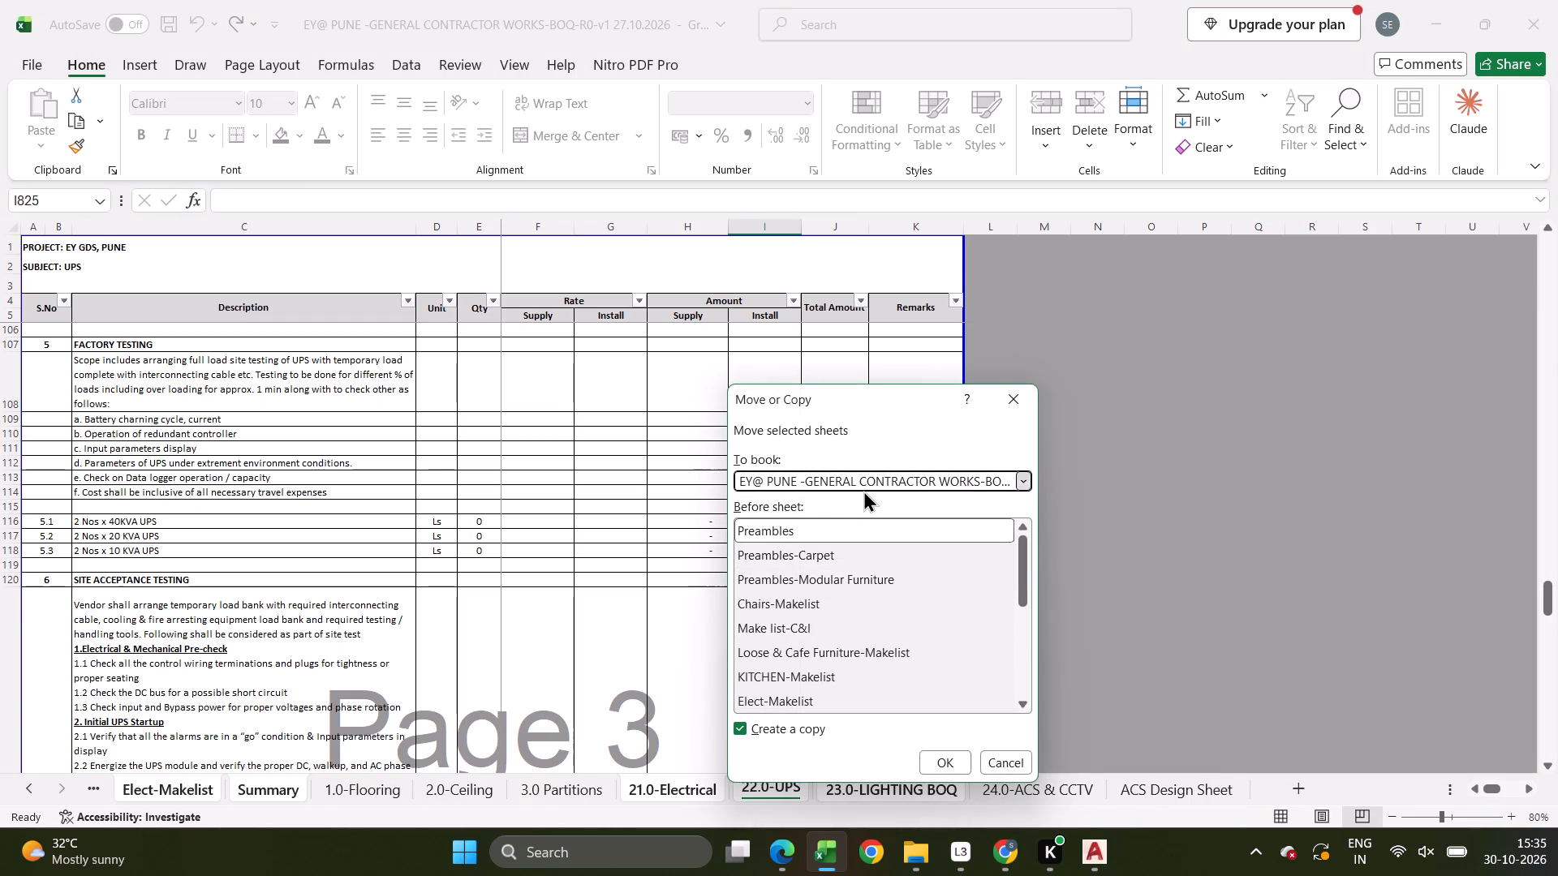
pyautogui.click(841, 508)
pyautogui.click(954, 755)
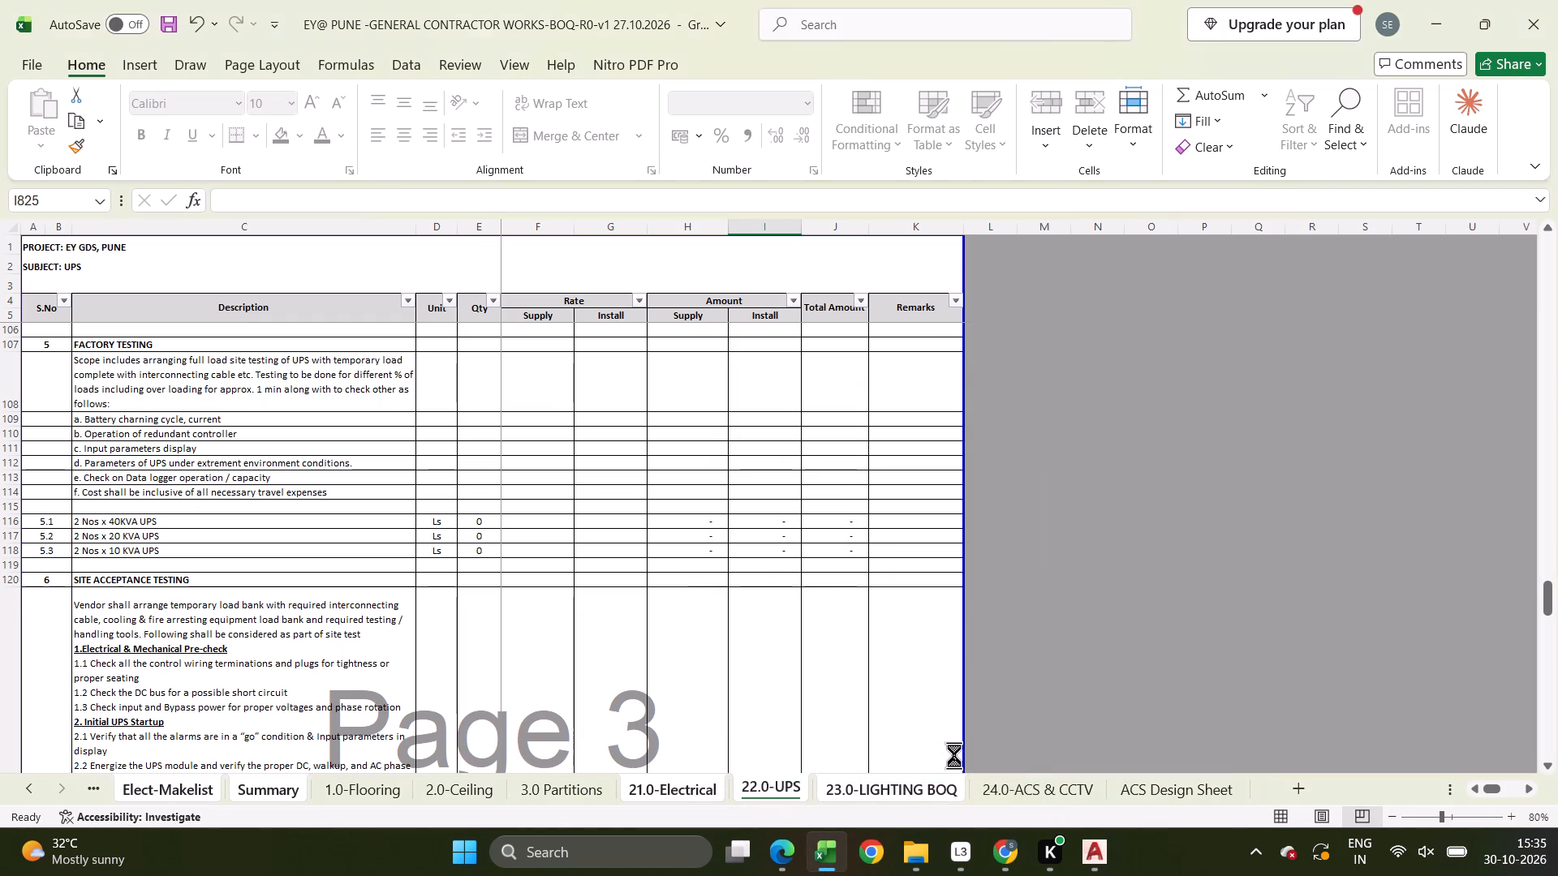
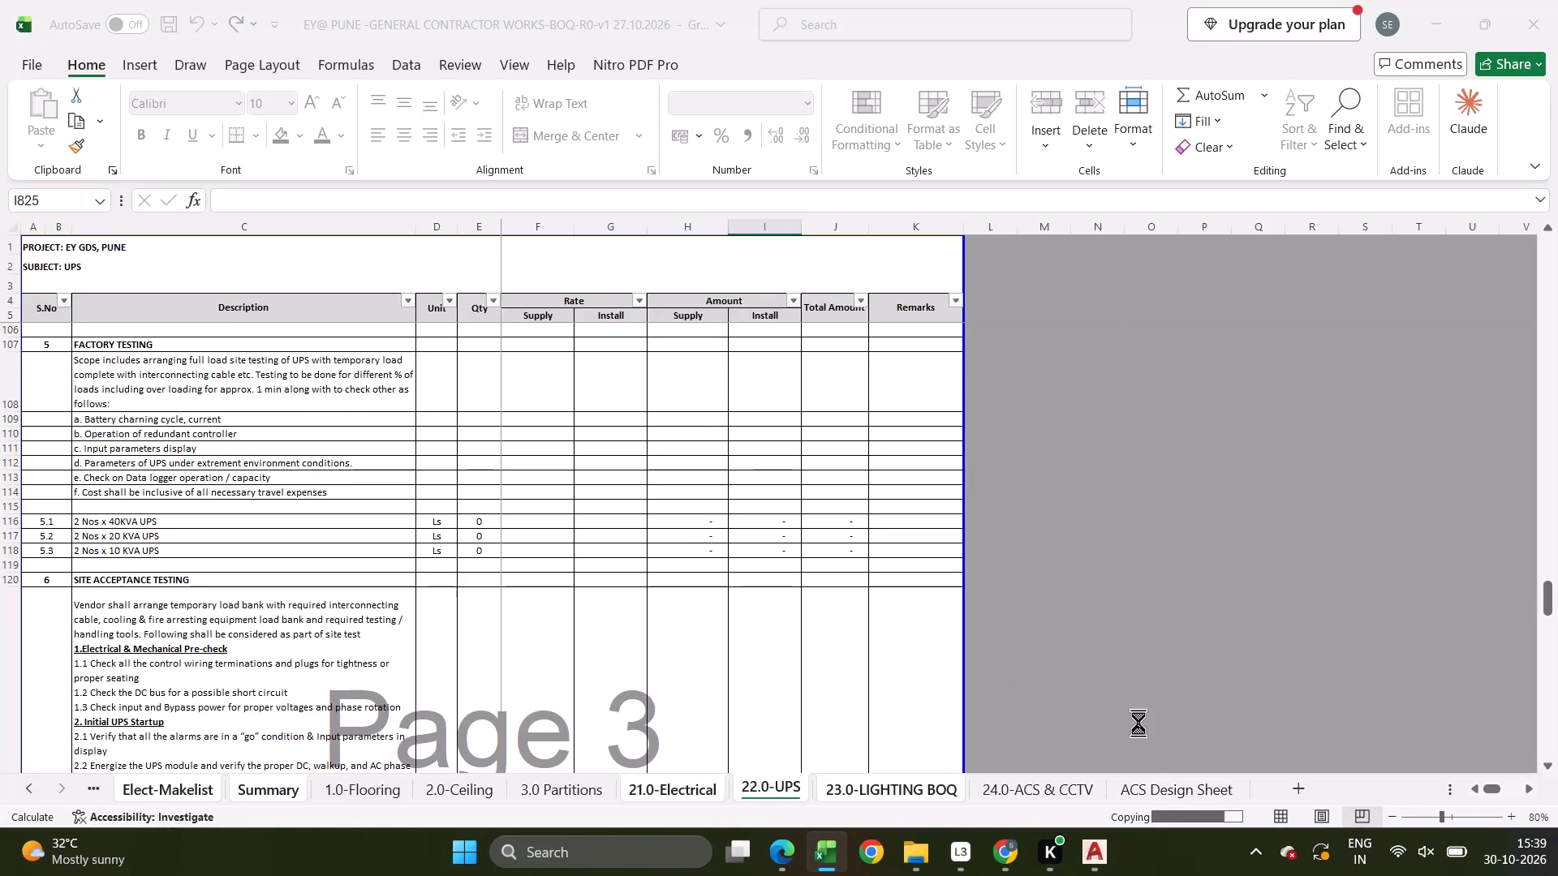
# Bring up the Excel application's list of recent workbooks and window options while the sheet copy is processing.
pyautogui.click(1200, 802)
pyautogui.rightClick(833, 851)
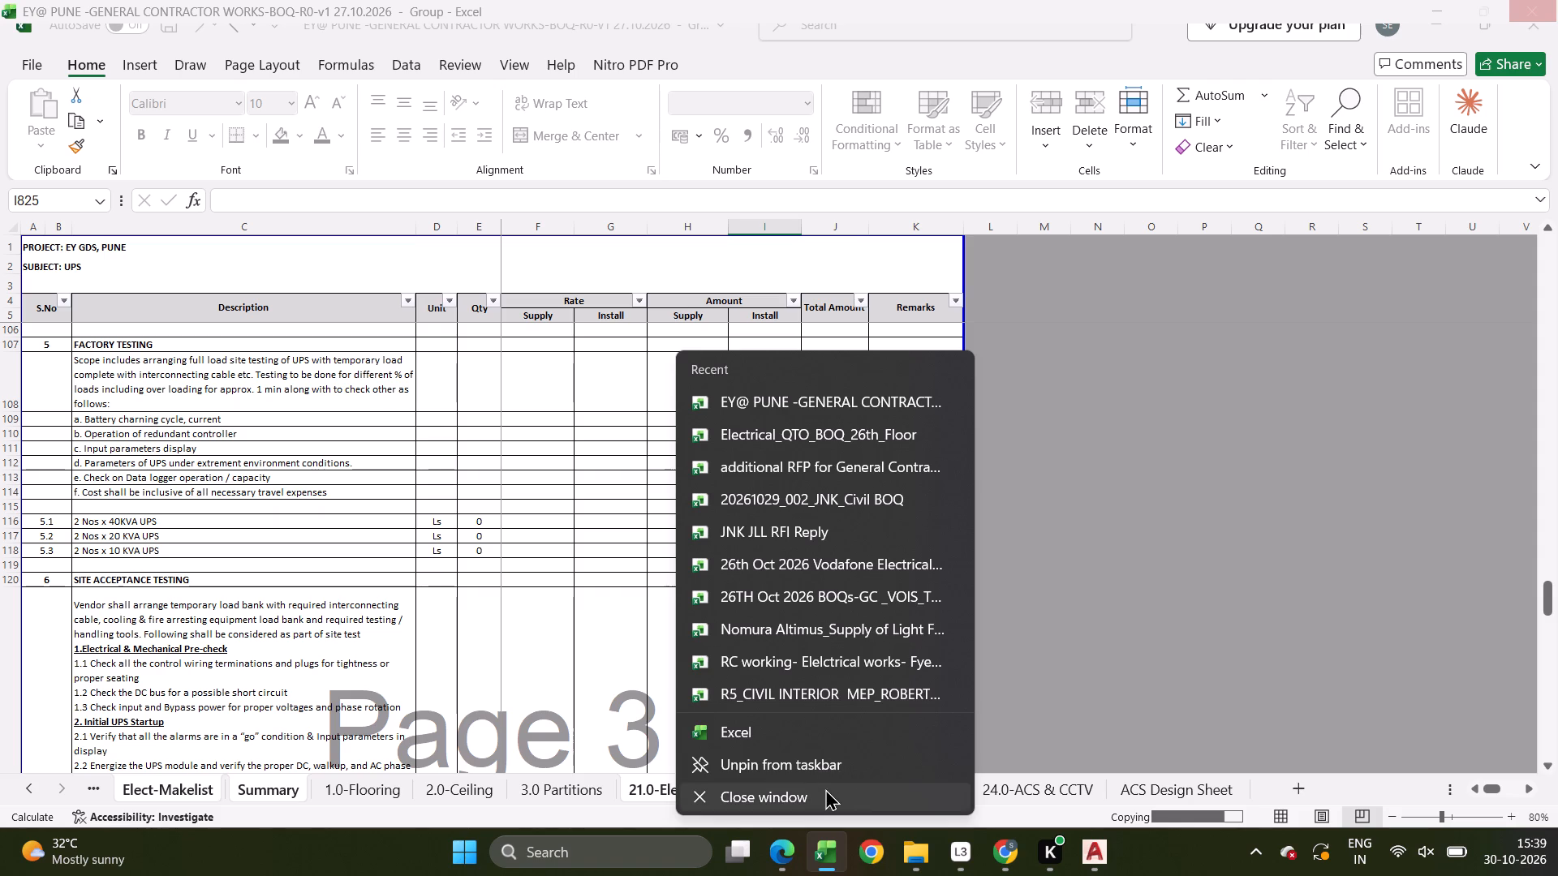
# Open Task Manager to close the Excel session that is still busy copying the sheets.
pyautogui.rightClick(1198, 860)
pyautogui.click(1228, 813)
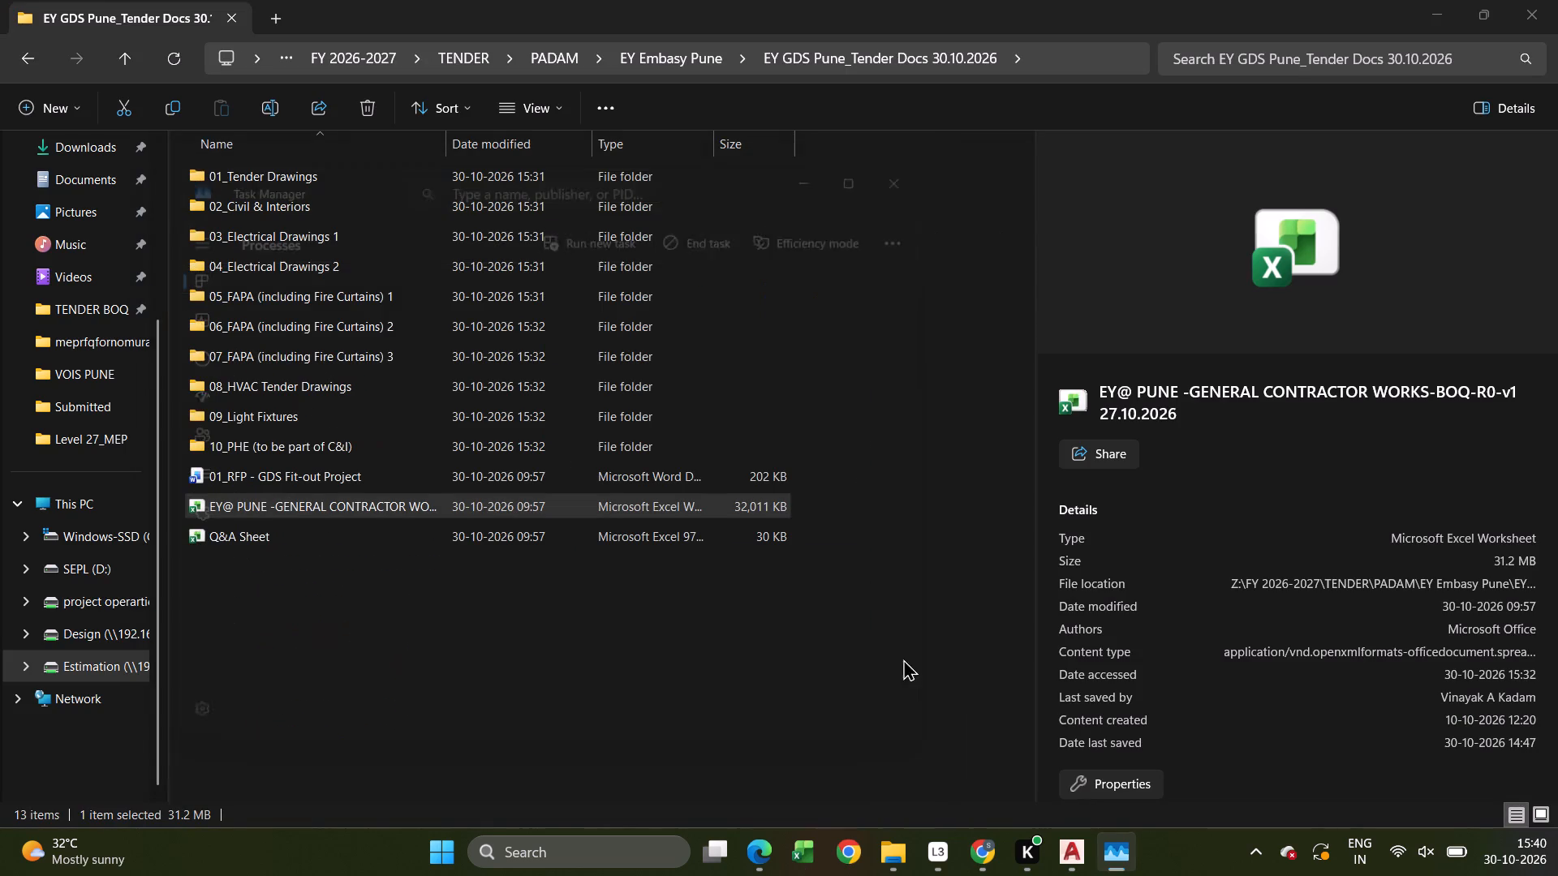
# In Chrome, open the latest Gmail message's attachment EY@ PUNE -GENERAL CONTRACTOR WORKS-BOQ-R0-v1 27.10.2026_unlocked.xlsx with Google Sheets.
pyautogui.click(980, 875)
pyautogui.click(1000, 867)
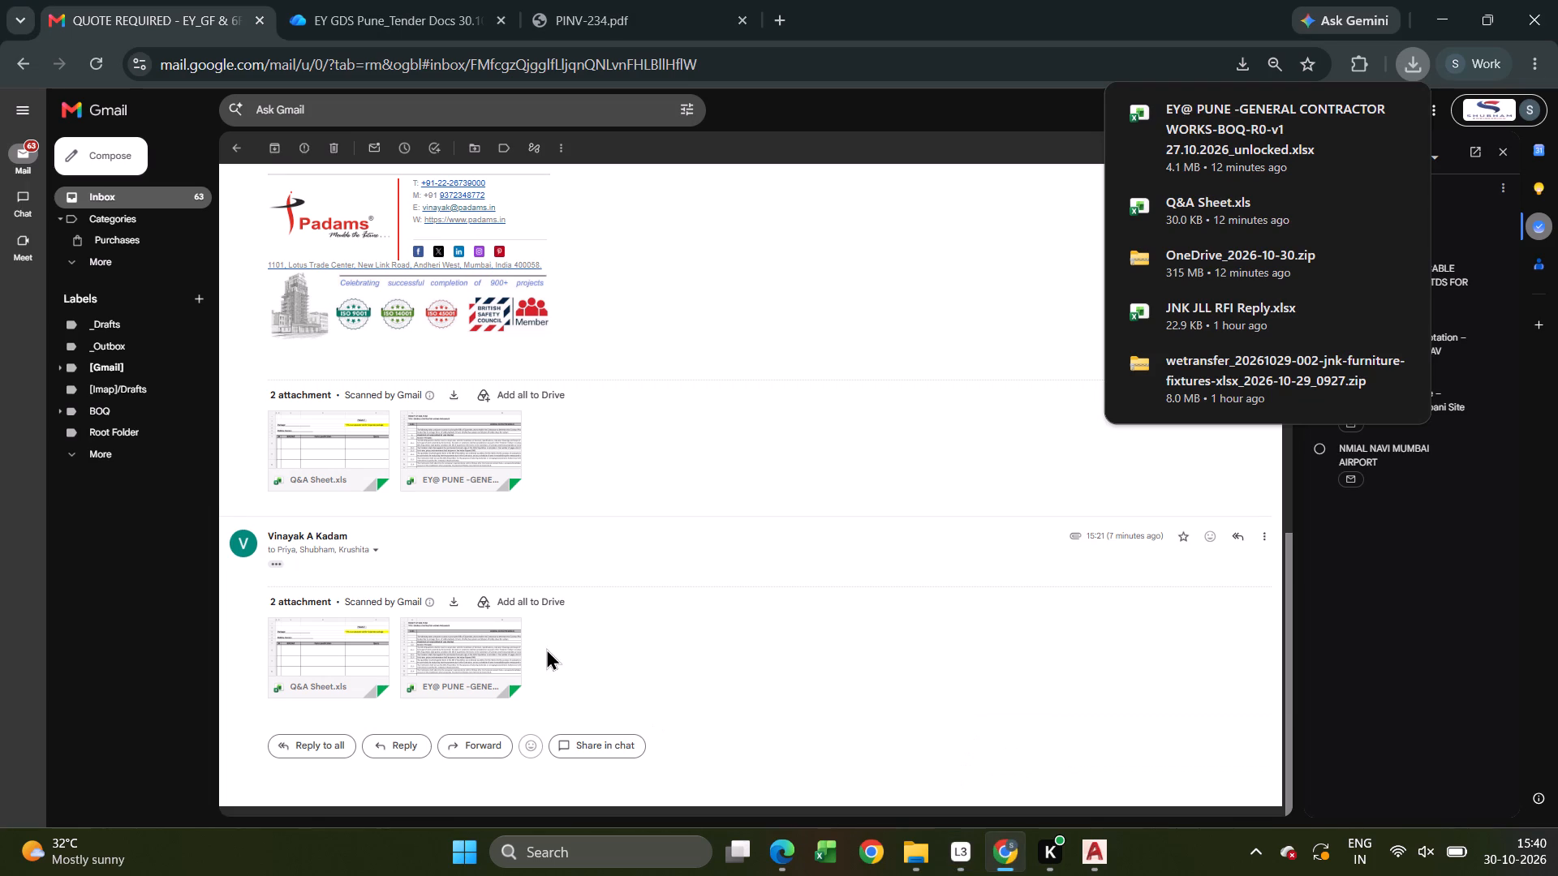
pyautogui.click(725, 625)
pyautogui.click(480, 642)
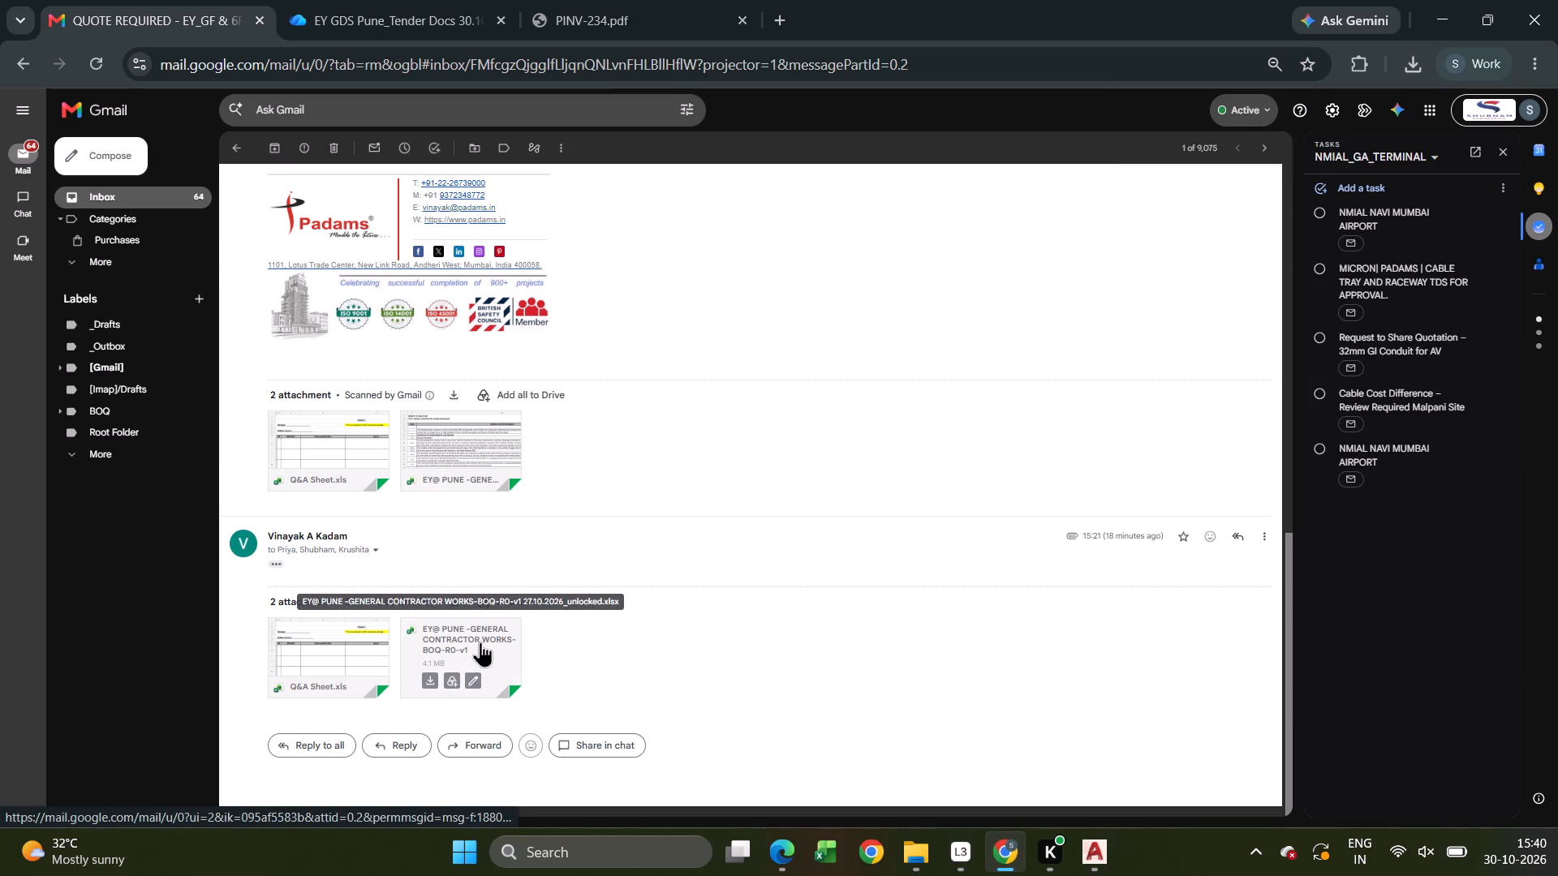
pyautogui.click(1490, 113)
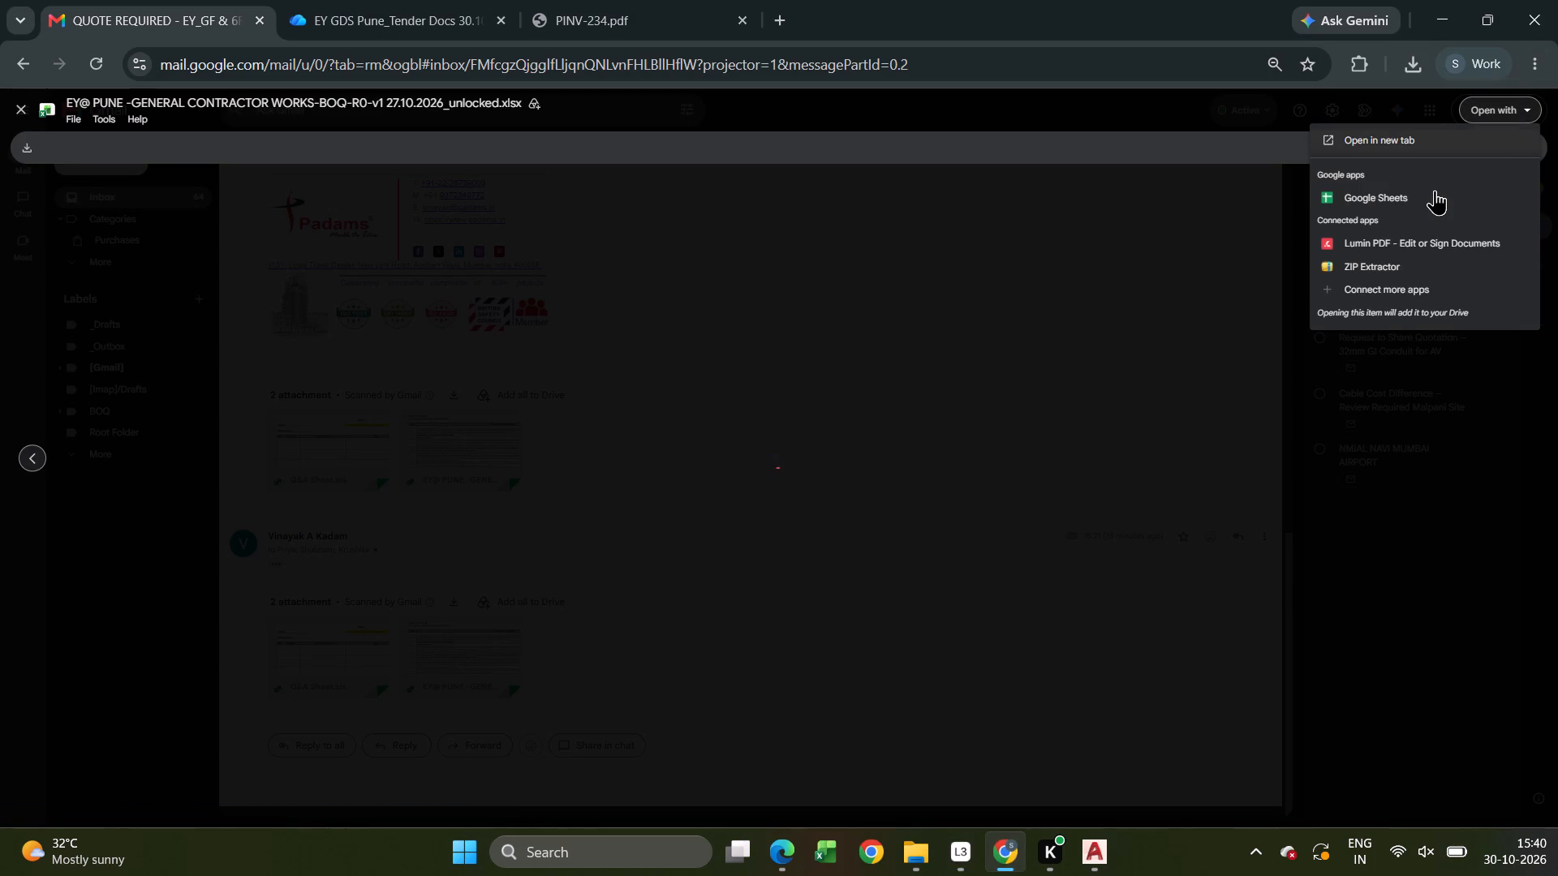
pyautogui.click(1435, 190)
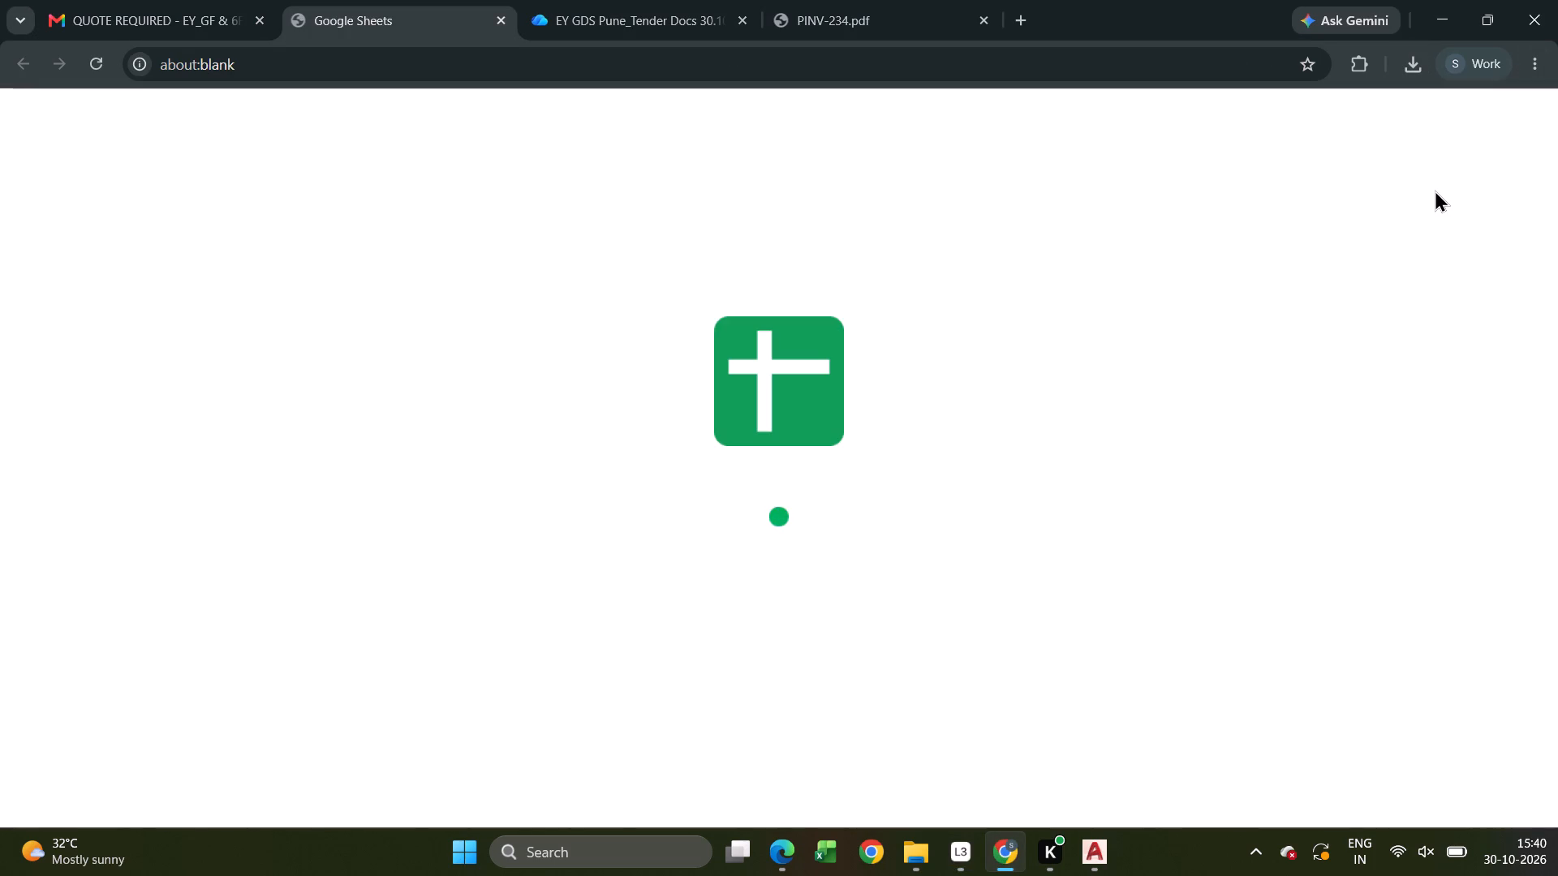
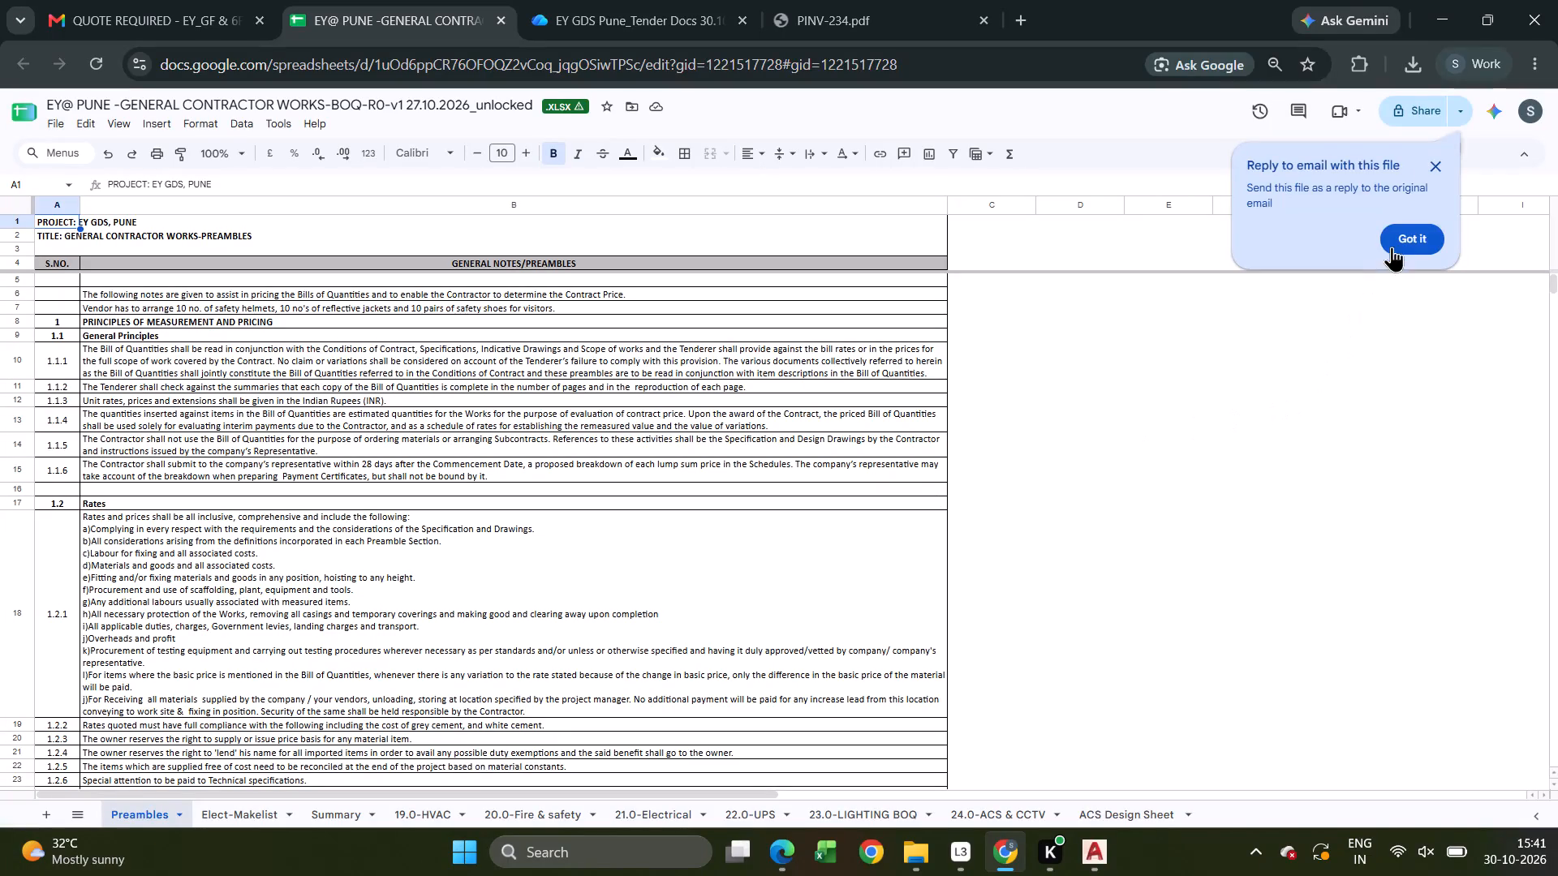
# Dismiss the email reply tip and open the Summary sheet of the general contractor BOQ.
pyautogui.click(1405, 236)
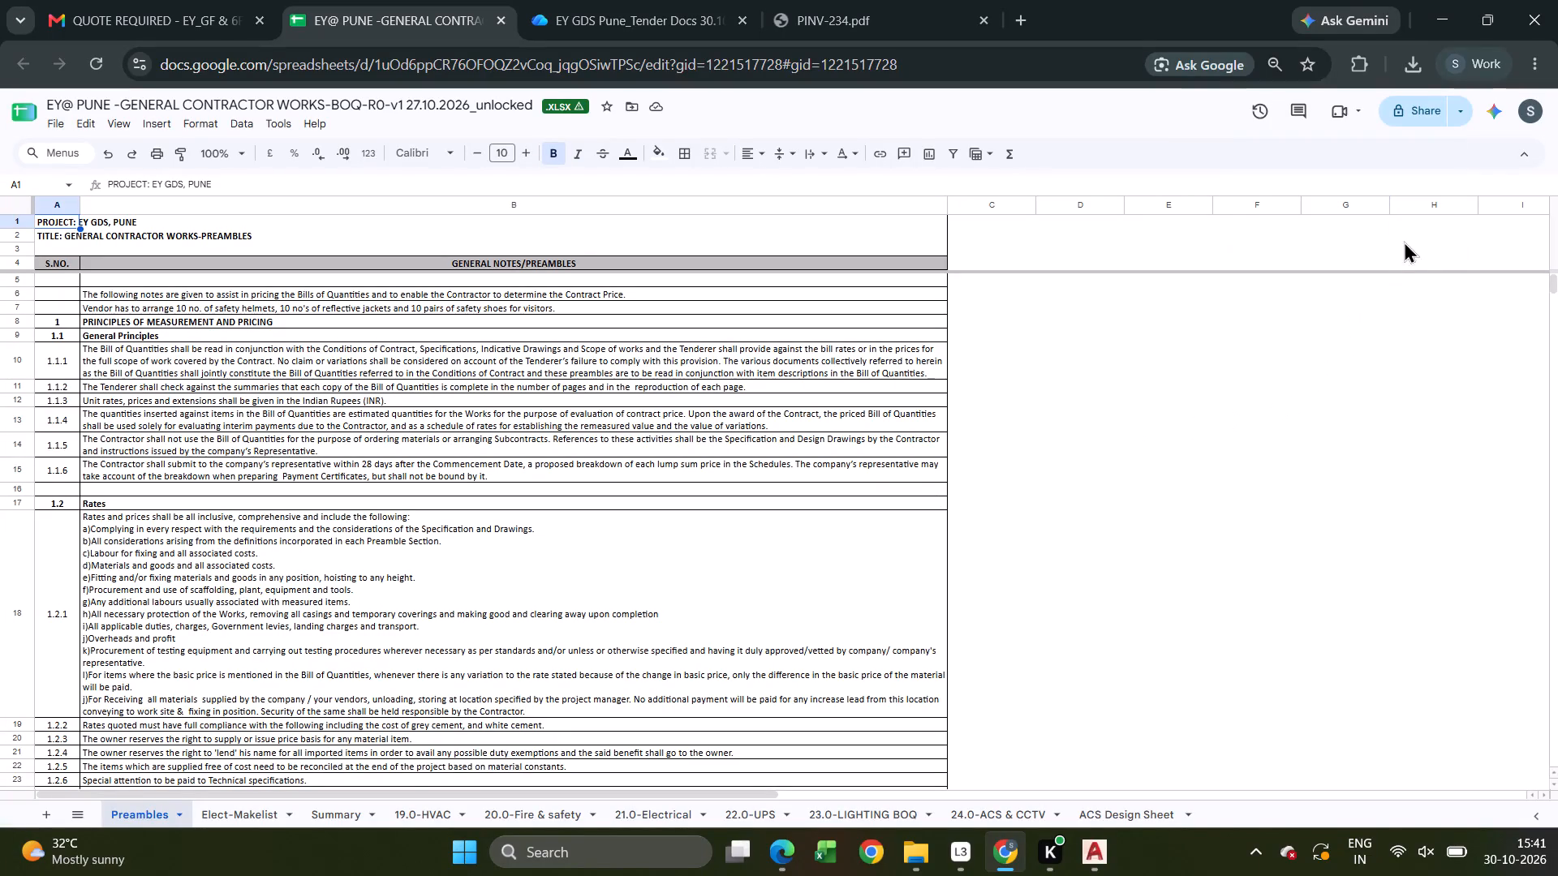
pyautogui.click(347, 810)
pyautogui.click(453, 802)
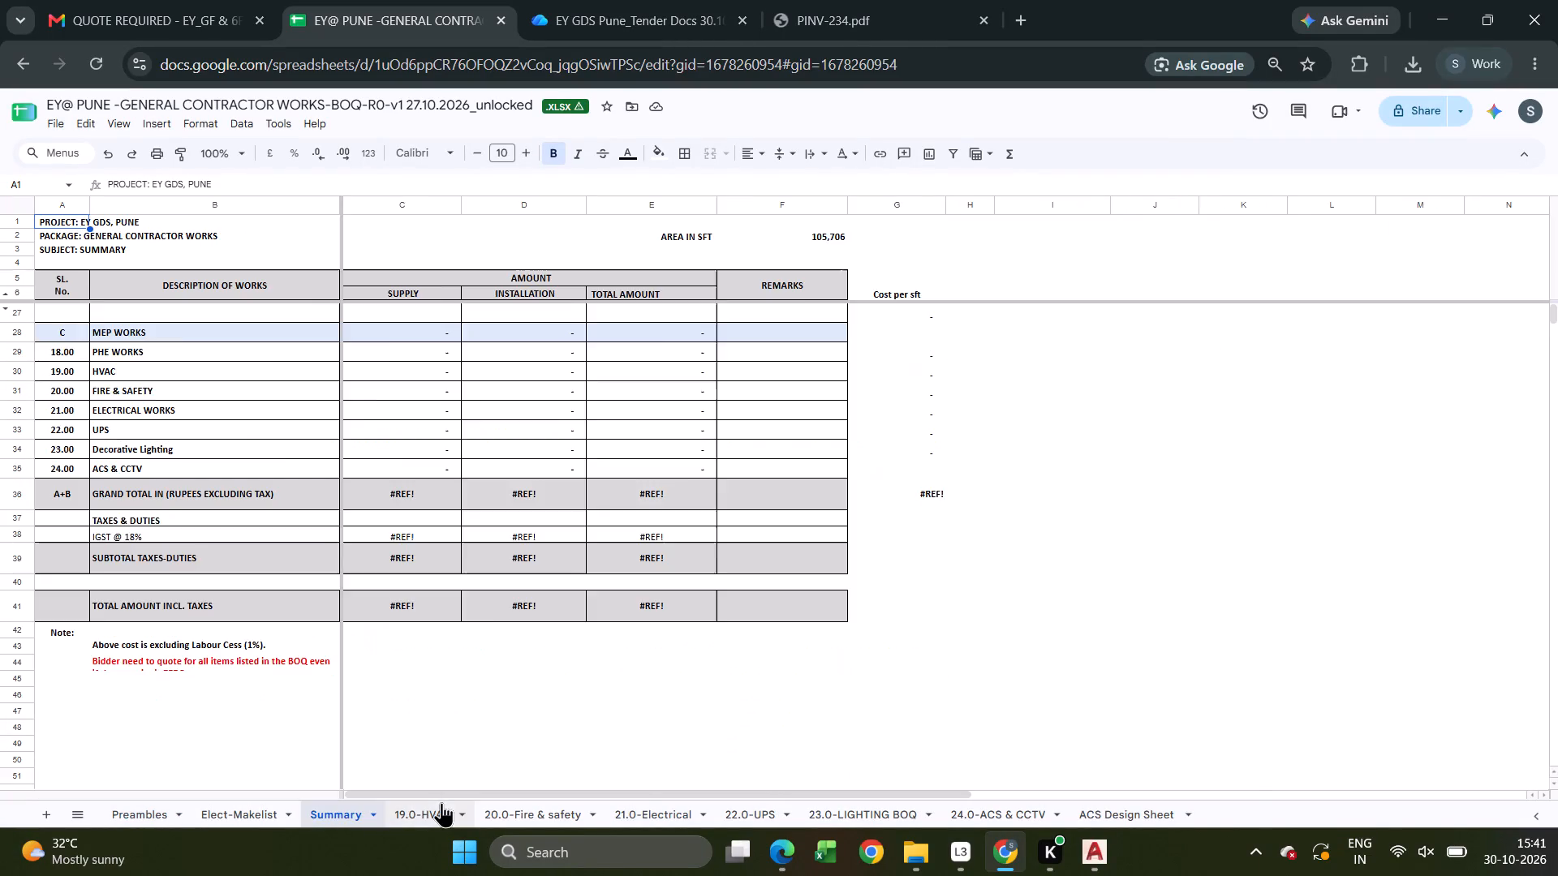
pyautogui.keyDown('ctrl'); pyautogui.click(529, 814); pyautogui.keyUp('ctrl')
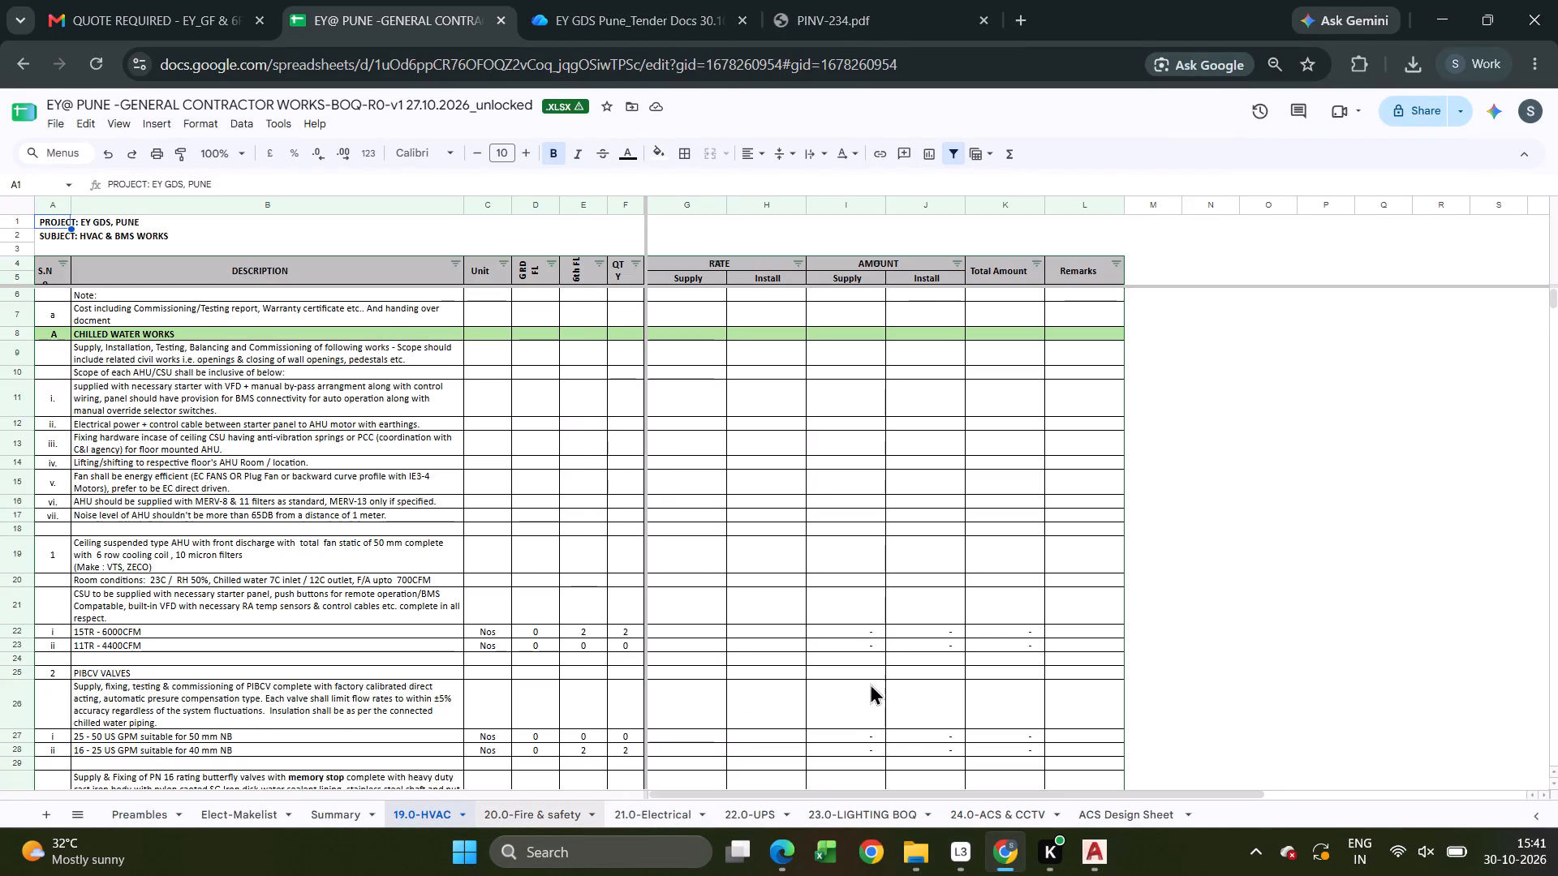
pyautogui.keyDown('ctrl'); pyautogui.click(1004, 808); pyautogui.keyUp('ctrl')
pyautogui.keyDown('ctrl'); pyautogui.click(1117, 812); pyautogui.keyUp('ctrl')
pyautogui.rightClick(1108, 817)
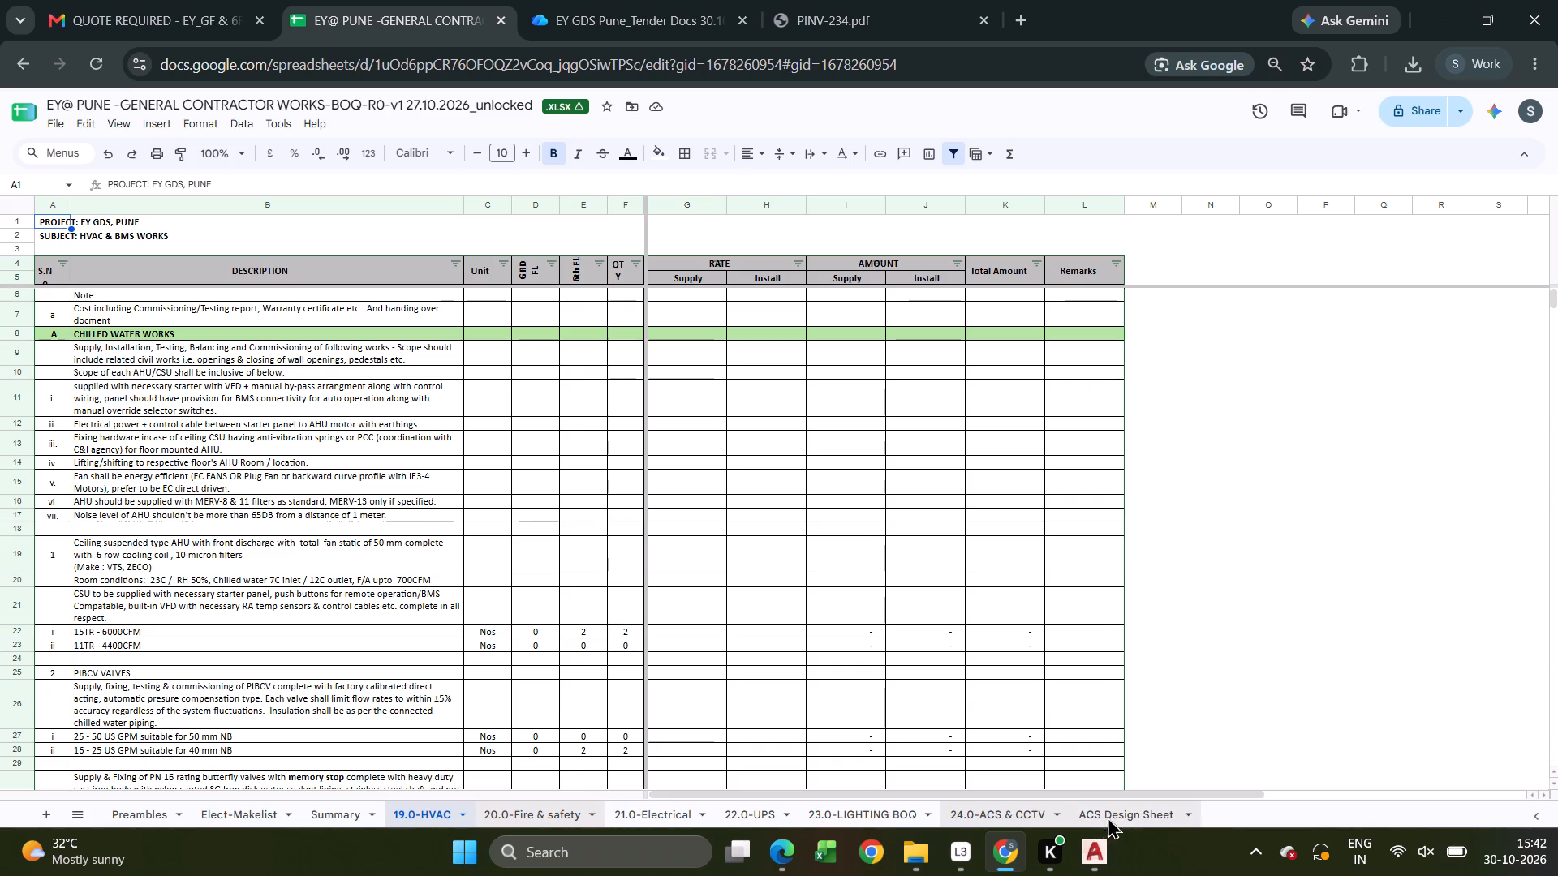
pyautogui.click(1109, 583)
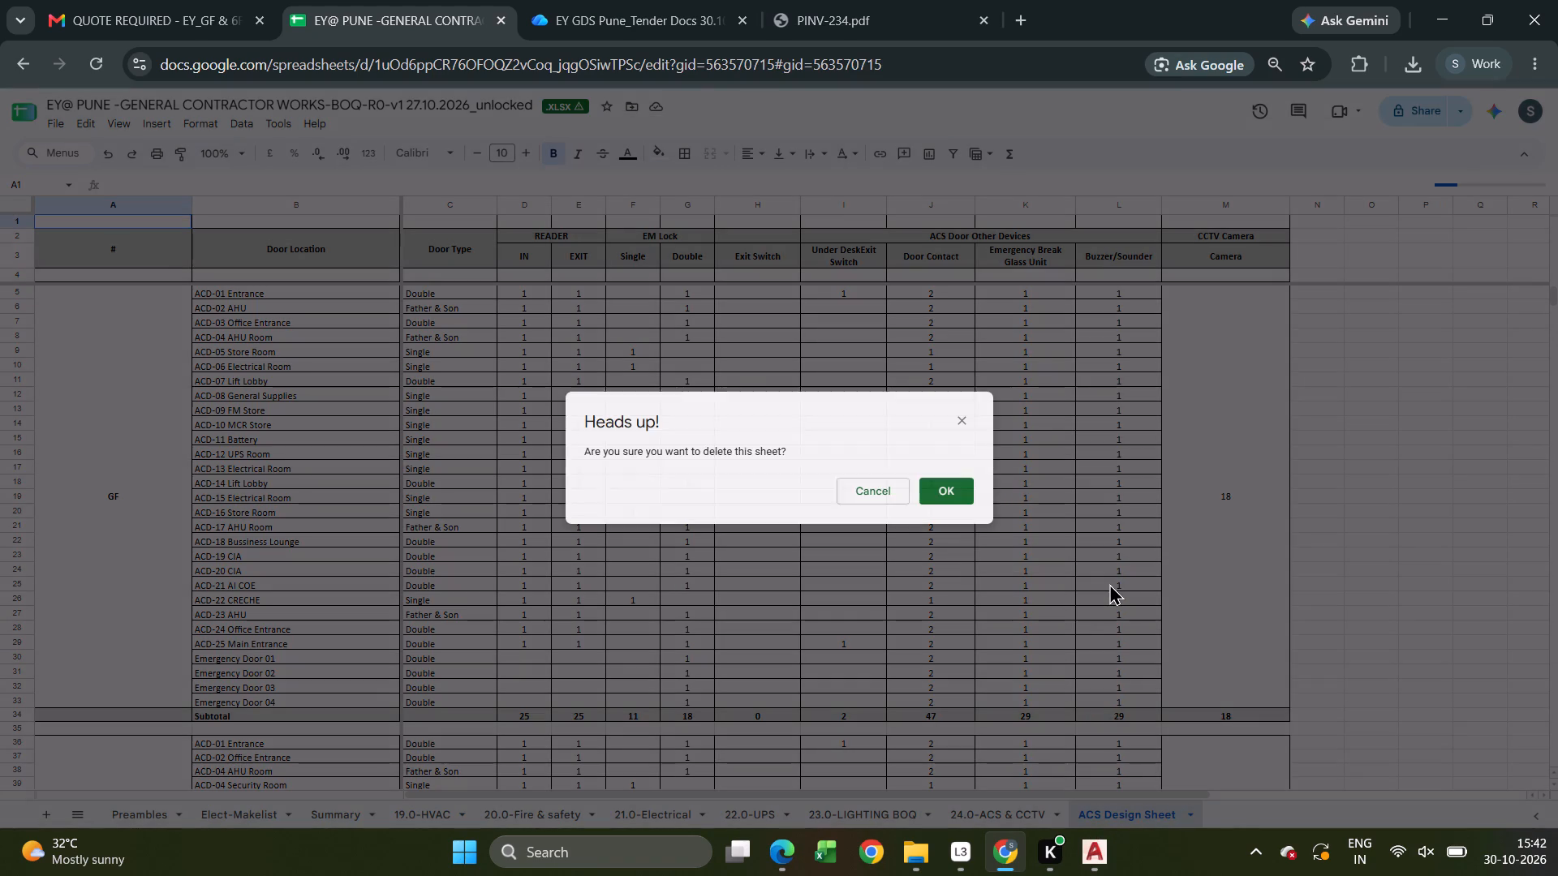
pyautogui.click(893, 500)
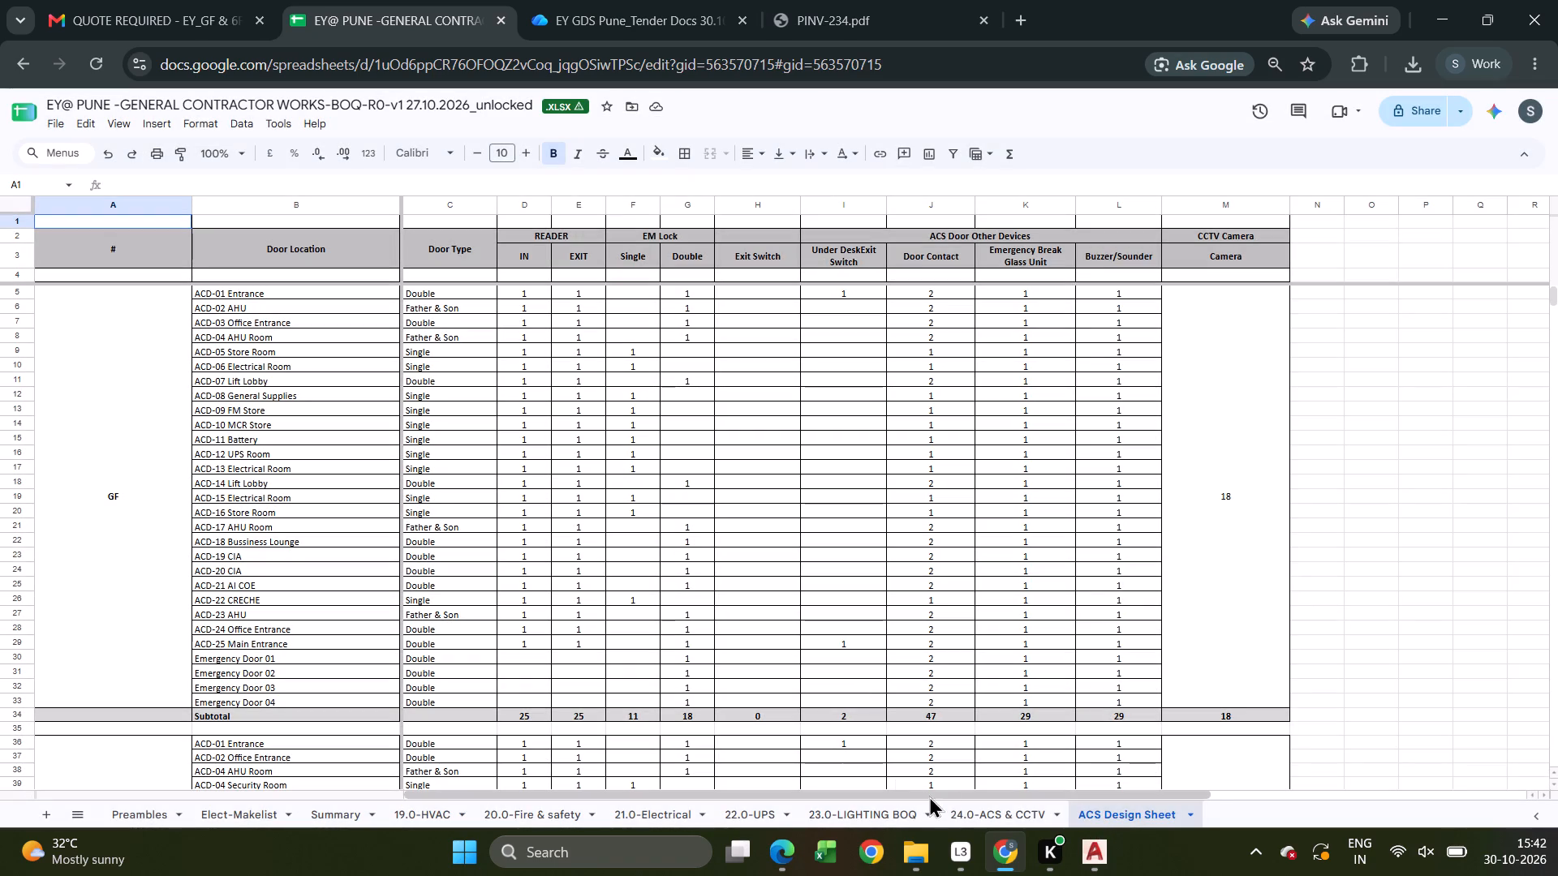
# Delete the 19.0-HVAC, 20.0-Fire & safety, 24.0-ACS & CCTV and ACS Design Sheet sheets together from the workbook.
pyautogui.keyDown('ctrl'); pyautogui.click(1001, 813); pyautogui.keyUp('ctrl')
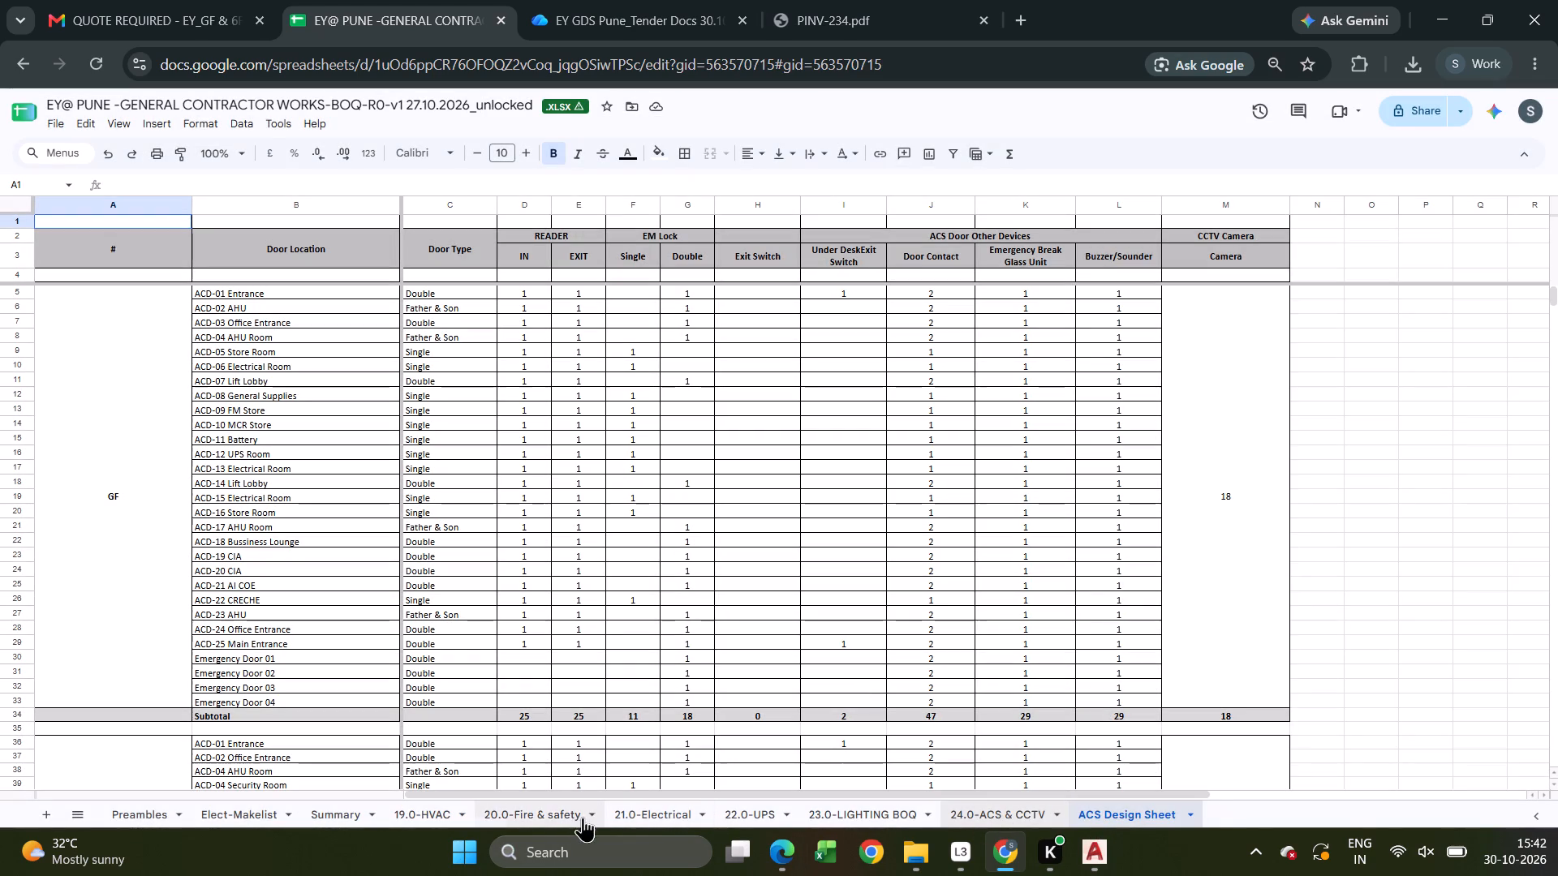
pyautogui.keyDown('ctrl'); pyautogui.click(548, 811); pyautogui.keyUp('ctrl')
pyautogui.keyDown('ctrl'); pyautogui.click(423, 823); pyautogui.keyUp('ctrl')
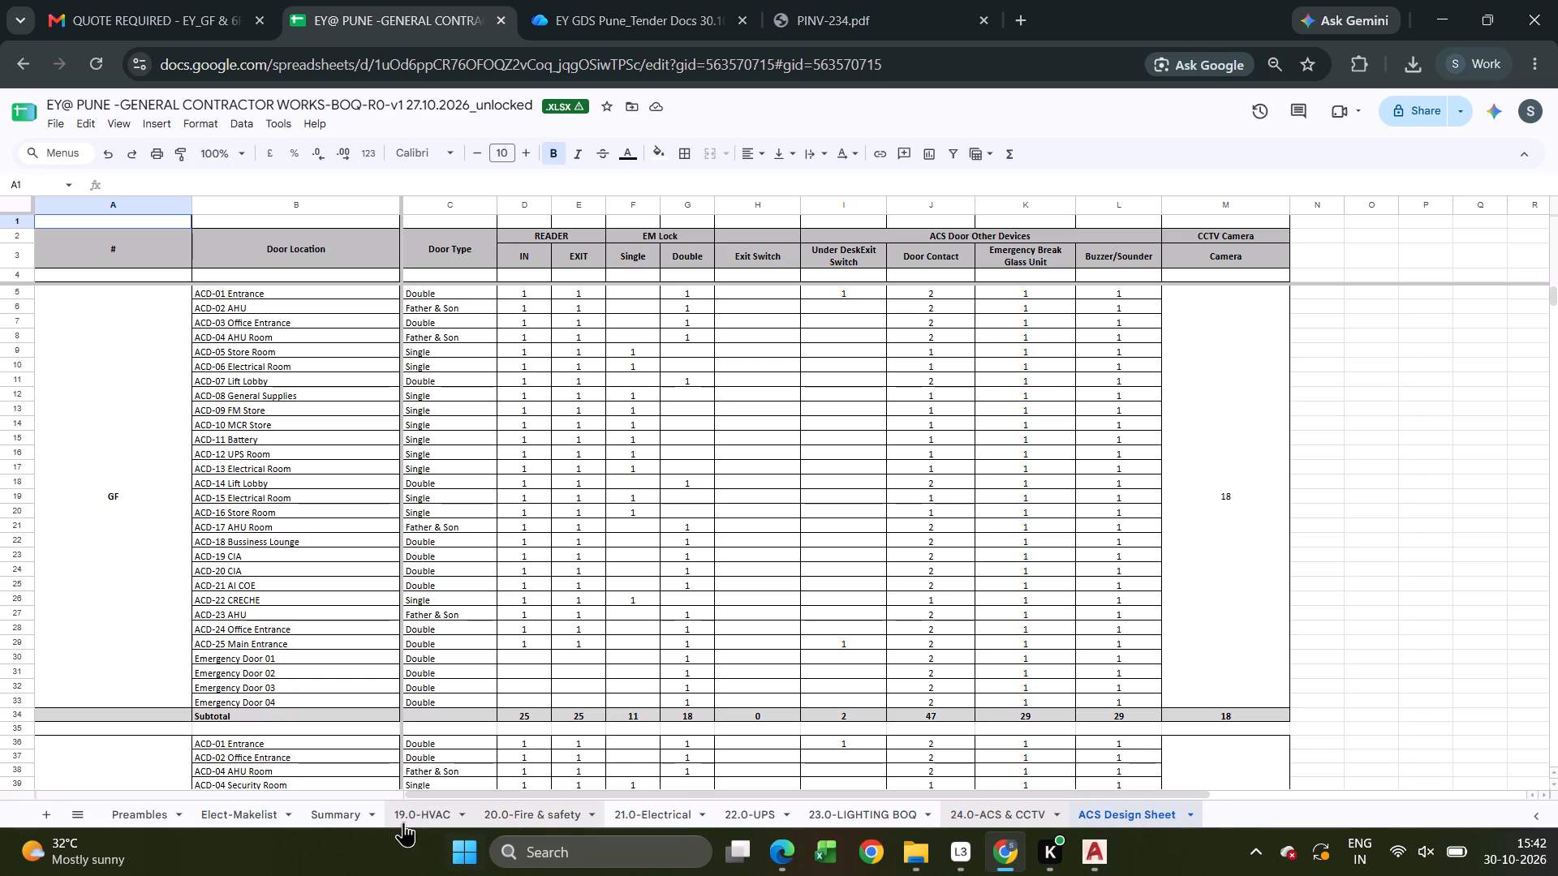
pyautogui.rightClick(1133, 815)
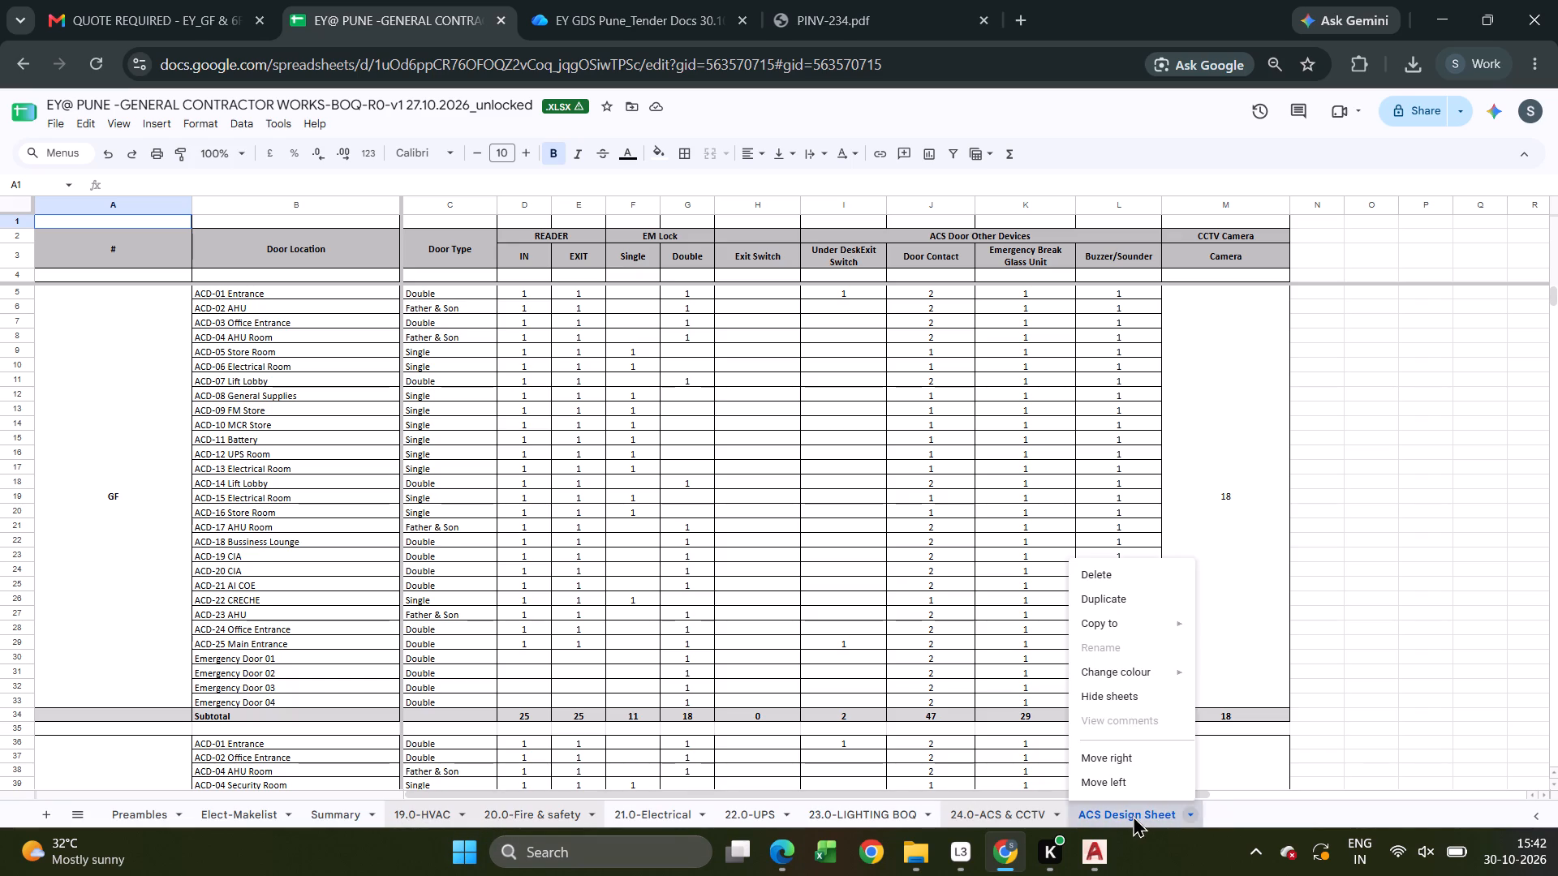
pyautogui.click(1114, 583)
pyautogui.click(963, 504)
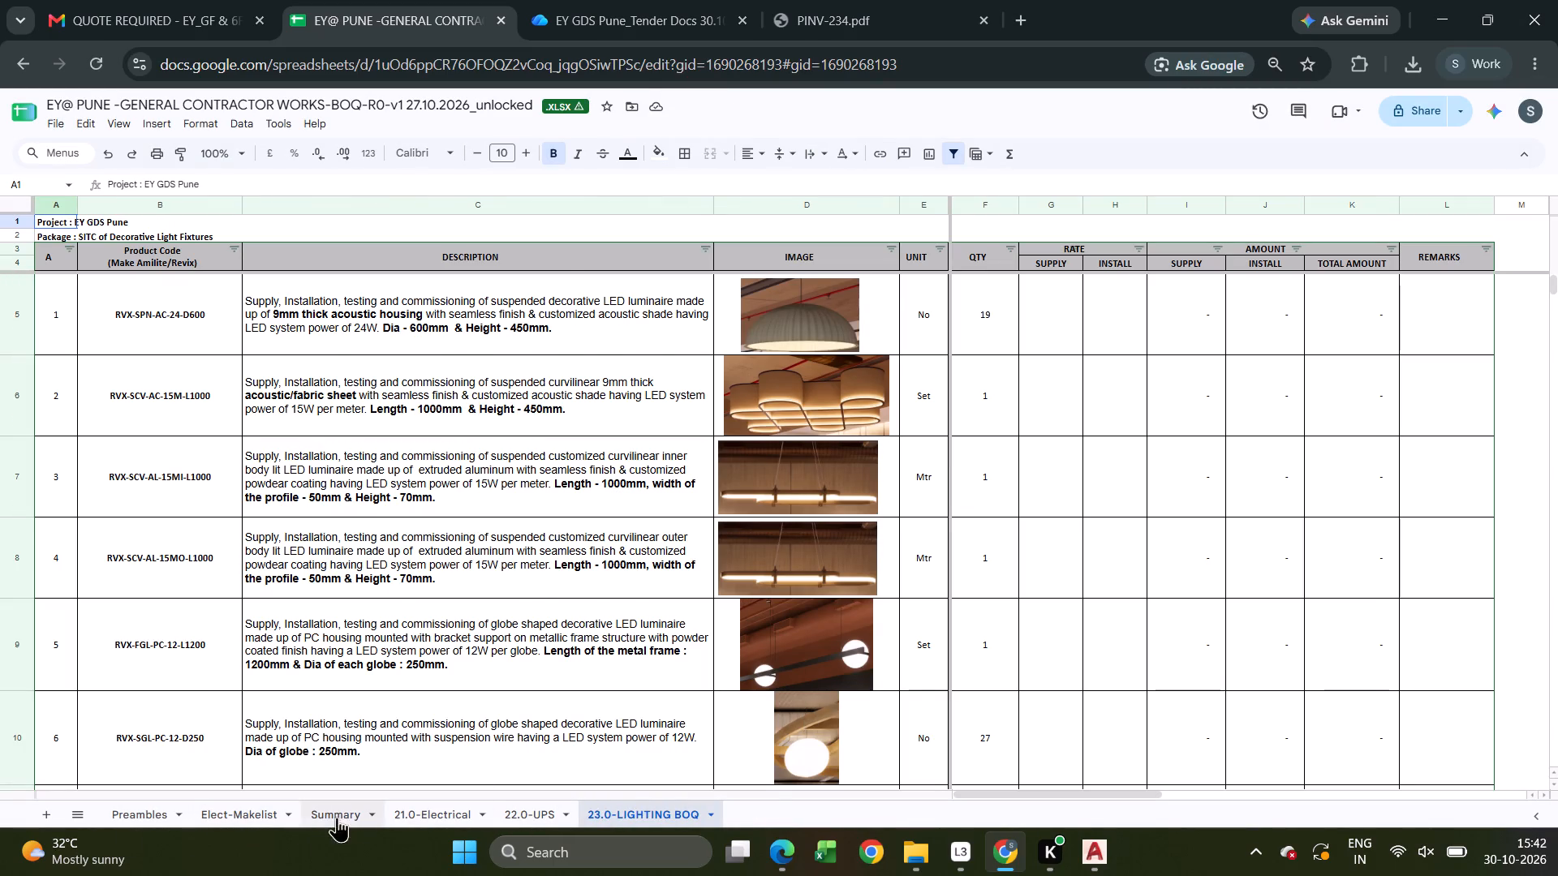
# Enter 1 in empty cell H11 of the Elect-Makelist sheet.
pyautogui.click(127, 827)
pyautogui.click(204, 830)
pyautogui.click(226, 817)
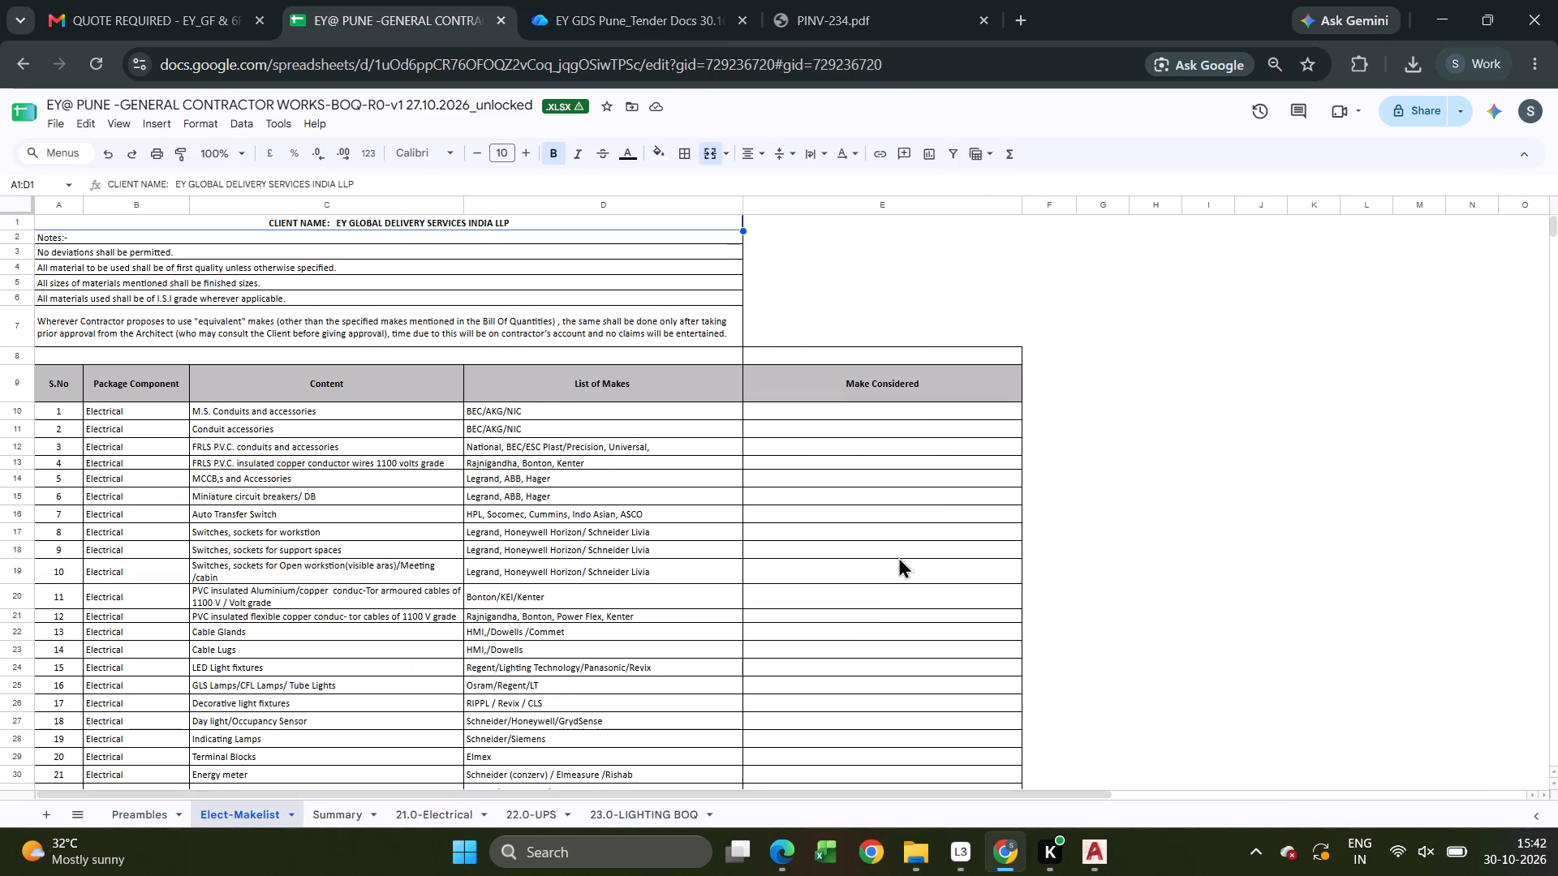
pyautogui.click(898, 554)
pyautogui.click(1178, 434)
pyautogui.press('1')
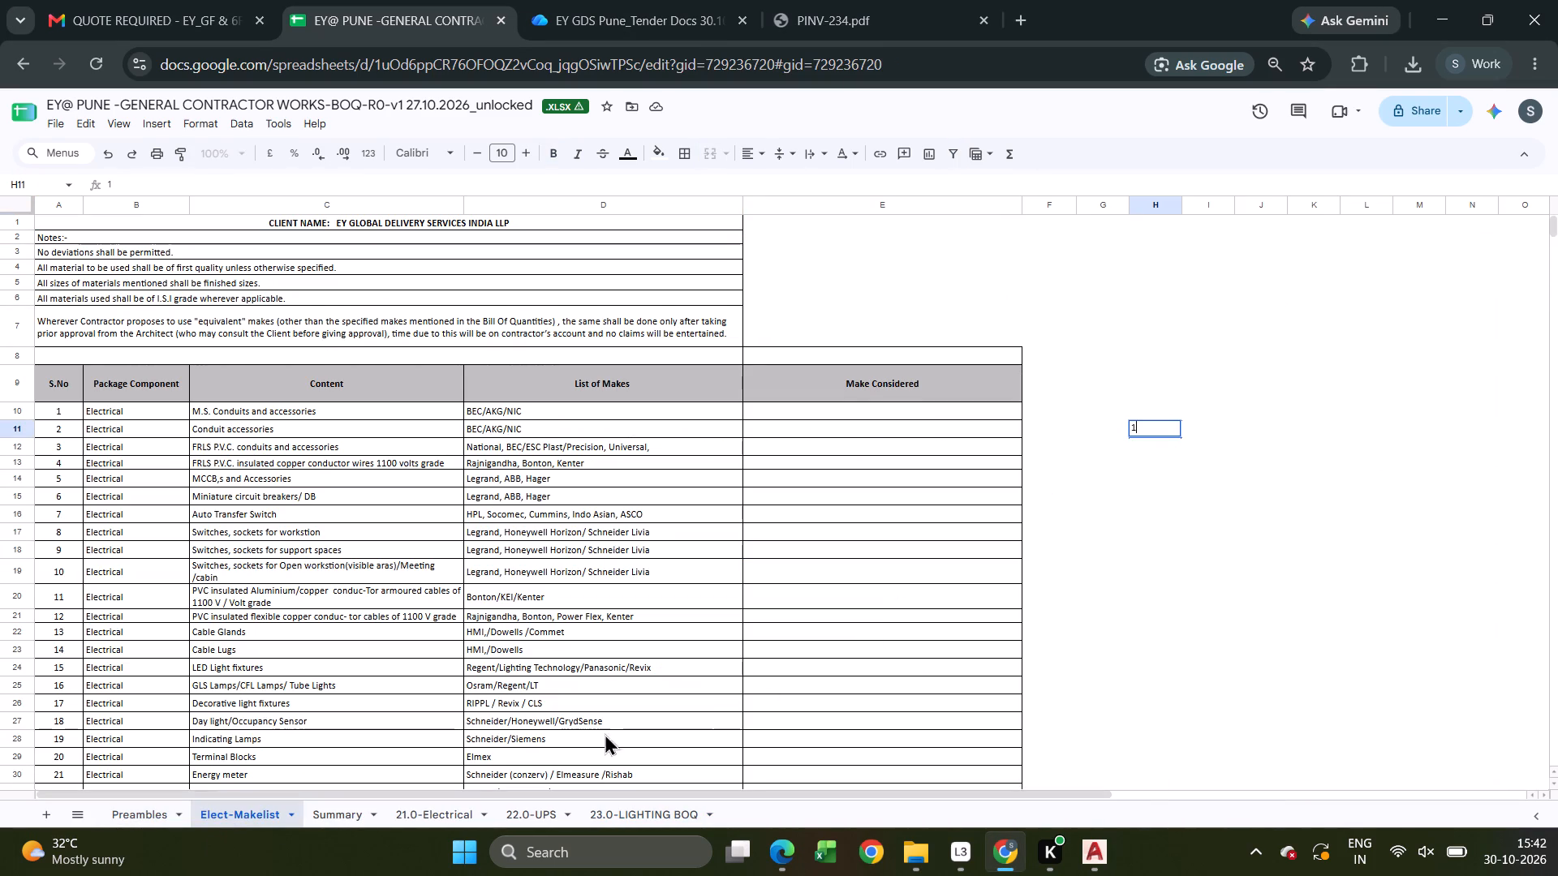
# Enter 1 in empty cell I37 of the Summary sheet.
pyautogui.click(342, 815)
pyautogui.click(1087, 527)
pyautogui.scroll(4, 1054, 574)
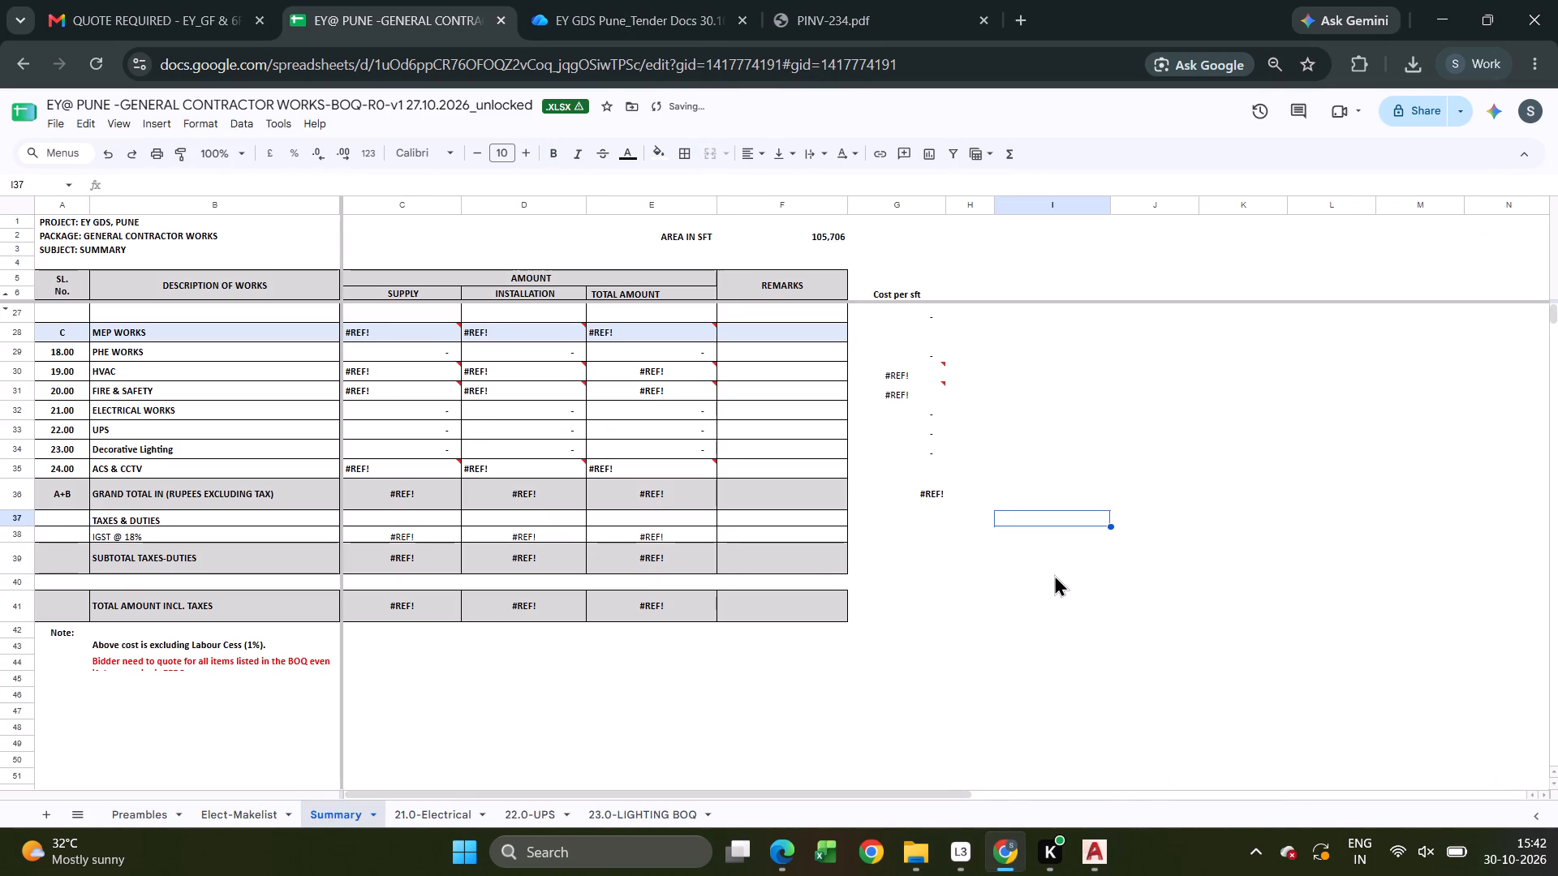
pyautogui.press('1')
pyautogui.click(601, 641)
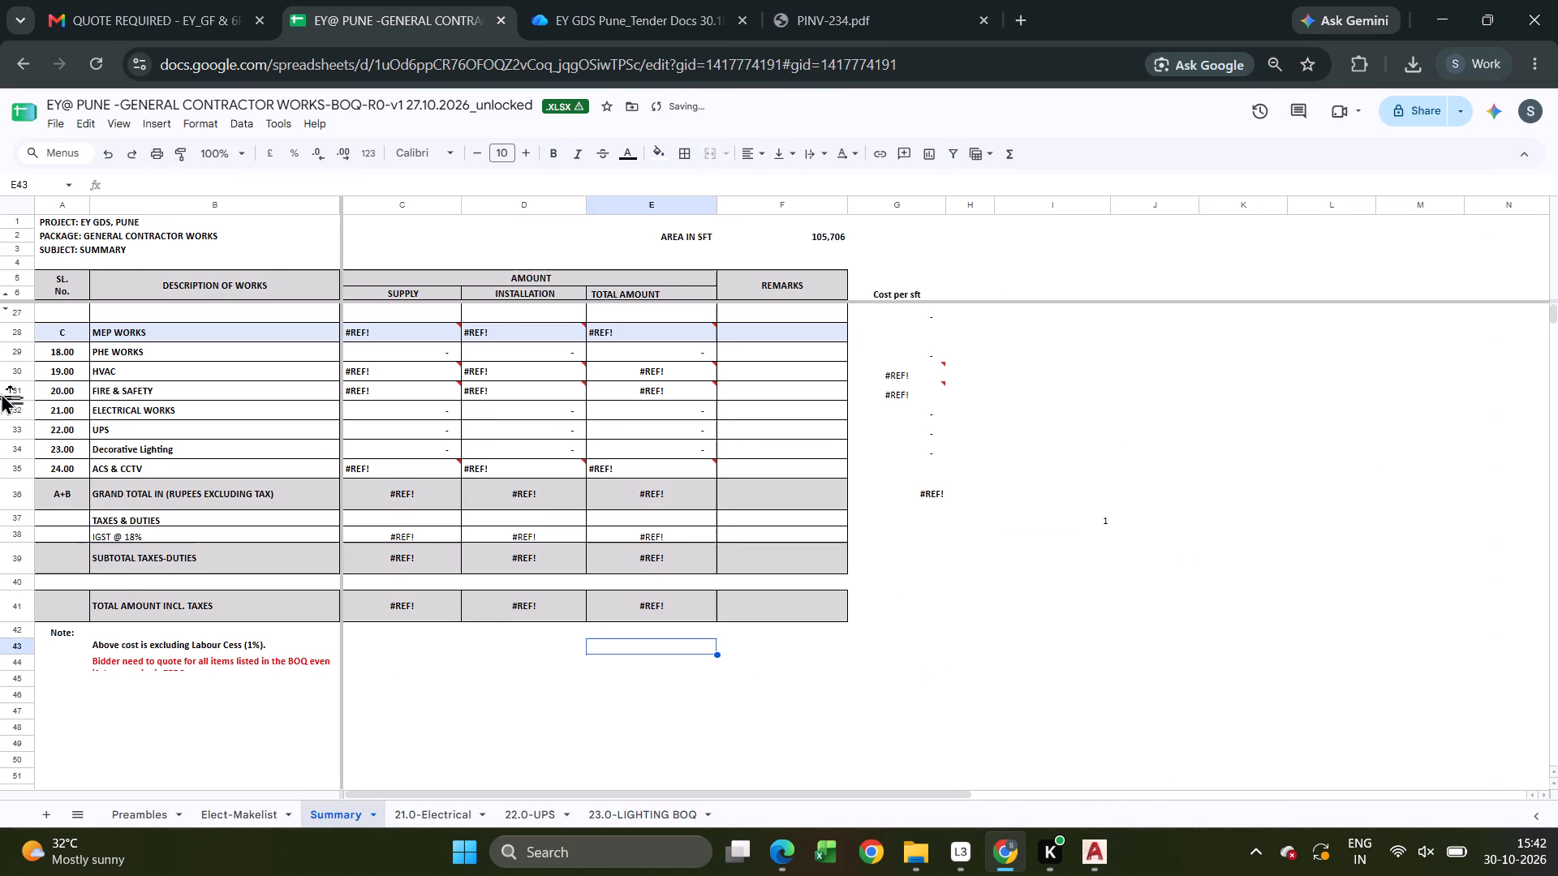
# Delete the HVAC, Fire & Safety and ACS & CCTV rows from the MEP Works section of the Summary sheet.
pyautogui.click(8, 389)
pyautogui.keyDown('ctrl'); pyautogui.click(12, 376); pyautogui.keyUp('ctrl')
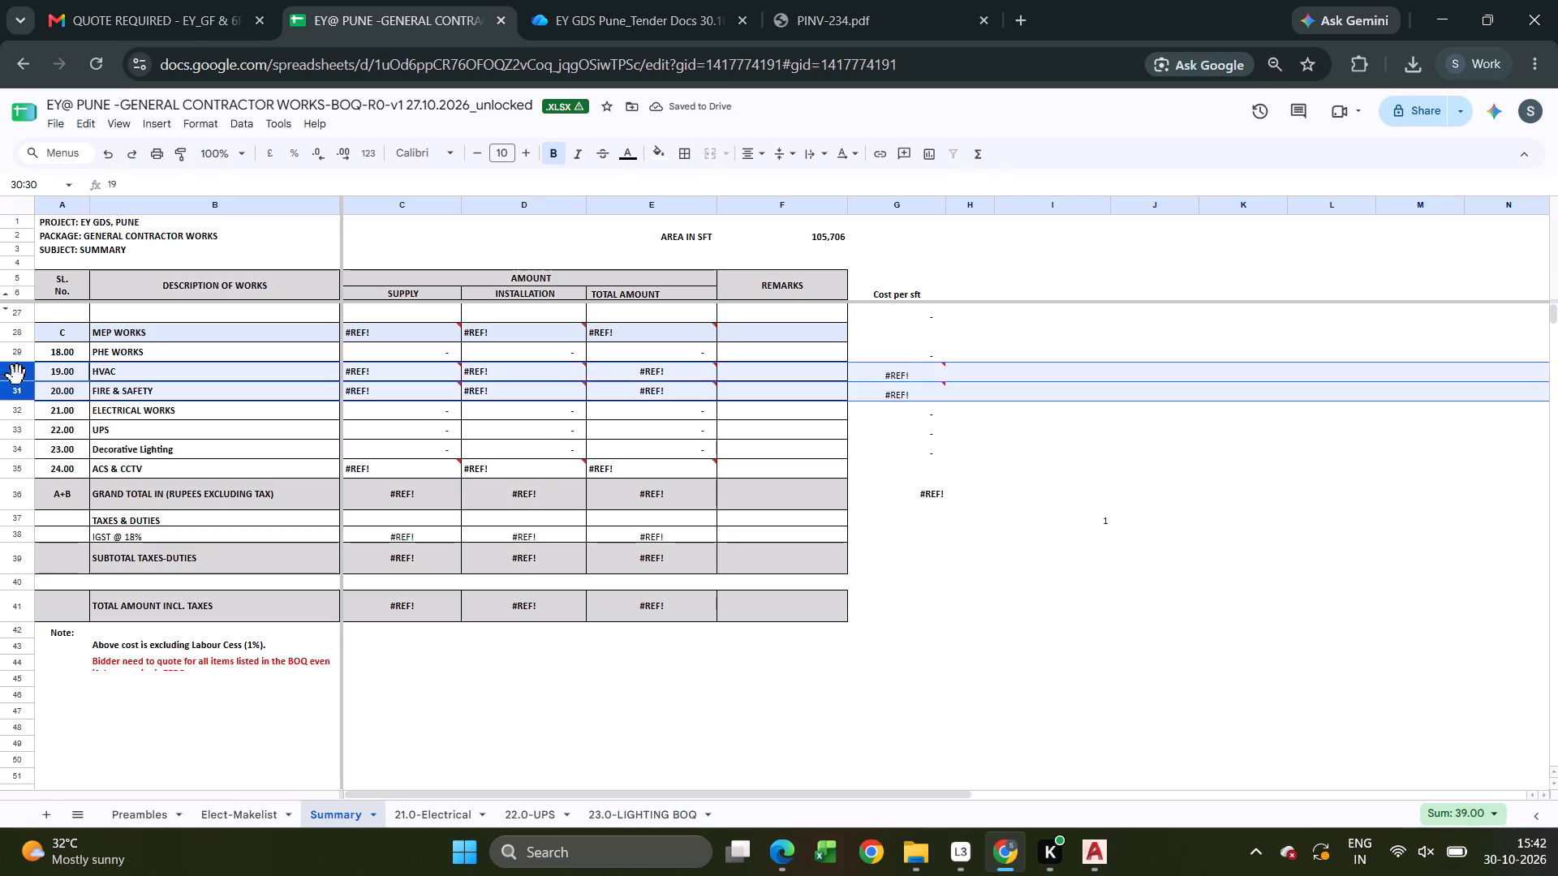
pyautogui.hotkey('ctrl', '-')
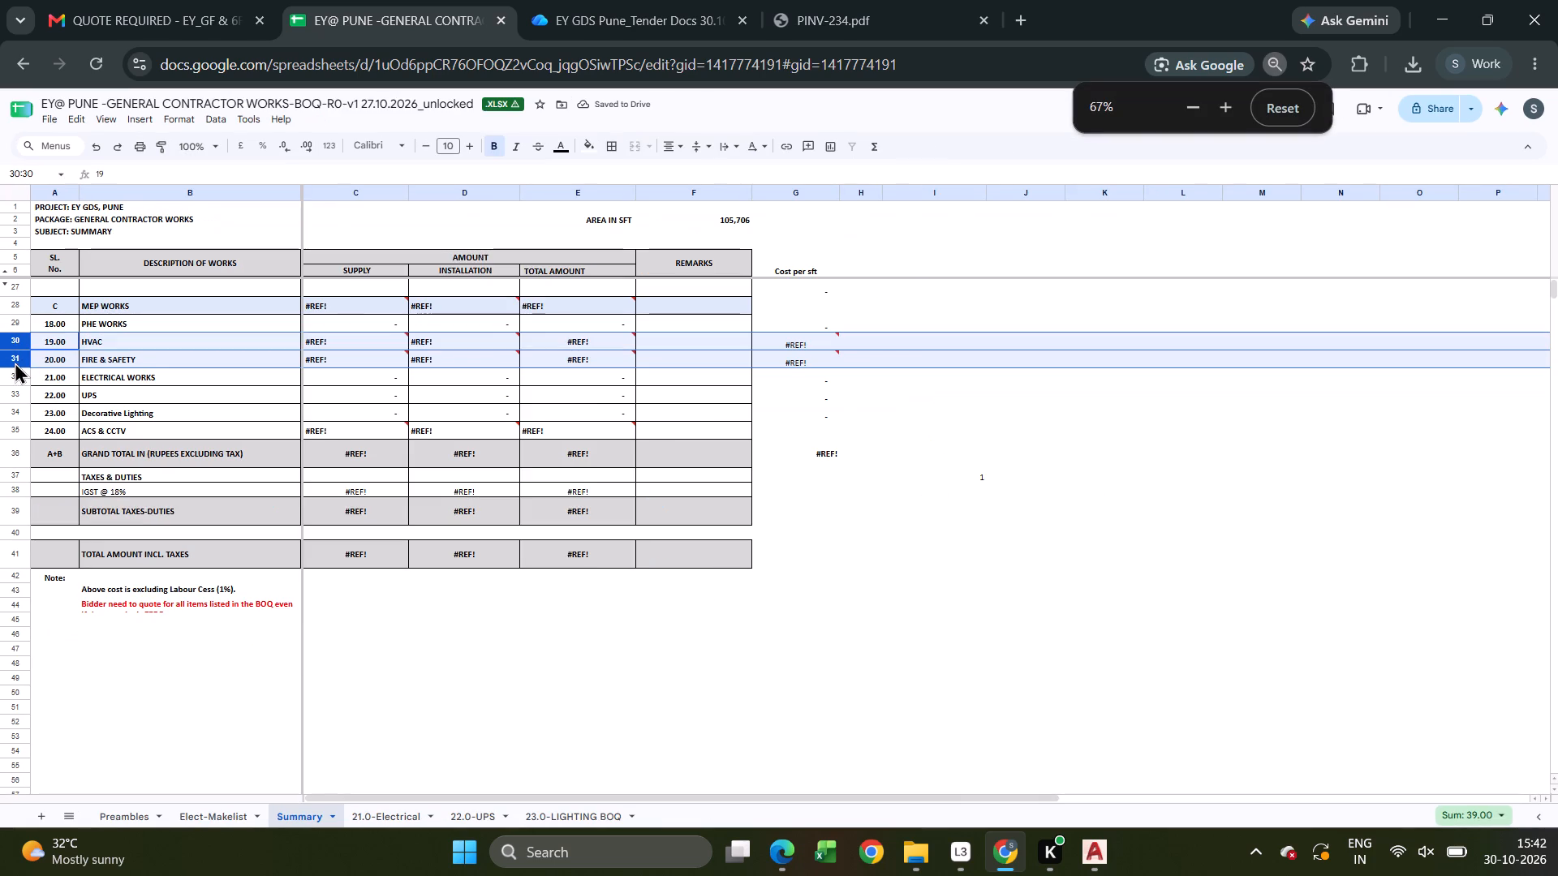
pyautogui.keyDown('ctrl'); pyautogui.click(11, 426); pyautogui.keyUp('ctrl')
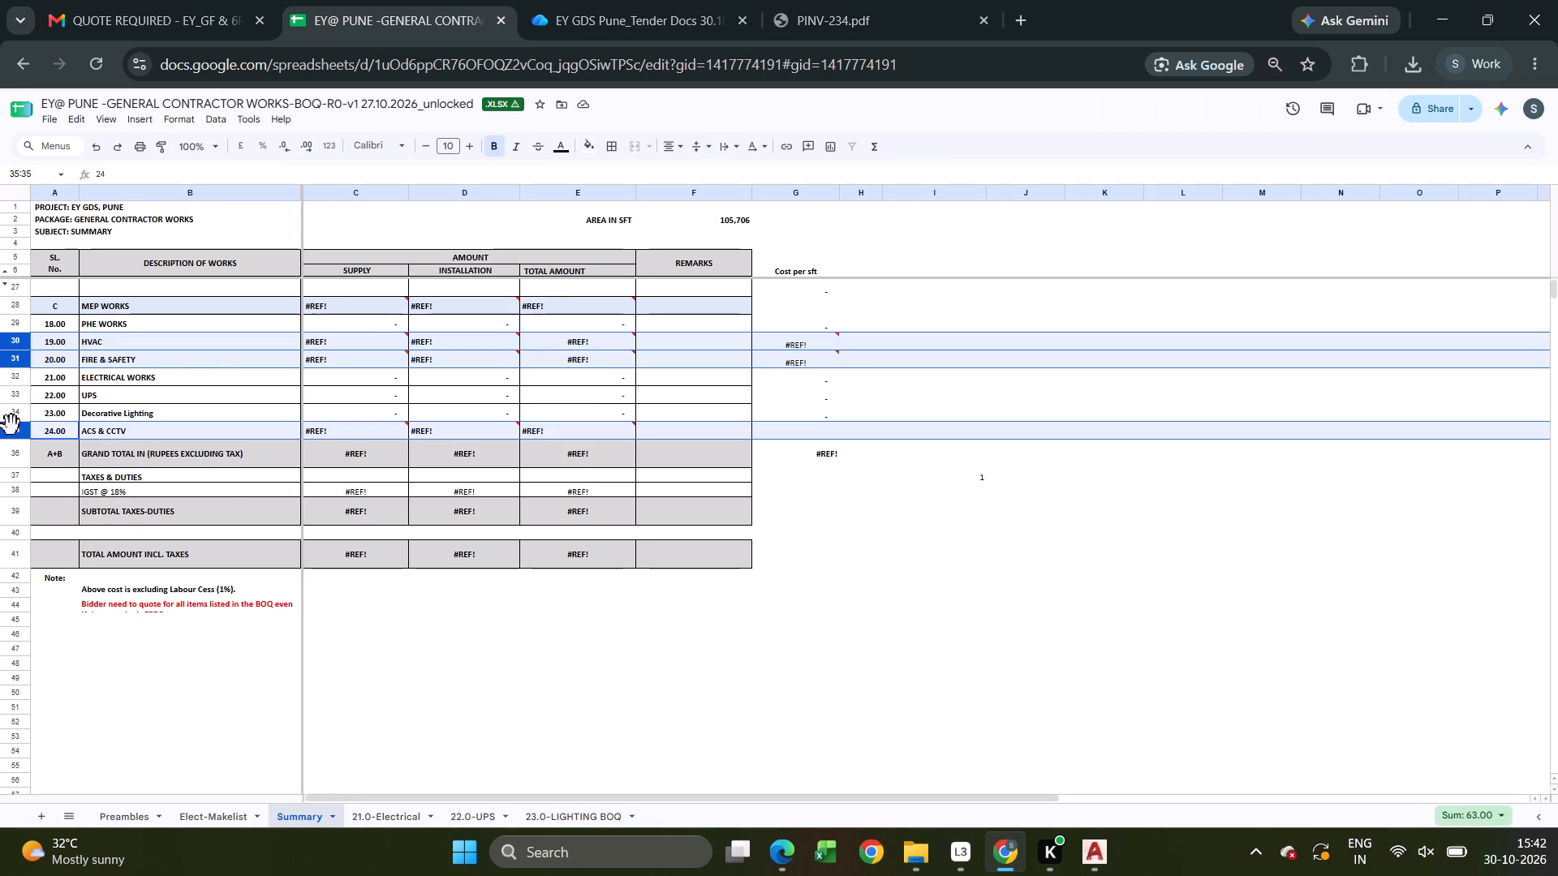
pyautogui.rightClick(11, 426)
pyautogui.click(112, 440)
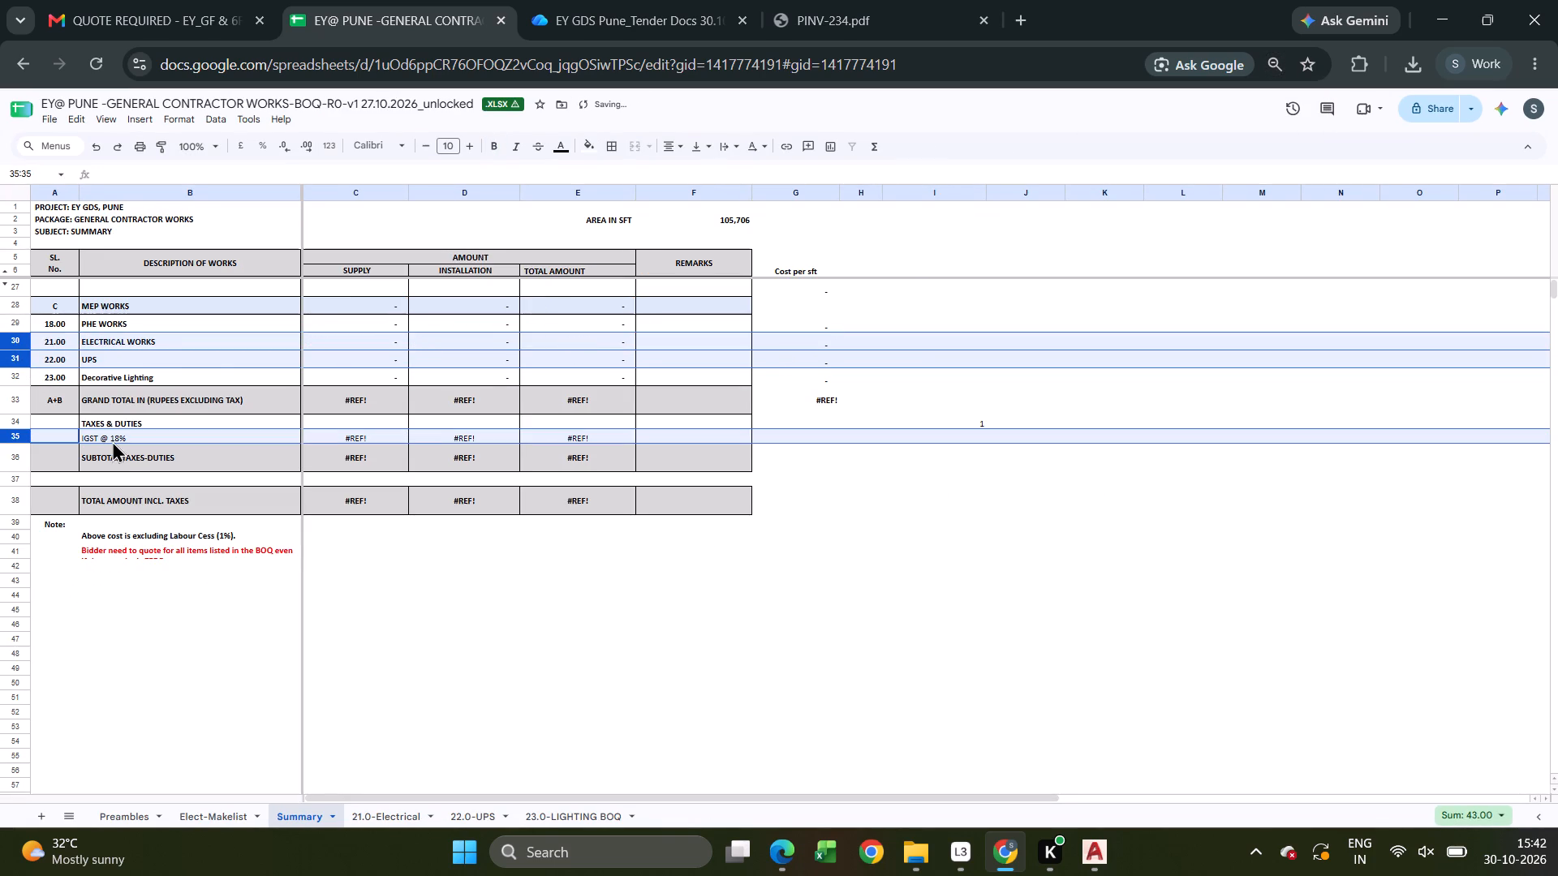
# Examine the Supply column formulas behind the Grand Total, Decorative Lighting and MEP Works rows.
pyautogui.click(276, 451)
pyautogui.scroll(4, 286, 450)
pyautogui.click(382, 401)
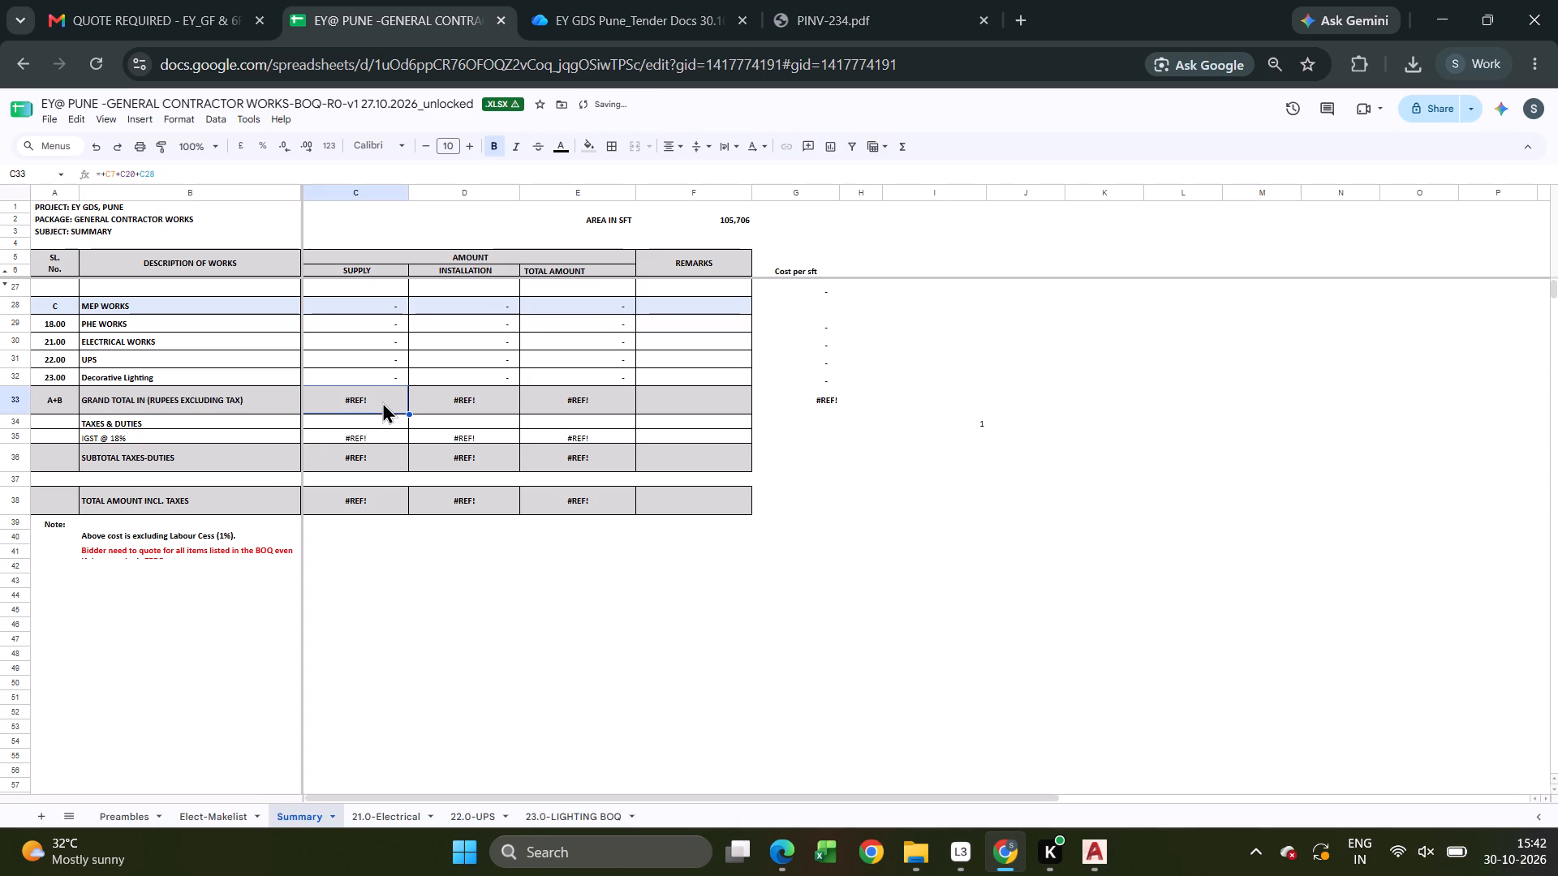
pyautogui.doubleClick(382, 401)
pyautogui.scroll(4, 382, 401)
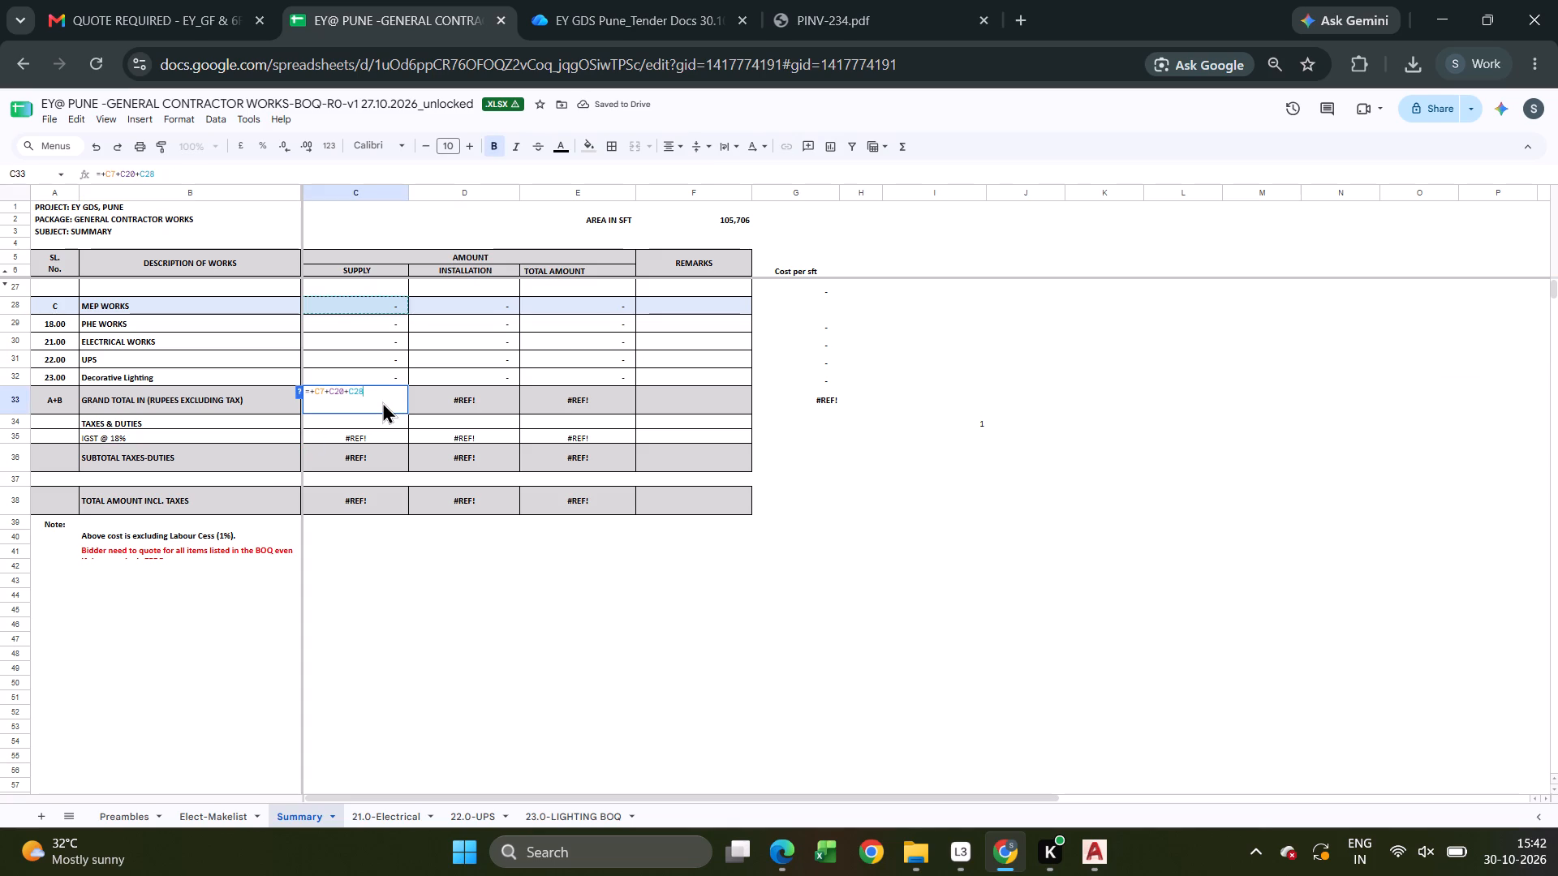
pyautogui.press('Escape')
pyautogui.doubleClick(388, 376)
pyautogui.press('Escape')
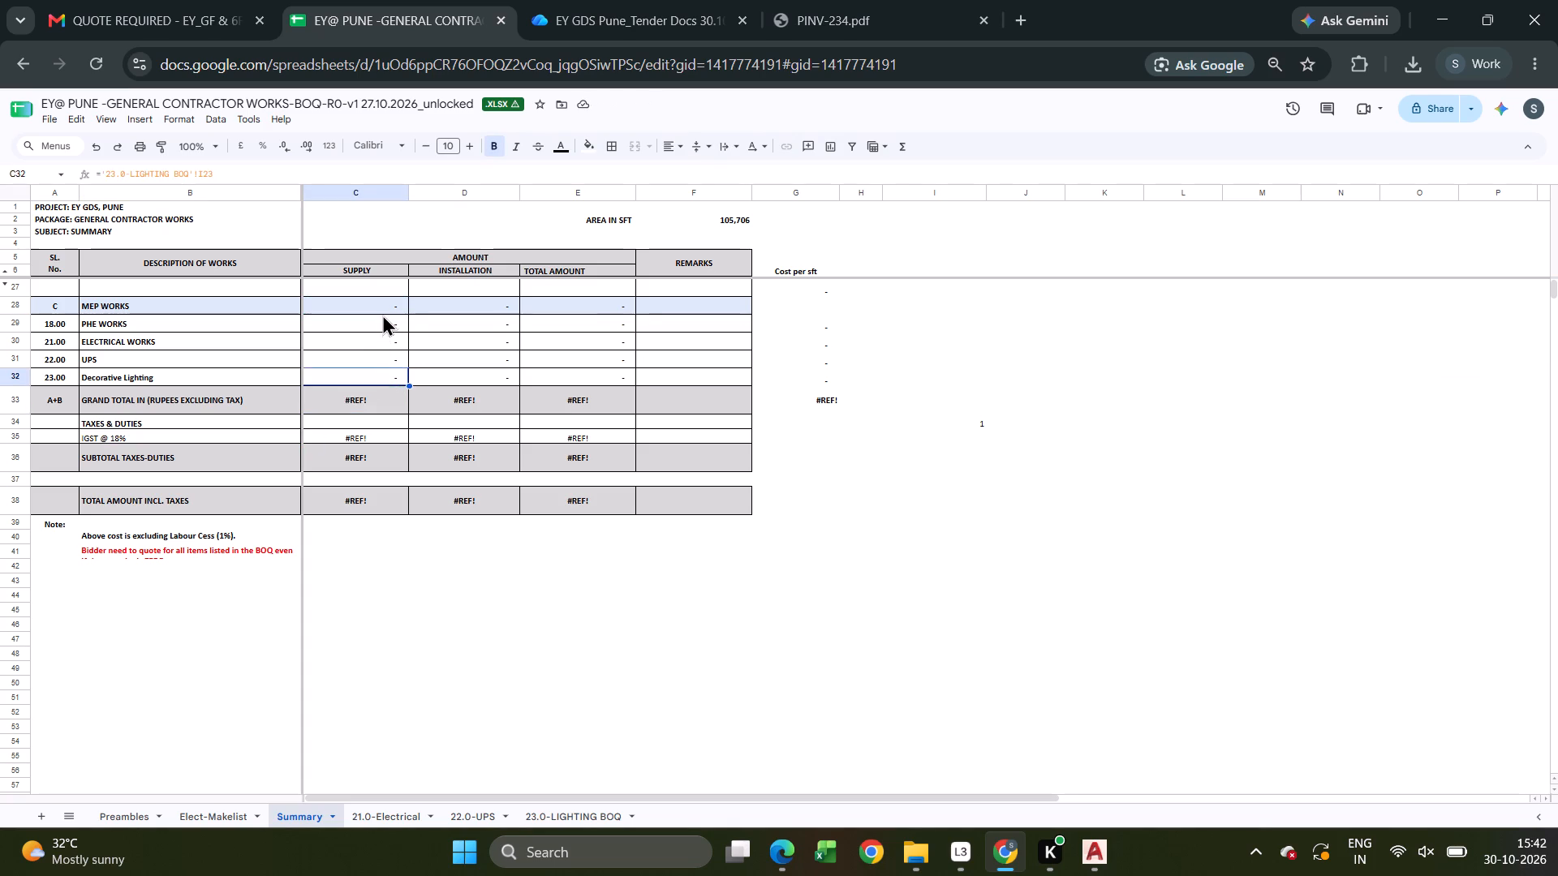
pyautogui.doubleClick(385, 311)
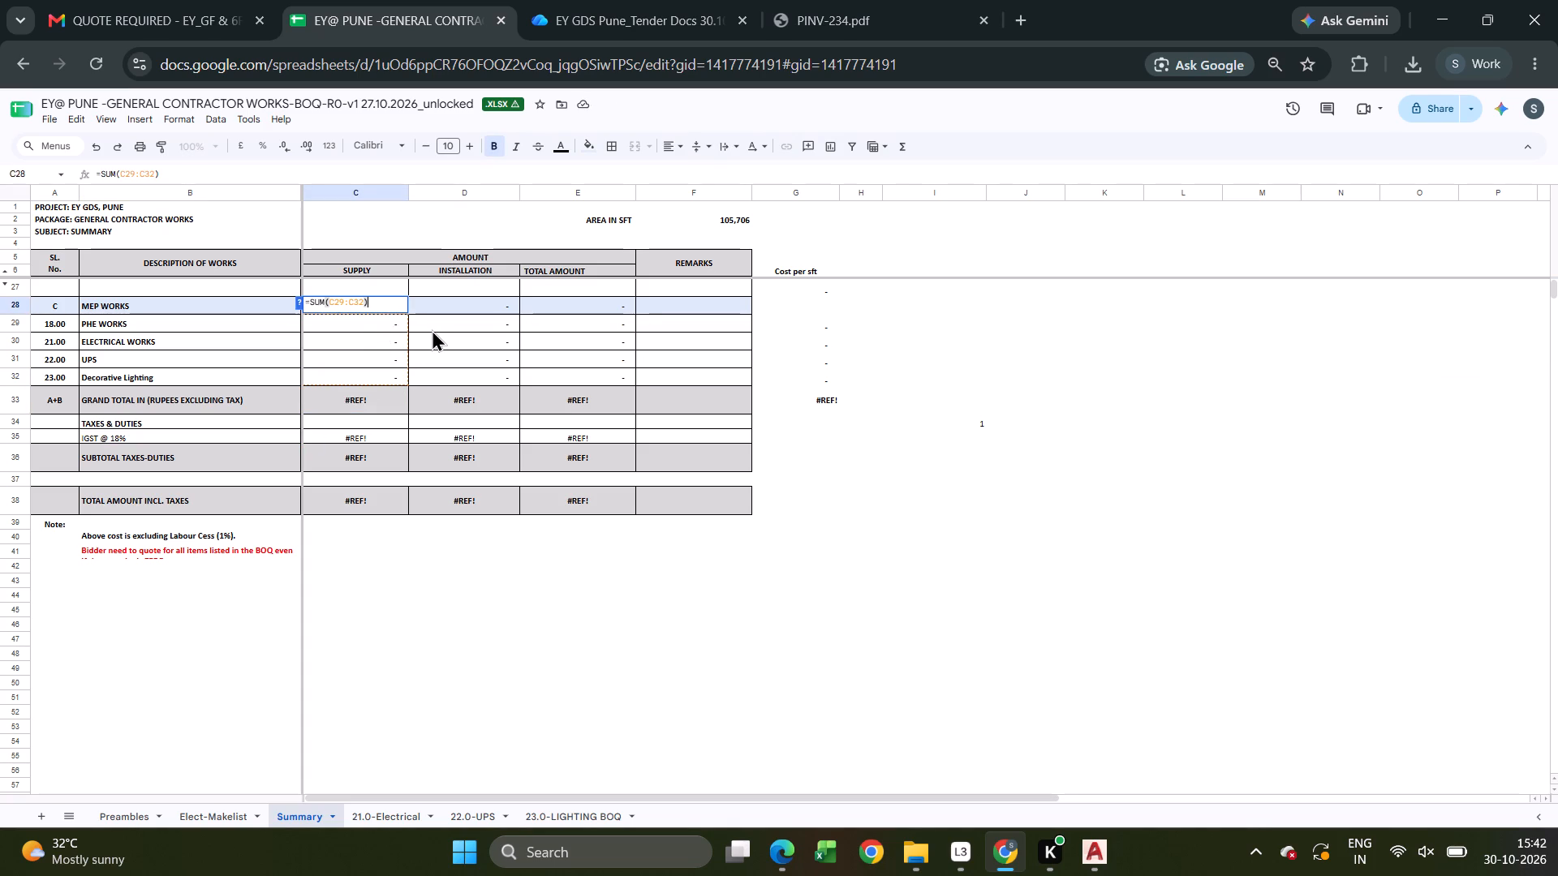
pyautogui.press('Return')
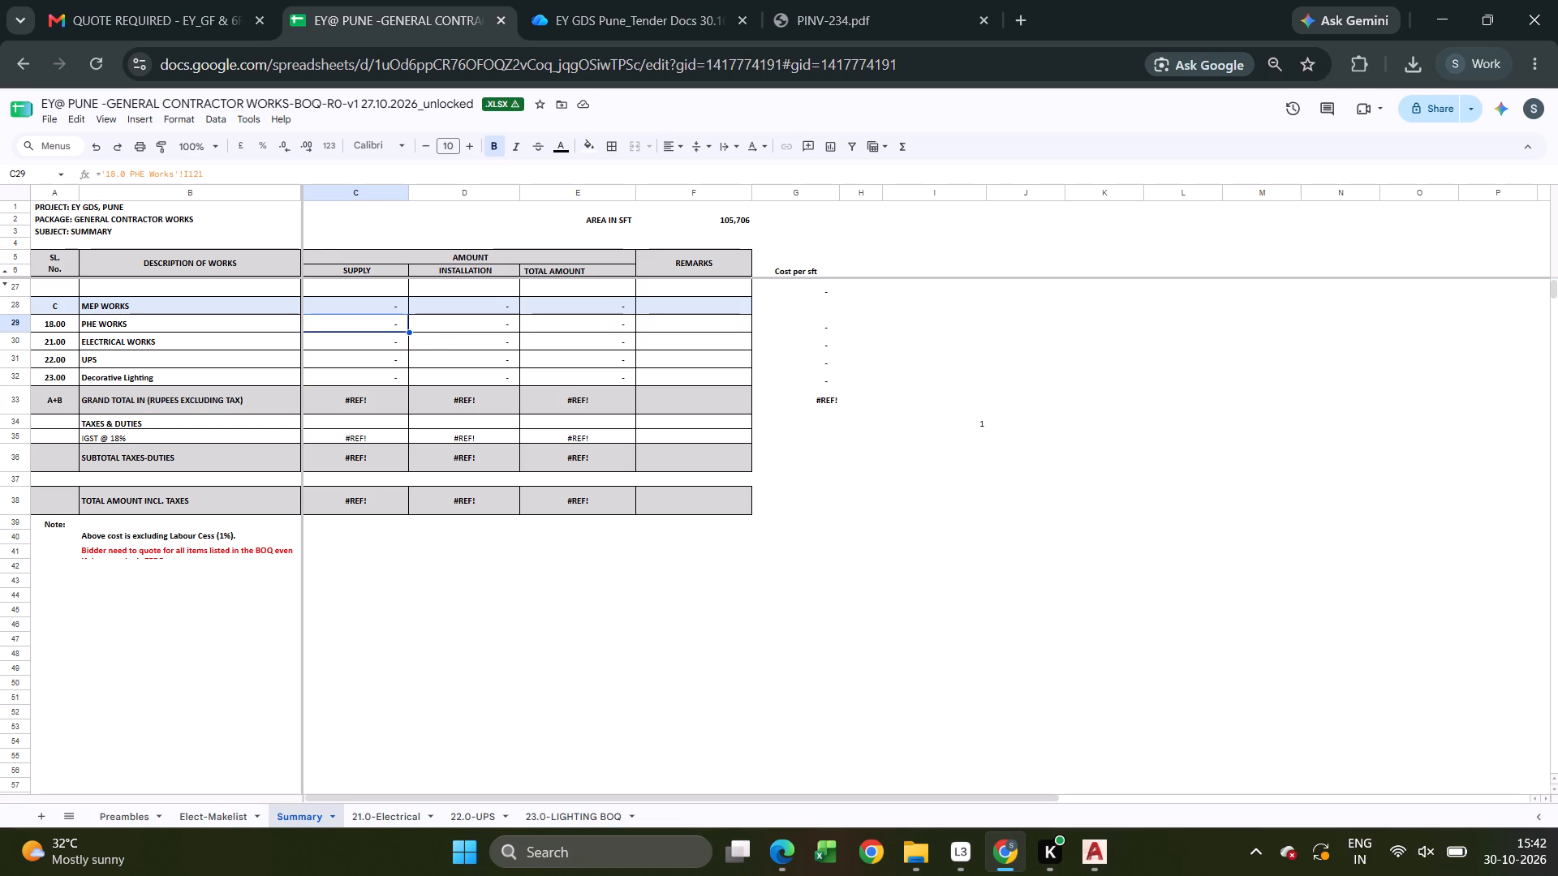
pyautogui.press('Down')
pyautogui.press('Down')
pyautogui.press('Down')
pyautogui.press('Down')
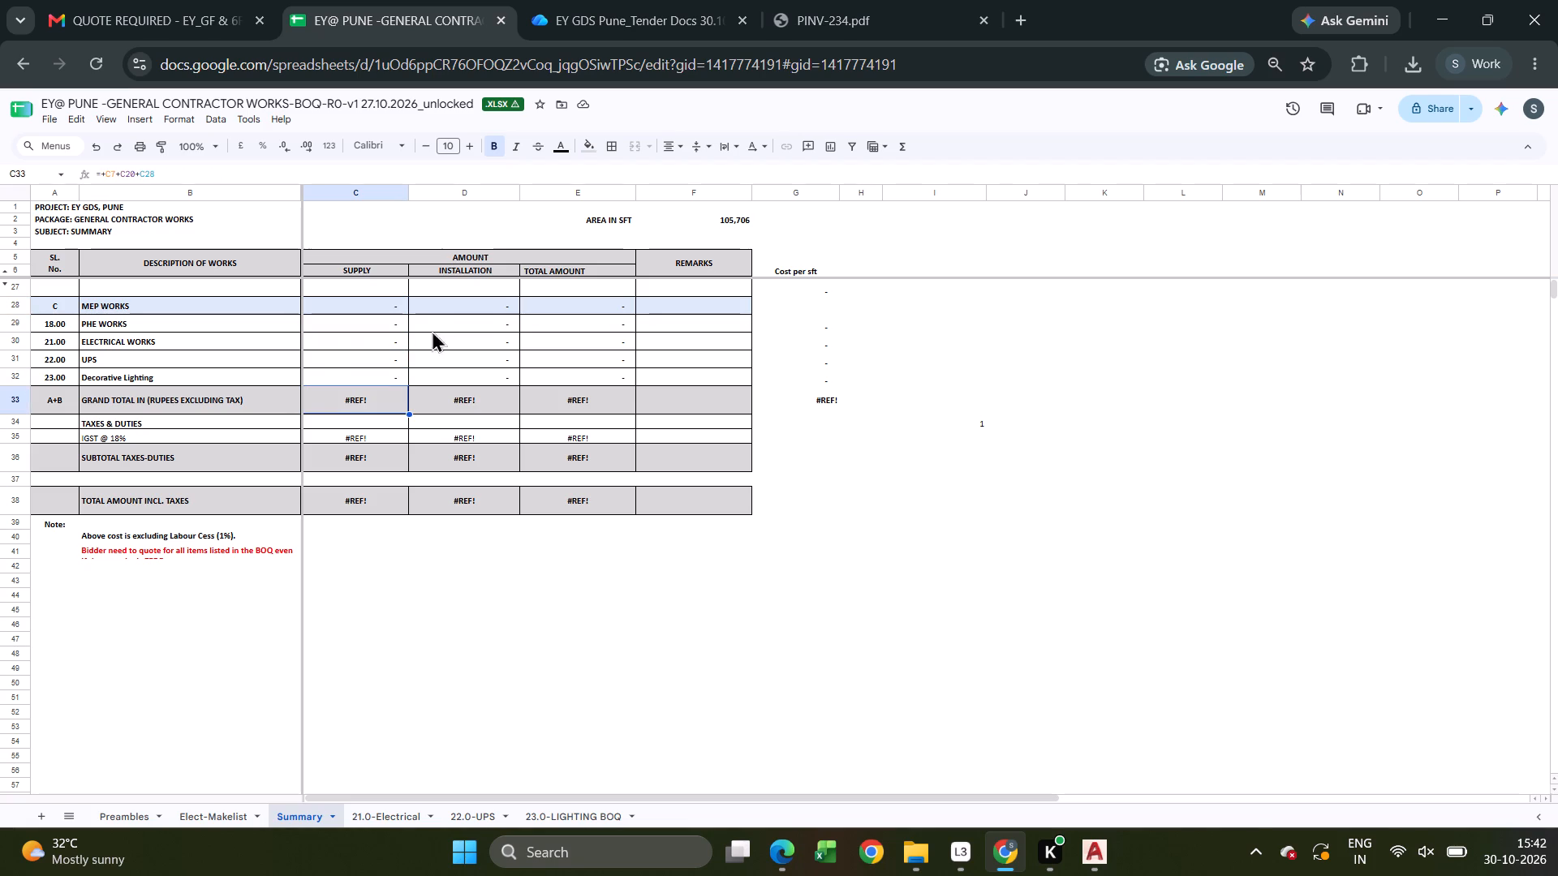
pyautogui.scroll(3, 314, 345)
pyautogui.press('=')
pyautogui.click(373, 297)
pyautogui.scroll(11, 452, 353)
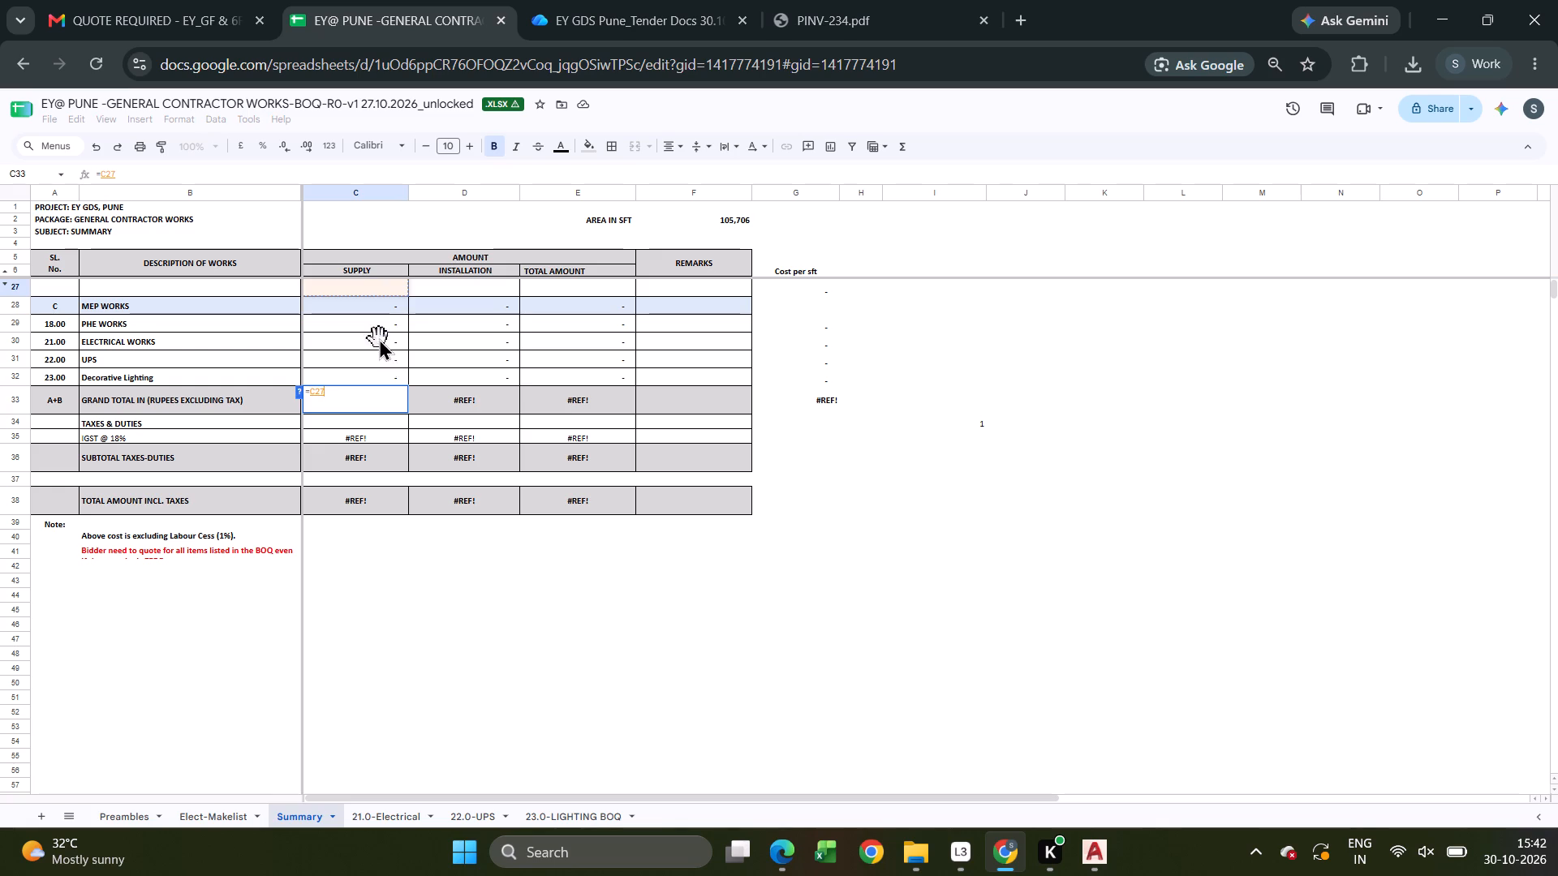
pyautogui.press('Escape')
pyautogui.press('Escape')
# Unhide the hidden rows between rows 6 and 27 of the Summary sheet.
pyautogui.moveTo(15, 270); pyautogui.dragTo(15, 285)
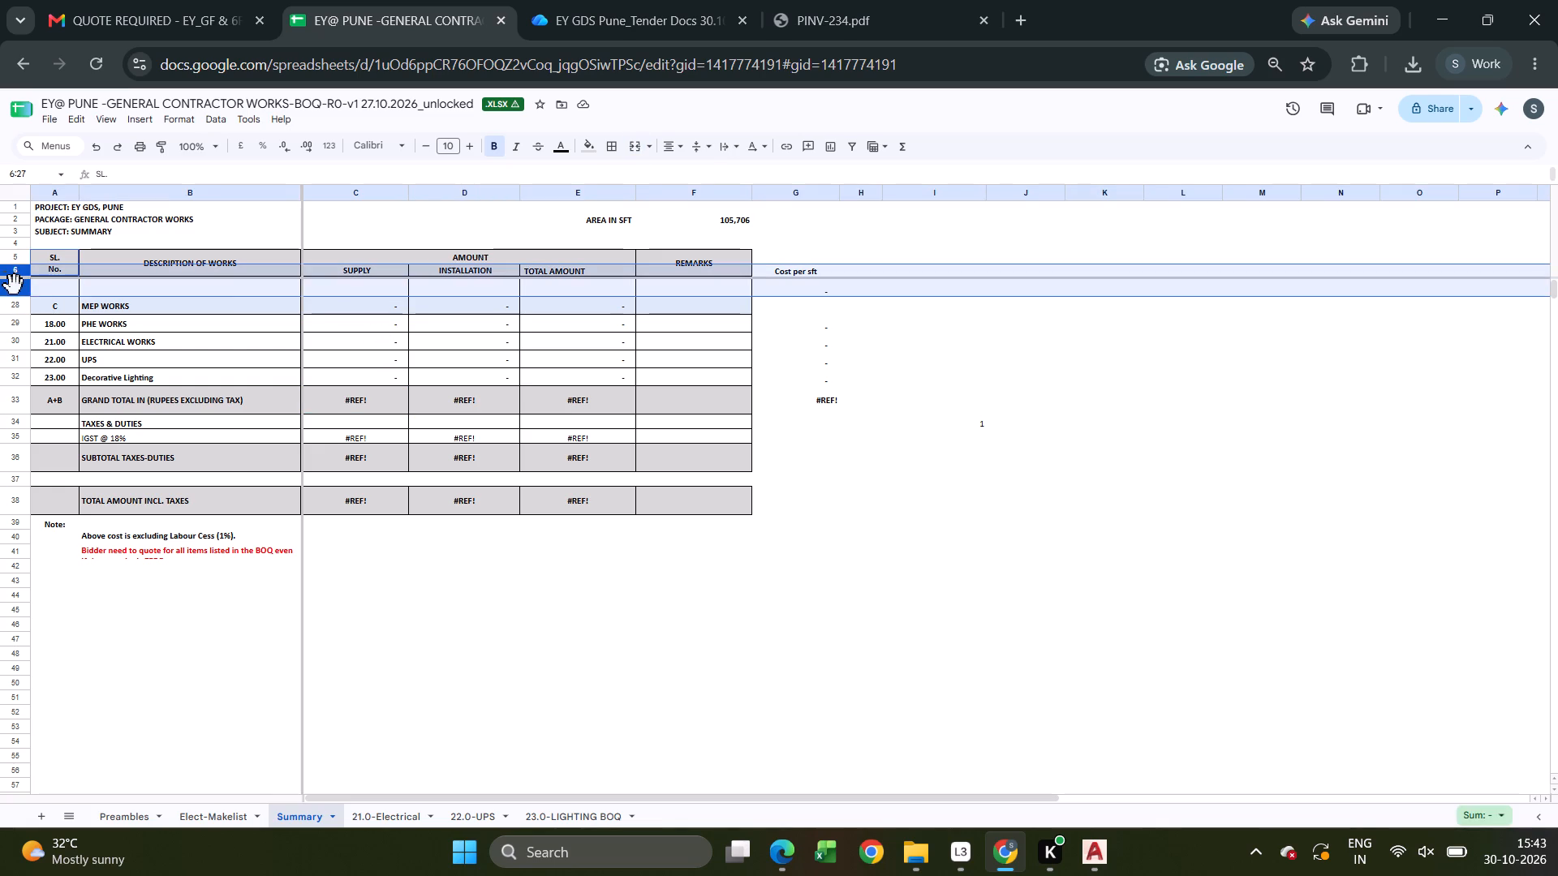
pyautogui.rightClick(12, 282)
pyautogui.click(97, 500)
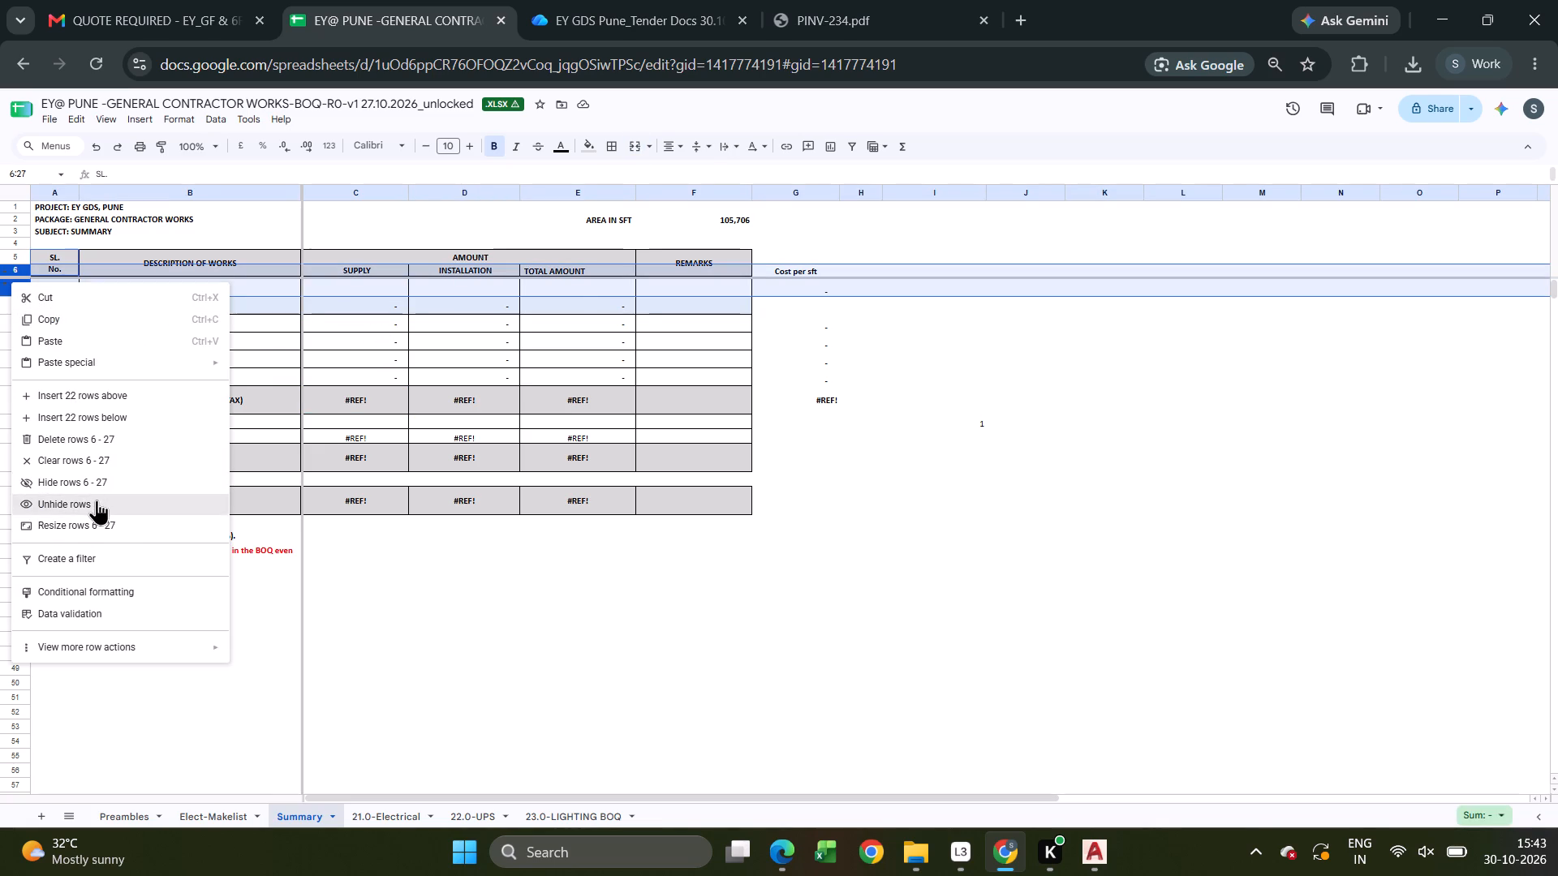
pyautogui.scroll(8, 381, 526)
pyautogui.click(161, 592)
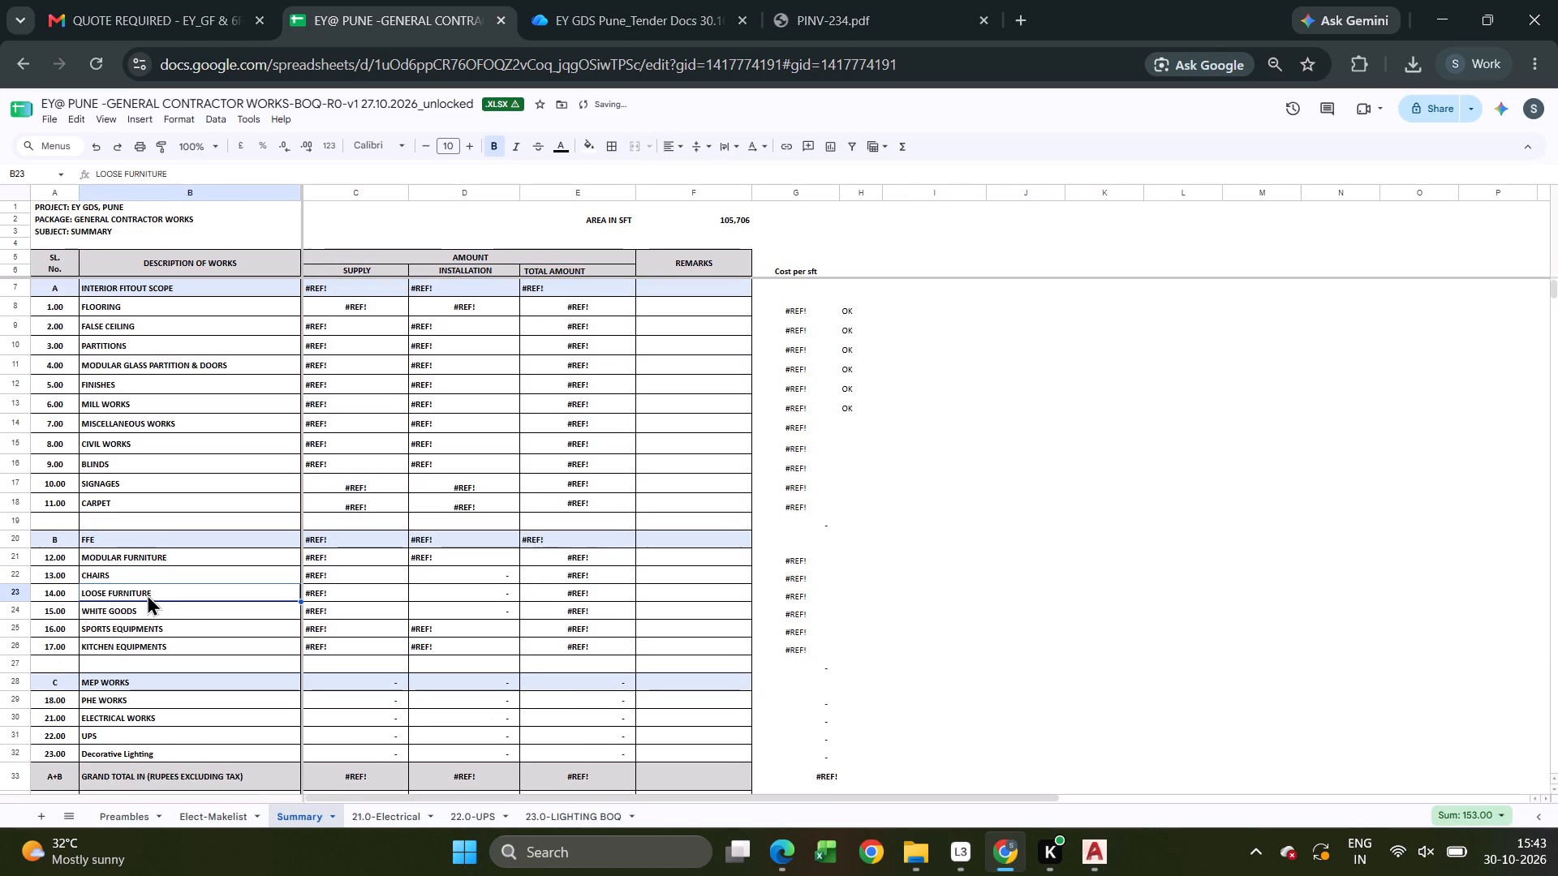
# Delete the Flooring to Carpet rows of Interior Fitout Scope and the Modular Furniture to Kitchen Equipments rows of FFE in the Summary sheet.
pyautogui.moveTo(8, 643); pyautogui.dragTo(6, 563)
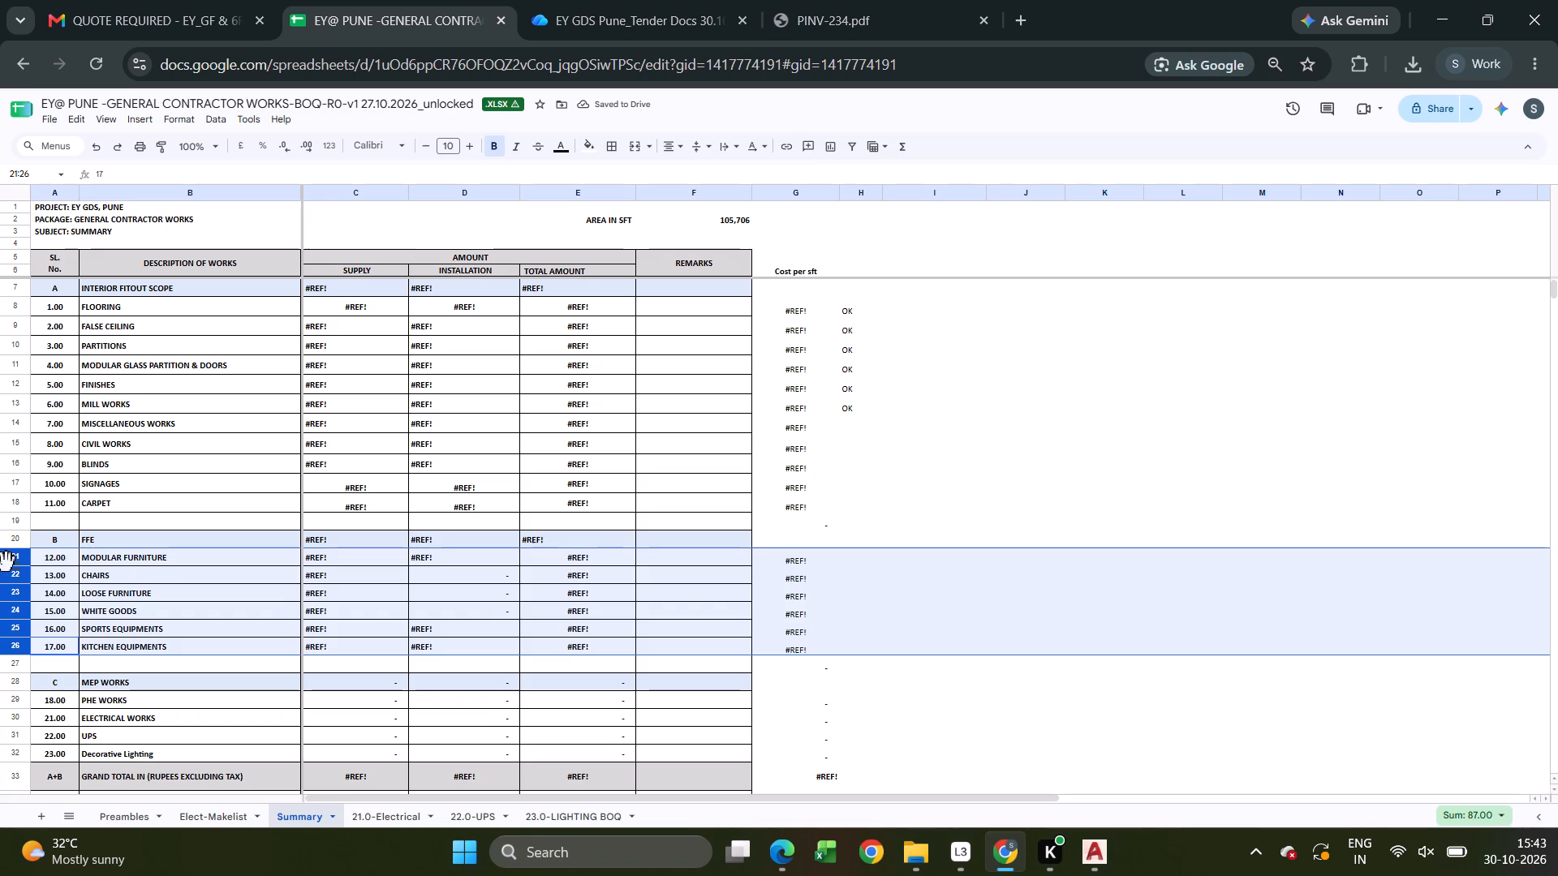
pyautogui.hotkey('ctrl', '*')
pyautogui.keyDown('ctrl'); pyautogui.moveTo(11, 494); pyautogui.dragTo(13, 457); pyautogui.keyUp('ctrl')
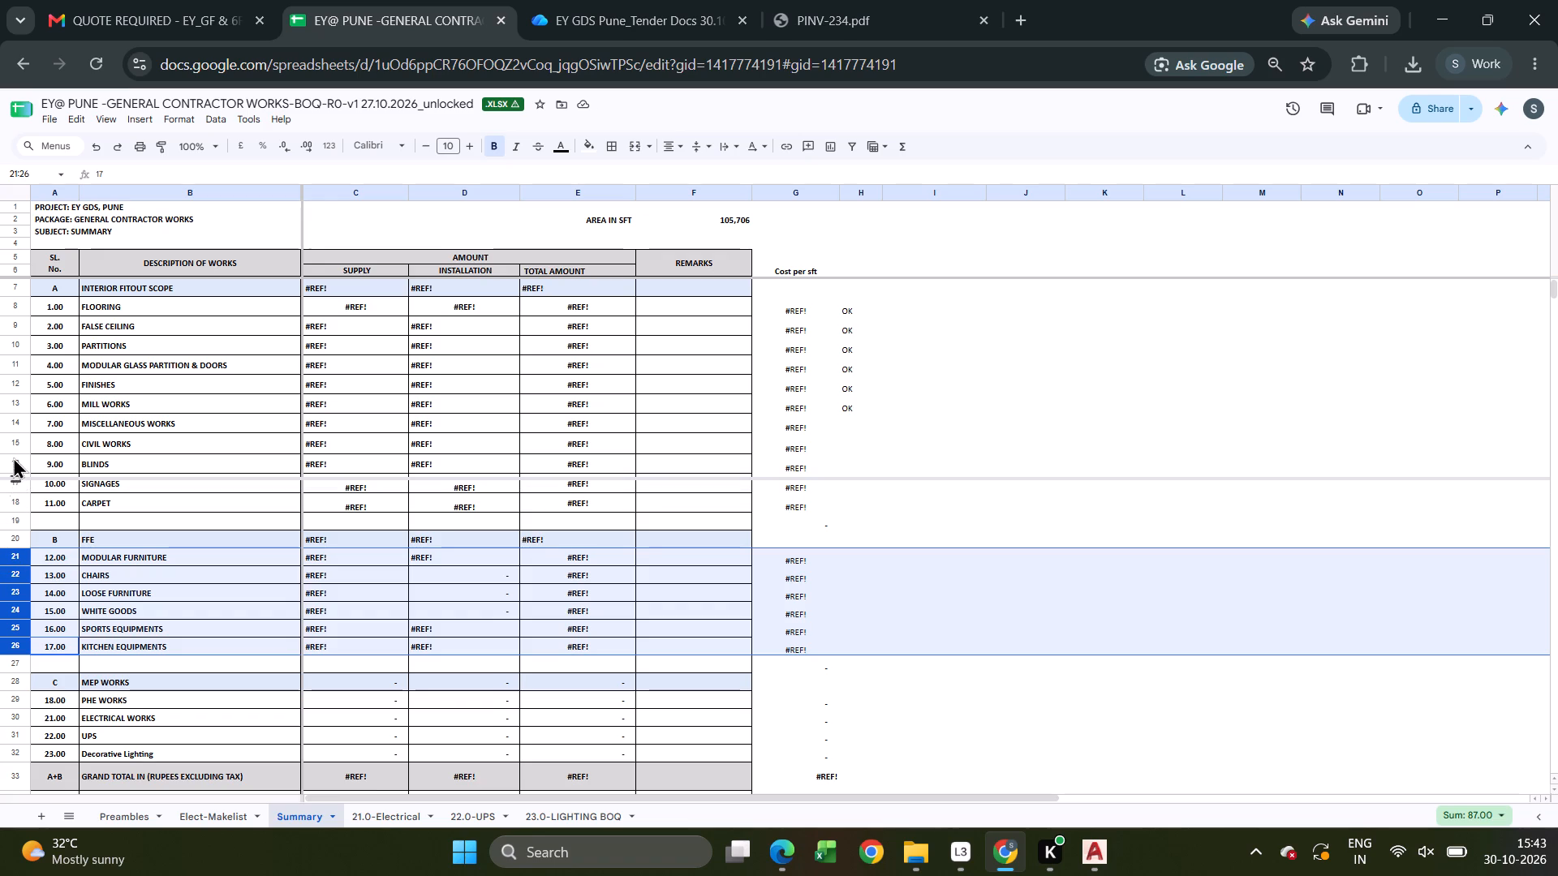
pyautogui.keyDown('ctrl'); pyautogui.moveTo(13, 457); pyautogui.dragTo(15, 478); pyautogui.keyUp('ctrl')
pyautogui.keyDown('ctrl'); pyautogui.moveTo(19, 489); pyautogui.dragTo(24, 340); pyautogui.keyUp('ctrl')
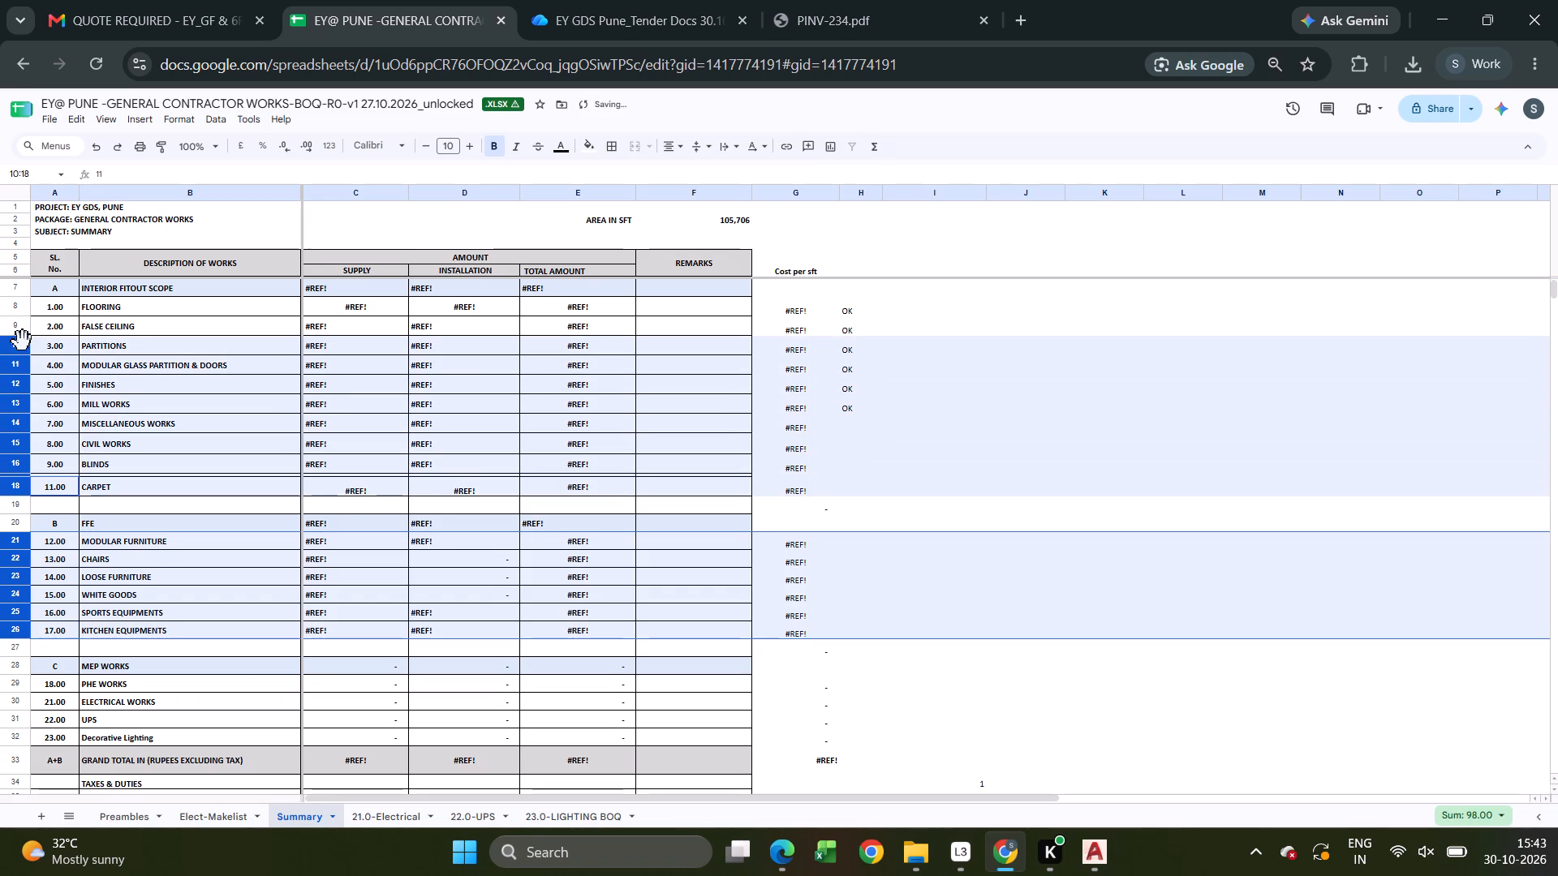
pyautogui.keyDown('ctrl'); pyautogui.moveTo(24, 340); pyautogui.dragTo(25, 312); pyautogui.keyUp('ctrl')
pyautogui.rightClick(17, 314)
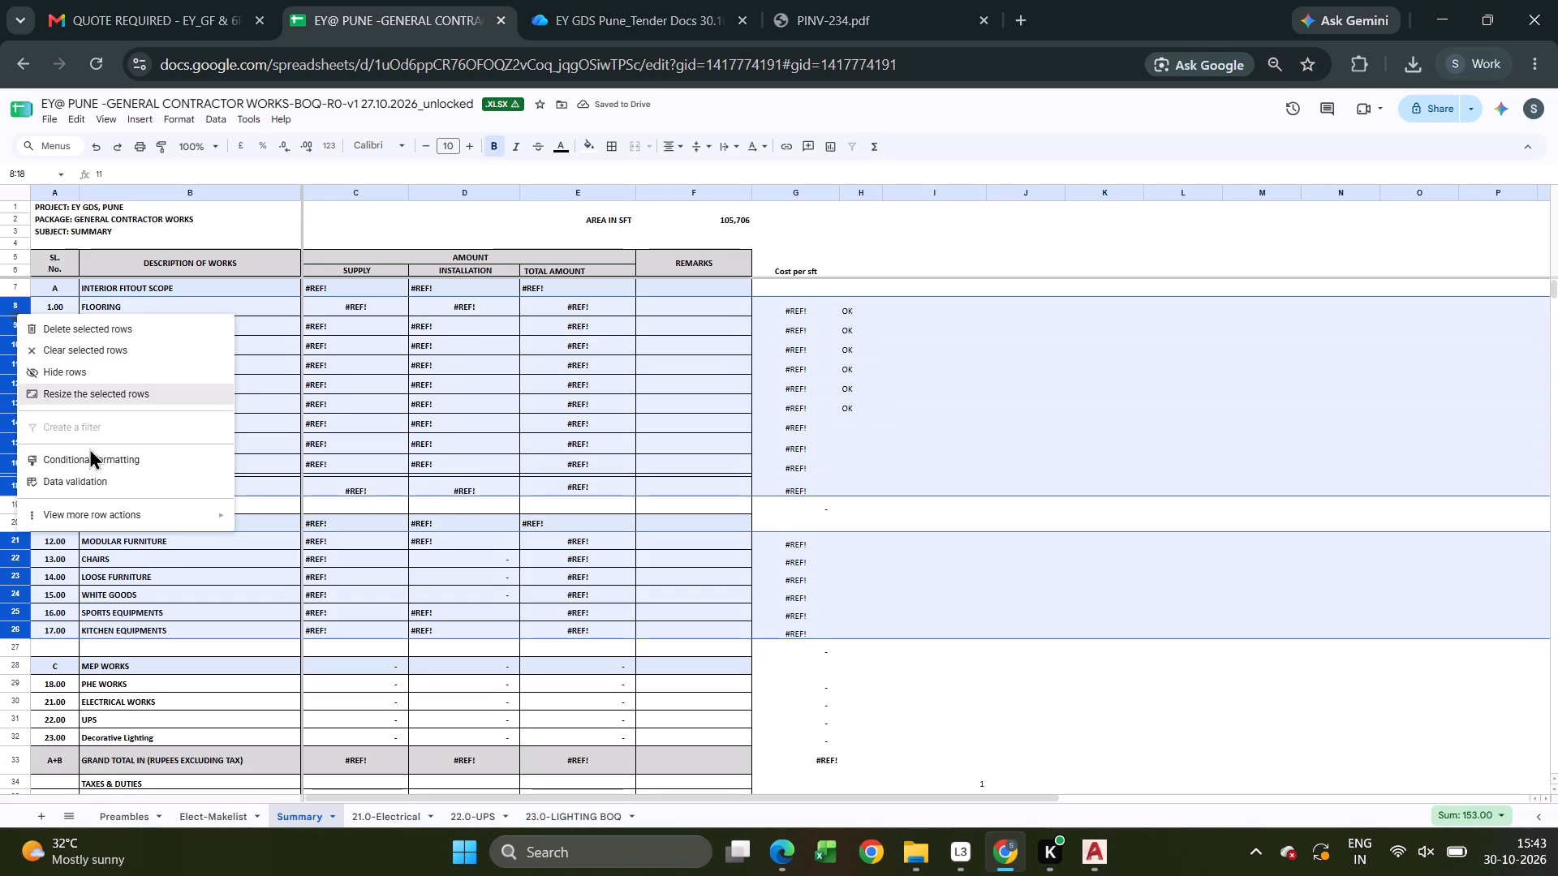
pyautogui.click(134, 330)
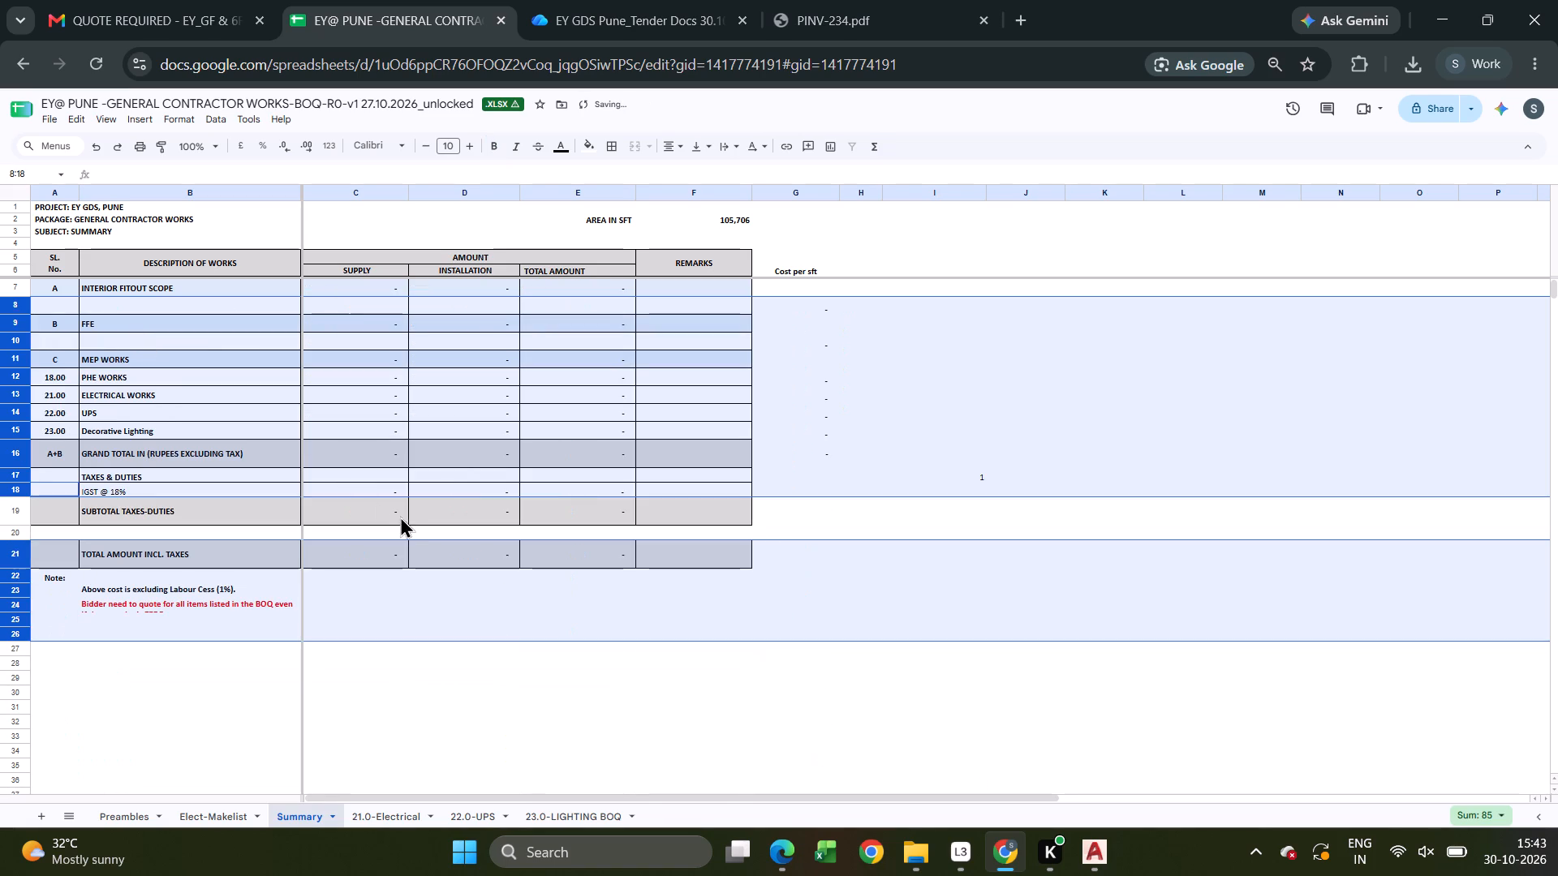
pyautogui.click(400, 516)
pyautogui.scroll(5, 402, 556)
pyautogui.click(416, 607)
pyautogui.click(852, 469)
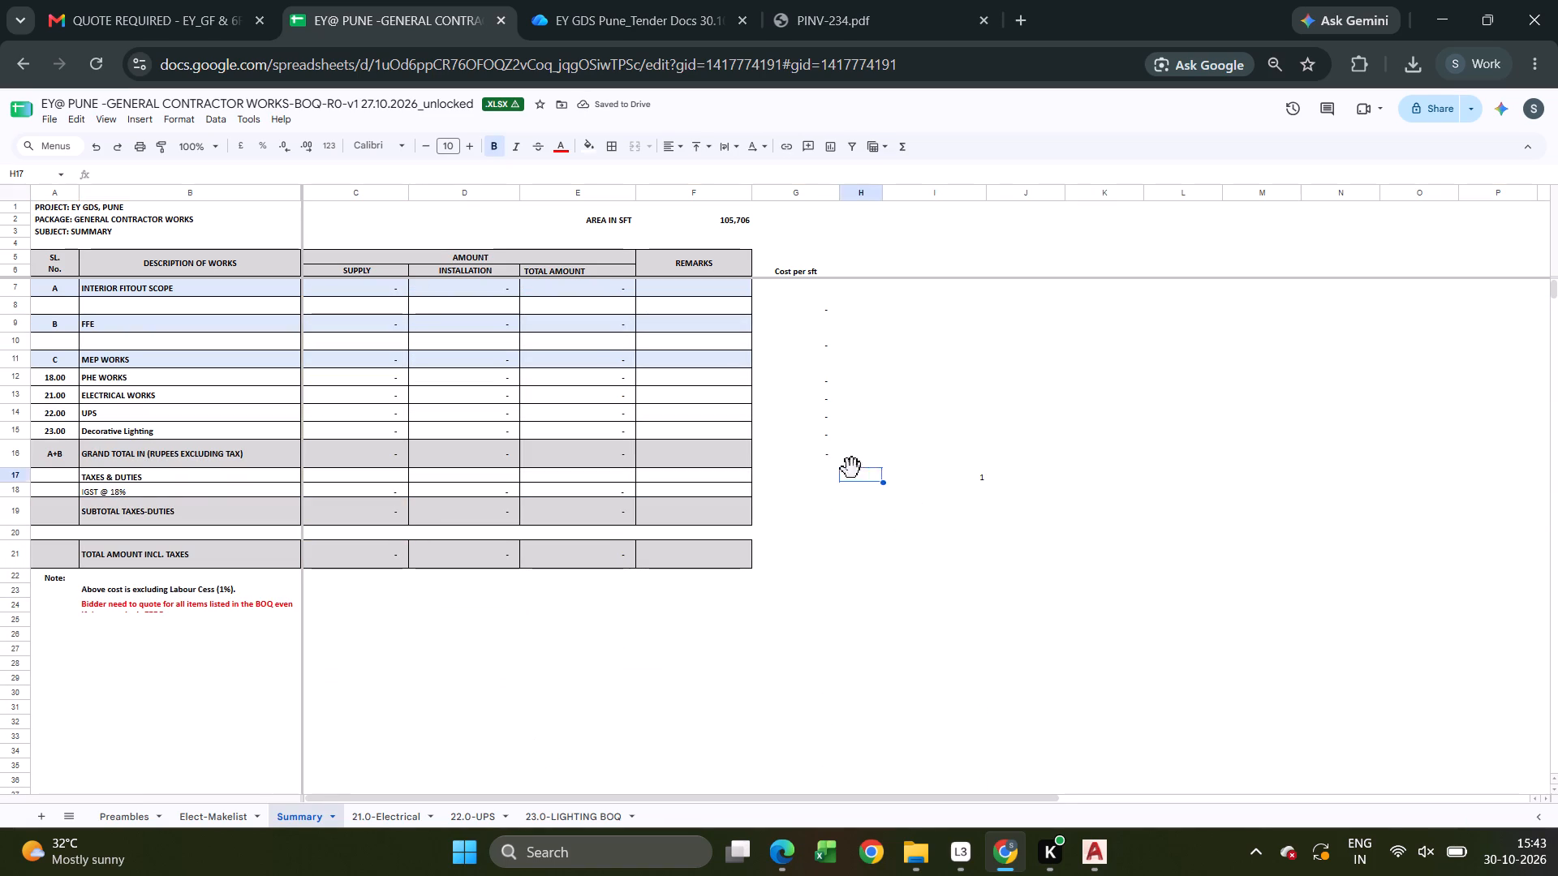
pyautogui.click(971, 463)
# Enter 1 in an empty cell of each trade sheet: M16 in 21.0-Electrical, O15 in 22.0-UPS and P8 in 23.0-LIGHTING BOQ.
pyautogui.click(410, 822)
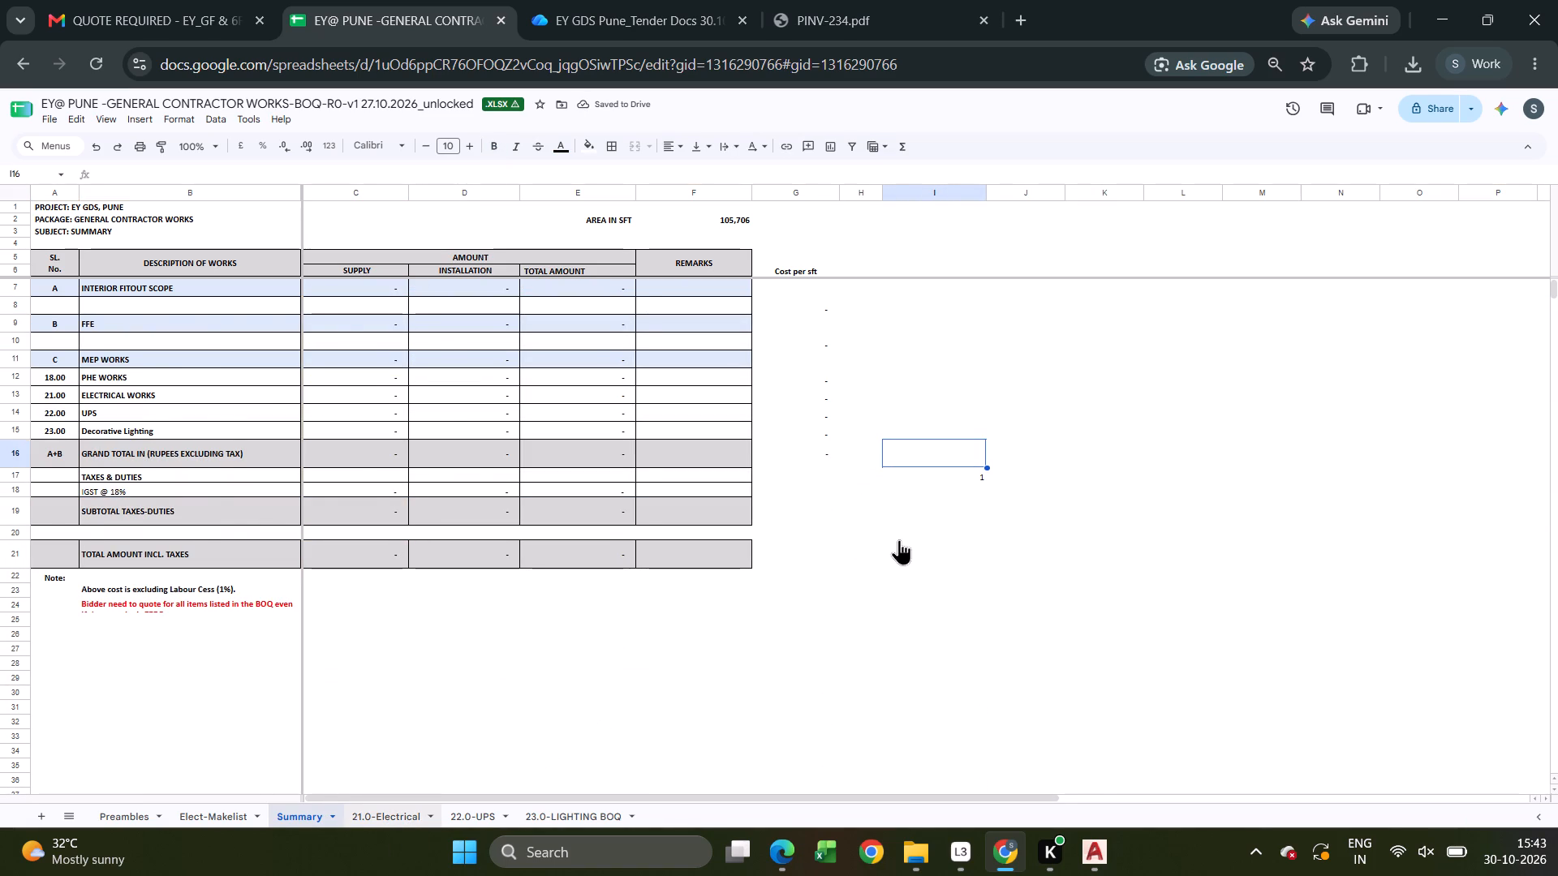
pyautogui.click(1497, 446)
pyautogui.press('1')
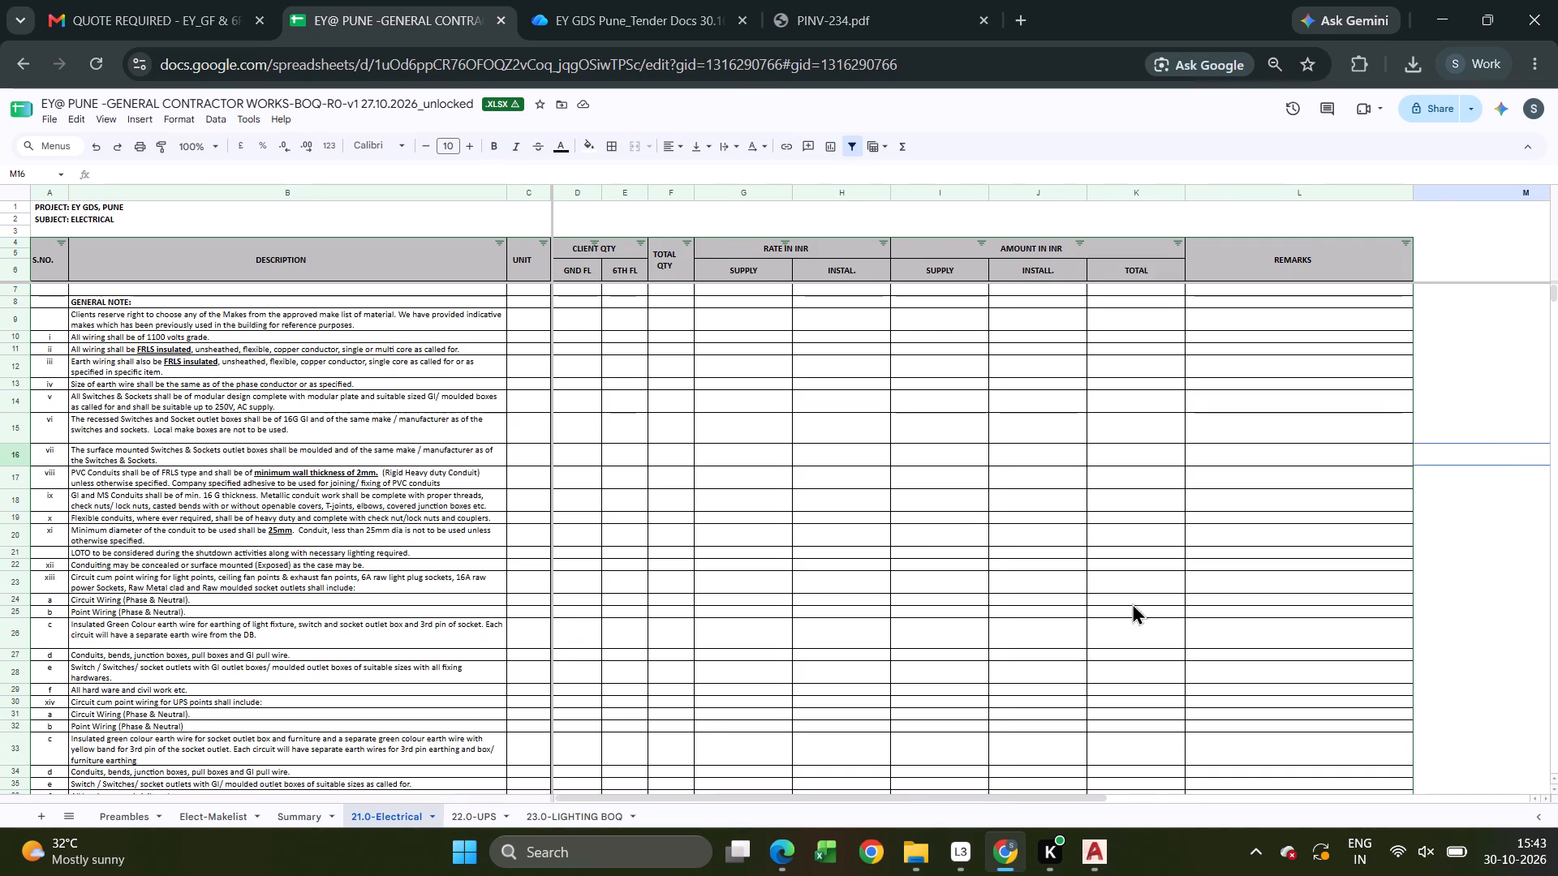
pyautogui.click(461, 807)
pyautogui.scroll(3, 822, 470)
pyautogui.click(1073, 475)
pyautogui.press('1')
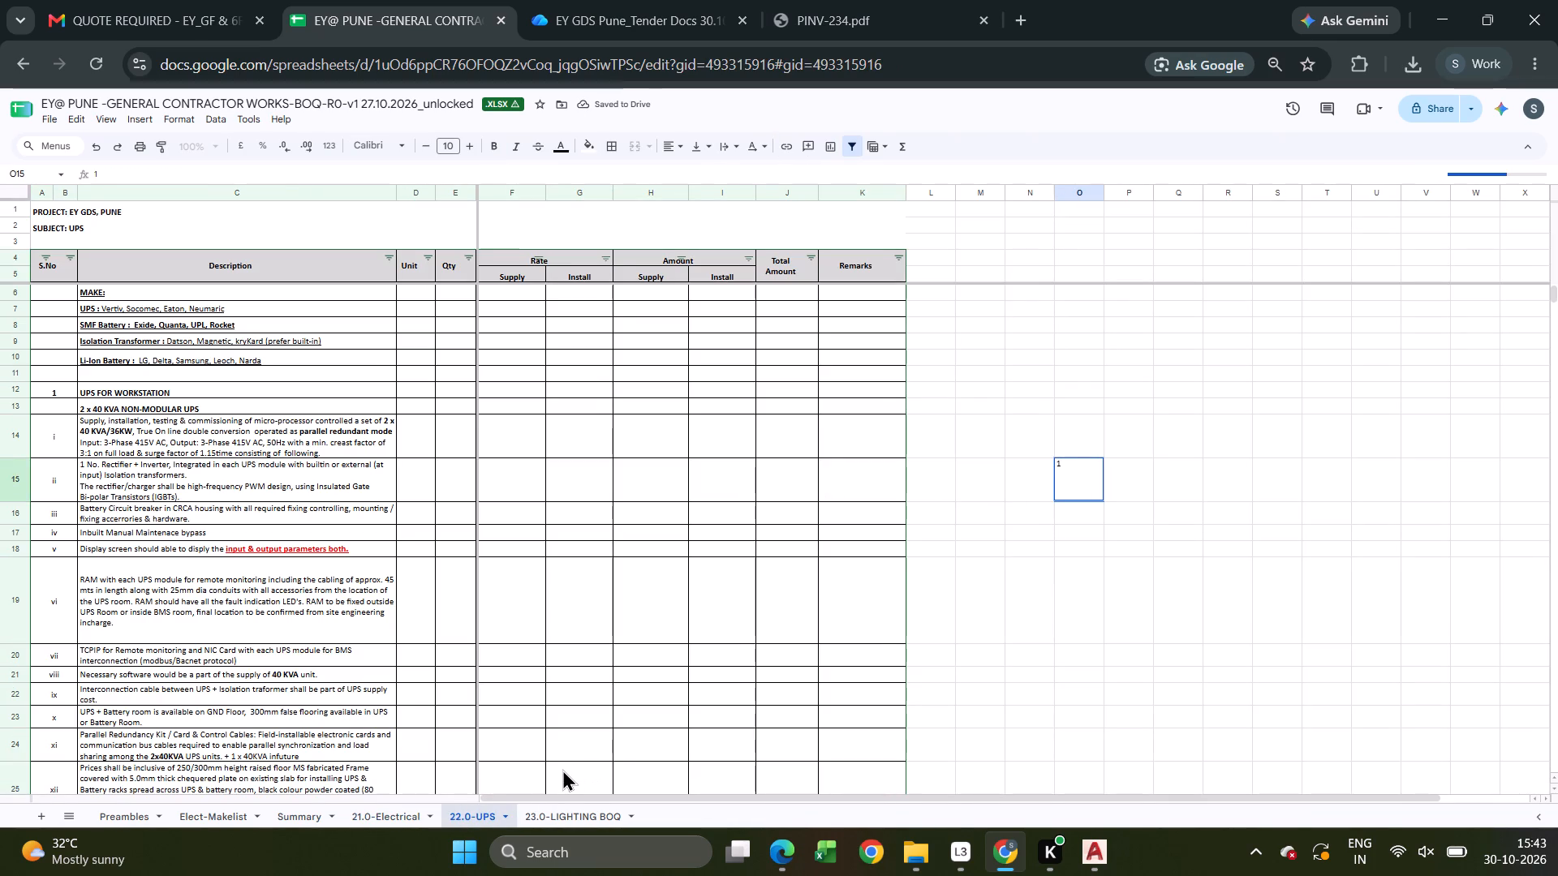
pyautogui.click(579, 813)
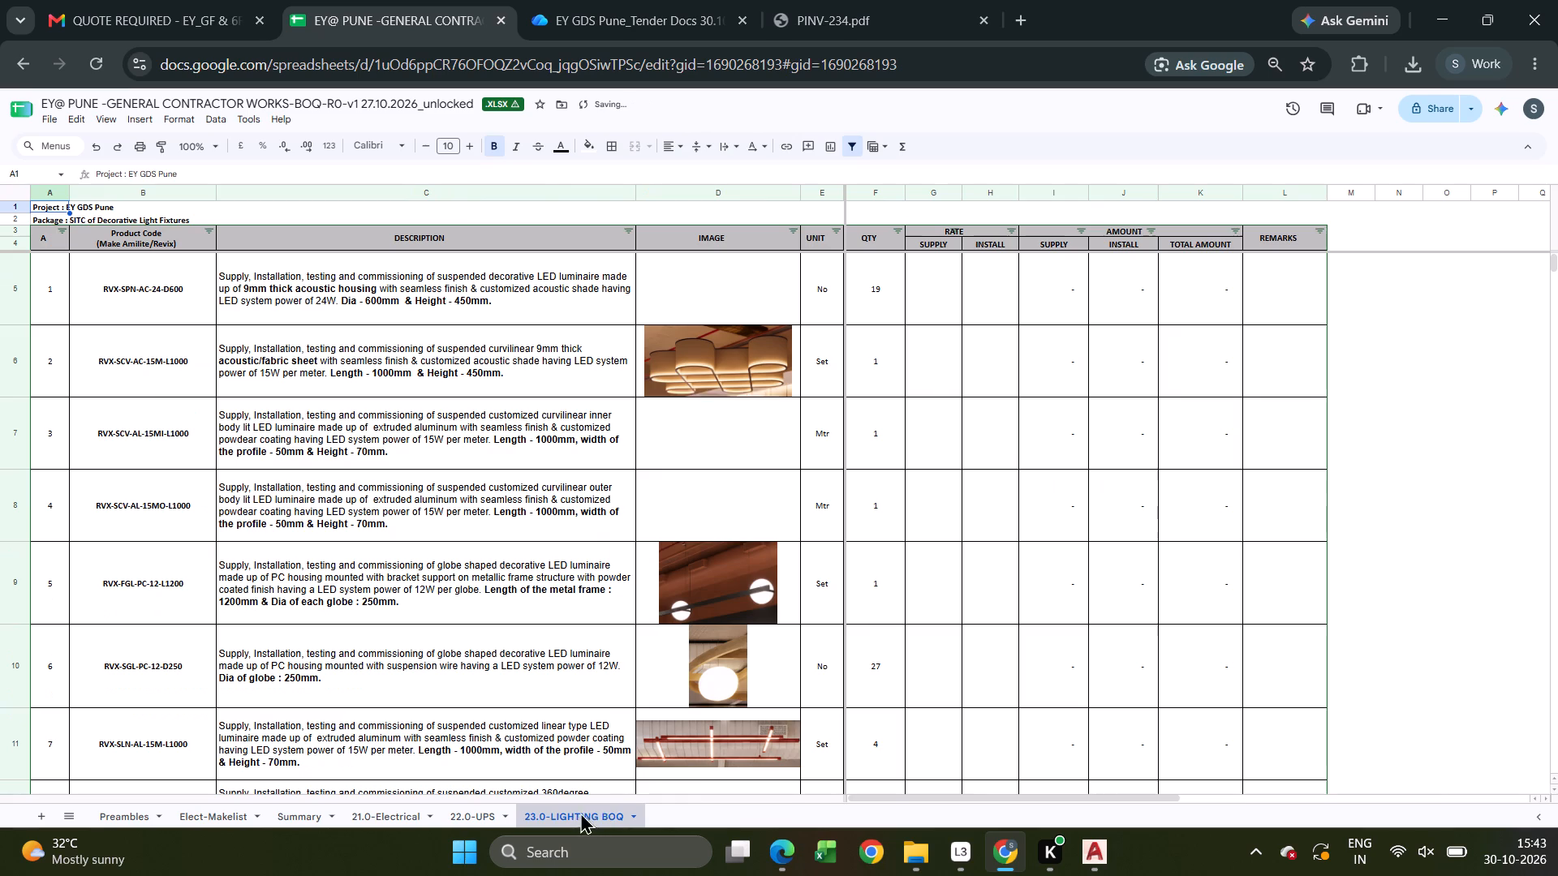
pyautogui.click(1507, 516)
pyautogui.press('1')
pyautogui.click(822, 575)
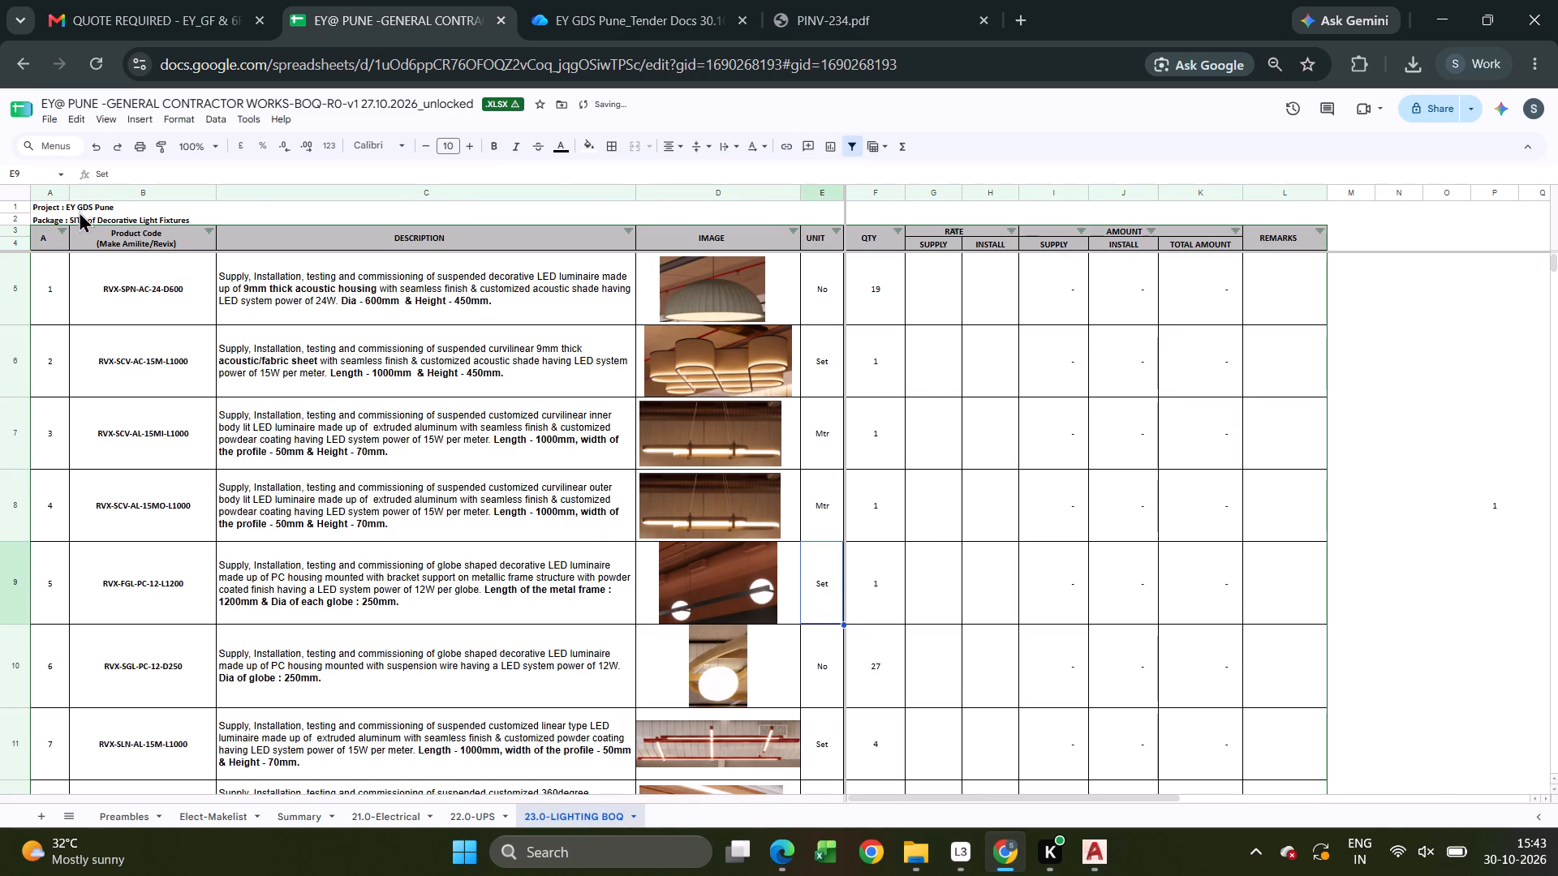
# Download the reduced BOQ workbook in Microsoft Excel (.xlsx) format.
pyautogui.click(57, 120)
pyautogui.click(106, 308)
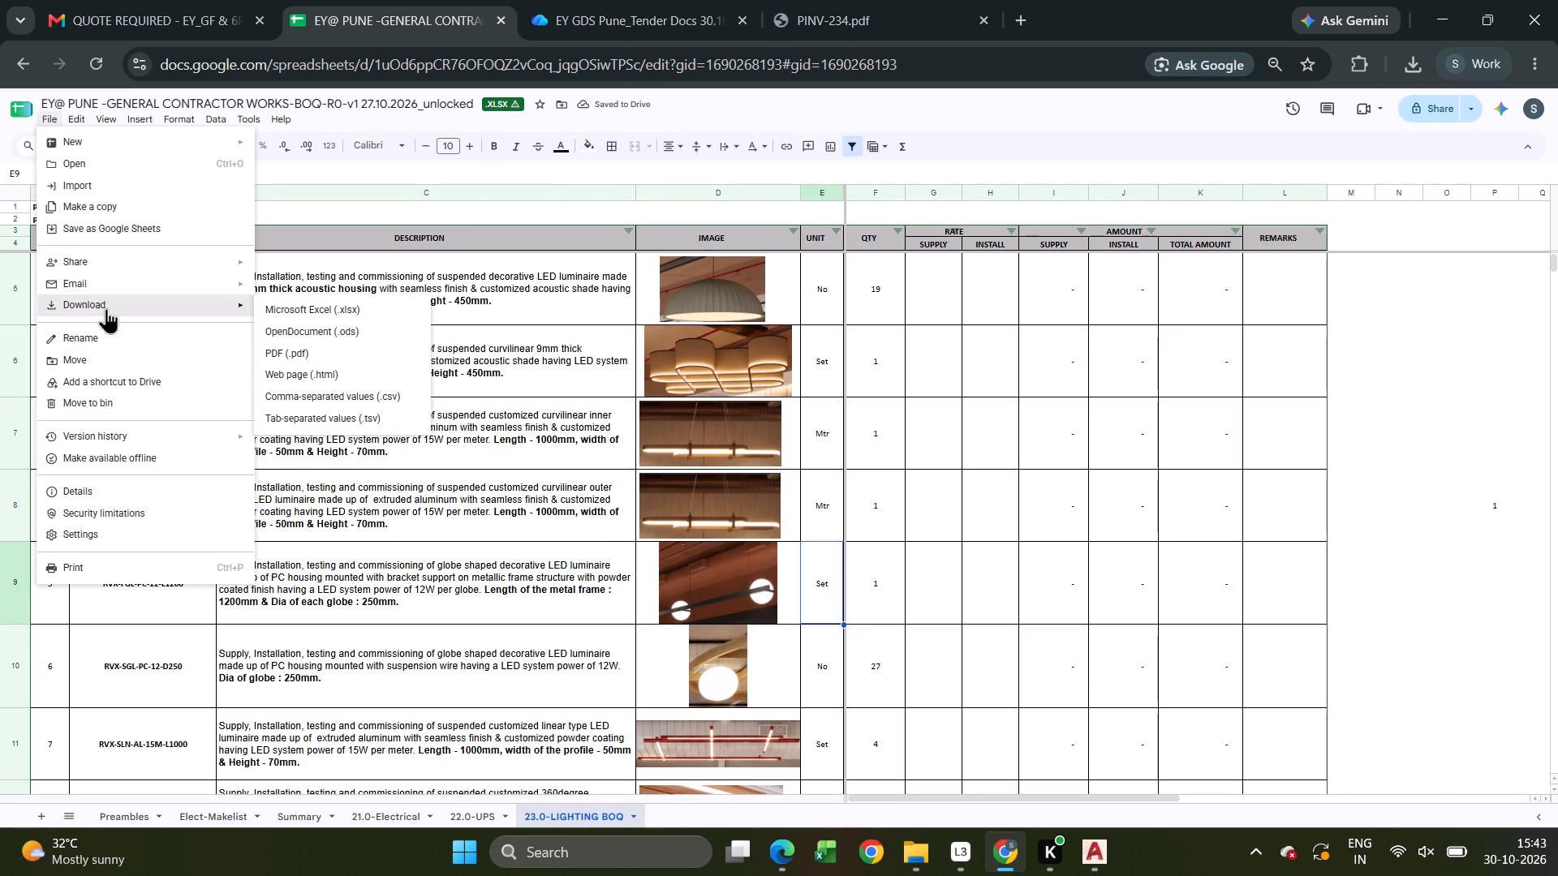
pyautogui.click(317, 309)
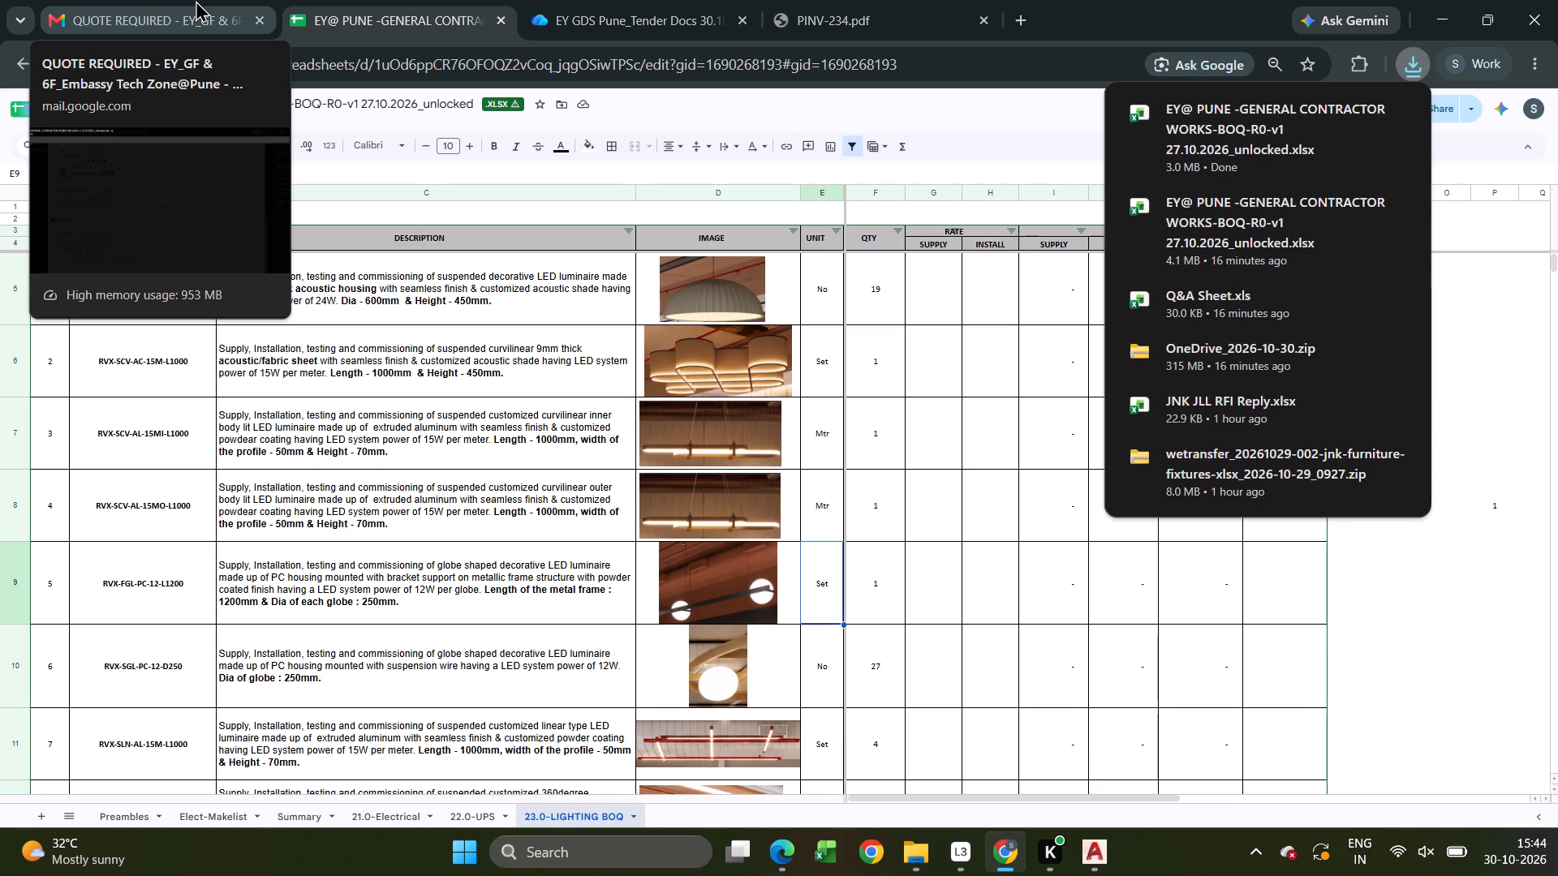
# Locate the downloaded BOQ in the Downloads folder and rename it as EY@ PUNE -GENERAL CONTRACTOR WORKS-BOQ-R0-v1 27.10.2026_Unlocked.
pyautogui.click(1367, 108)
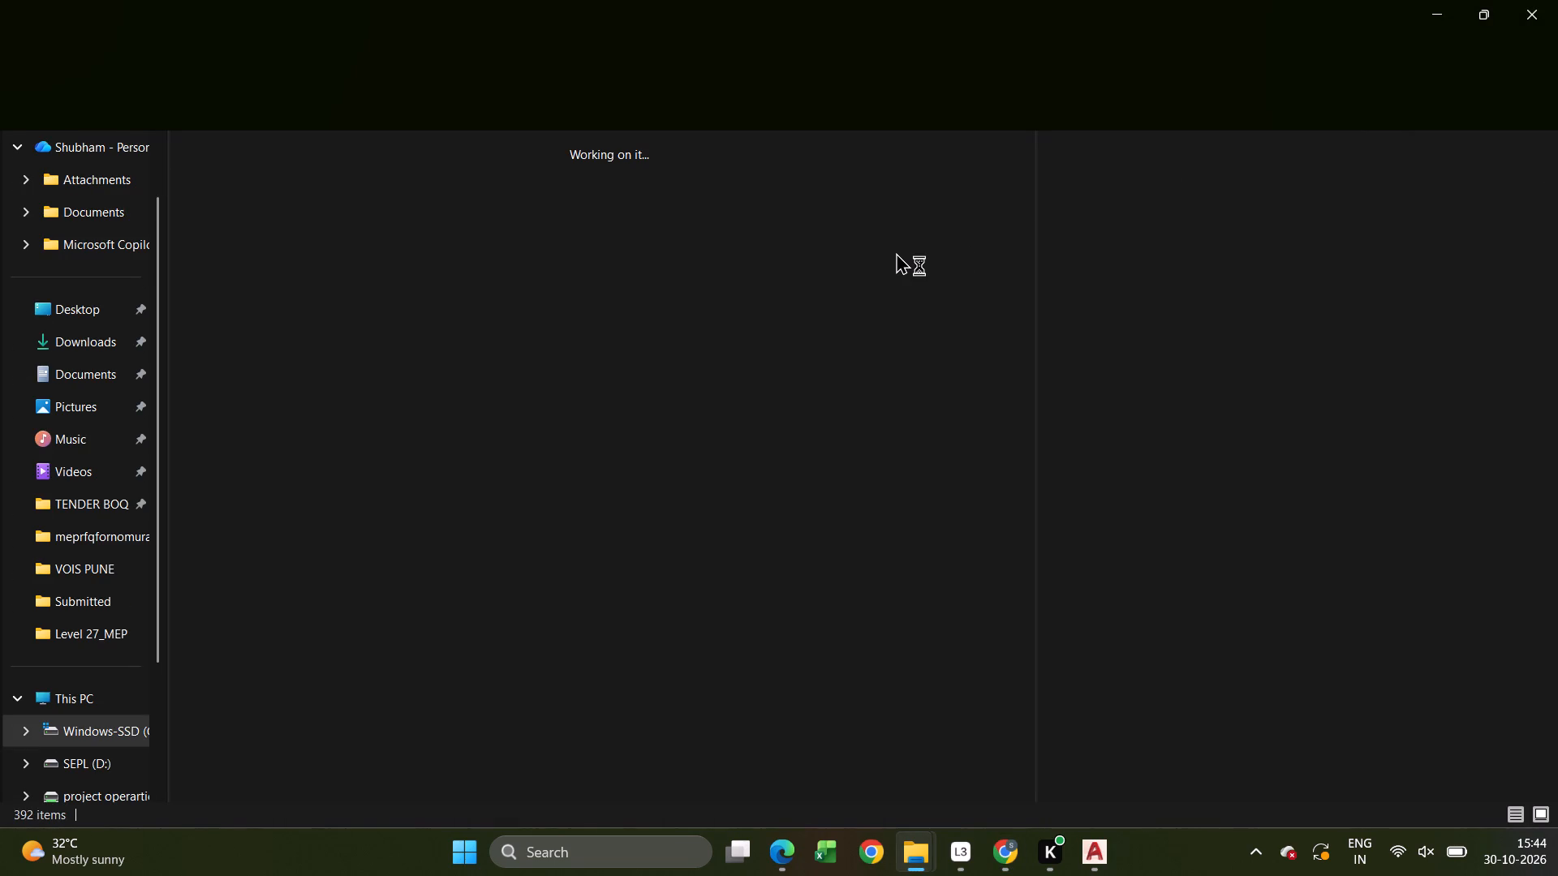
pyautogui.press('F2')
pyautogui.press('Right')
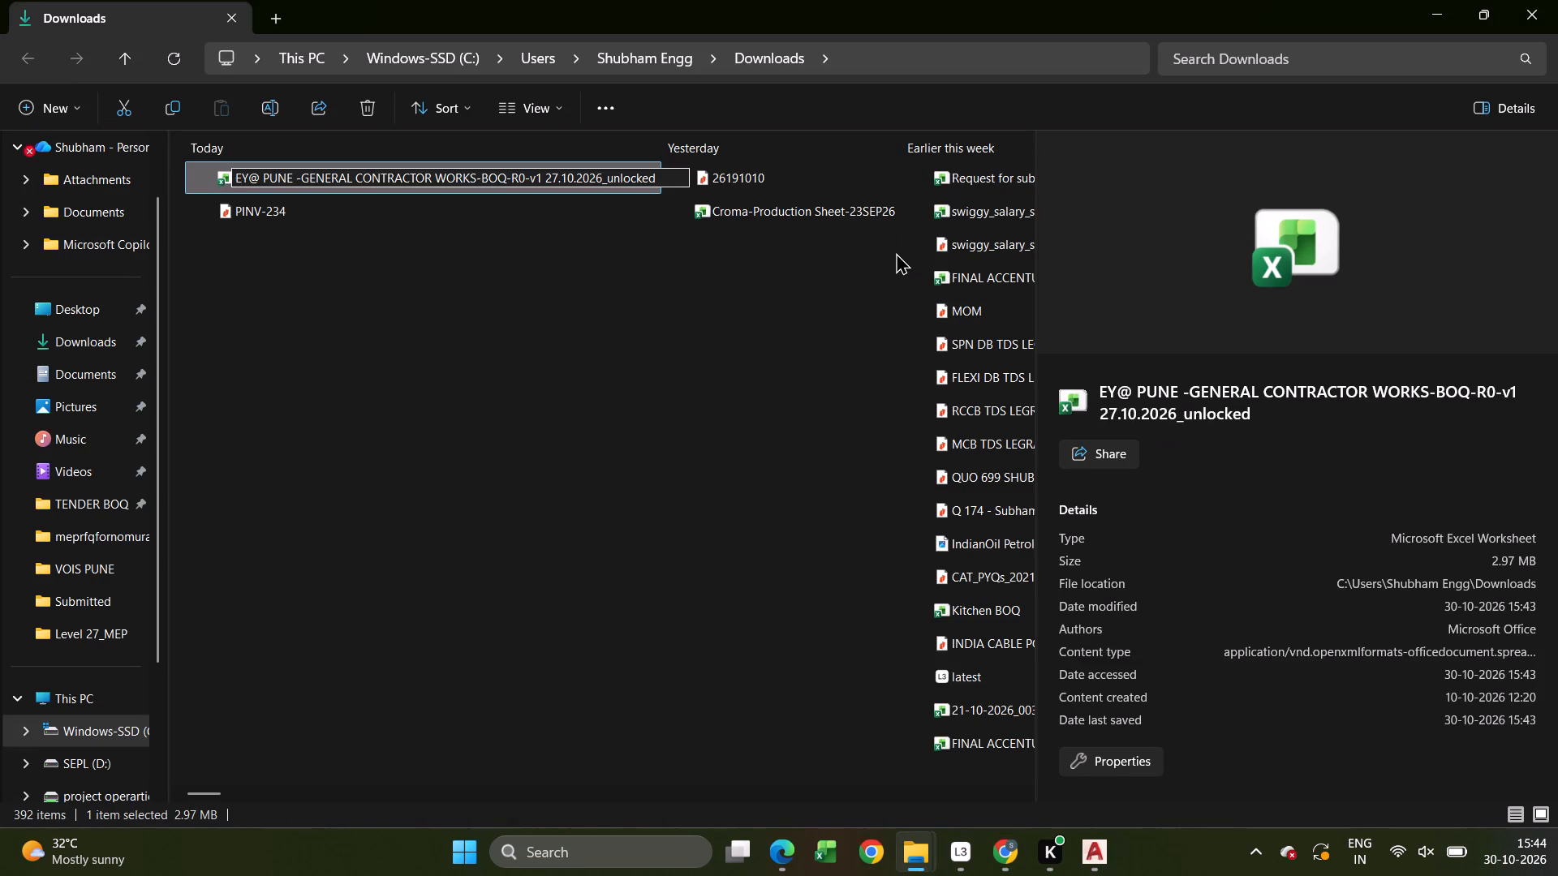
pyautogui.press('BackSpace')
pyautogui.press('BackSpace')
pyautogui.press('BackSpace')
pyautogui.press('BackSpace')
pyautogui.press('BackSpace')
pyautogui.press('BackSpace')
pyautogui.press('BackSpace')
pyautogui.press('BackSpace')
pyautogui.write('Unlocked')
pyautogui.press('Return')
# Move the renamed BOQ file from Downloads into the EY GDS Pune_Tender Docs 30.10.2026 folder.
pyautogui.hotkey('ctrl', 'x')
pyautogui.hotkey('alt', 'Tab')
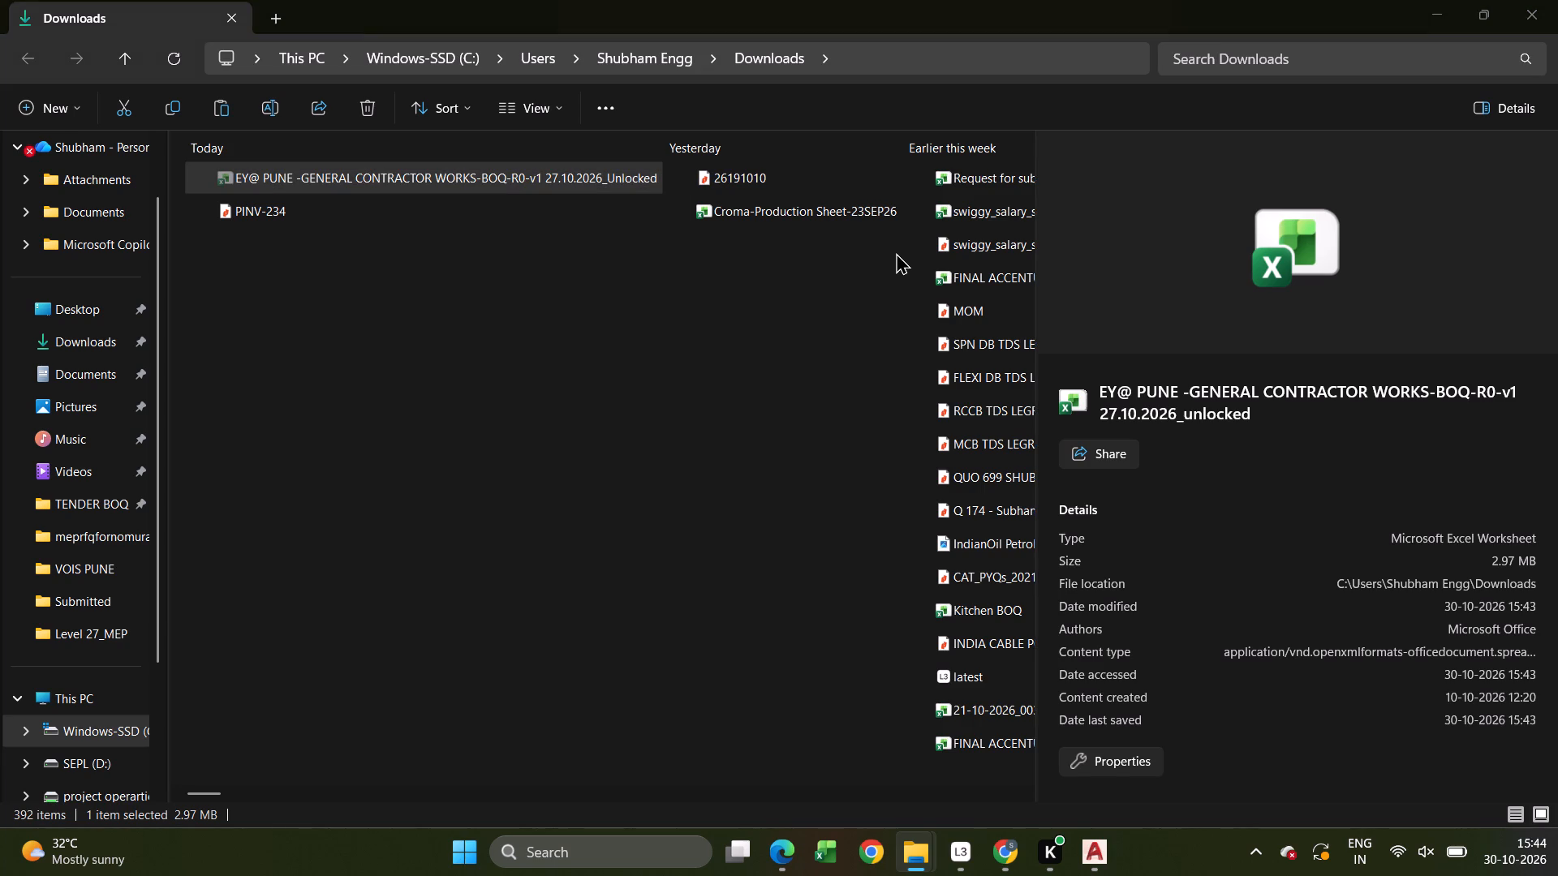
pyautogui.hotkey('alt', 'Tab')
pyautogui.hotkey('alt', 'Tab')
pyautogui.hotkey('ctrl', 'v')
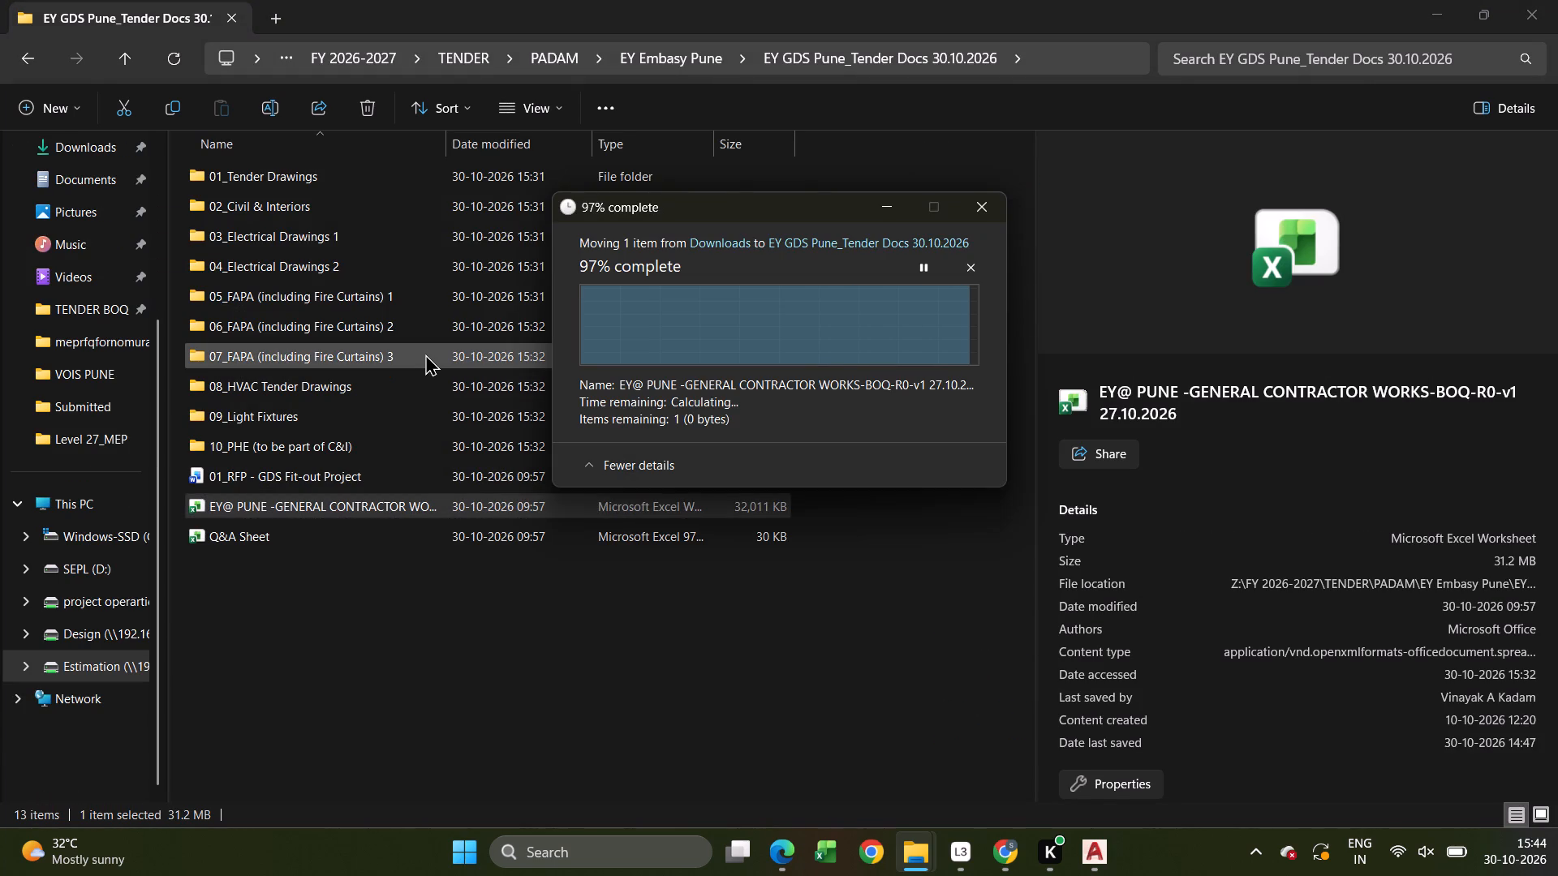
# Open the _Unlocked BOQ workbook from the EY GDS Pune_Tender Docs 30.10.2026 folder.
pyautogui.doubleClick(410, 572)
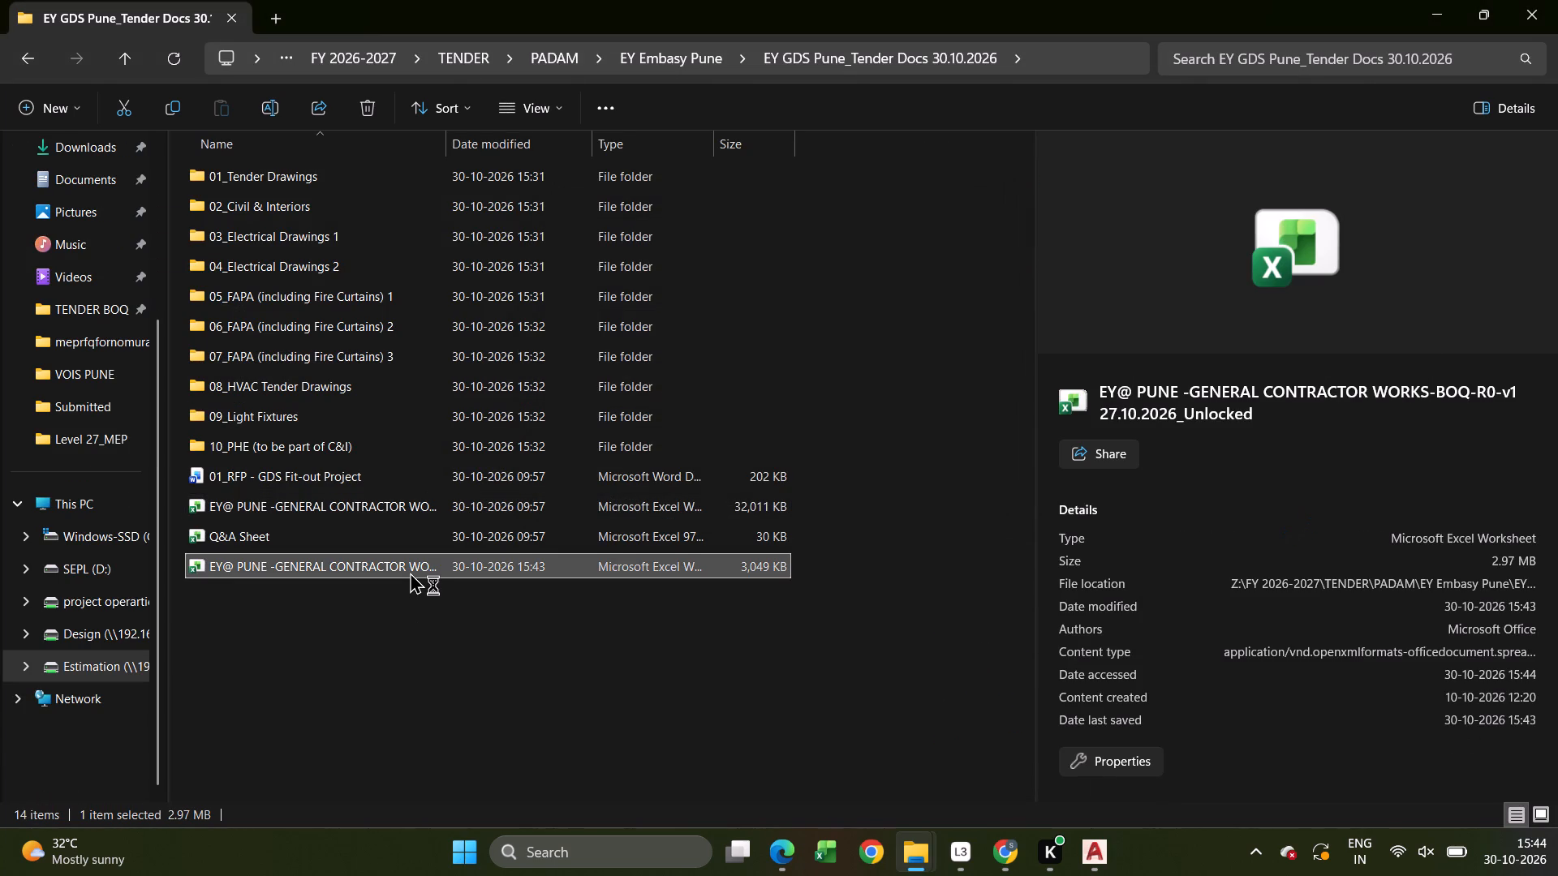
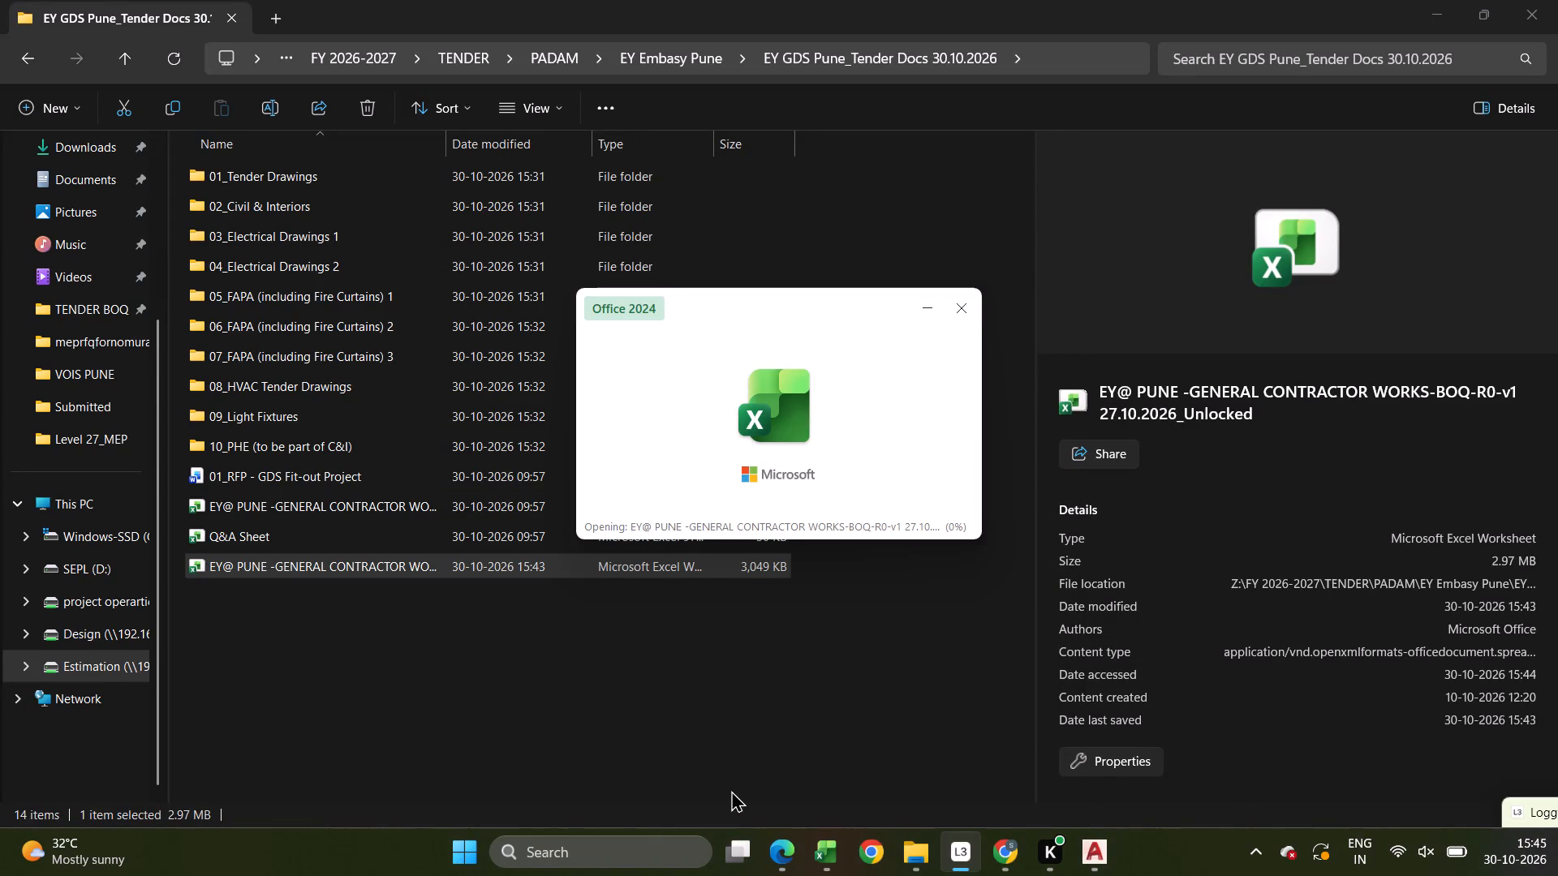
# Switch to Excel to bring up the _Unlocked BOQ workbook being opened.
pyautogui.click(698, 779)
pyautogui.rightClick(833, 848)
pyautogui.click(833, 848)
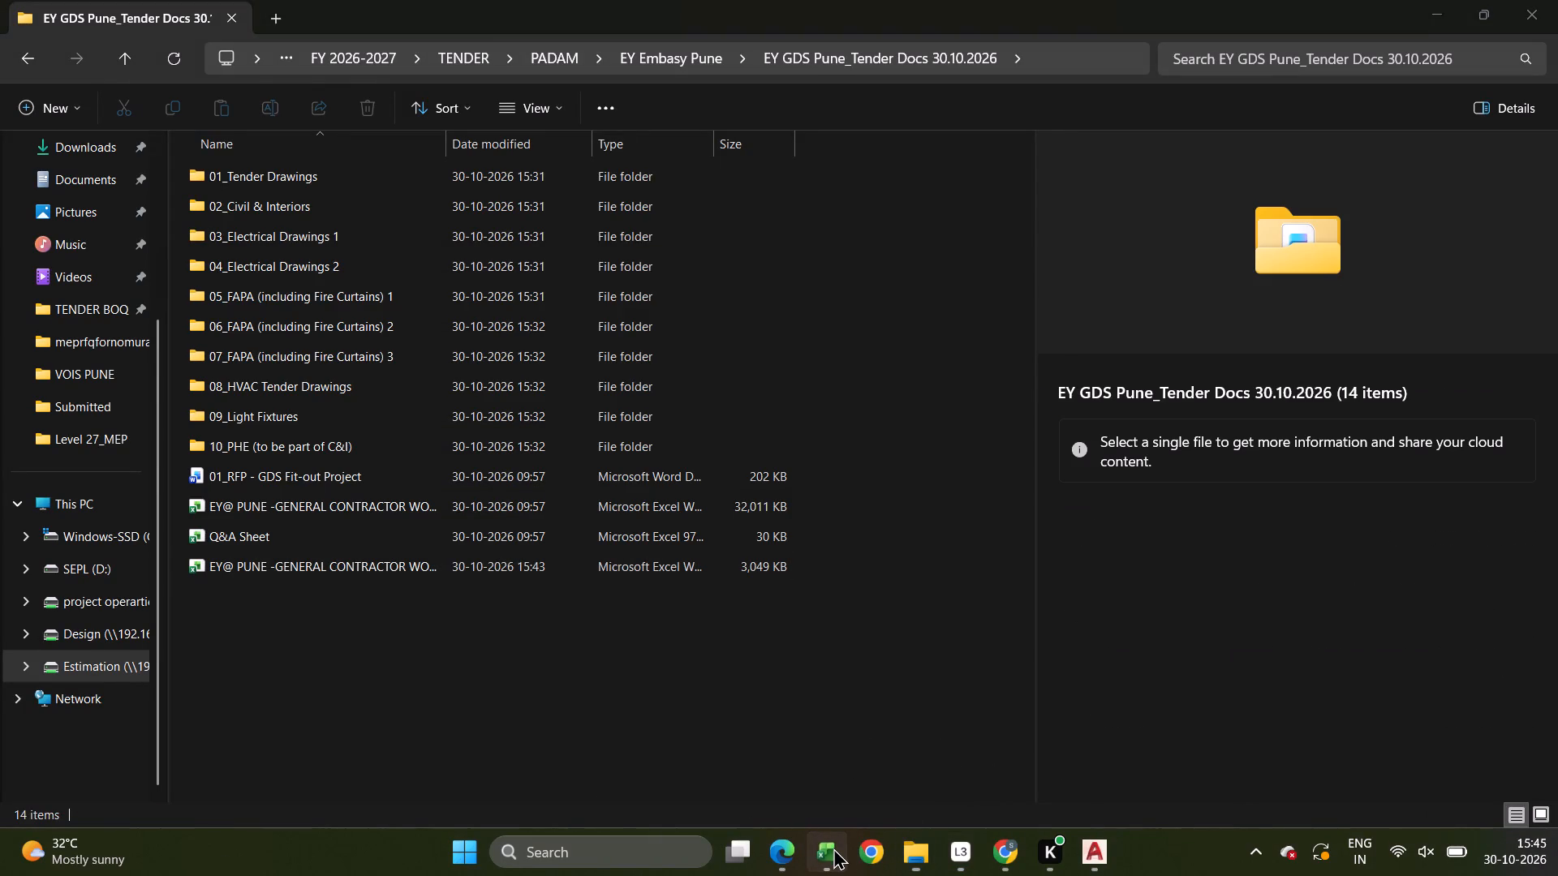
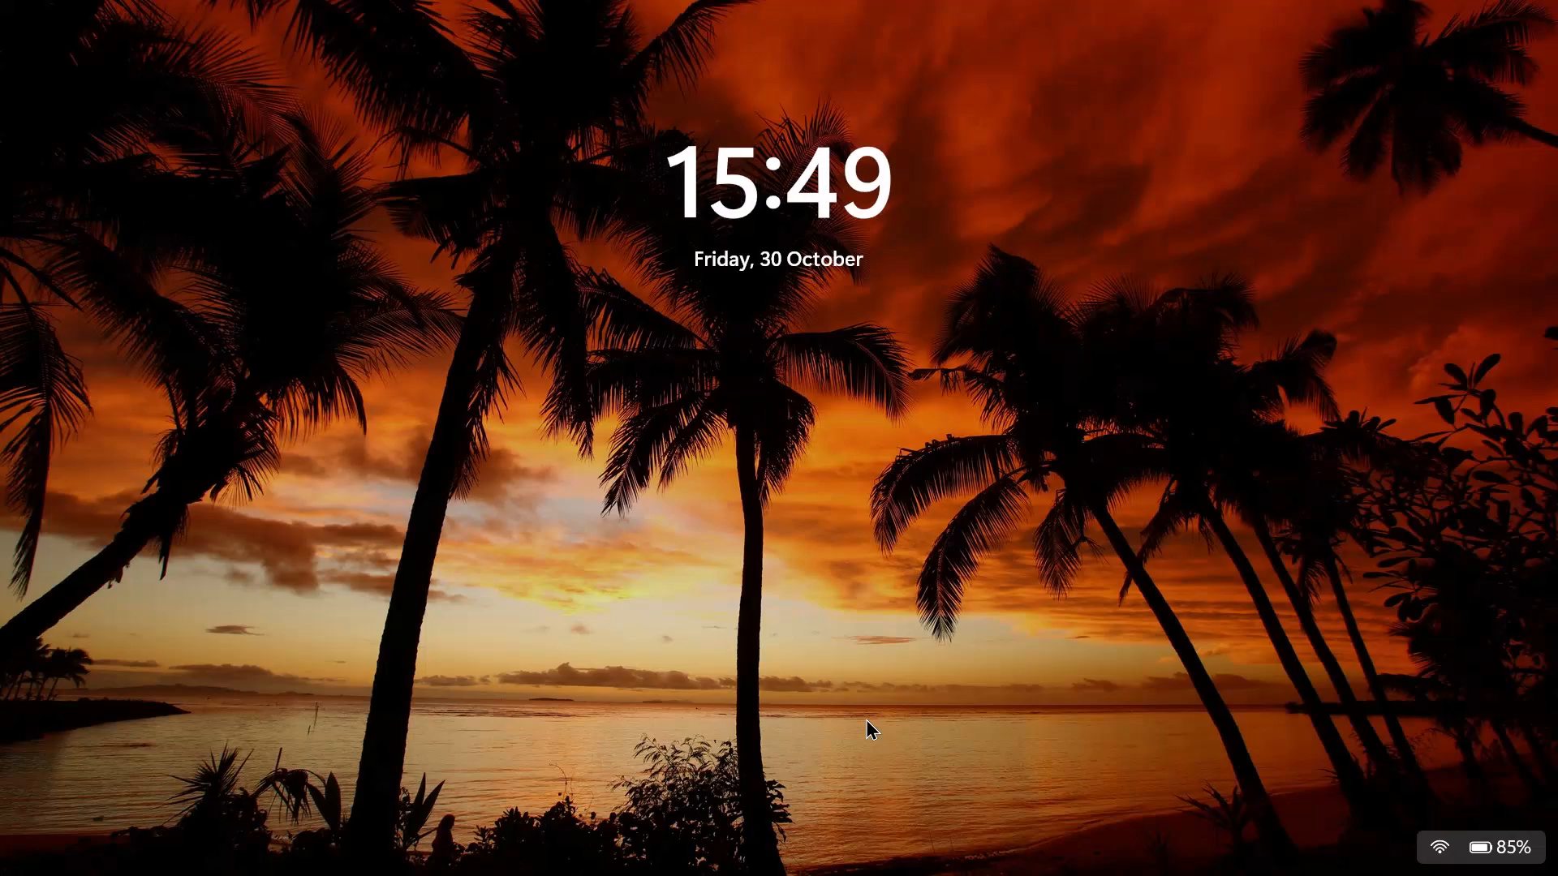
# Return to the desktop from the lock screen and cancel the pending opening of the BOQ workbook in Excel.
pyautogui.press('Return')
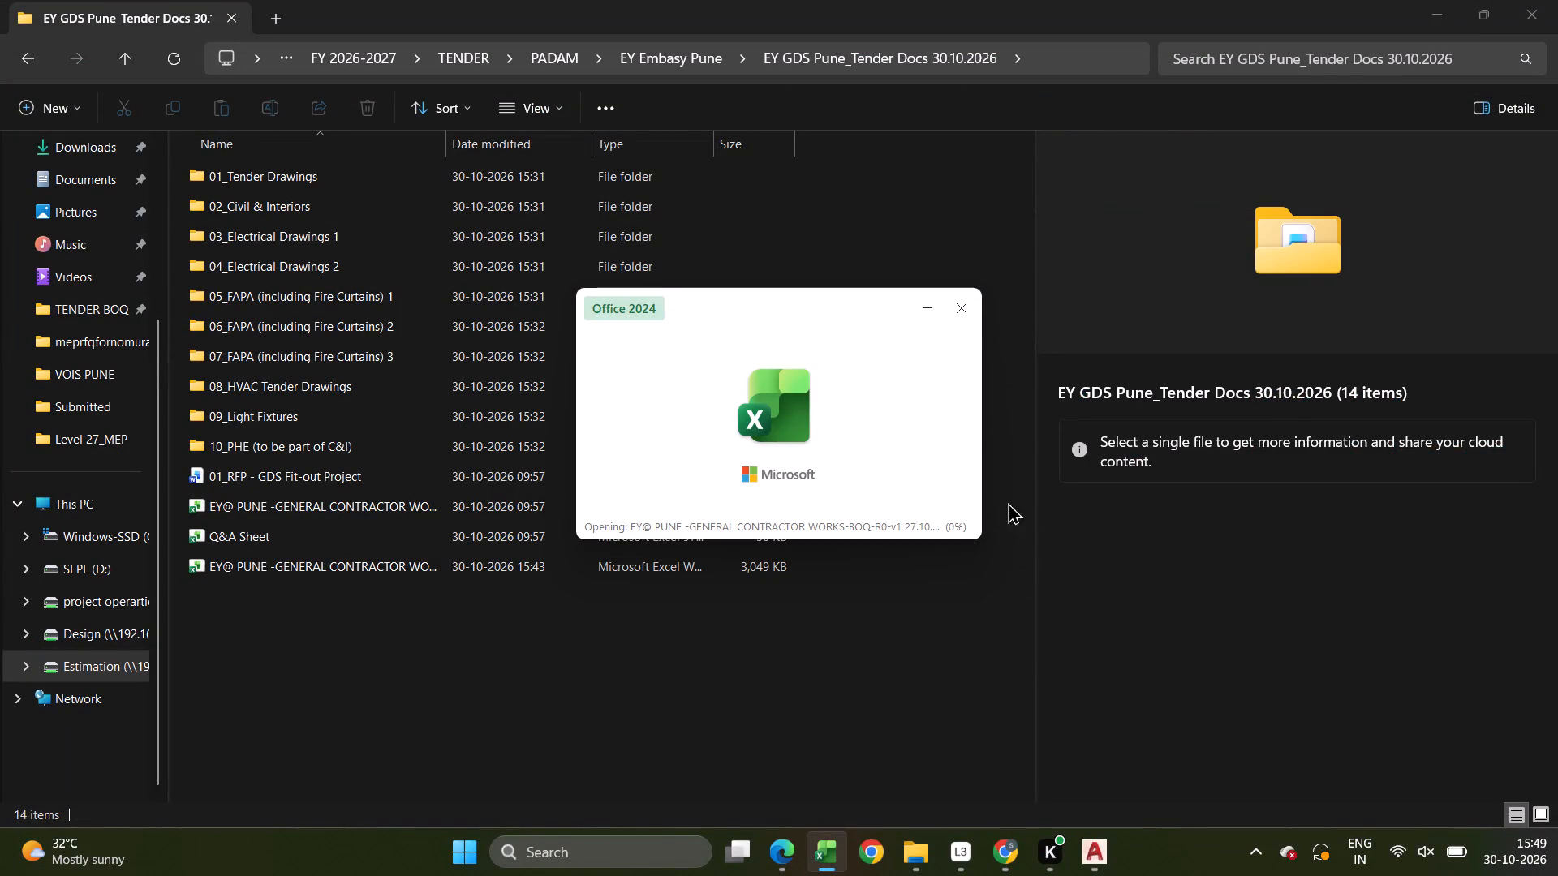
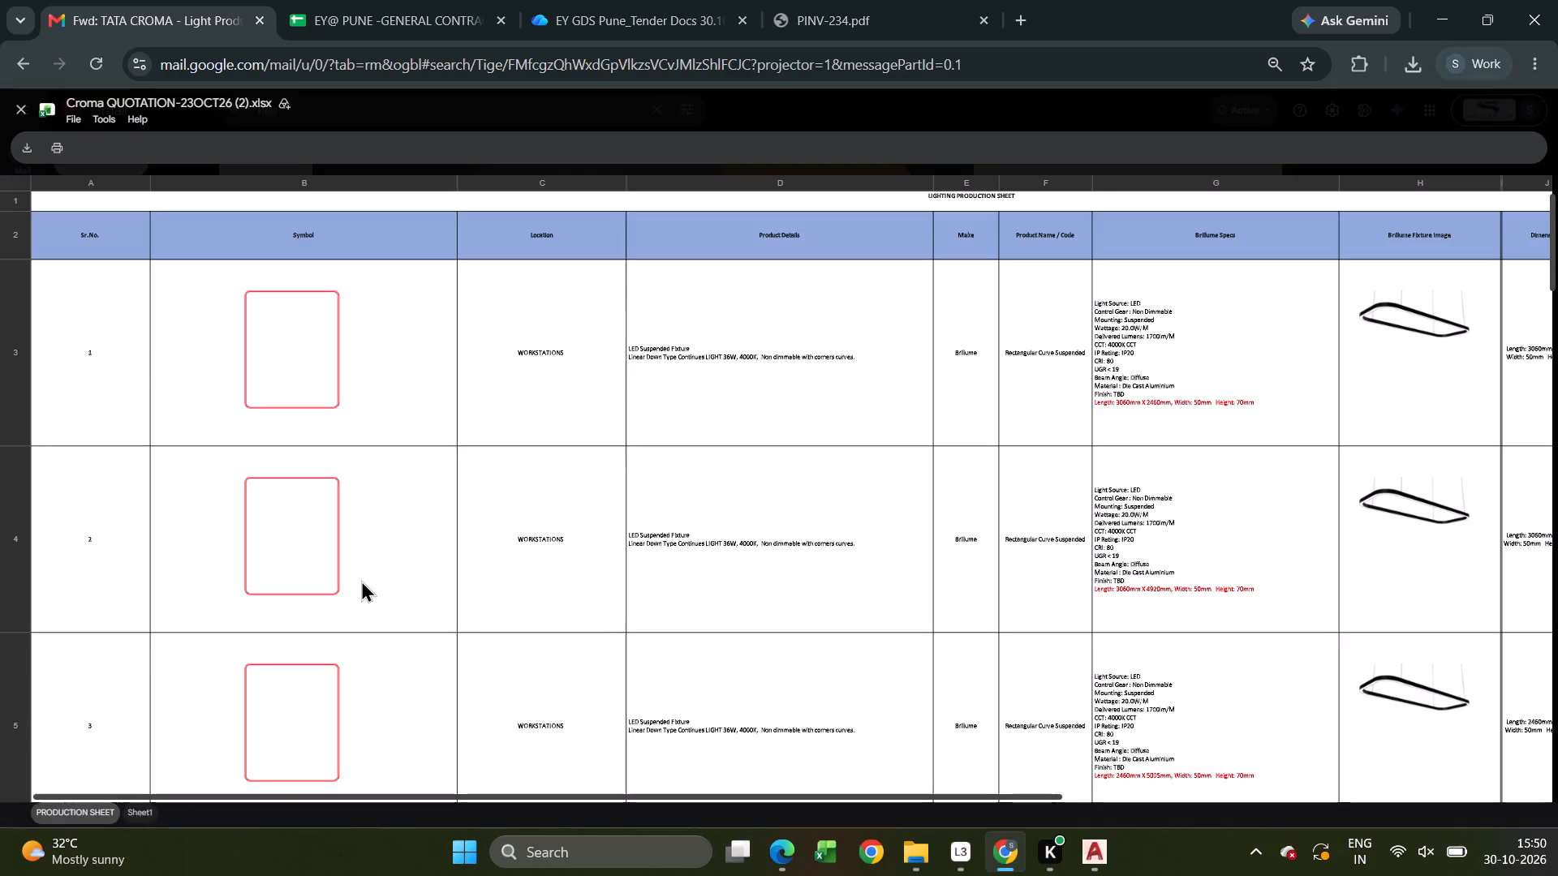
# Review the Croma quotation's PRODUCTION SHEET, examining the Brillume lighting fixtures, their specifications, quantities, rates and amounts.
pyautogui.scroll(-6, 650, 613)
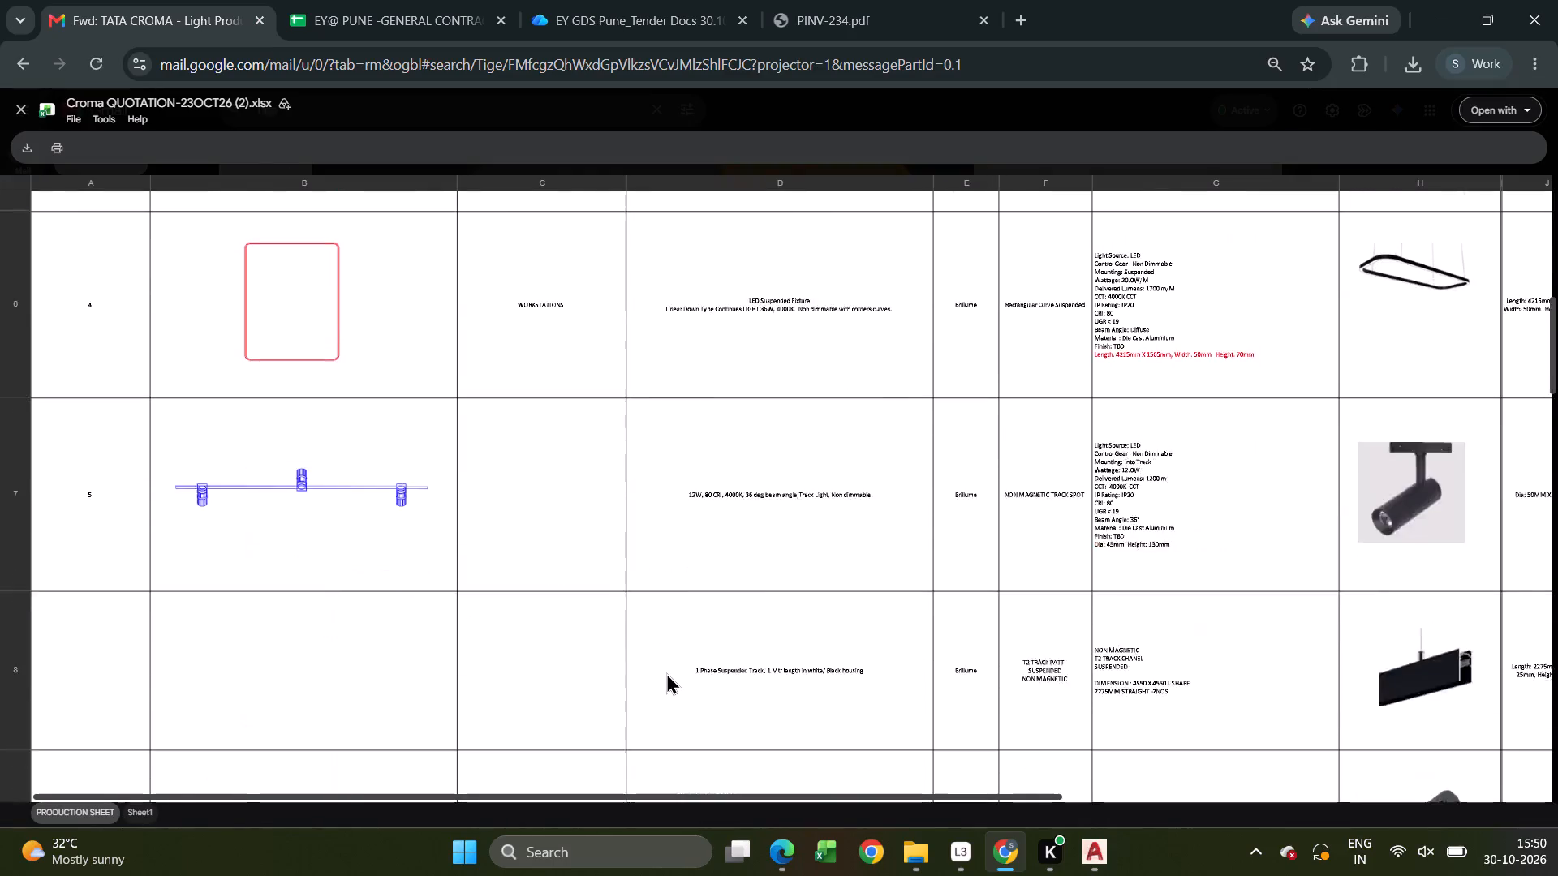
pyautogui.scroll(-17, 665, 672)
pyautogui.scroll(-11, 661, 673)
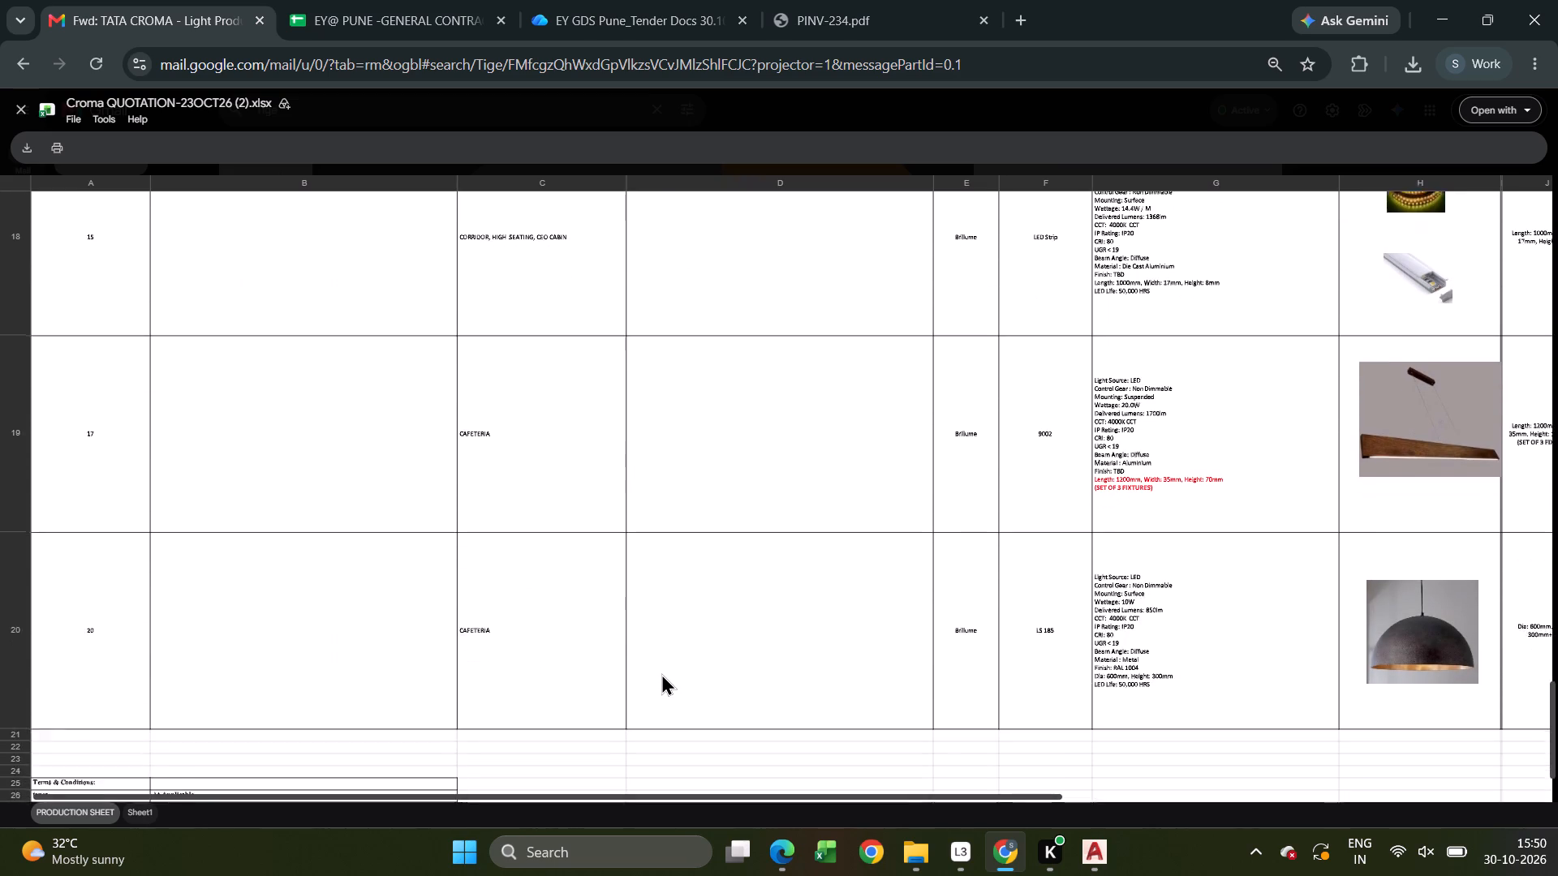
pyautogui.moveTo(537, 791); pyautogui.dragTo(1308, 804)
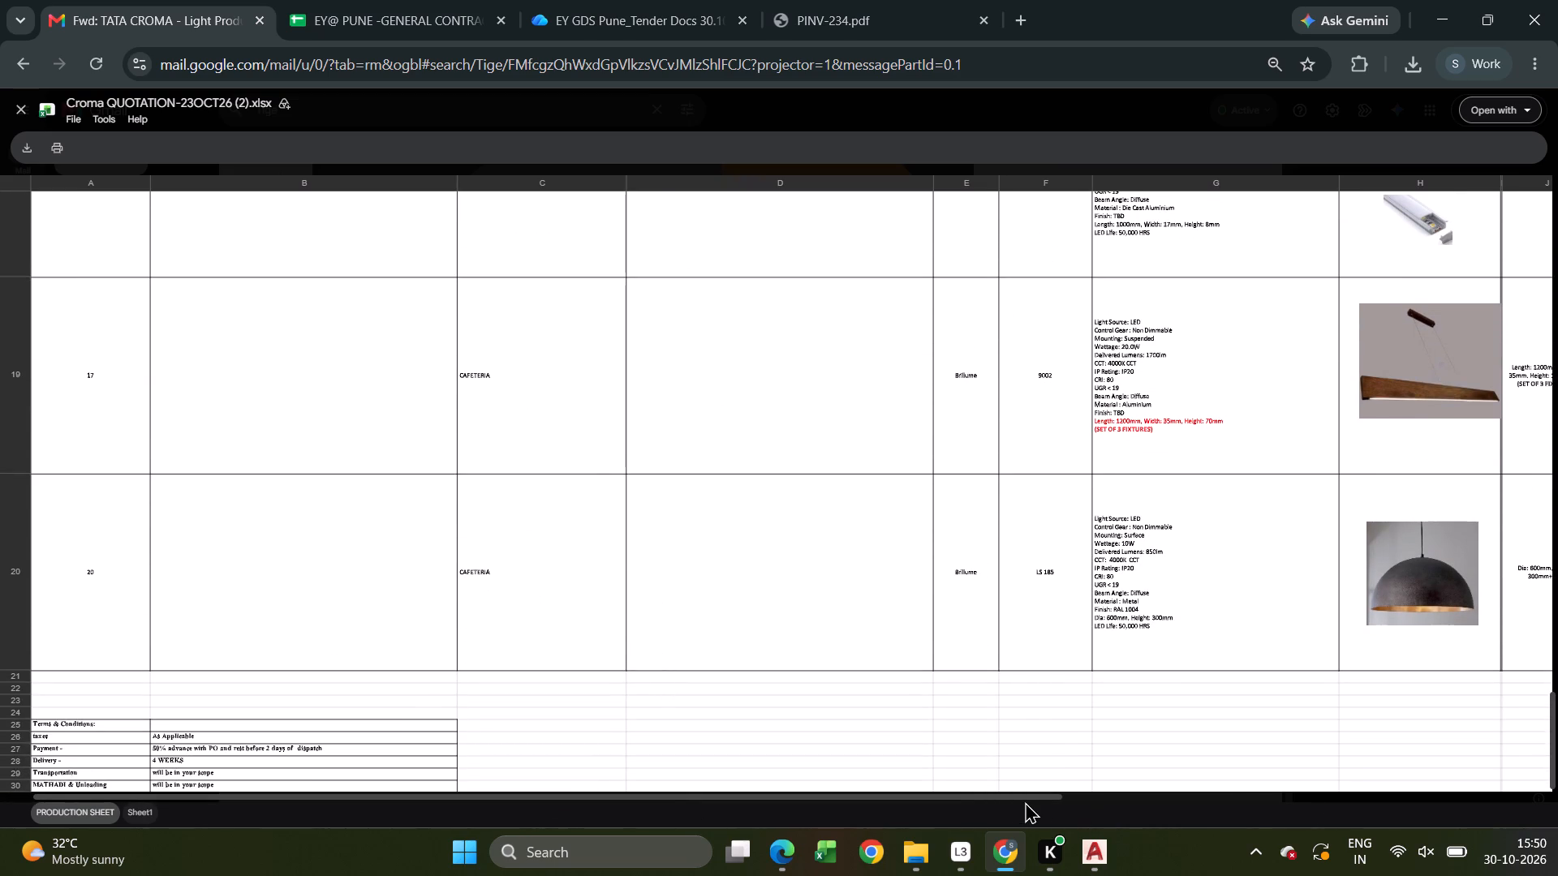
pyautogui.moveTo(1025, 801); pyautogui.dragTo(1245, 801)
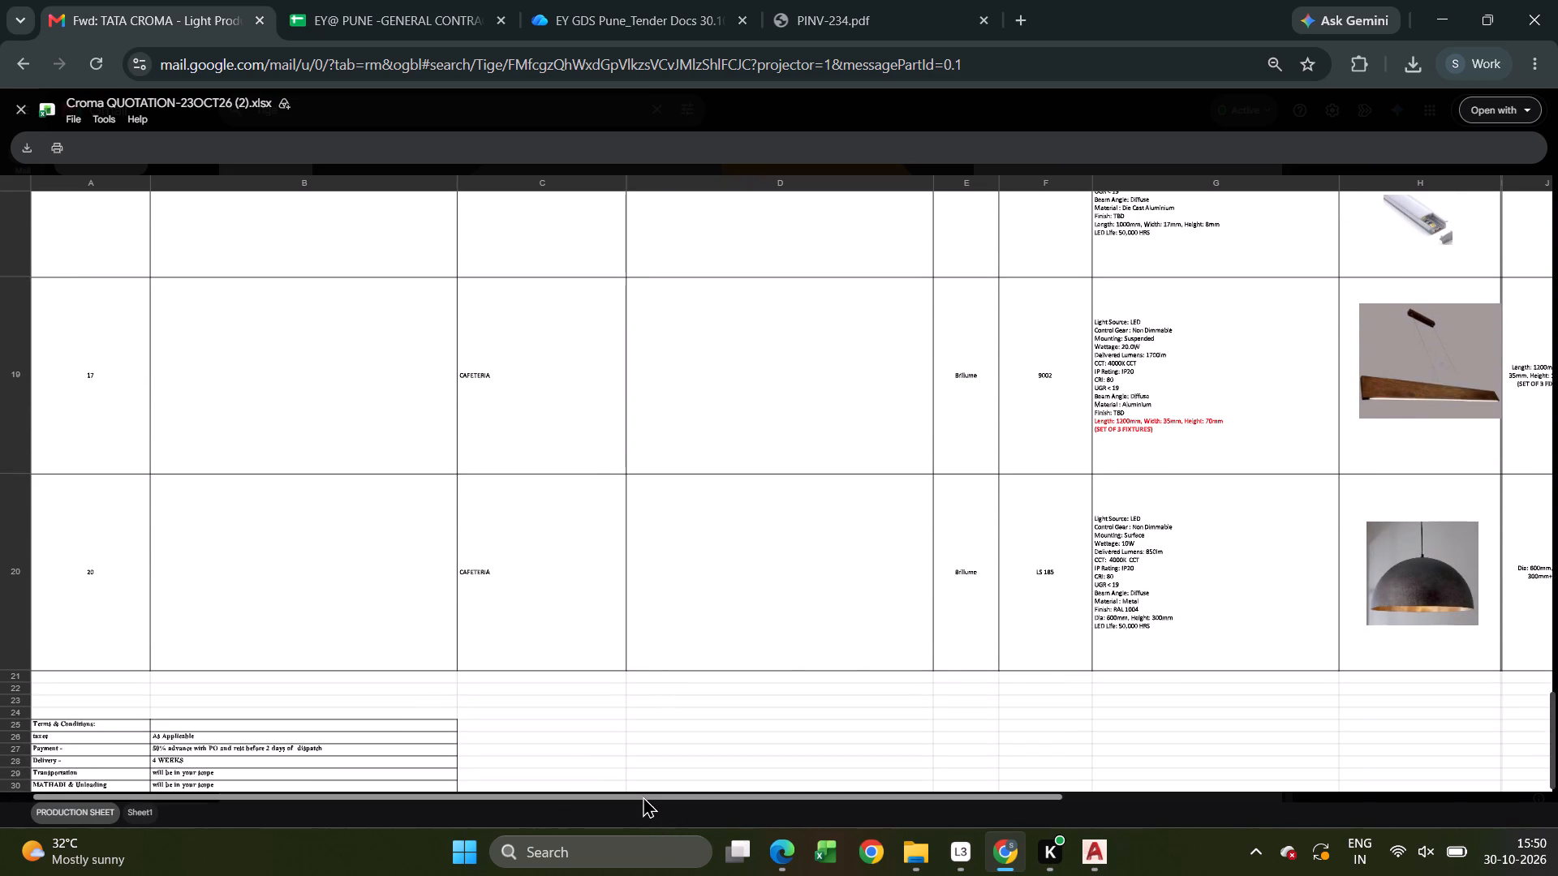
pyautogui.moveTo(643, 796); pyautogui.dragTo(1309, 778)
pyautogui.scroll(5, 1287, 773)
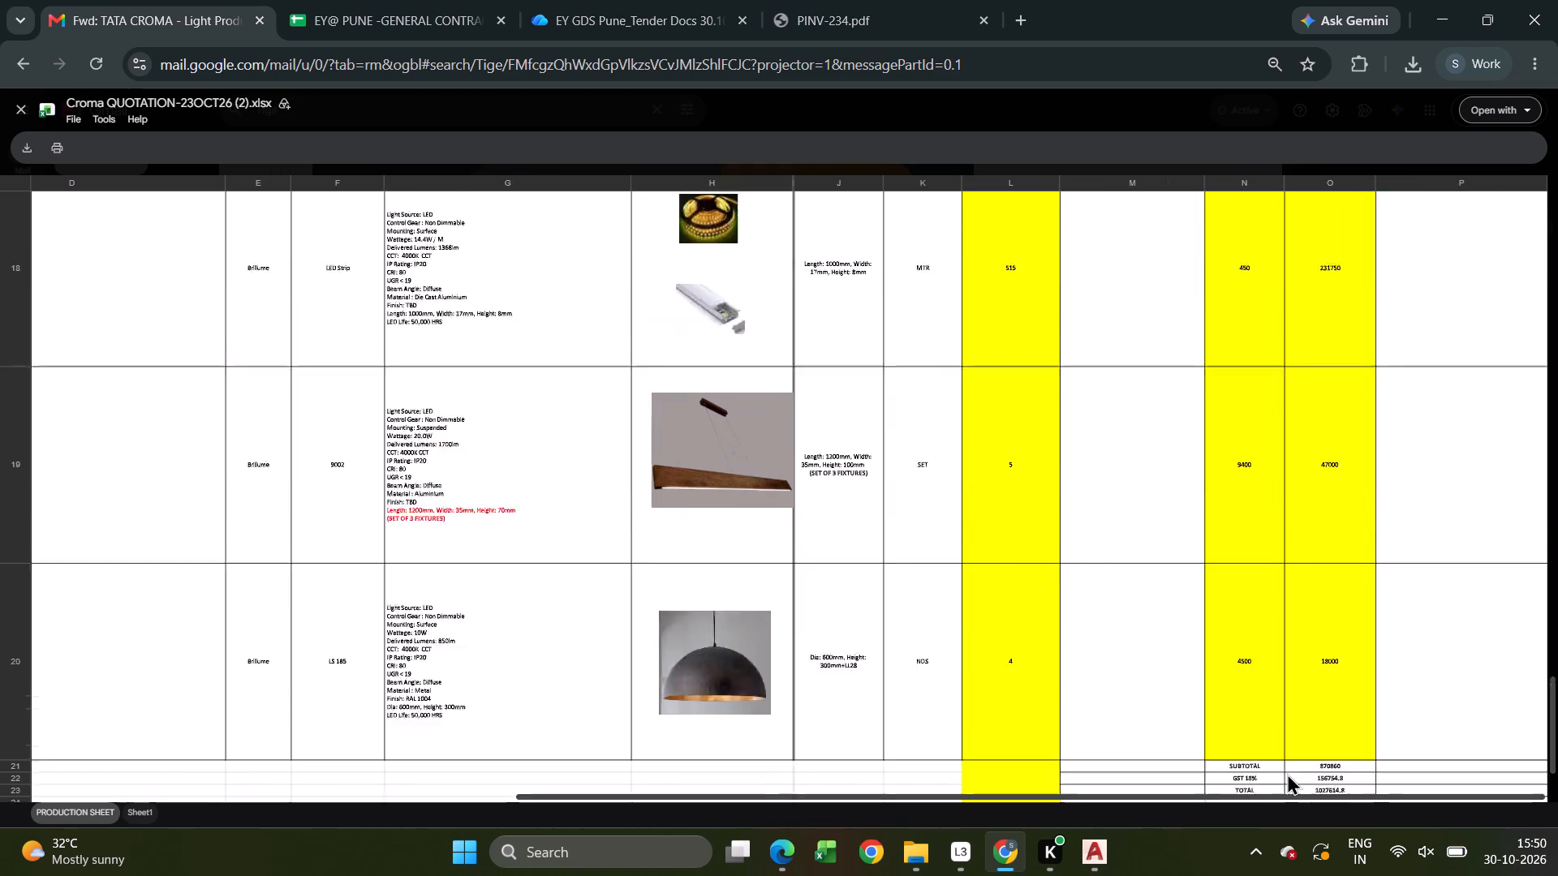
pyautogui.scroll(5, 1287, 773)
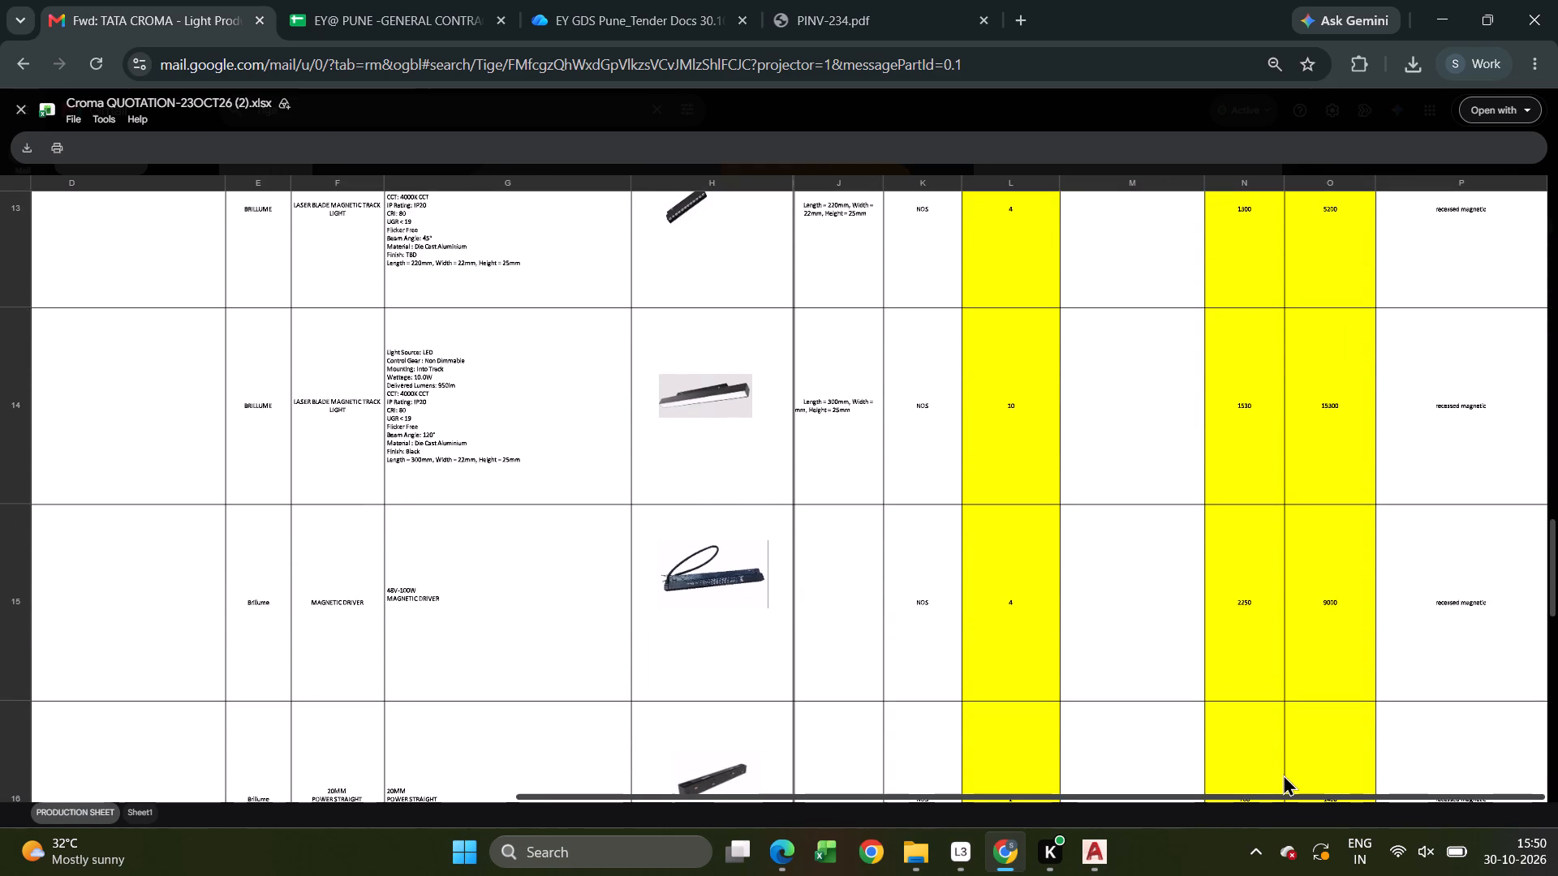
pyautogui.scroll(3, 1283, 774)
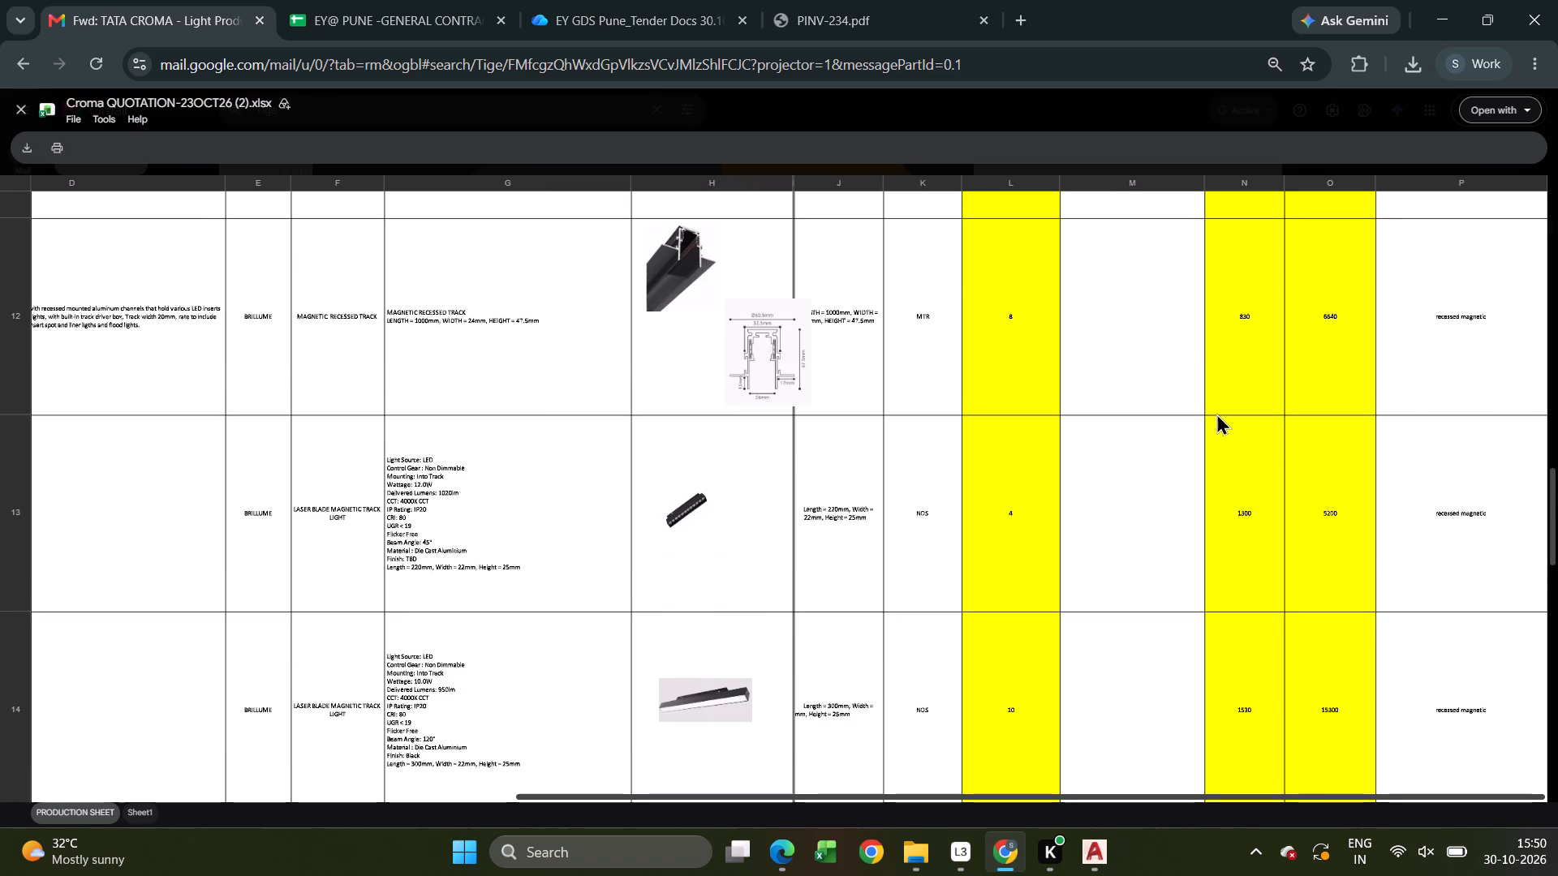
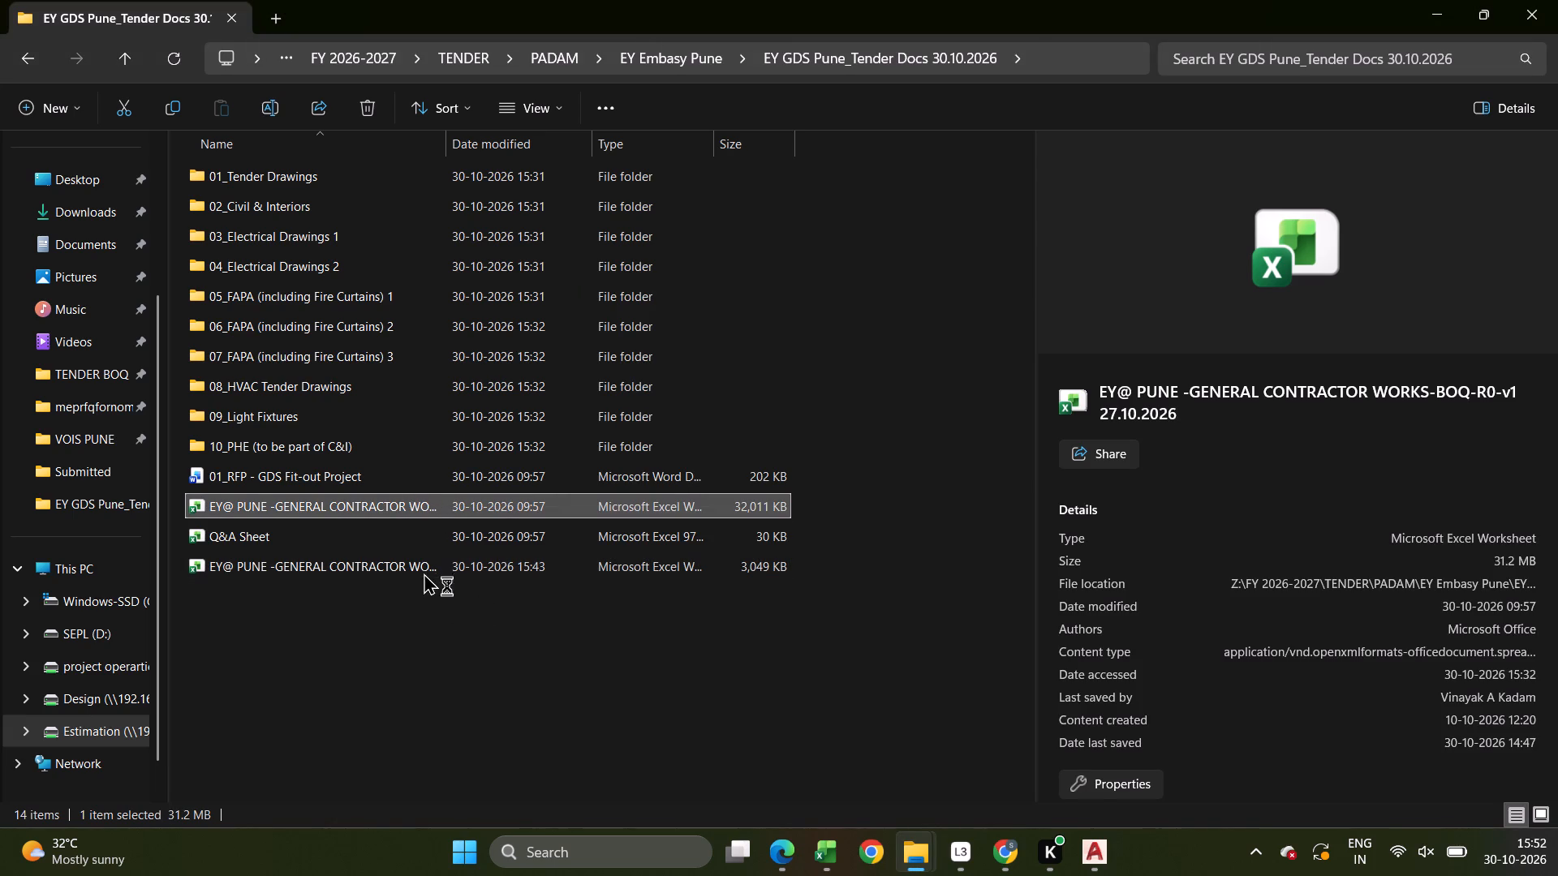
# Select the unlocked General Contractor Works BOQ R0-v1 workbook dated 27.10.2026 in the tender folder, and switch to Excel.
pyautogui.click(607, 575)
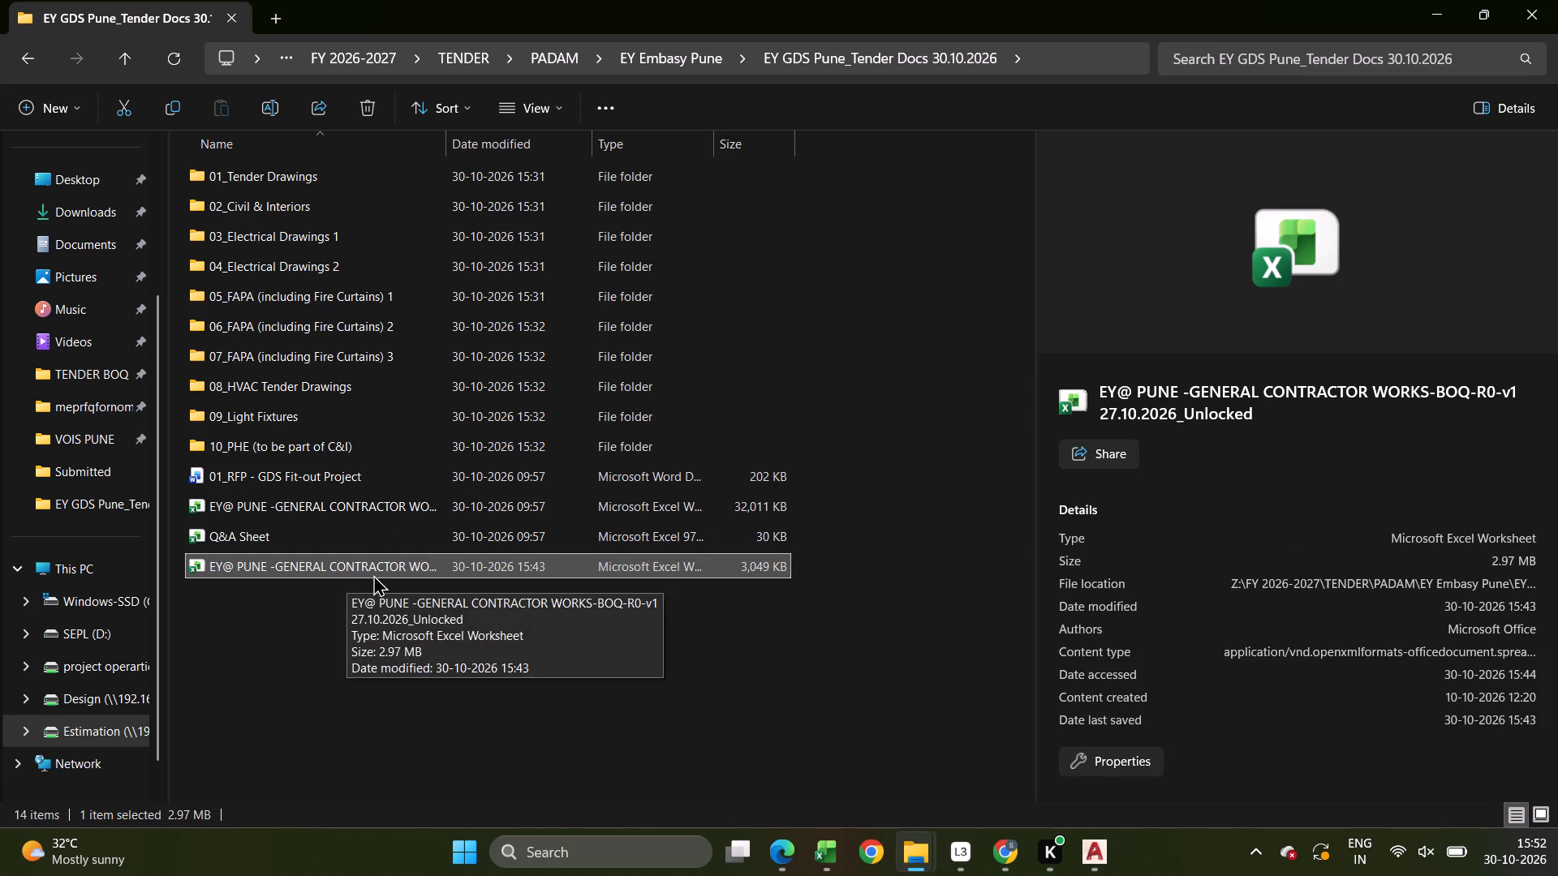
pyautogui.click(812, 840)
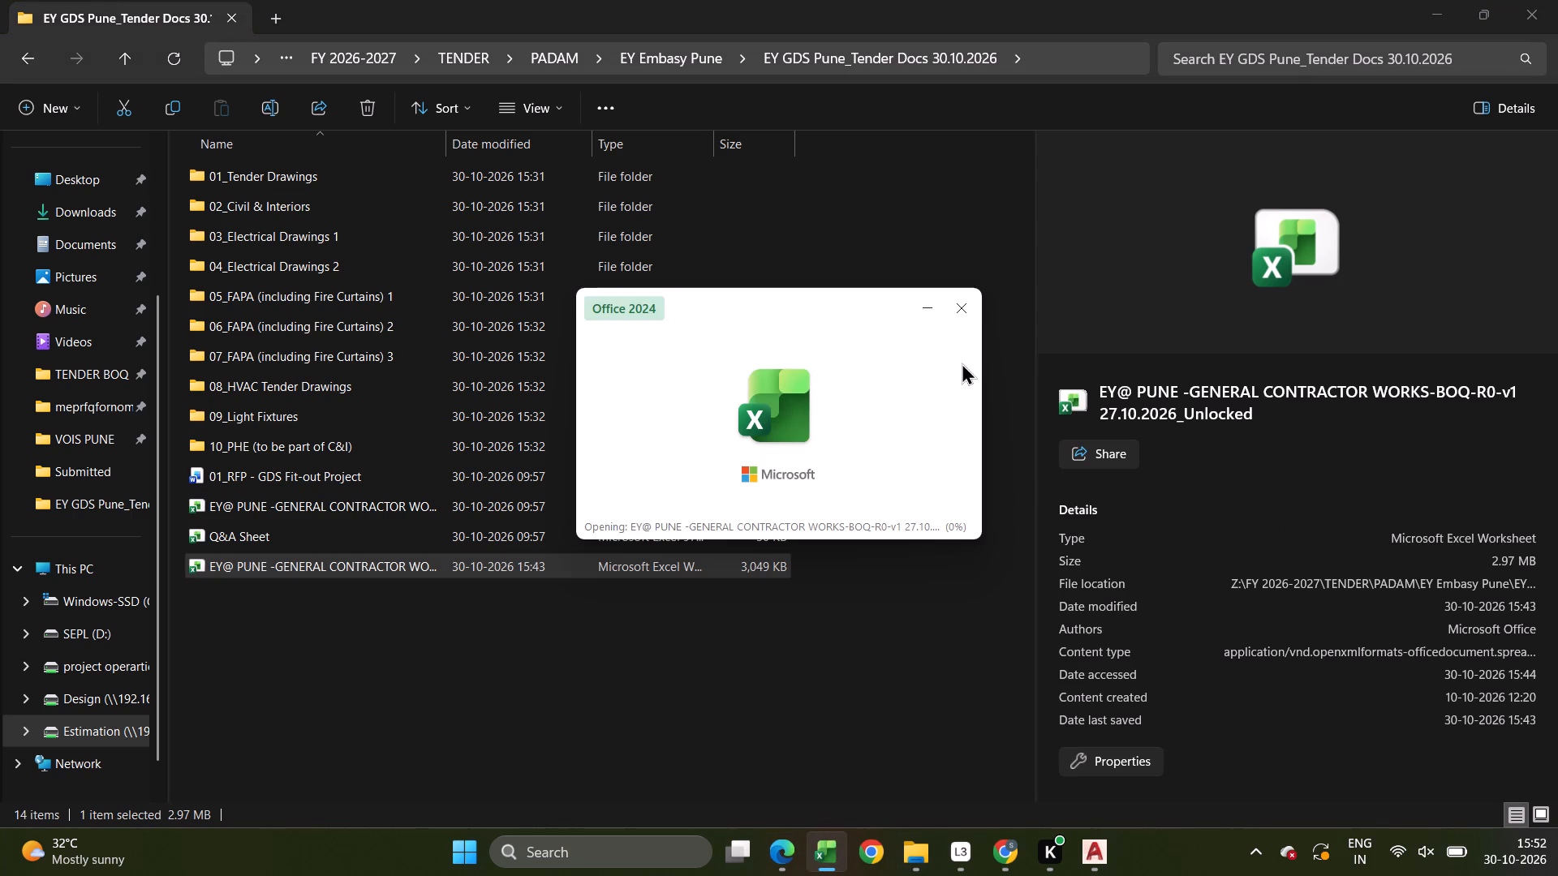
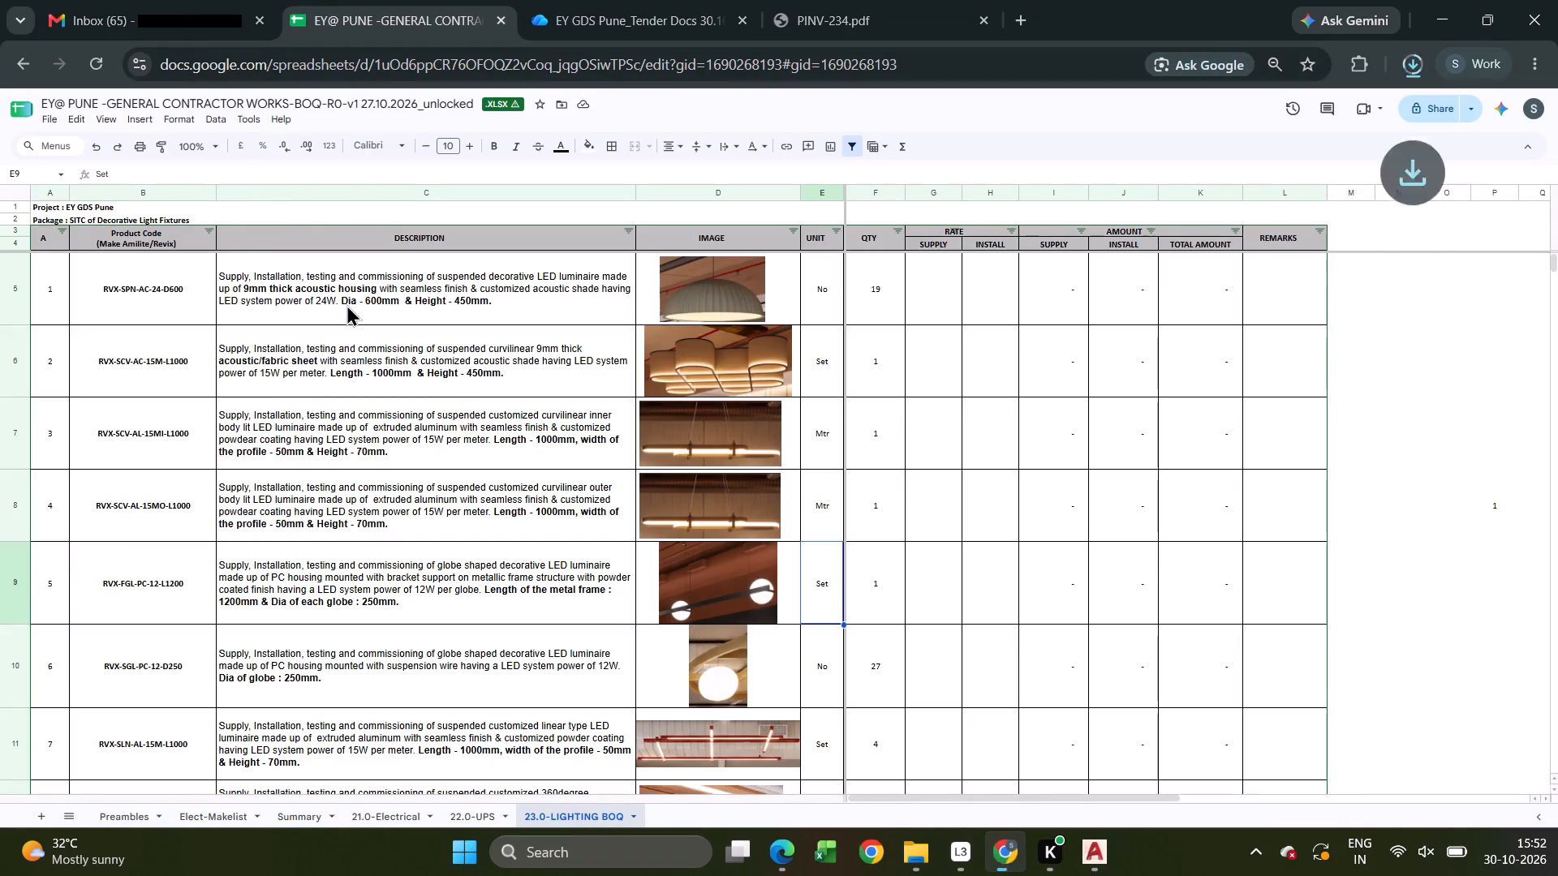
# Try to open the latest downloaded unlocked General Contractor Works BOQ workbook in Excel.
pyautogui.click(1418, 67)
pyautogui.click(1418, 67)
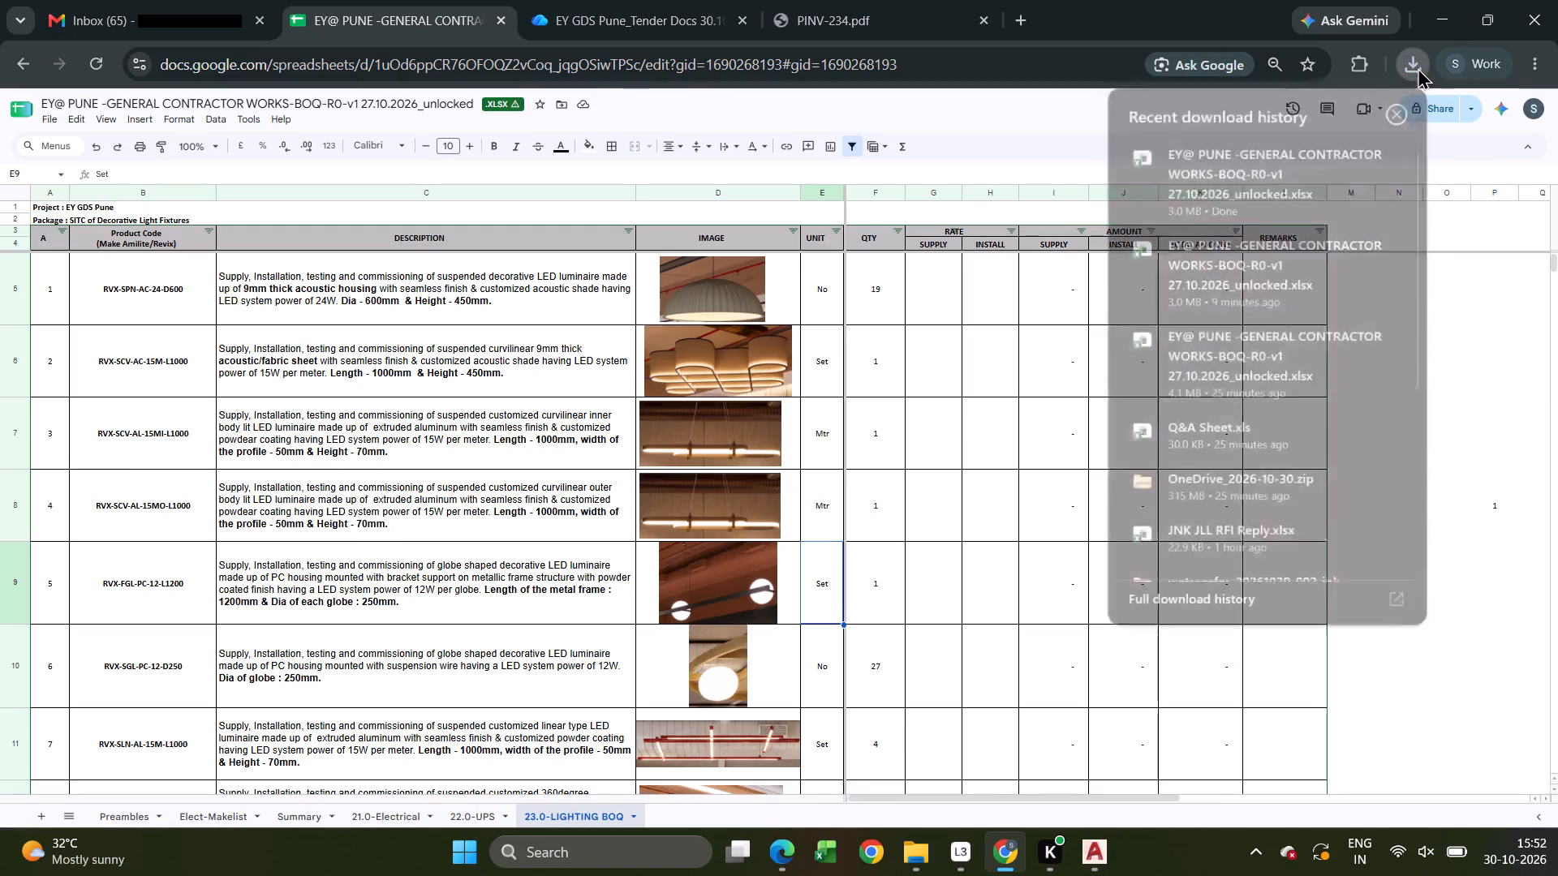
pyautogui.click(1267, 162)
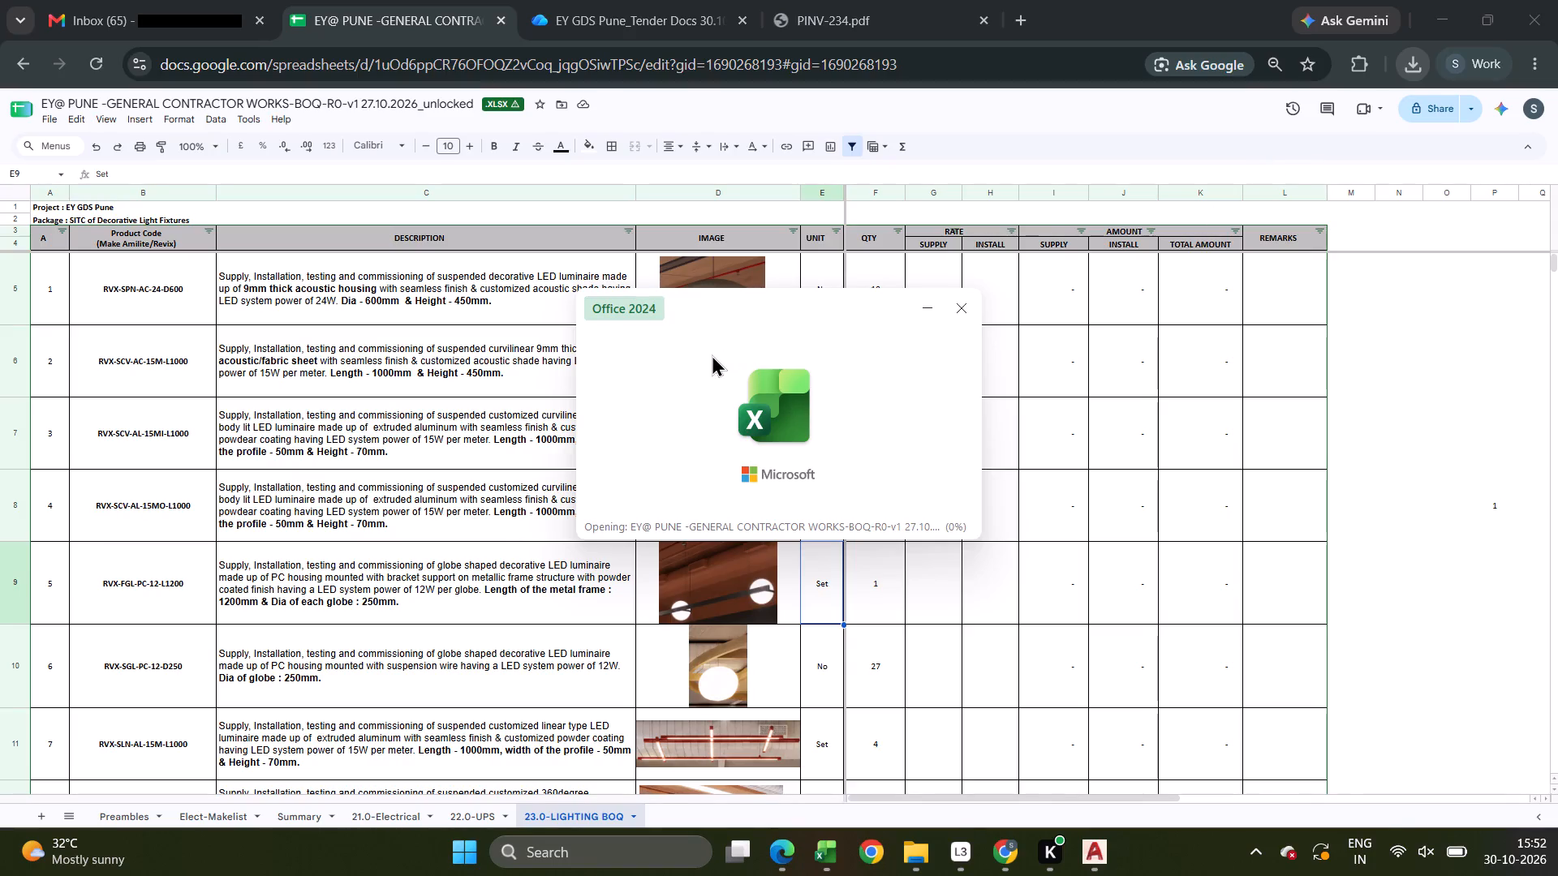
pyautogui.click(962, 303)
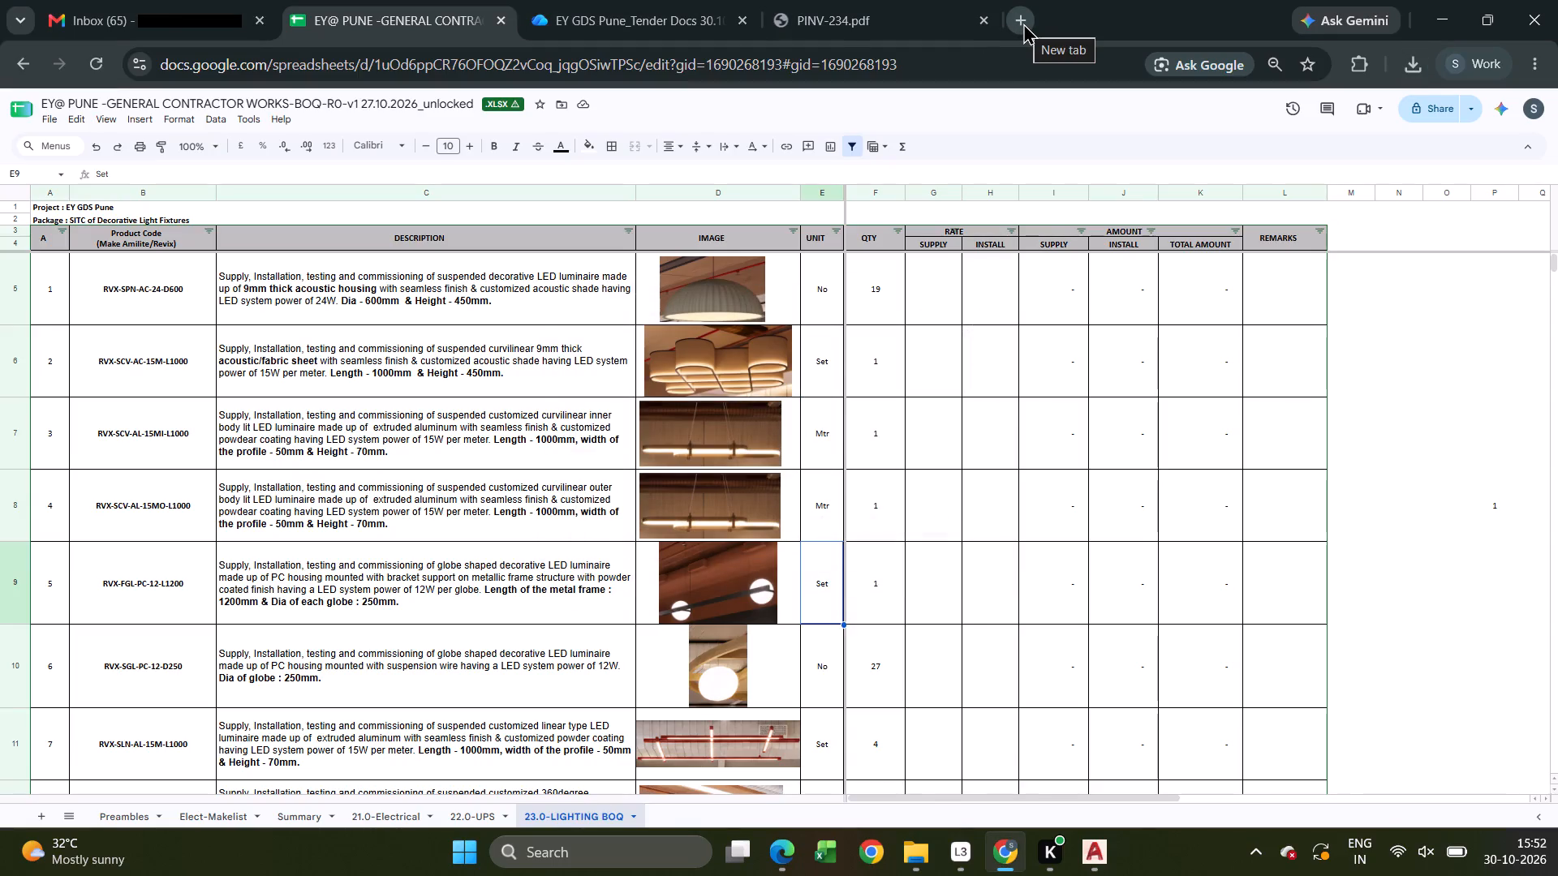
# Search the web in a new browser tab for "fix my corrupted excel file".
pyautogui.click(1026, 22)
pyautogui.click(999, 58)
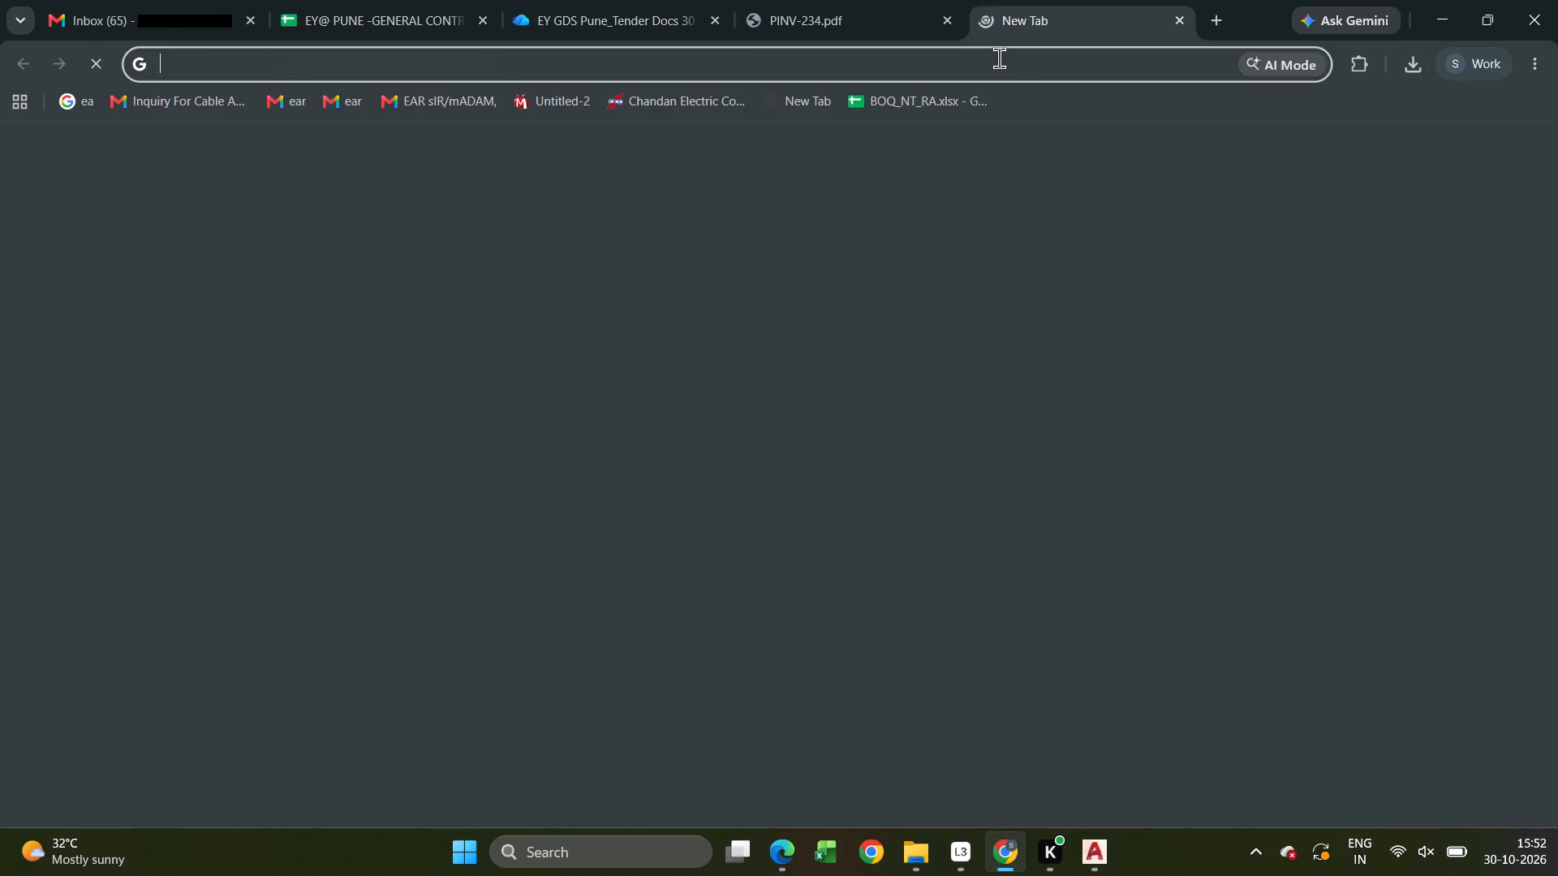
pyautogui.write('fix my')
pyautogui.press('space')
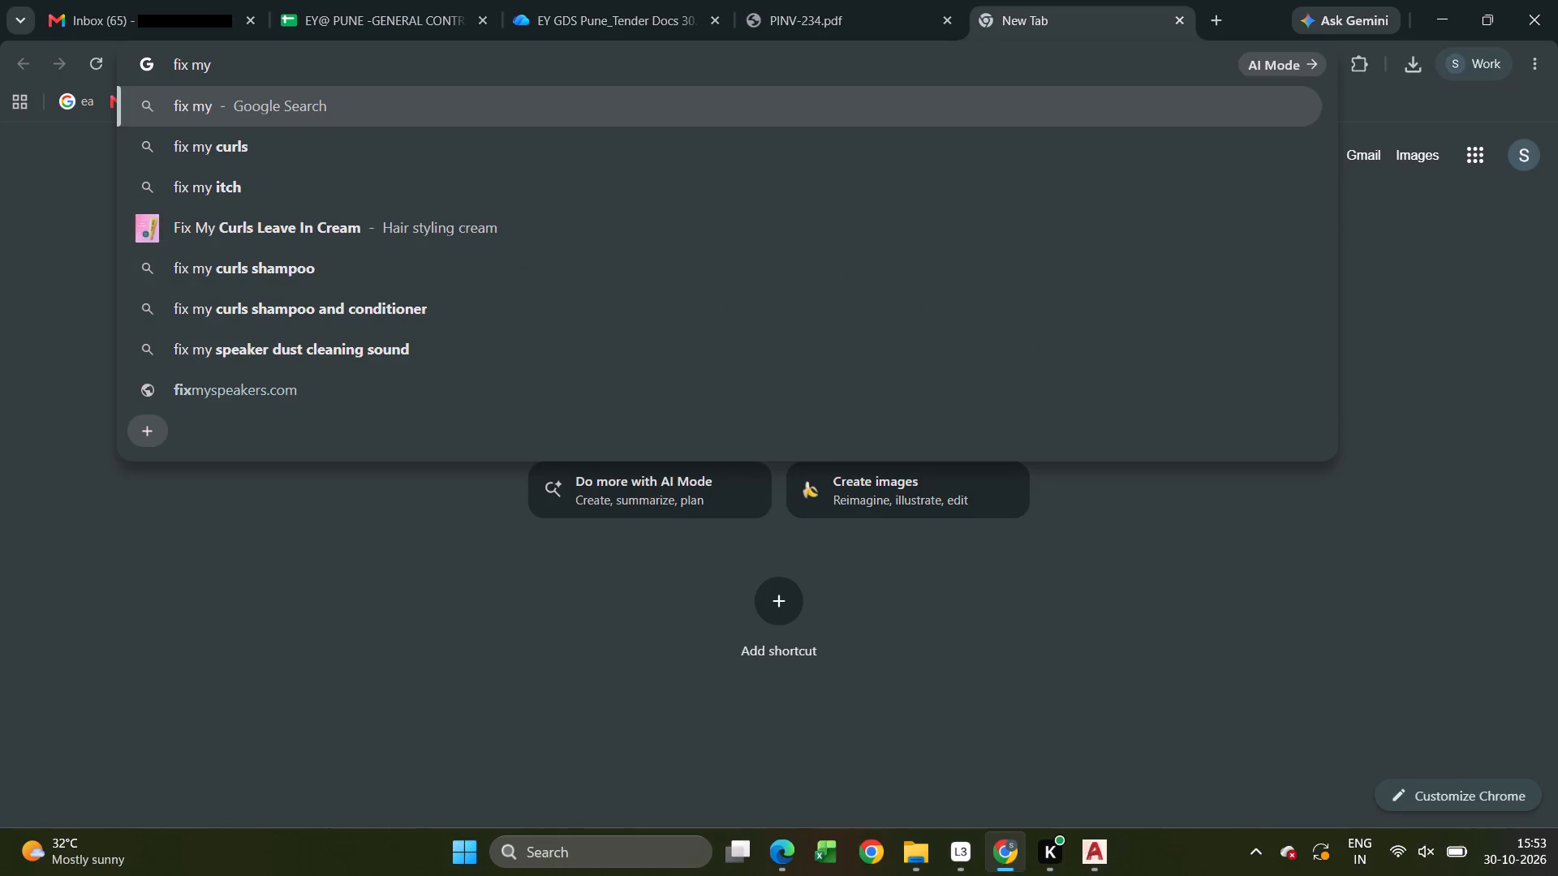
pyautogui.write('coor')
pyautogui.press('BackSpace')
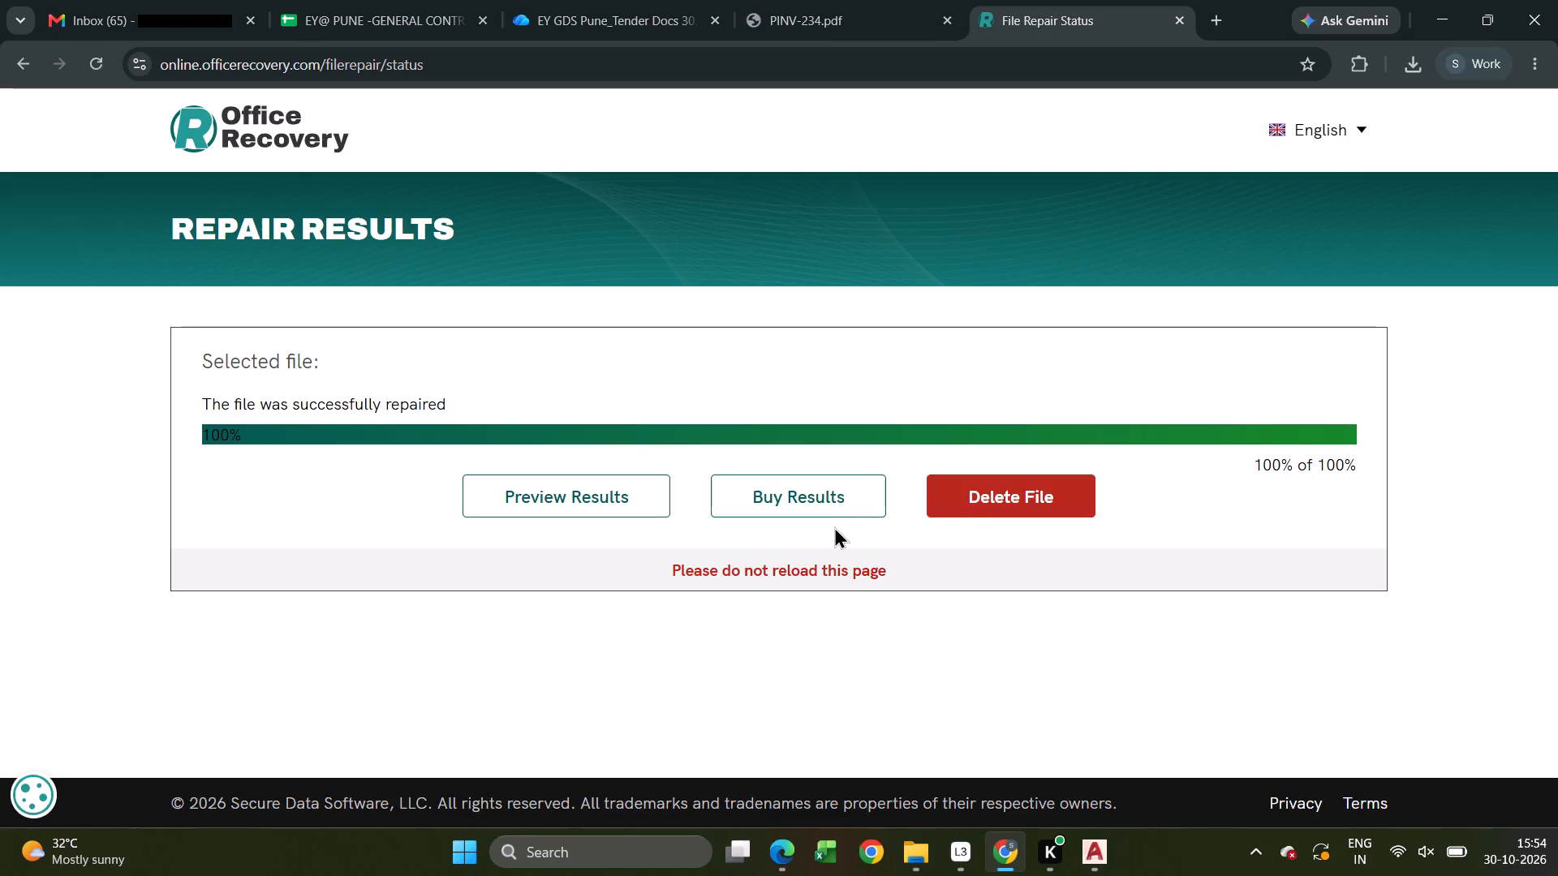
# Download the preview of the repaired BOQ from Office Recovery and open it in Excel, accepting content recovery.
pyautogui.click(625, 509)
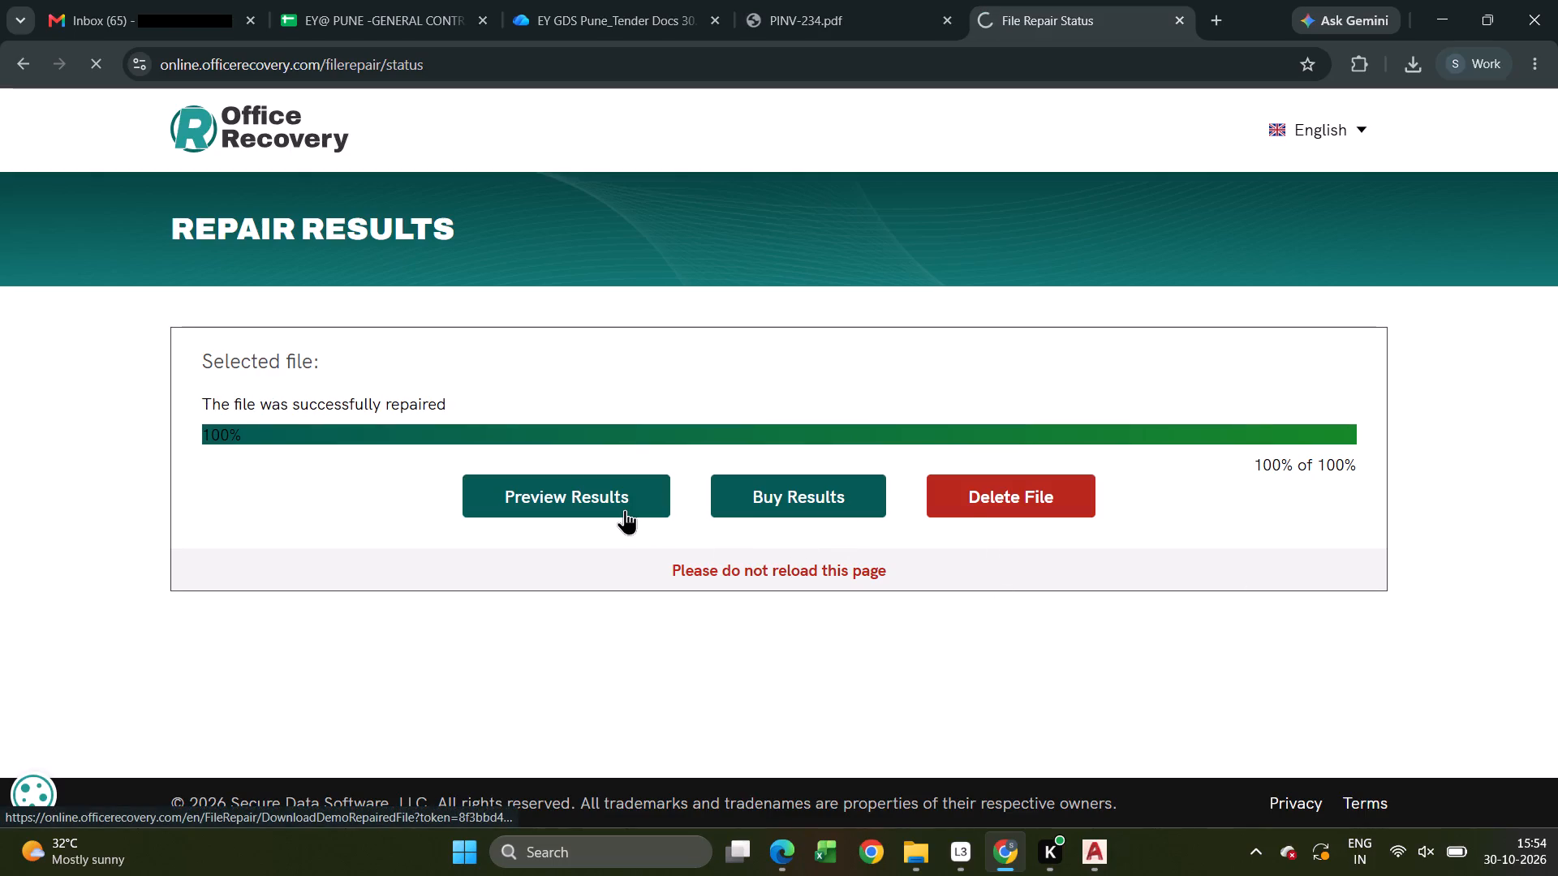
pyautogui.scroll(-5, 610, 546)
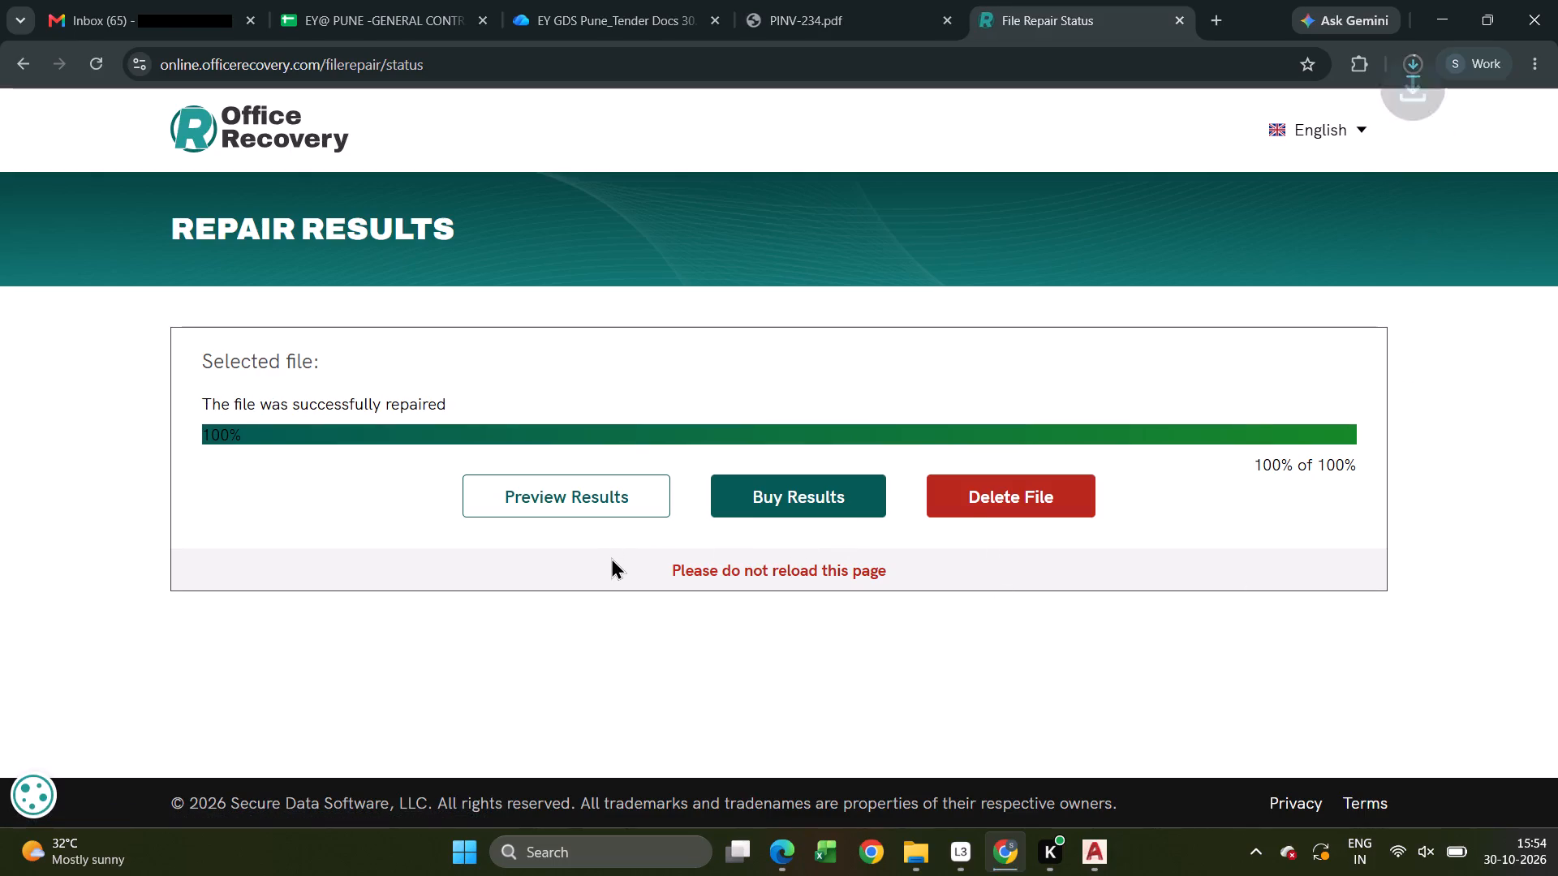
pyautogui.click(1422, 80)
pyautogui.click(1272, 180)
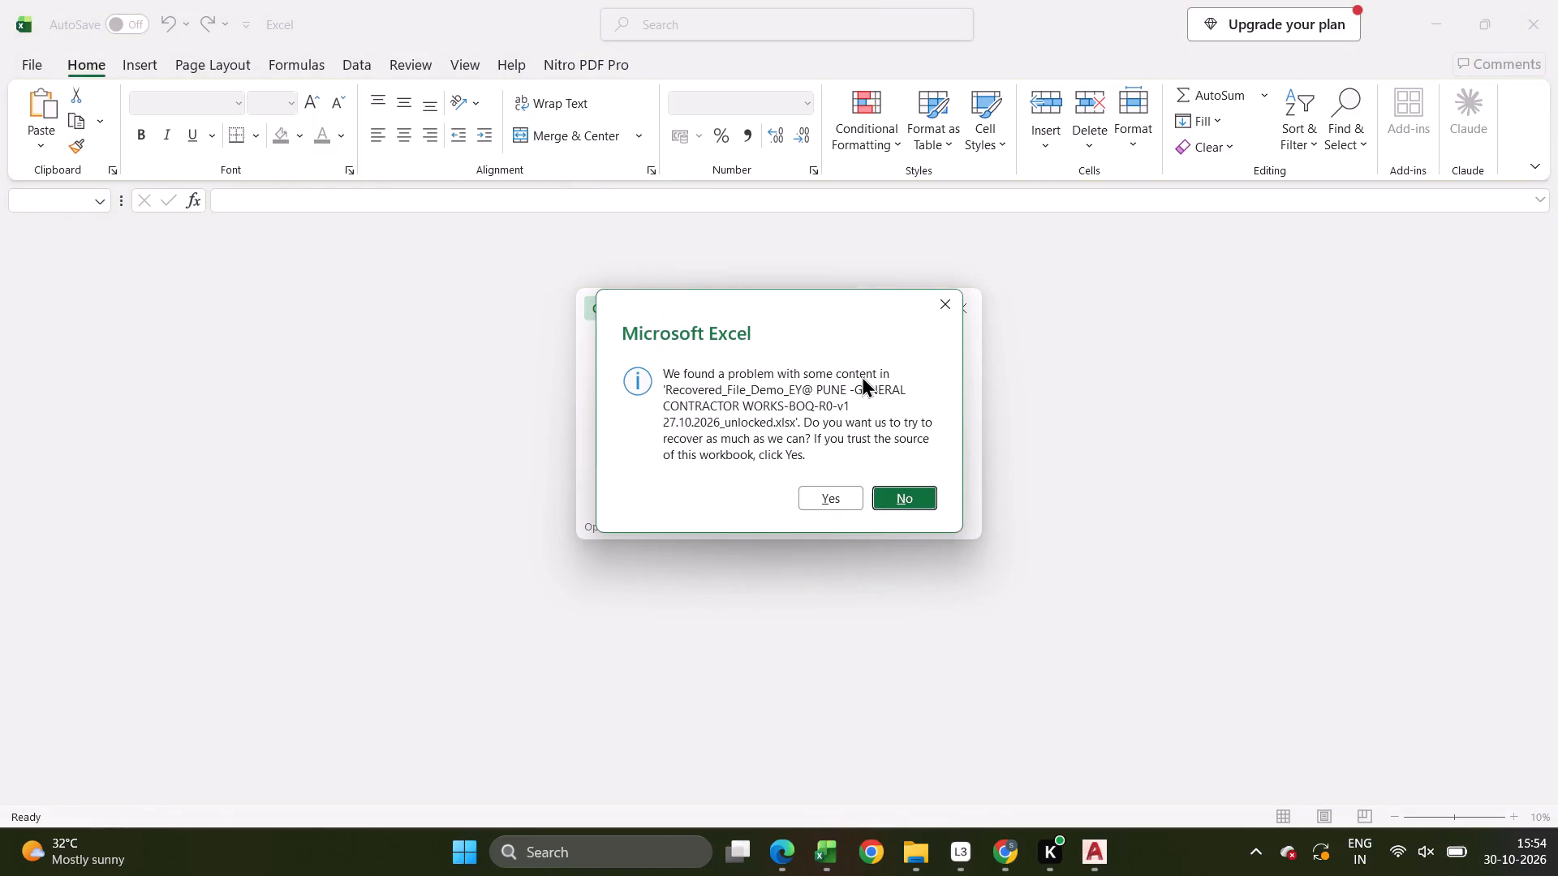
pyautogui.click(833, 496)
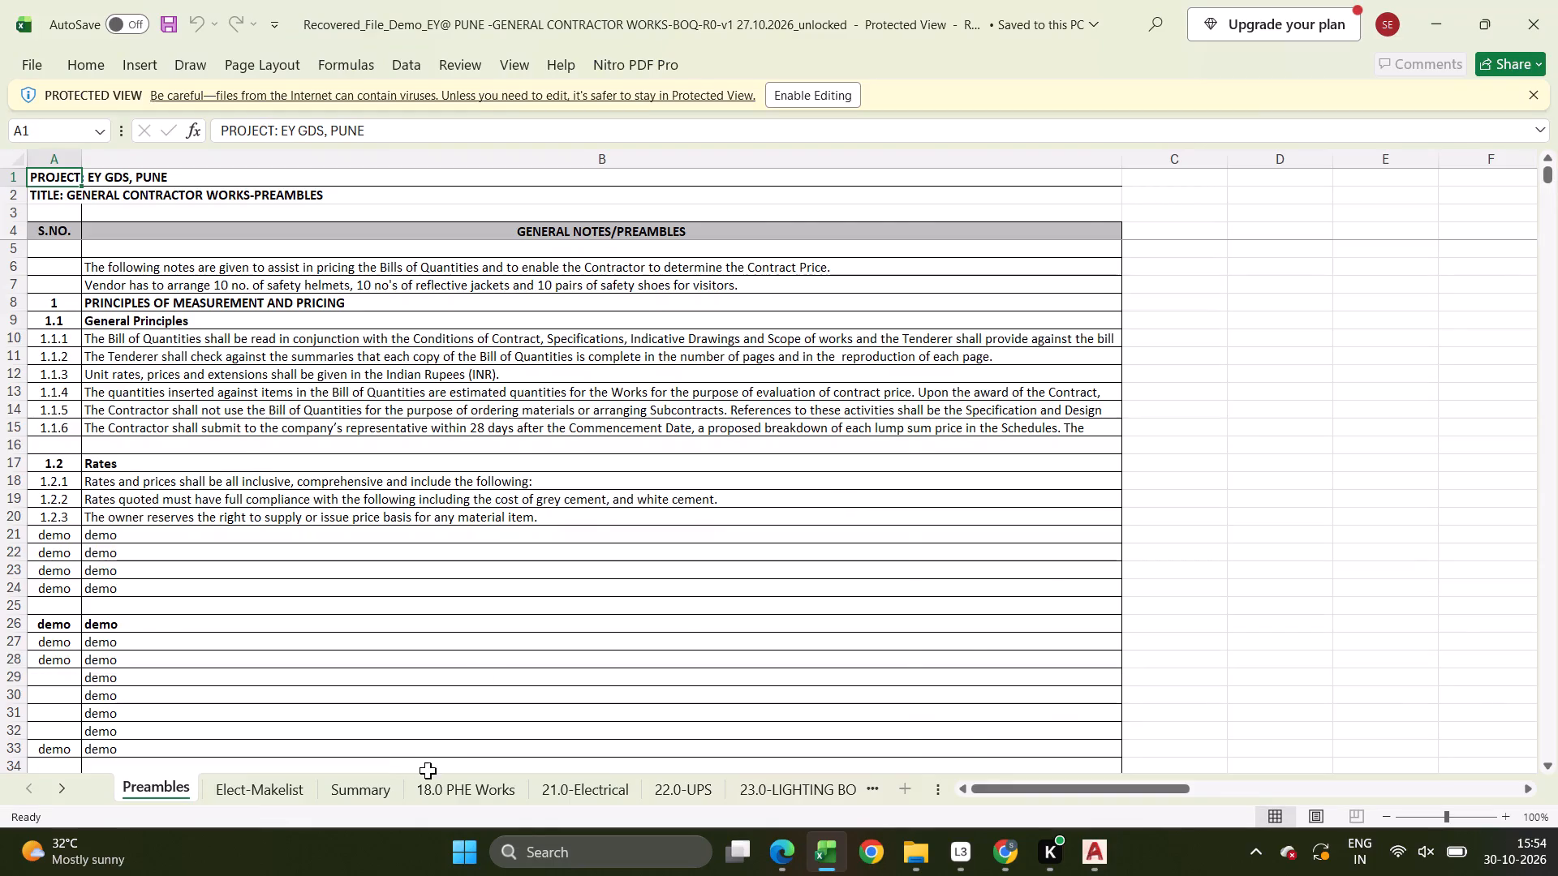
# Check the 18.0 PHE Works, 21.0-Electrical, 22.0-UPS and 23.0-LIGHTING BOQ sheets of the recovered demo workbook, and close it.
pyautogui.click(459, 775)
pyautogui.click(585, 788)
pyautogui.click(669, 784)
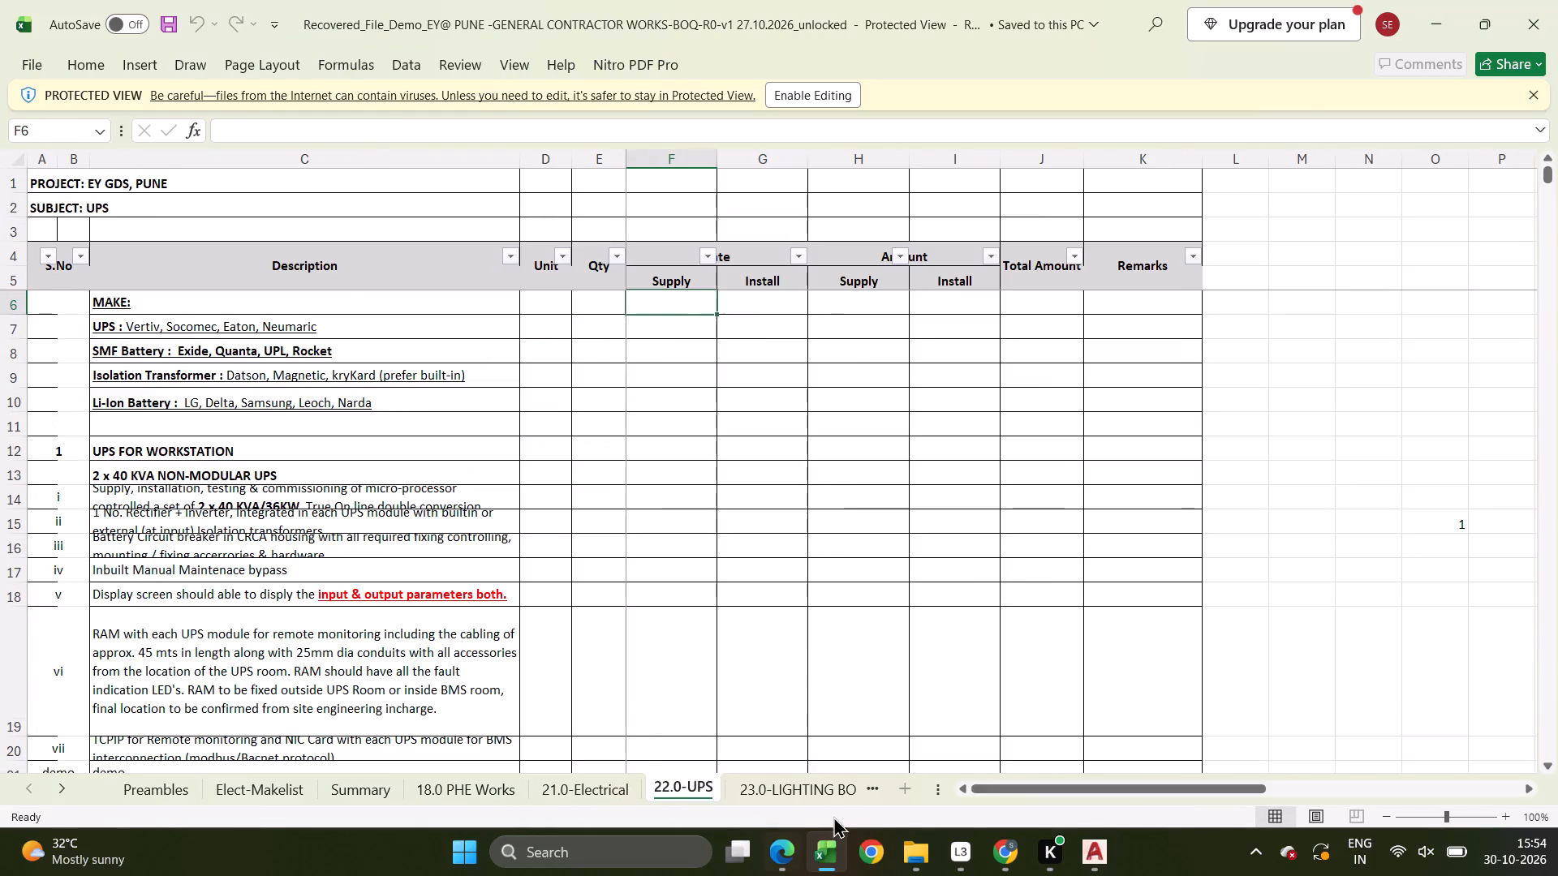
pyautogui.click(813, 774)
pyautogui.click(1557, 0)
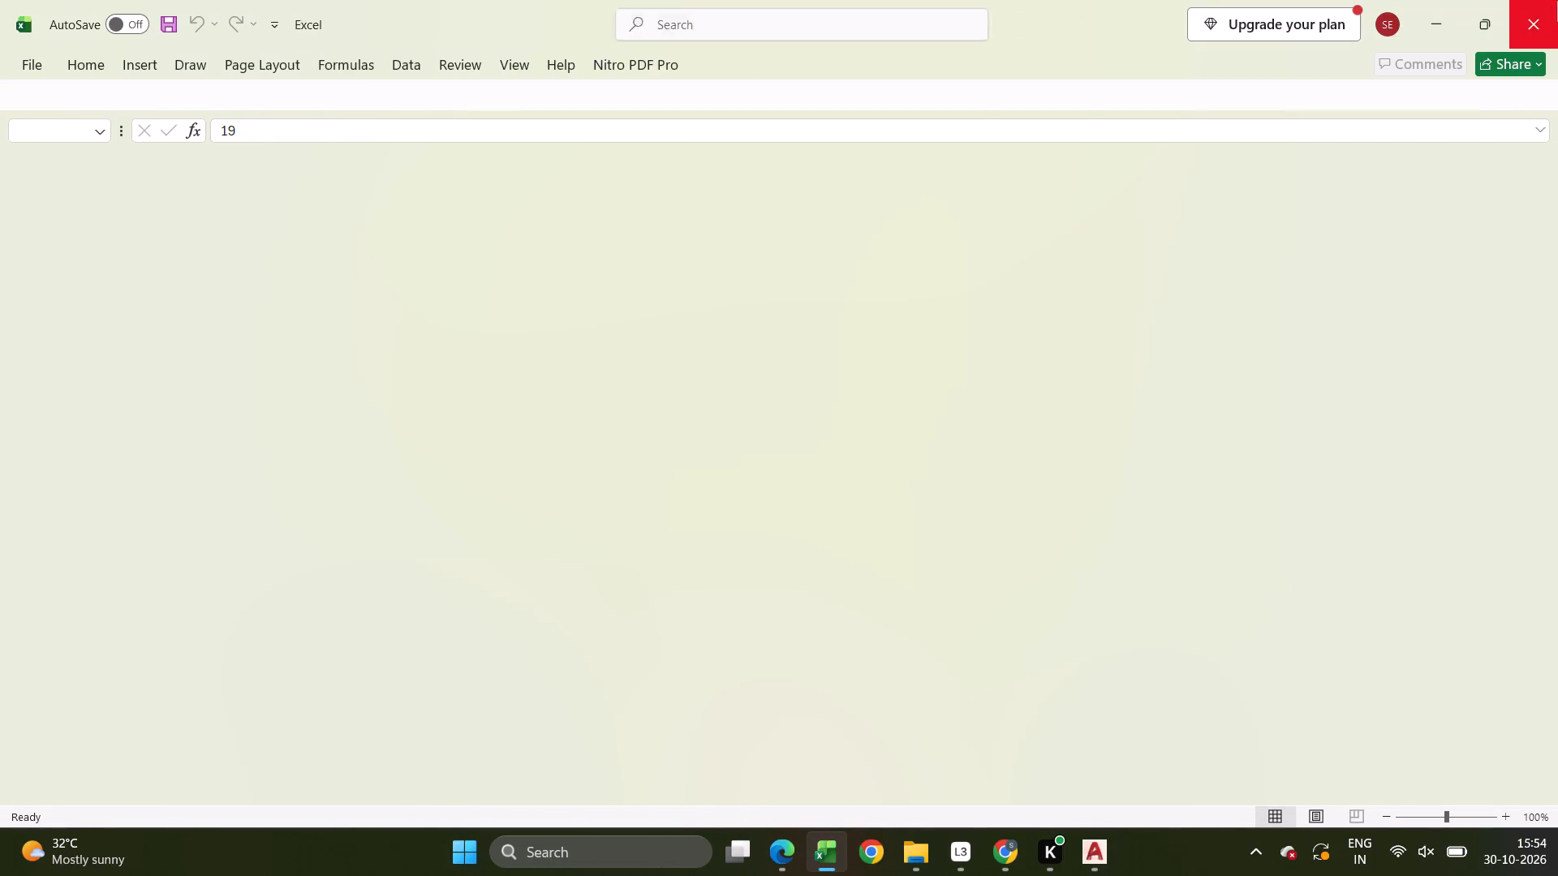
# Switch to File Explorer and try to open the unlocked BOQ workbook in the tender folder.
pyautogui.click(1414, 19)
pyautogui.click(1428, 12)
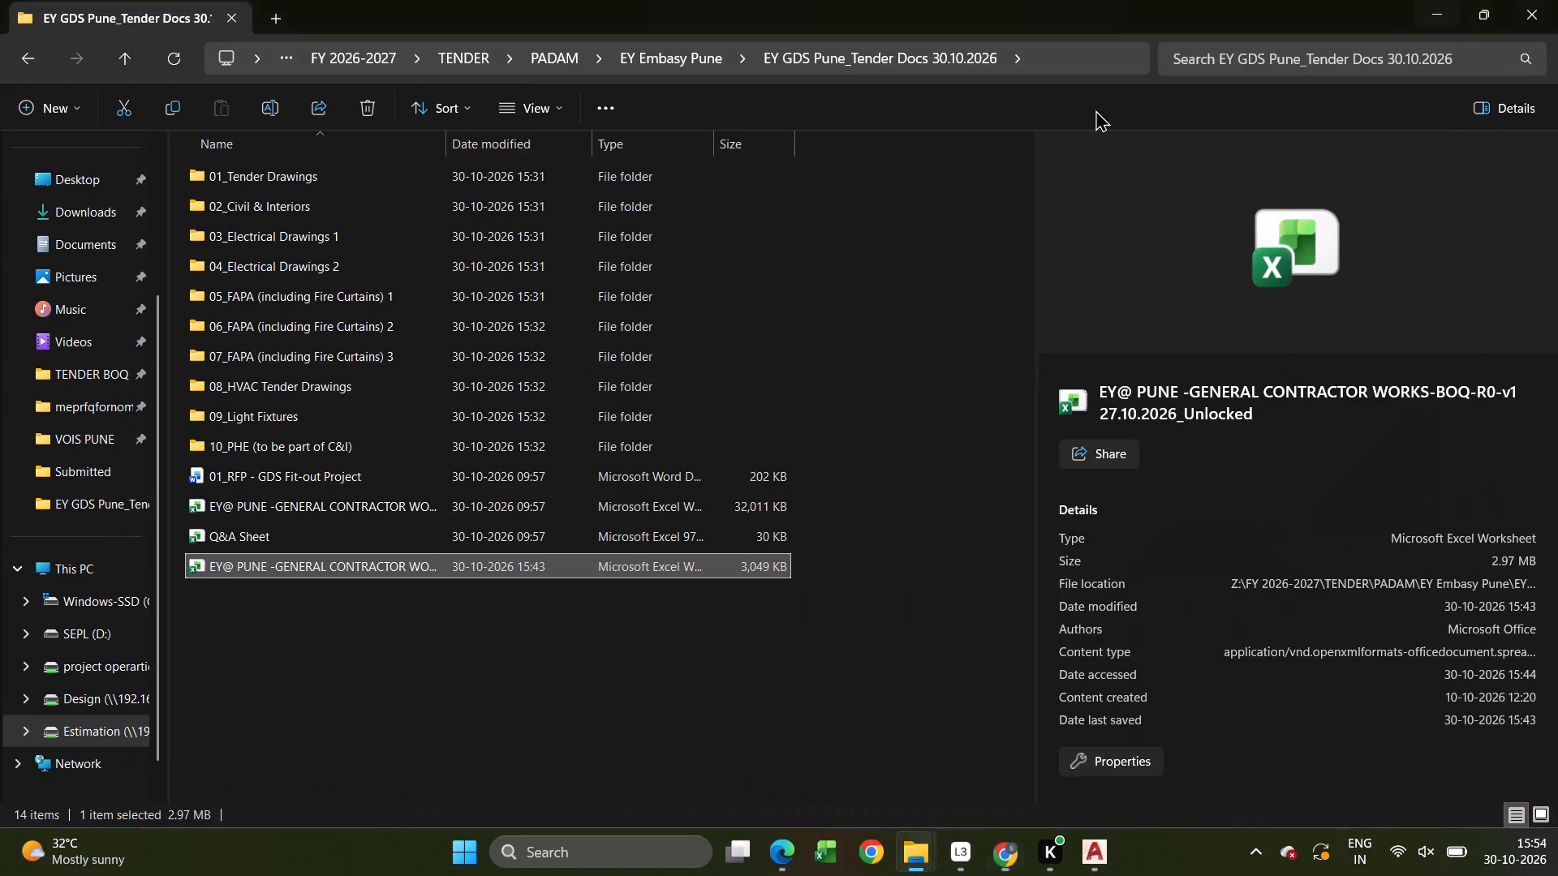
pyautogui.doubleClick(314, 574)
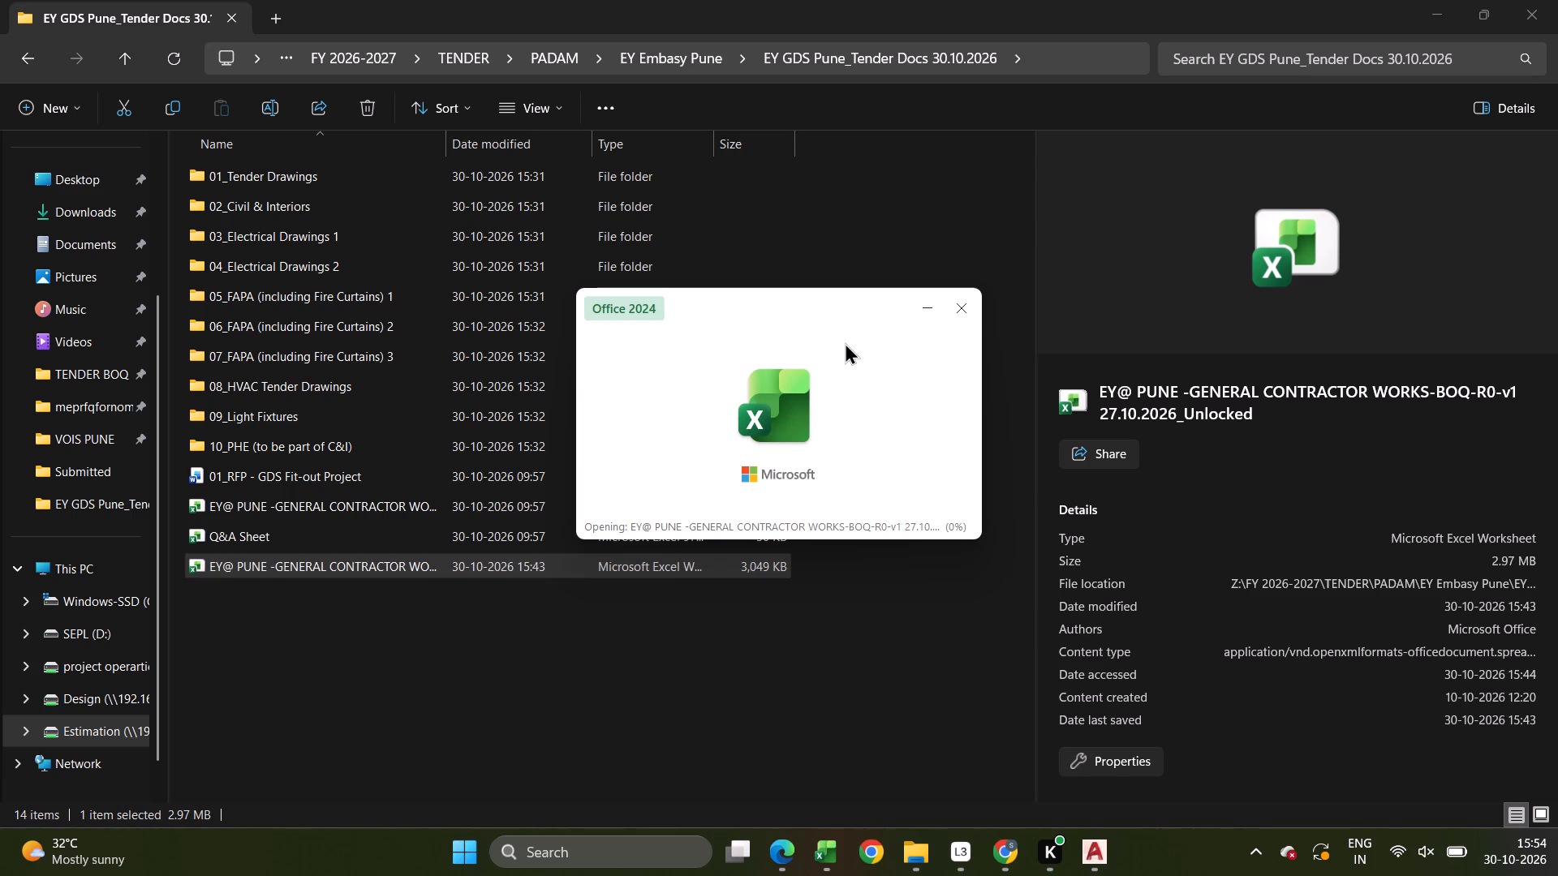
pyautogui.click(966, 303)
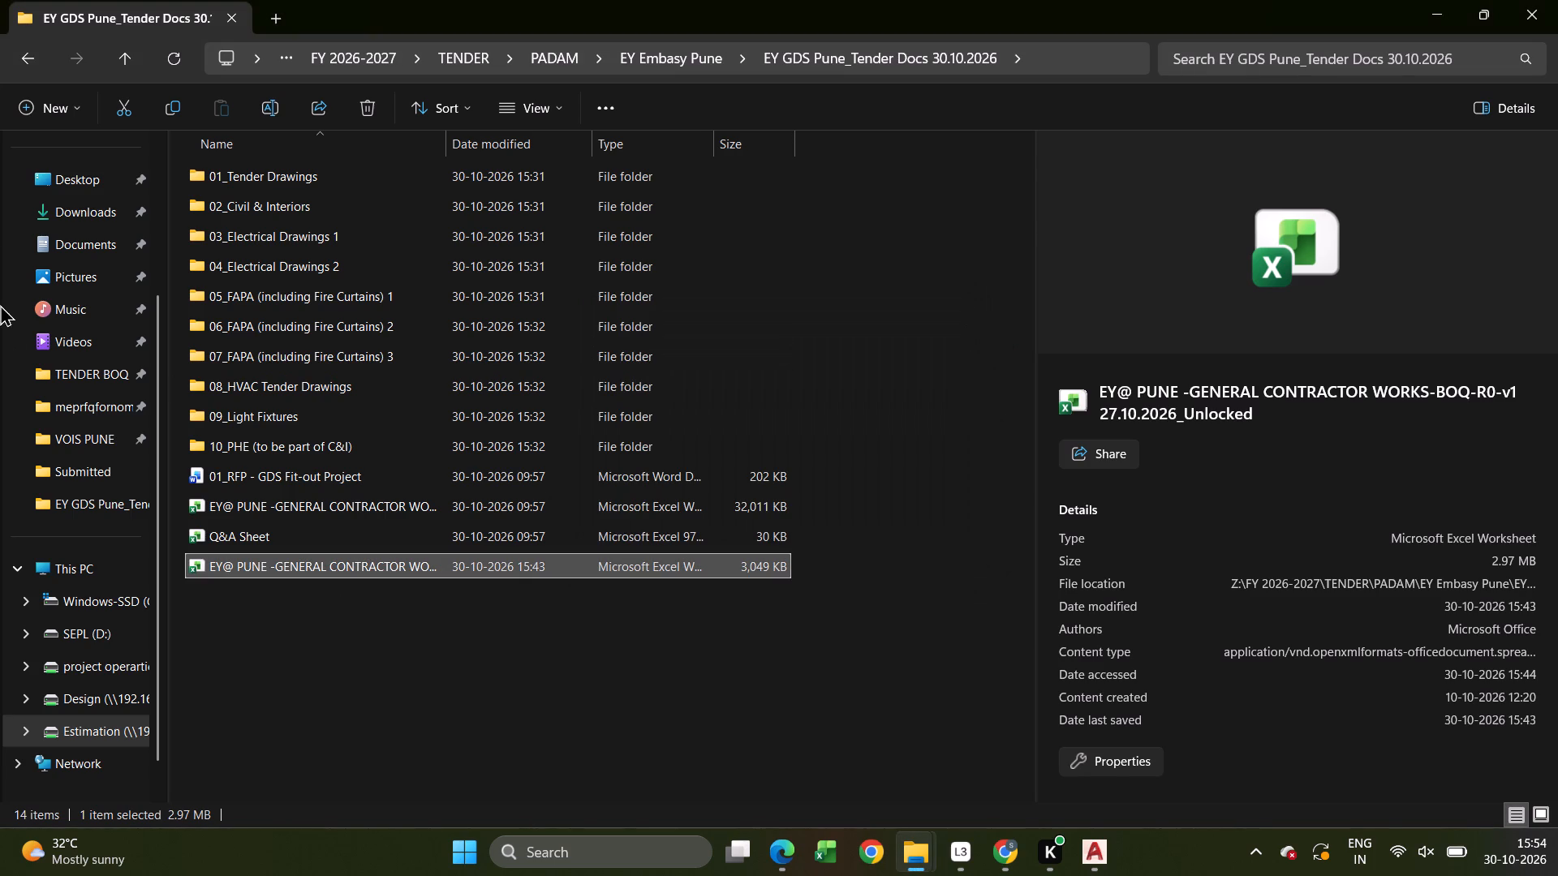
# Reopen the recovered demo BOQ from Downloads with content recovery, check its Preambles, Elect-Makelist, Summary and PHE Works sheets, and close it.
pyautogui.click(62, 200)
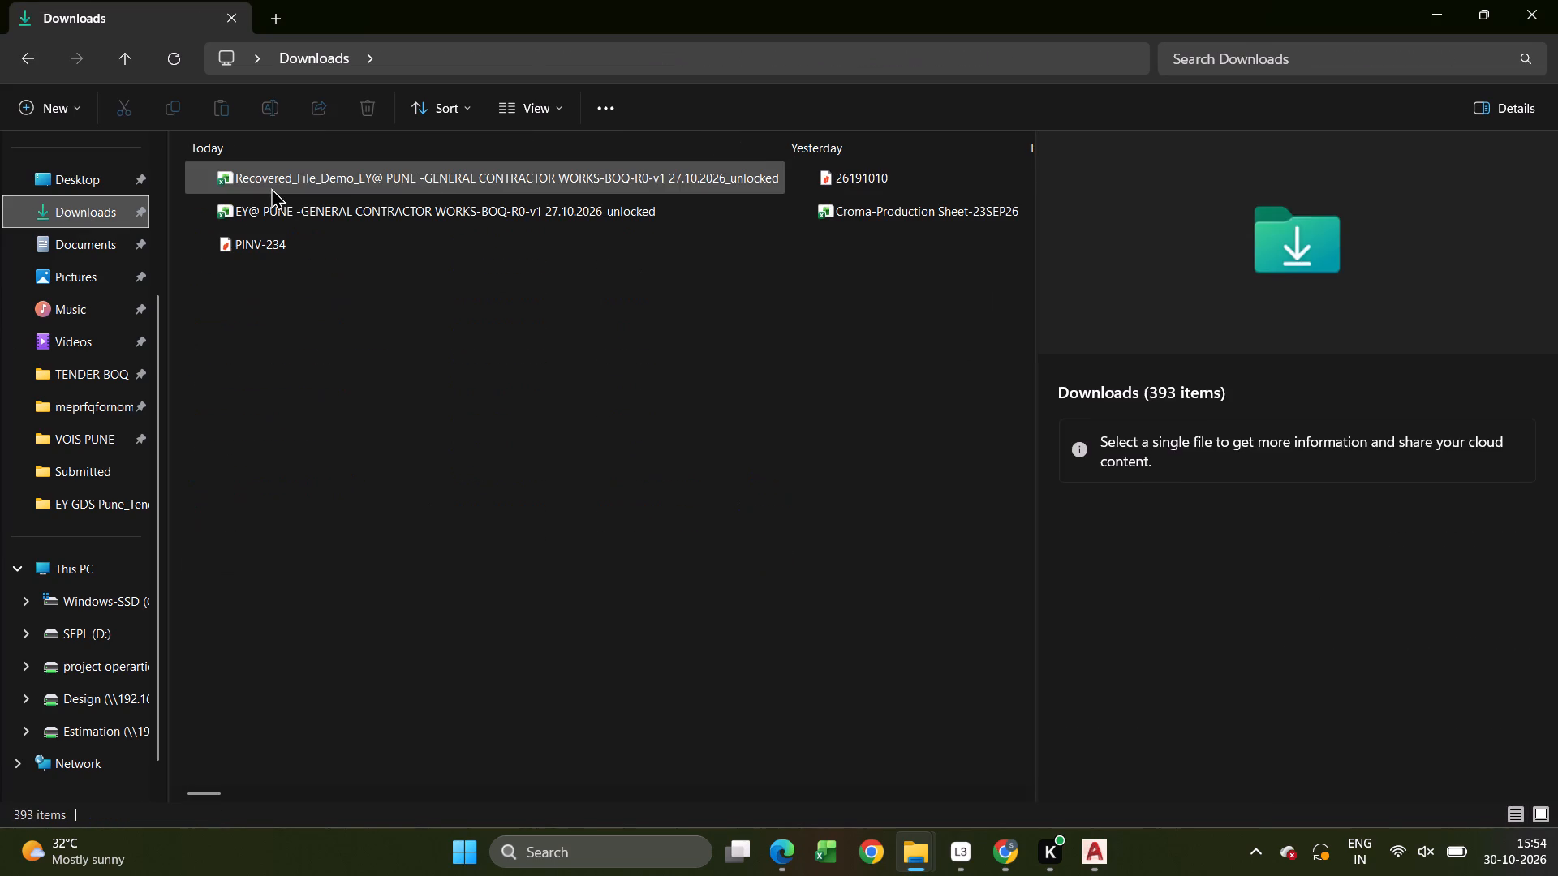
pyautogui.doubleClick(271, 187)
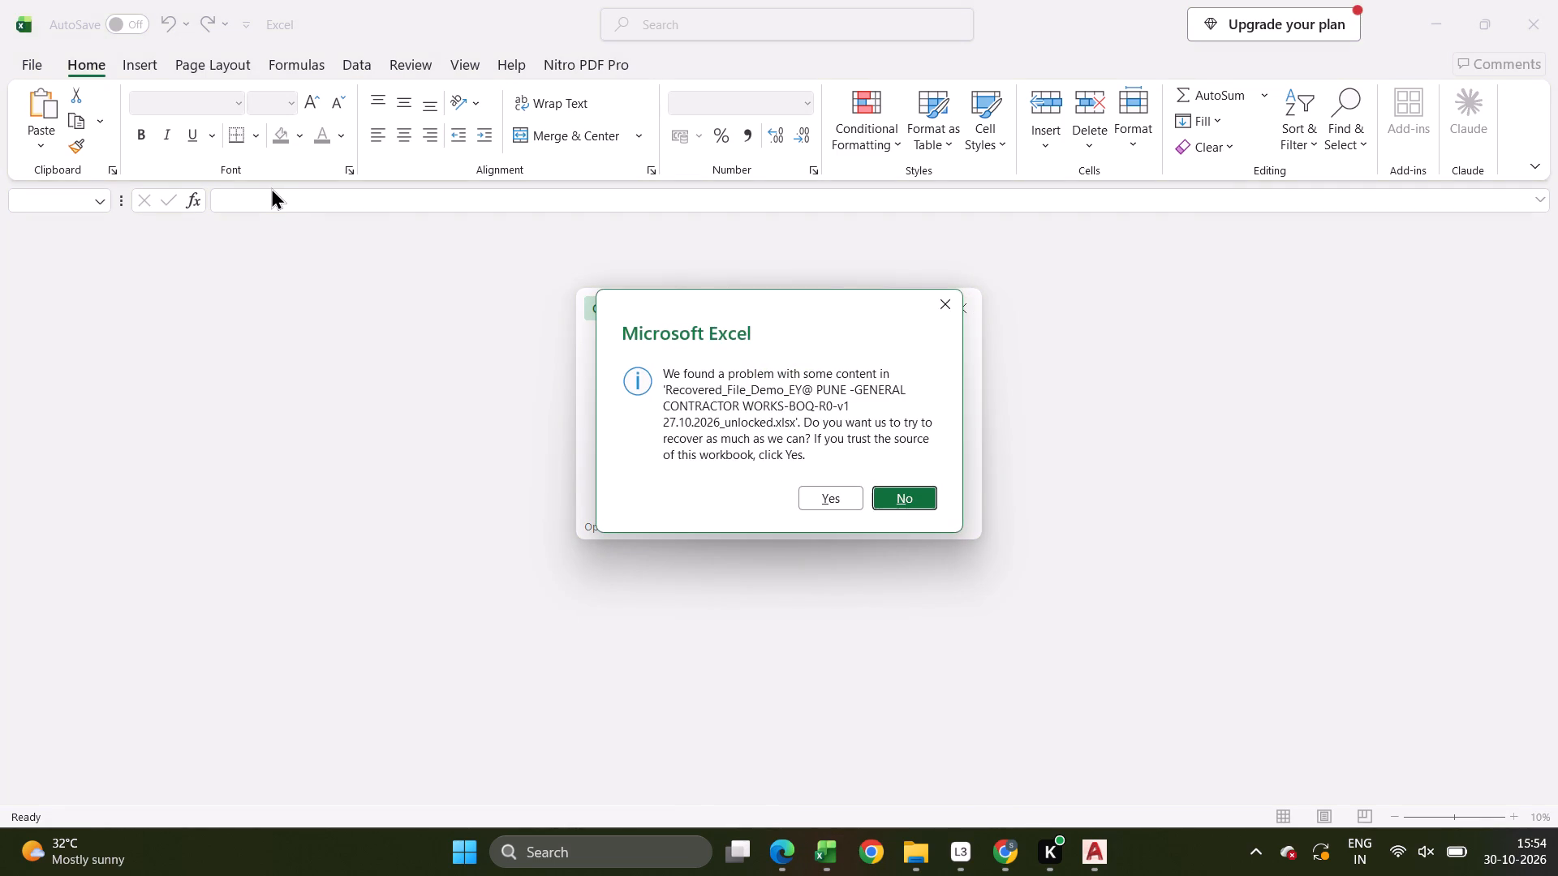
pyautogui.press('Left')
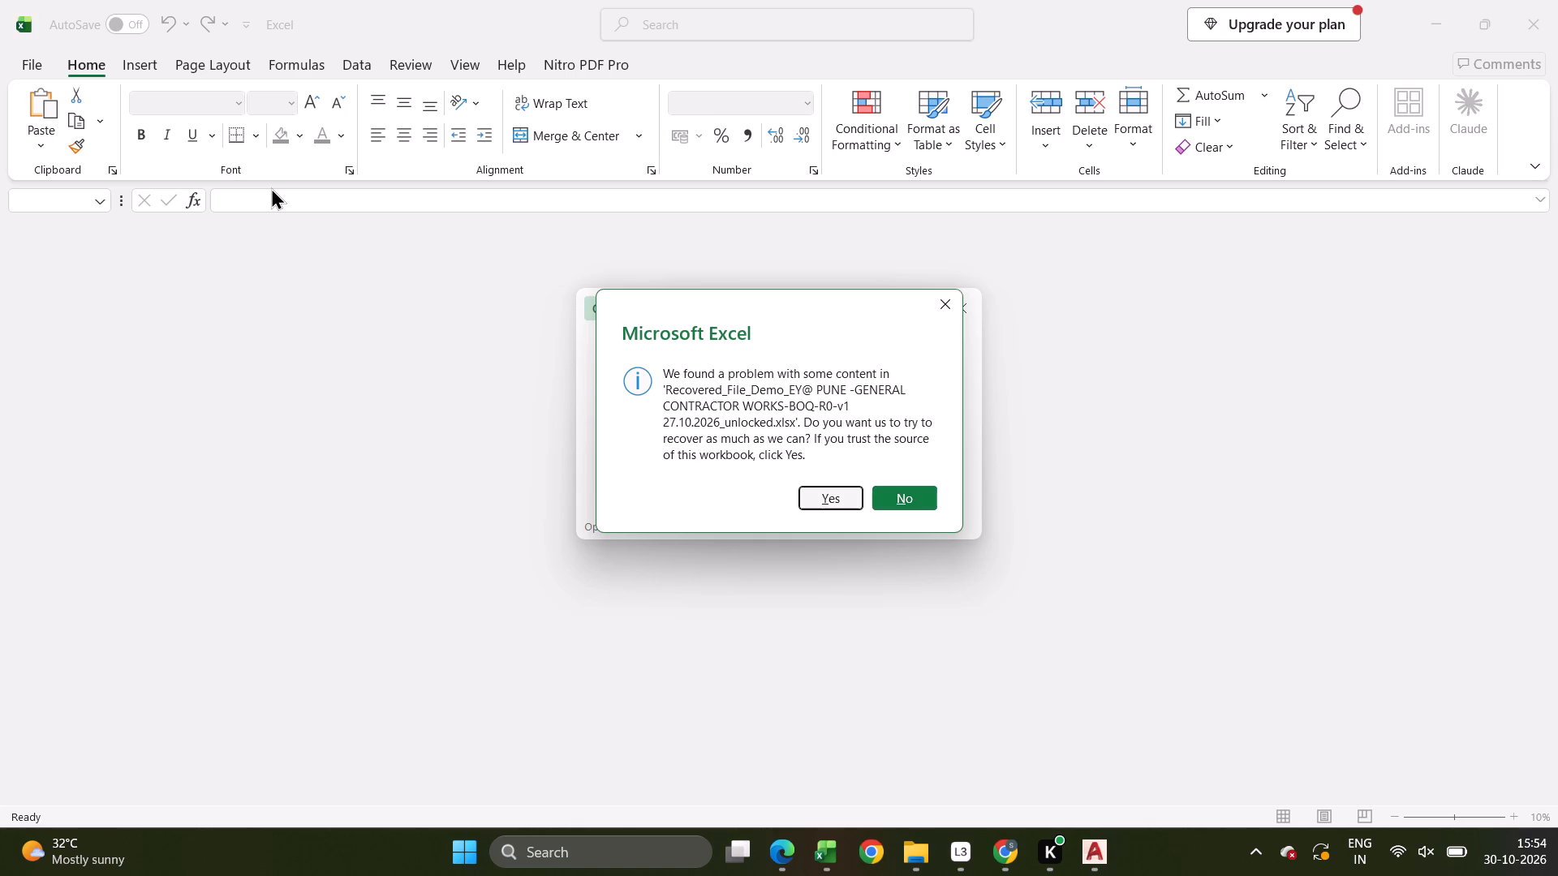
pyautogui.press('Left')
pyautogui.press('Left')
pyautogui.press('Return')
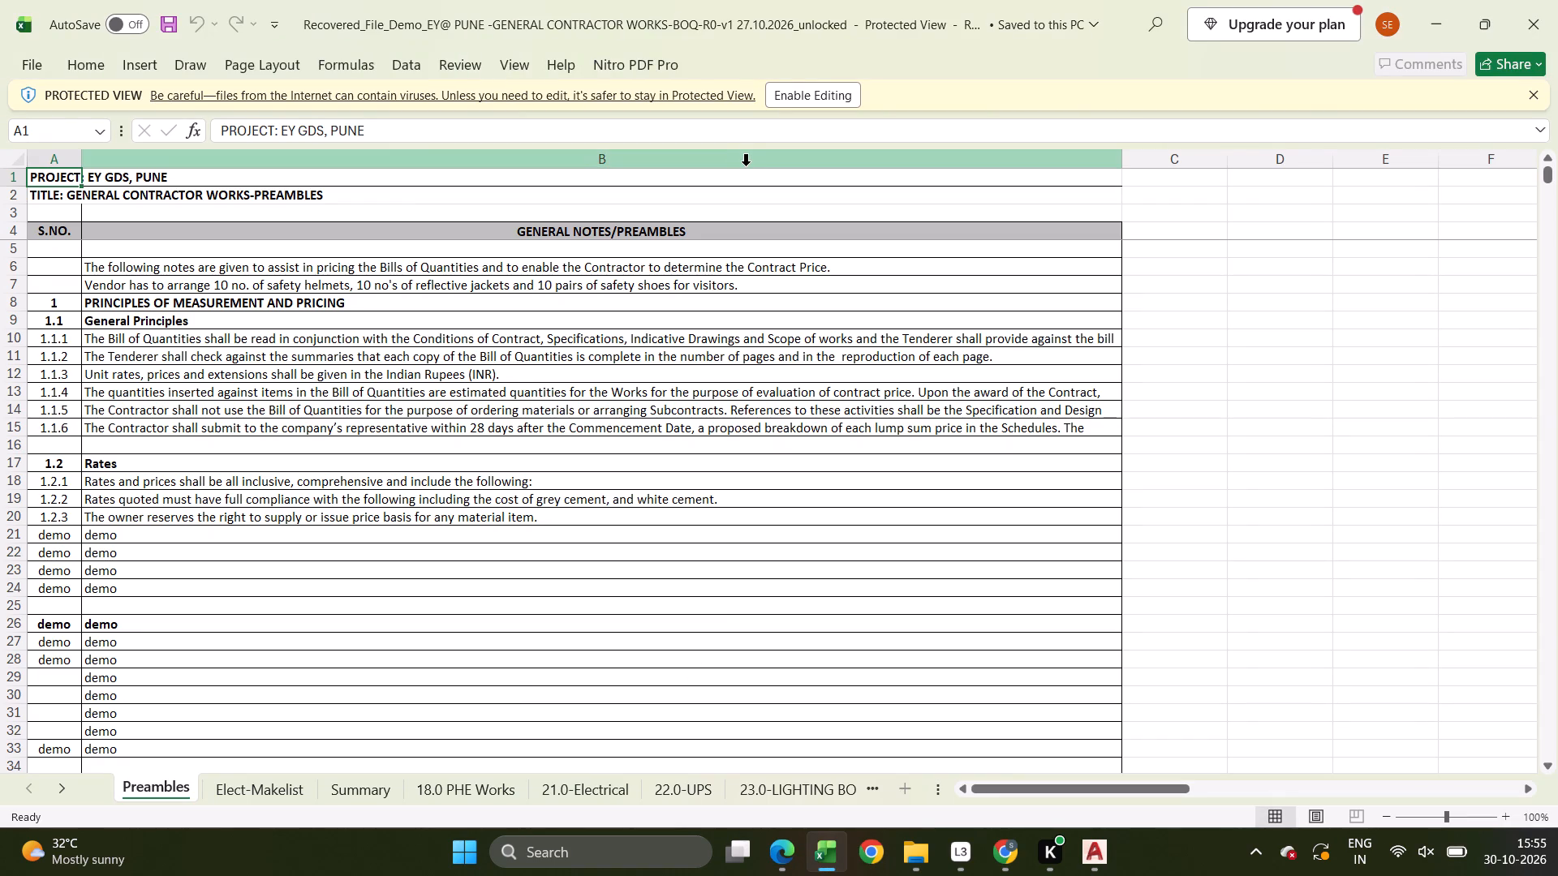
pyautogui.scroll(-12, 432, 590)
pyautogui.click(256, 805)
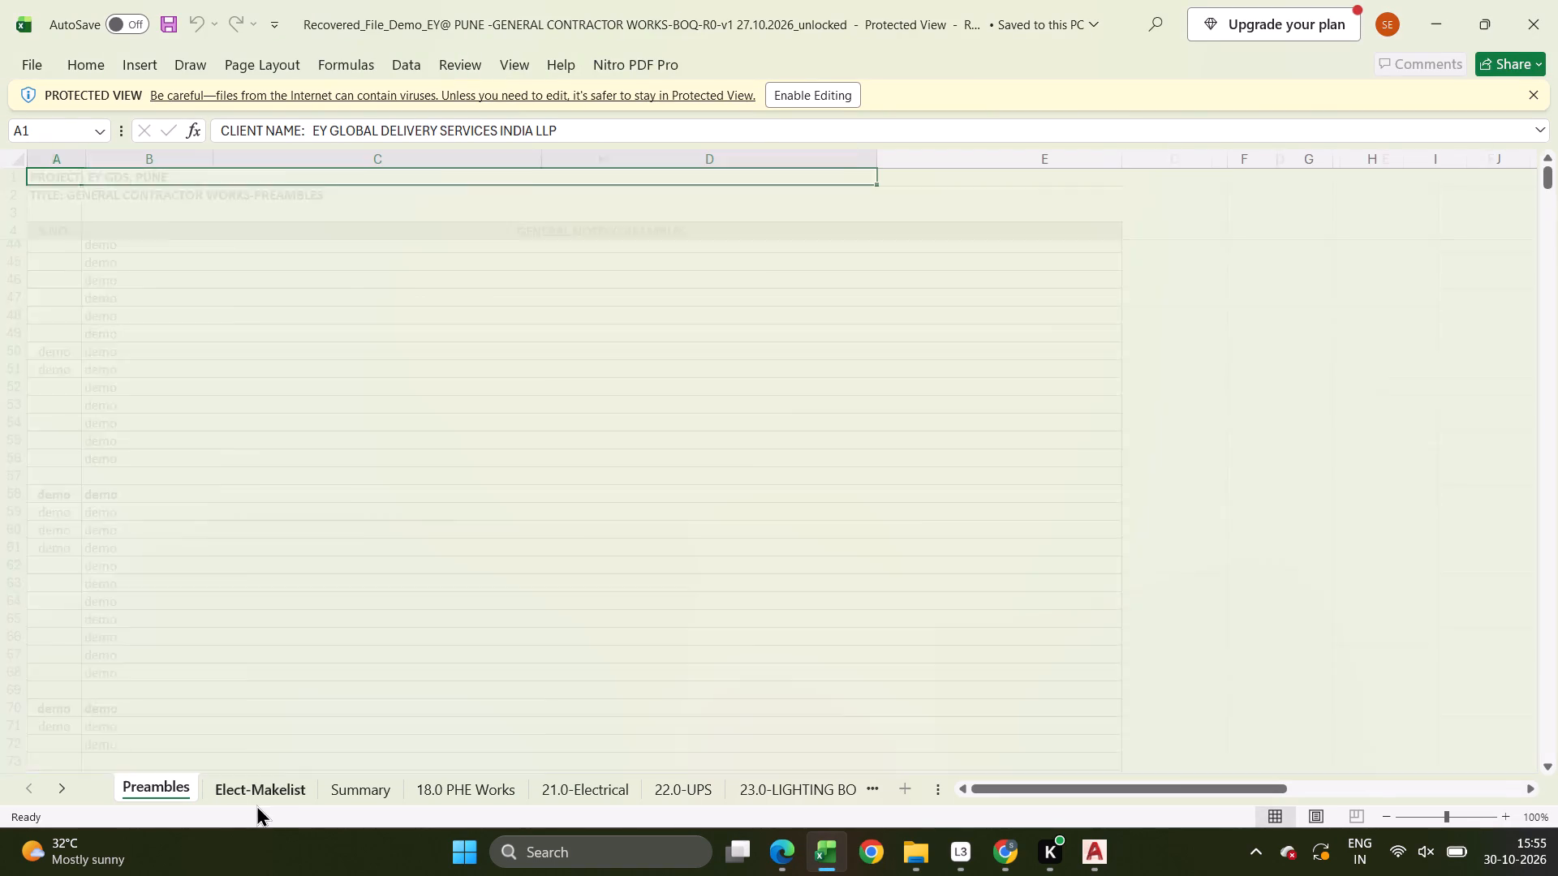
pyautogui.scroll(-7, 387, 664)
pyautogui.click(390, 792)
pyautogui.scroll(-6, 441, 759)
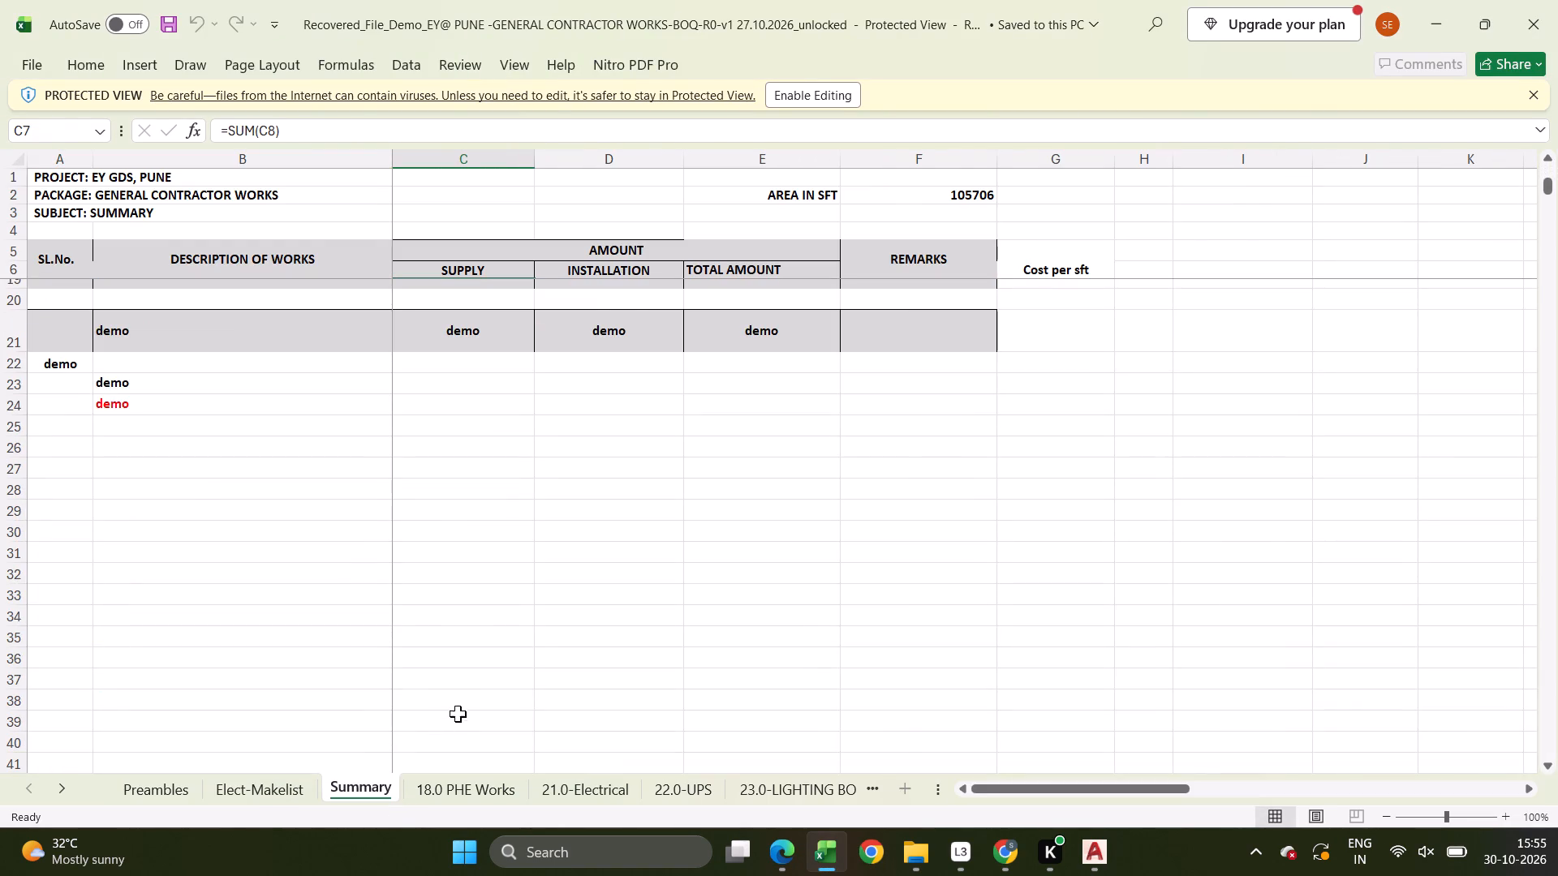
pyautogui.click(455, 789)
pyautogui.click(1557, 0)
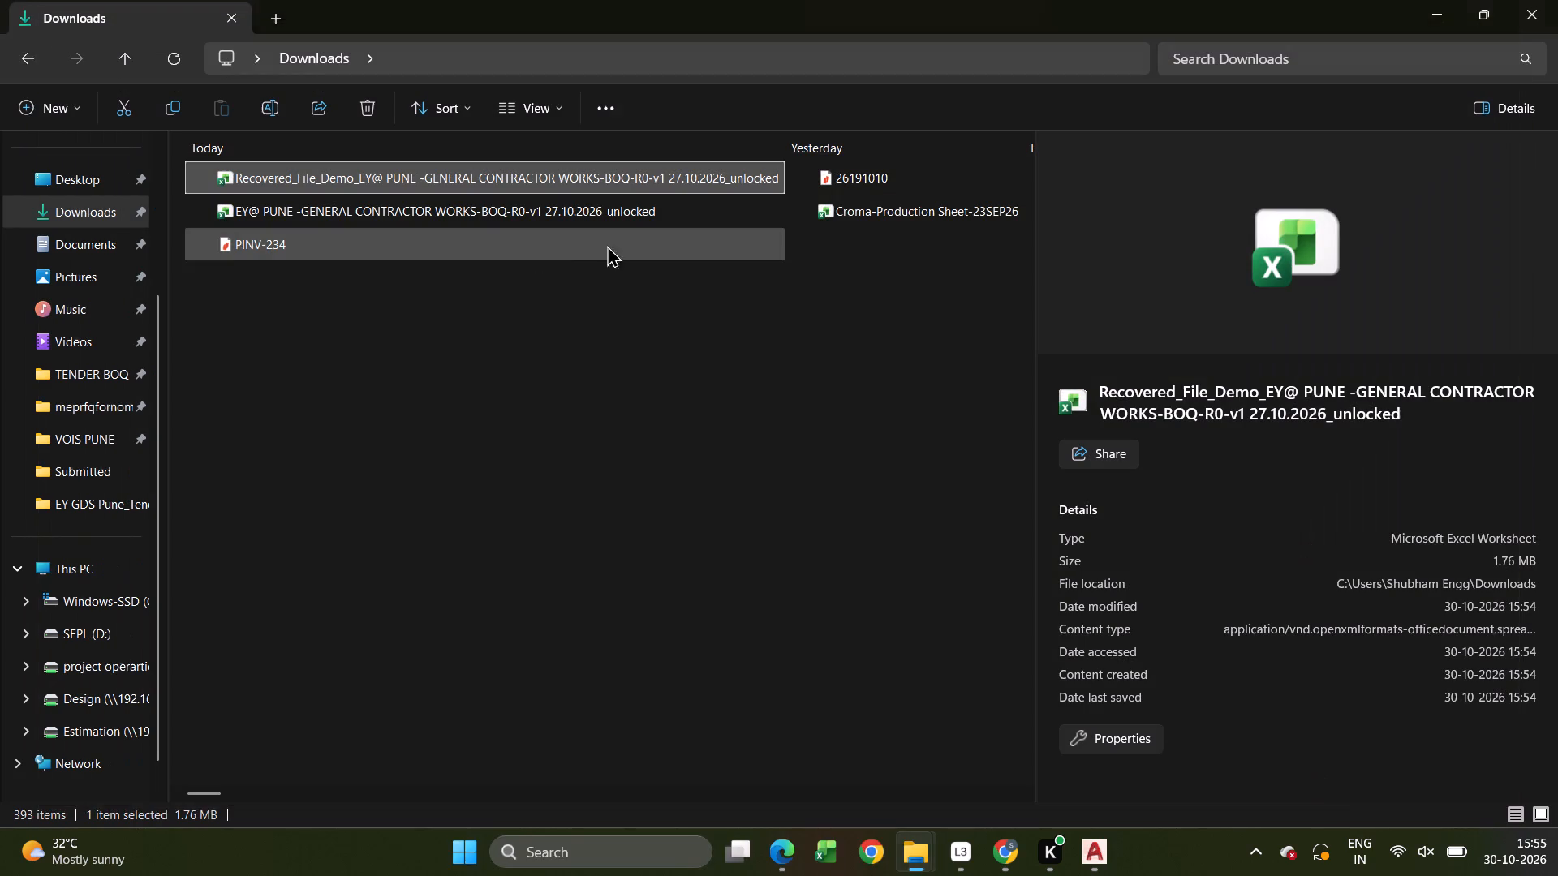
# Delete the Recovered_File_Demo BOQ workbook from the Downloads folder.
pyautogui.press('Delete')
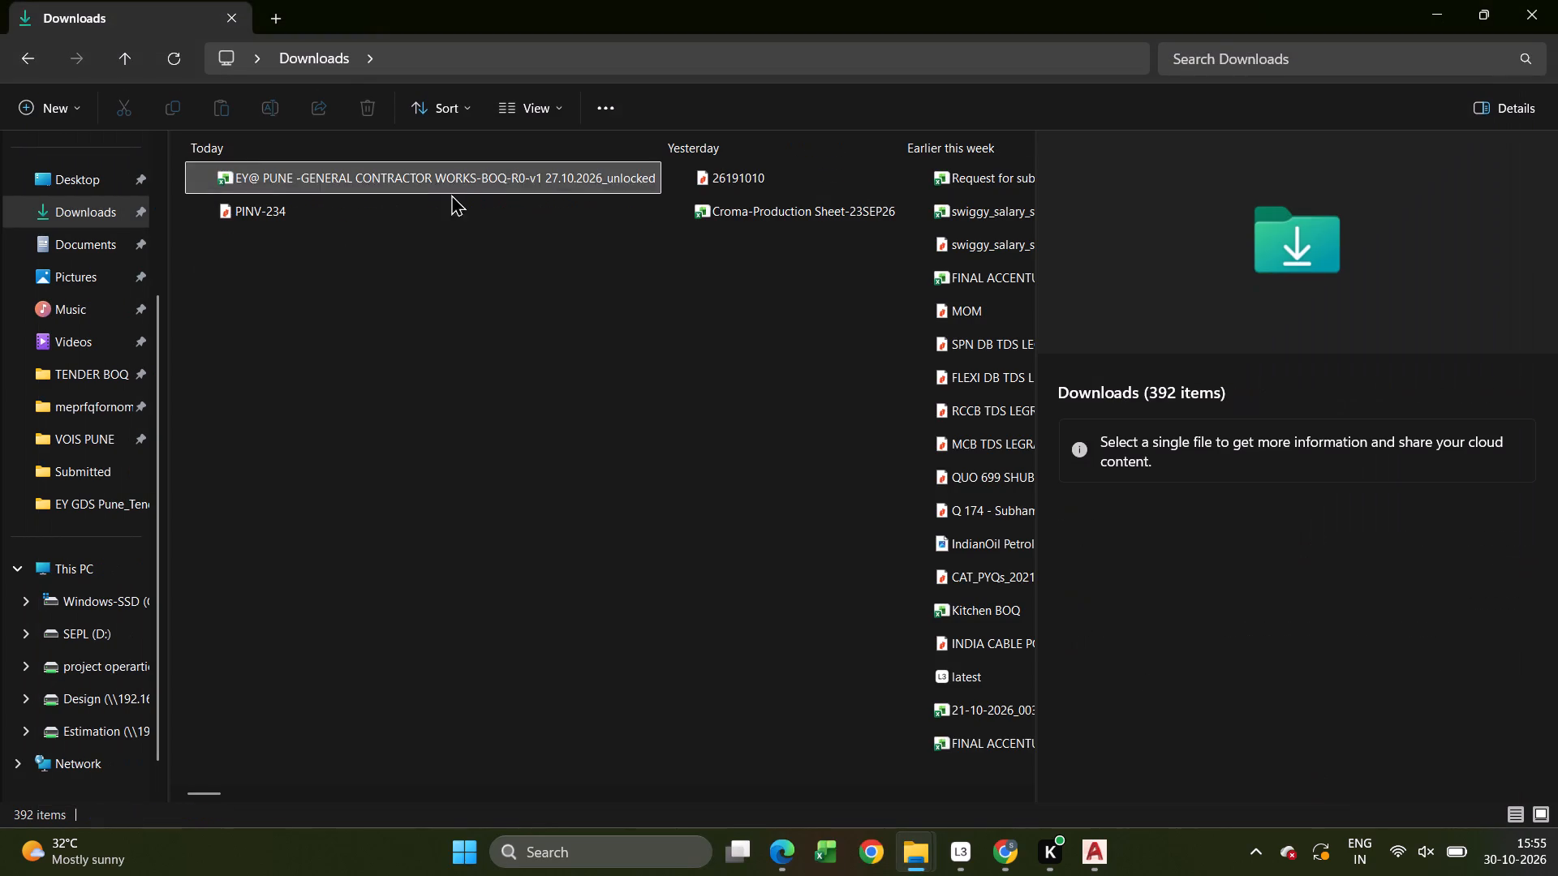
# Switch to Chrome, return to the search results for corrupted Excel repair, and open the EaseUS online file repair page.
pyautogui.click(1017, 848)
pyautogui.click(0, 66)
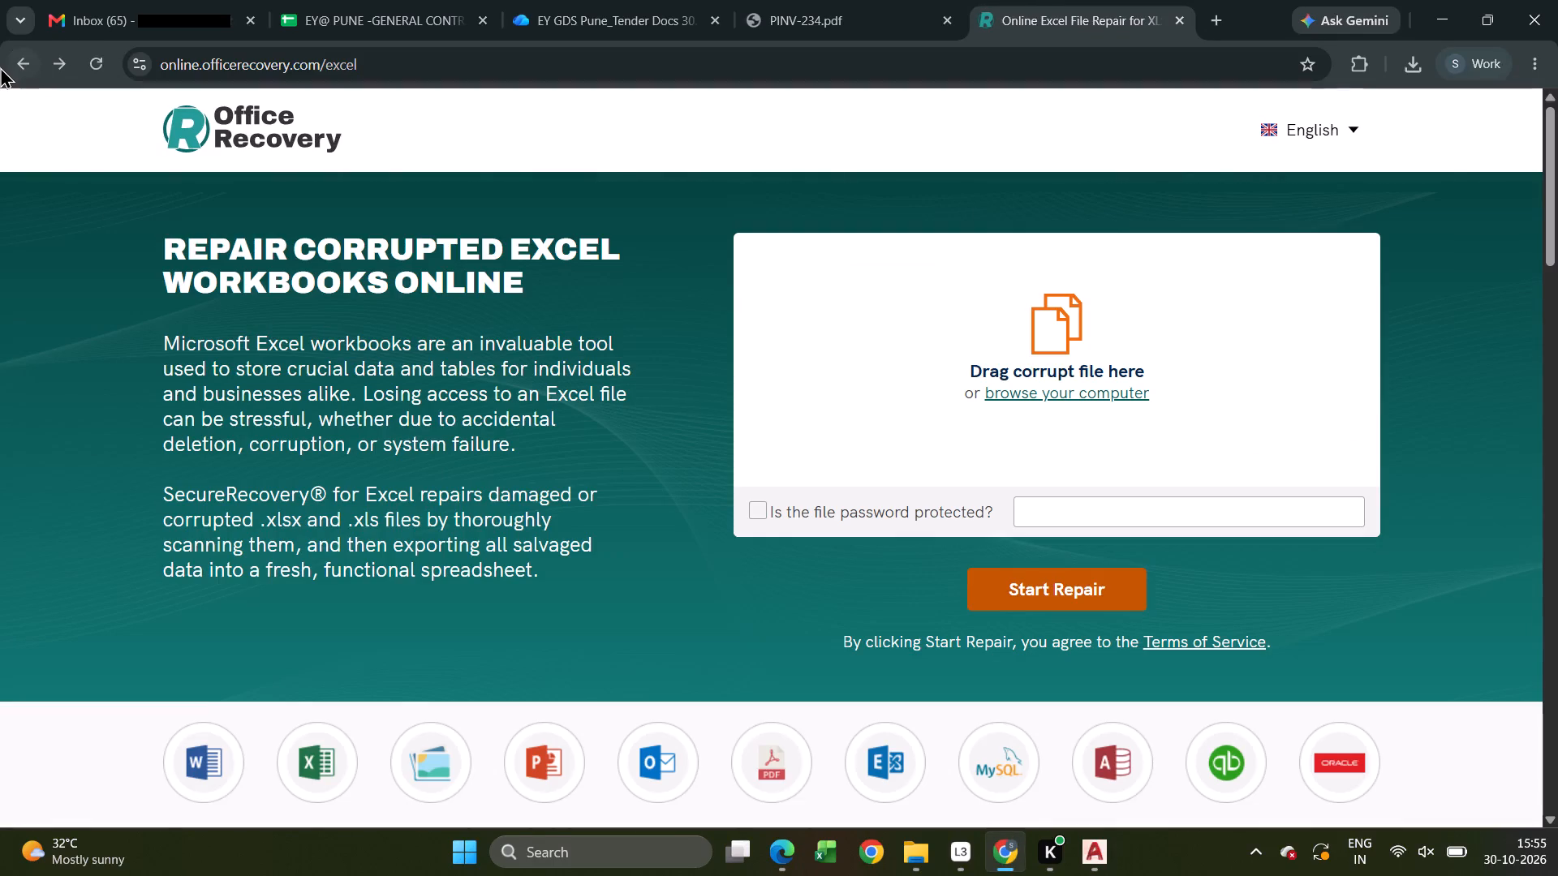
pyautogui.click(0, 67)
pyautogui.scroll(-6, 290, 437)
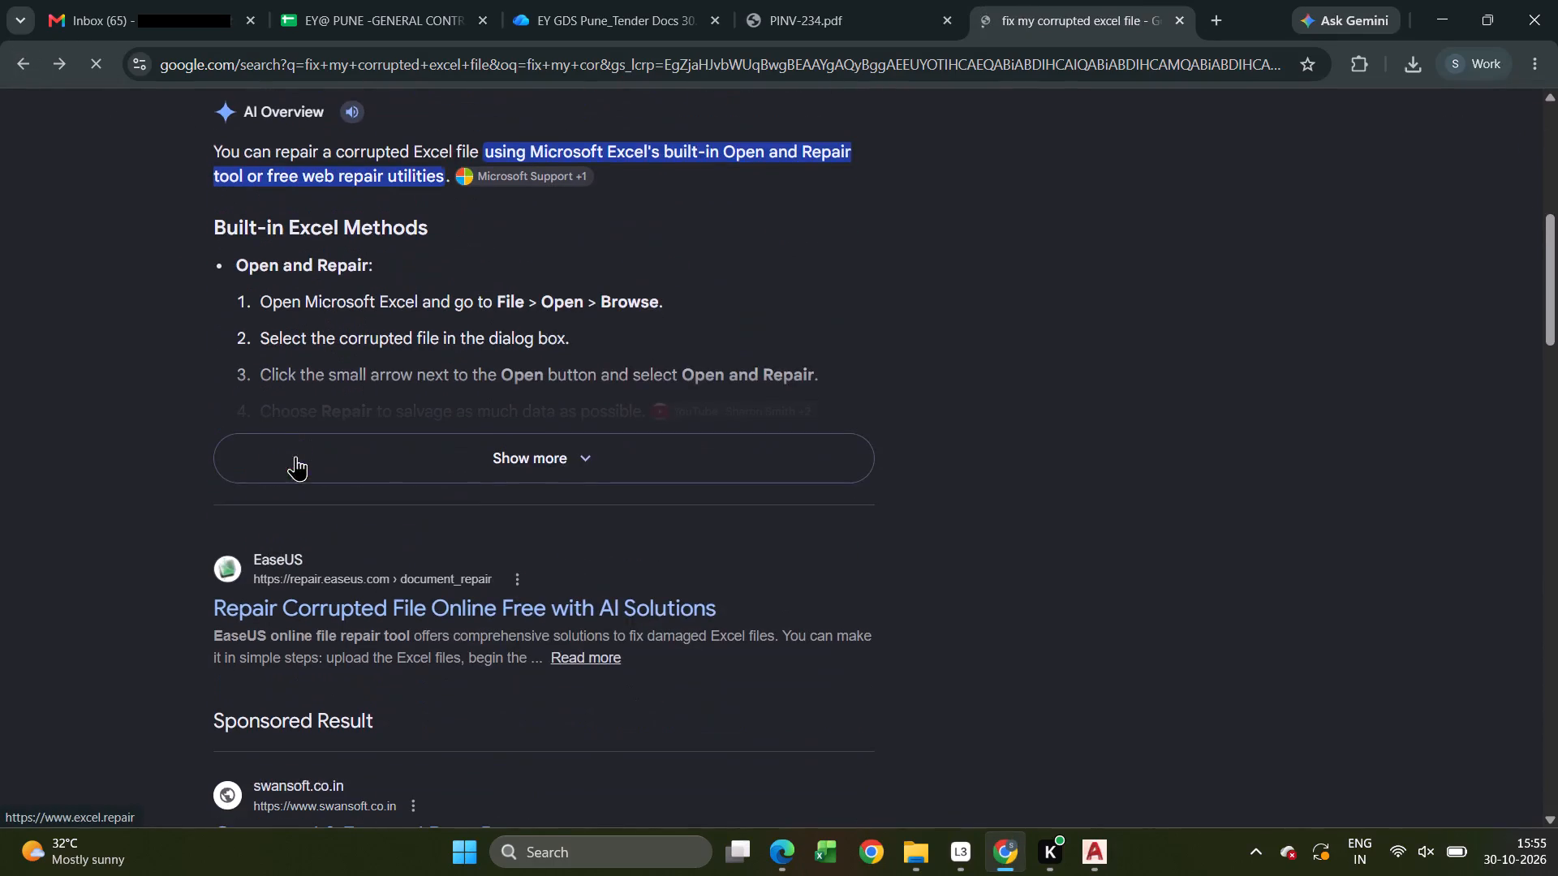
pyautogui.click(329, 575)
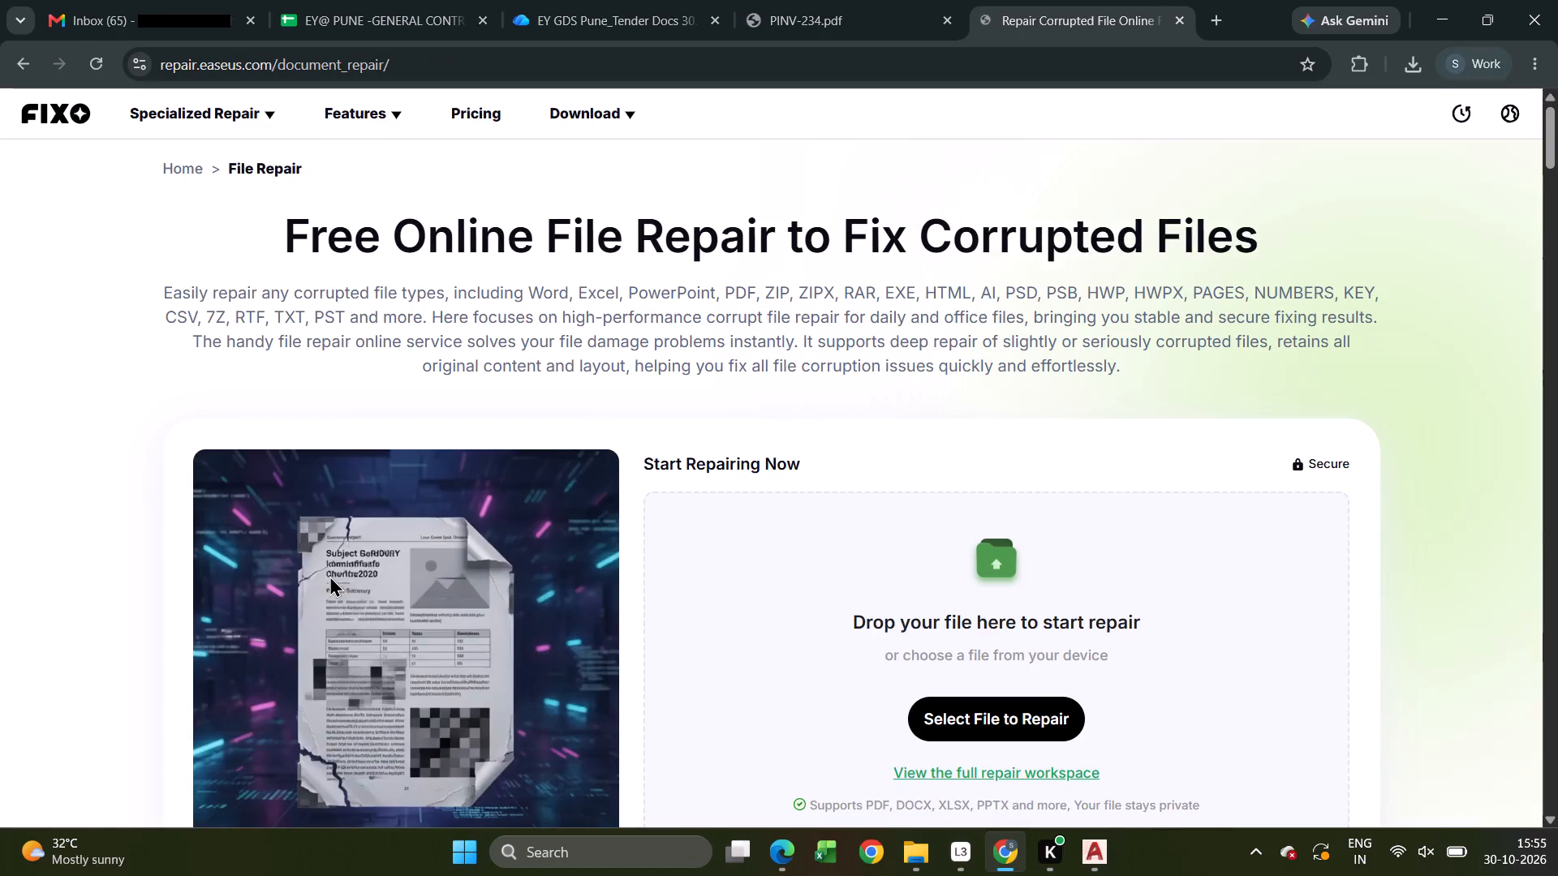
# Upload the unlocked General Contractor Works BOQ-R0-v1 27.10.2026 workbook from Downloads for online repair.
pyautogui.scroll(-2, 795, 541)
pyautogui.click(987, 600)
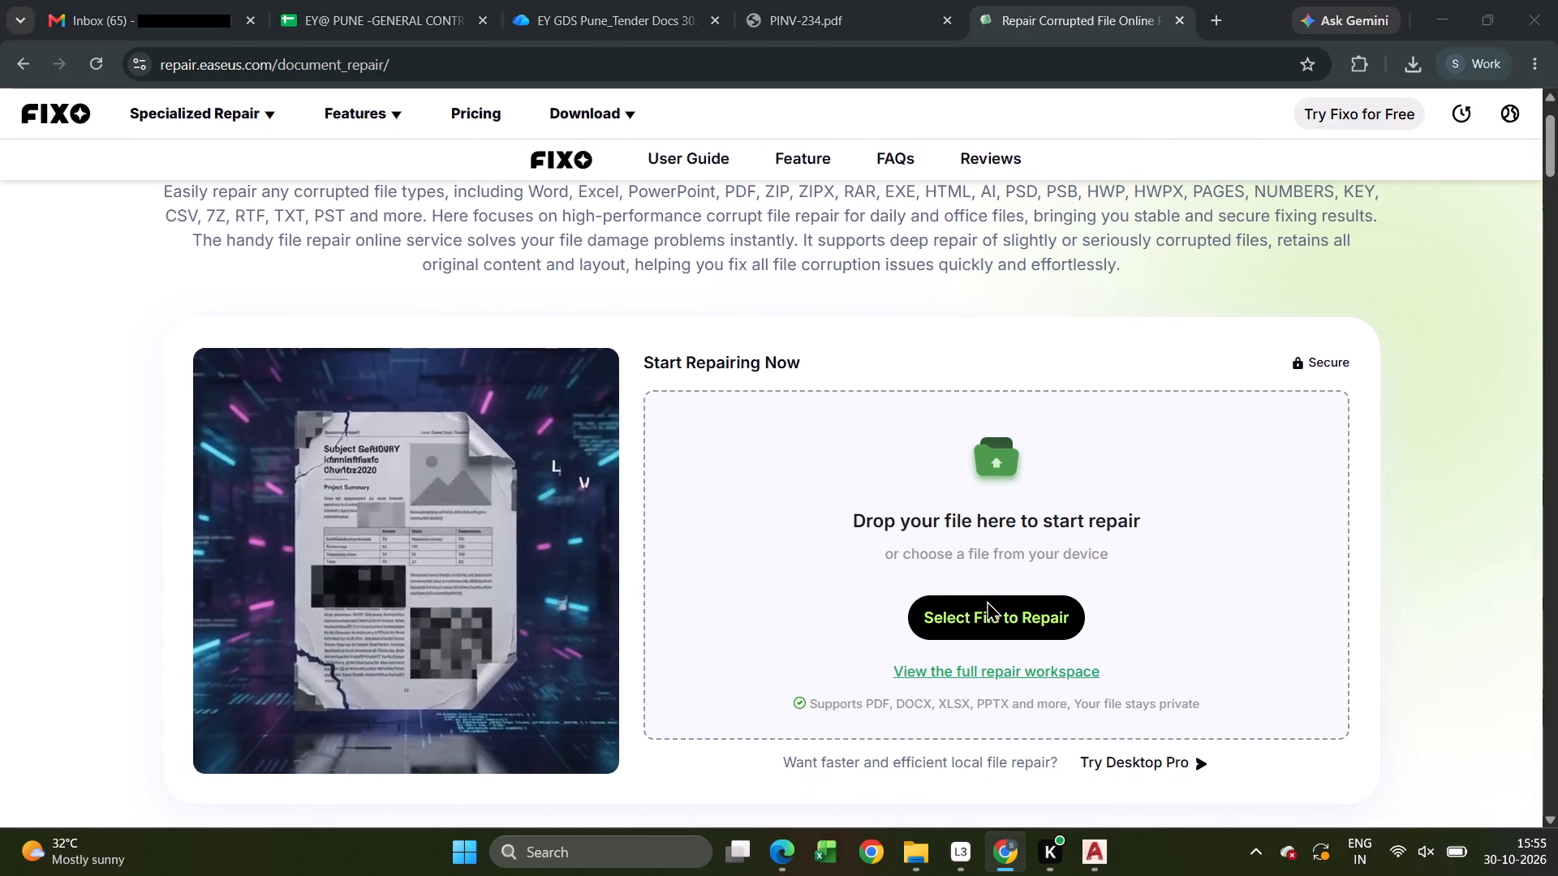
pyautogui.click(383, 187)
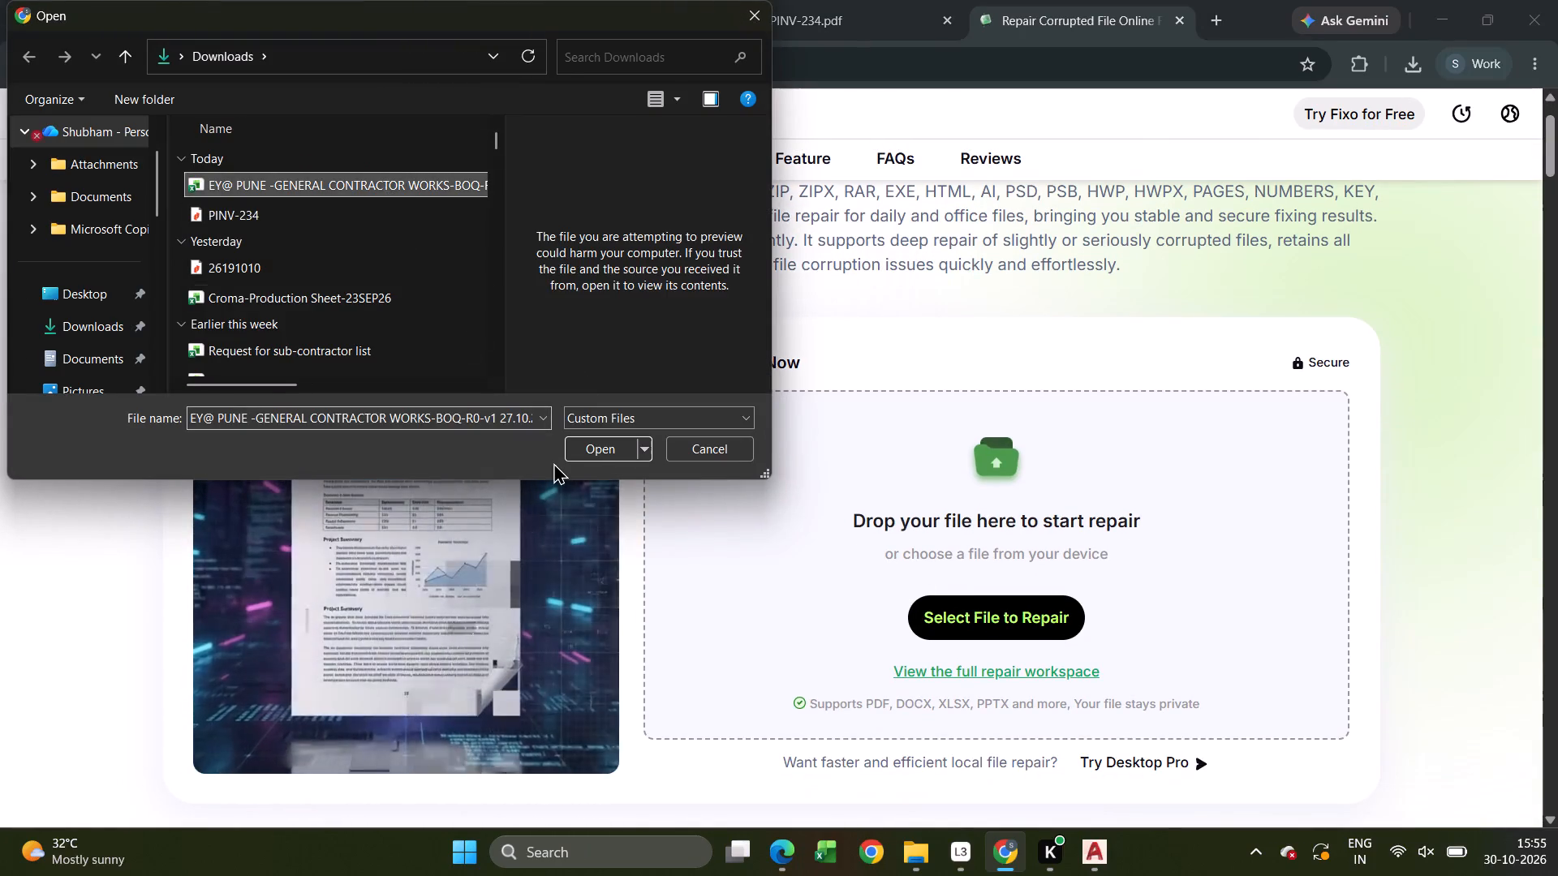
pyautogui.click(570, 448)
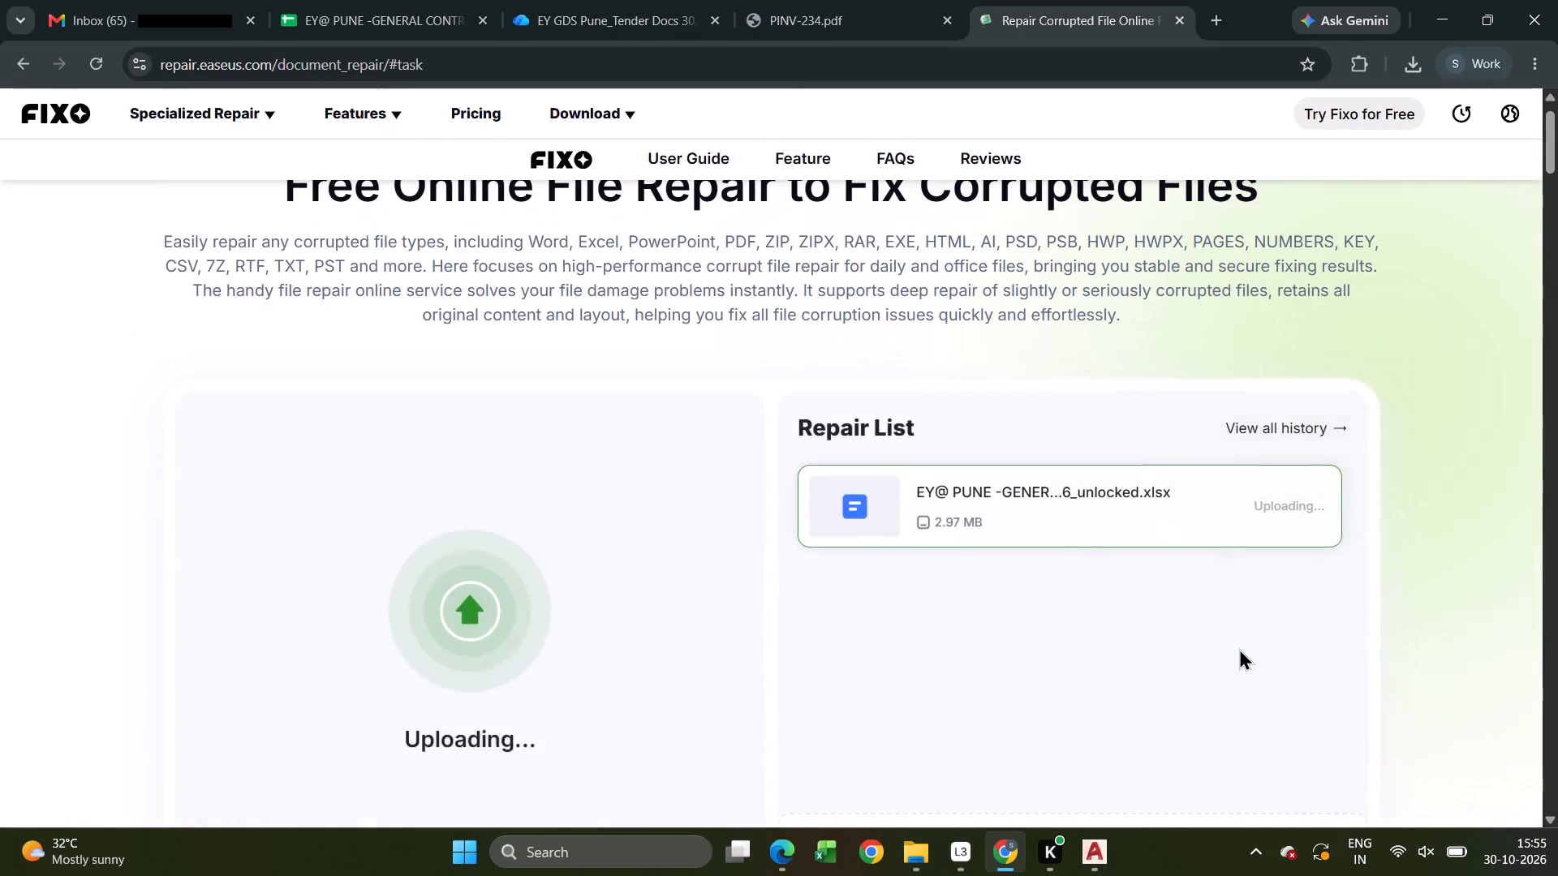
pyautogui.scroll(-2, 984, 631)
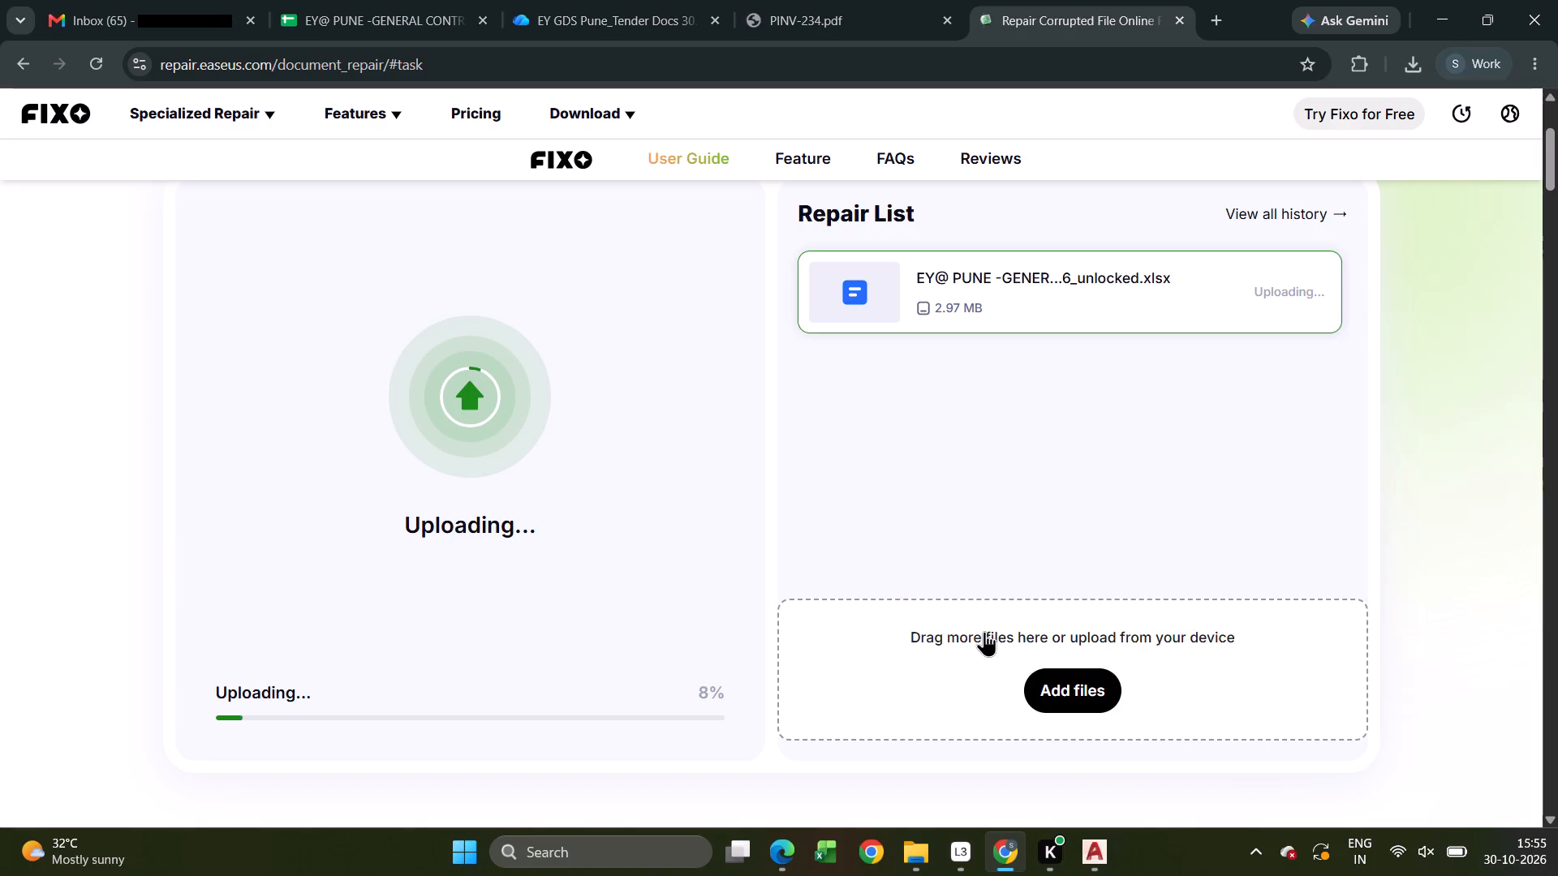
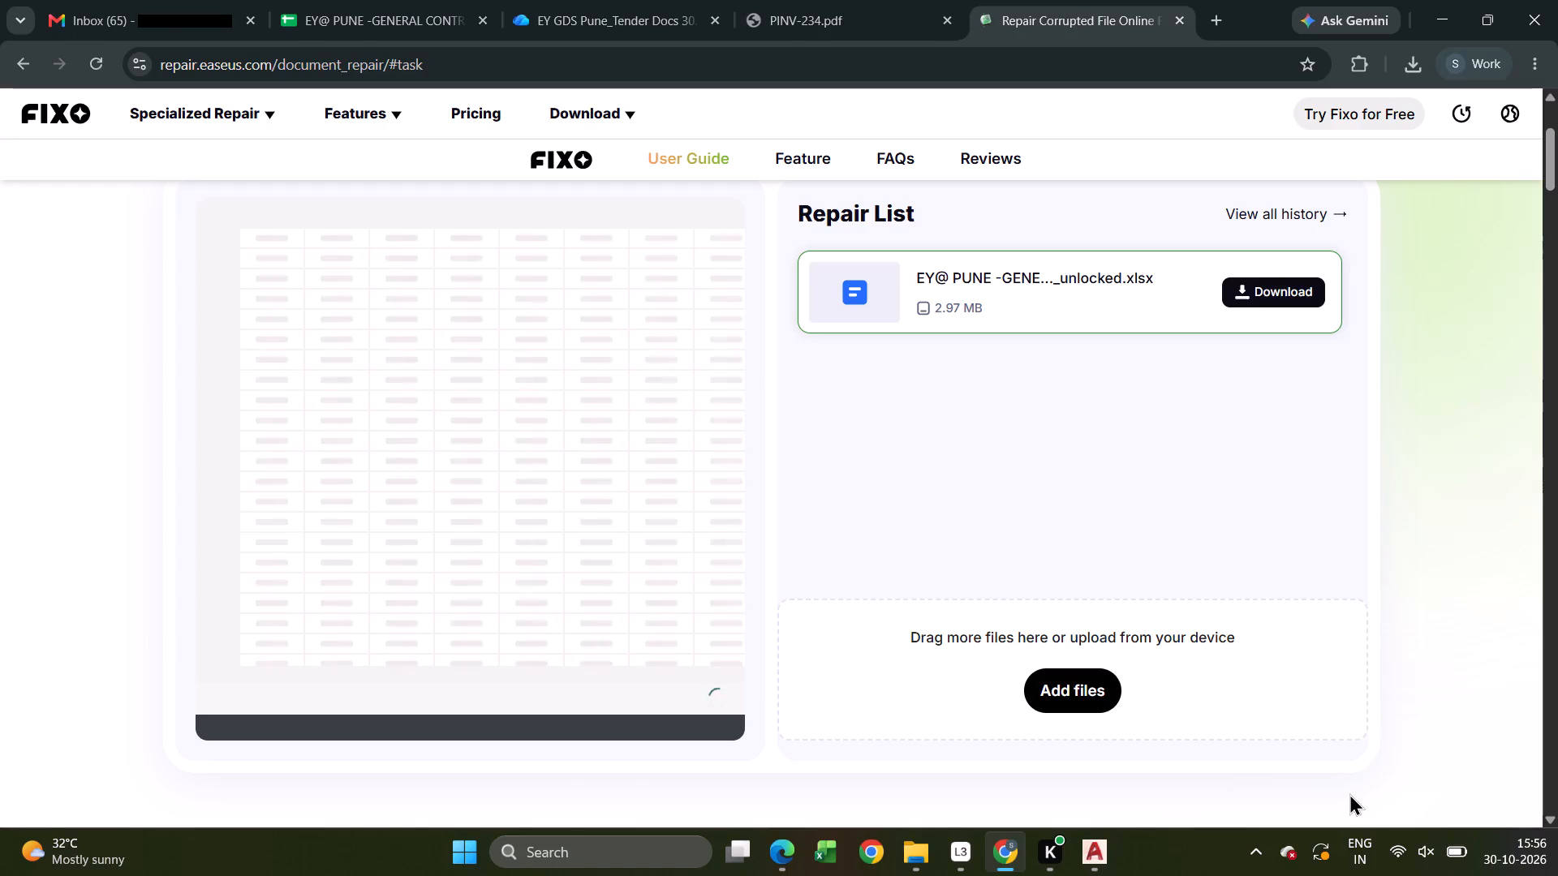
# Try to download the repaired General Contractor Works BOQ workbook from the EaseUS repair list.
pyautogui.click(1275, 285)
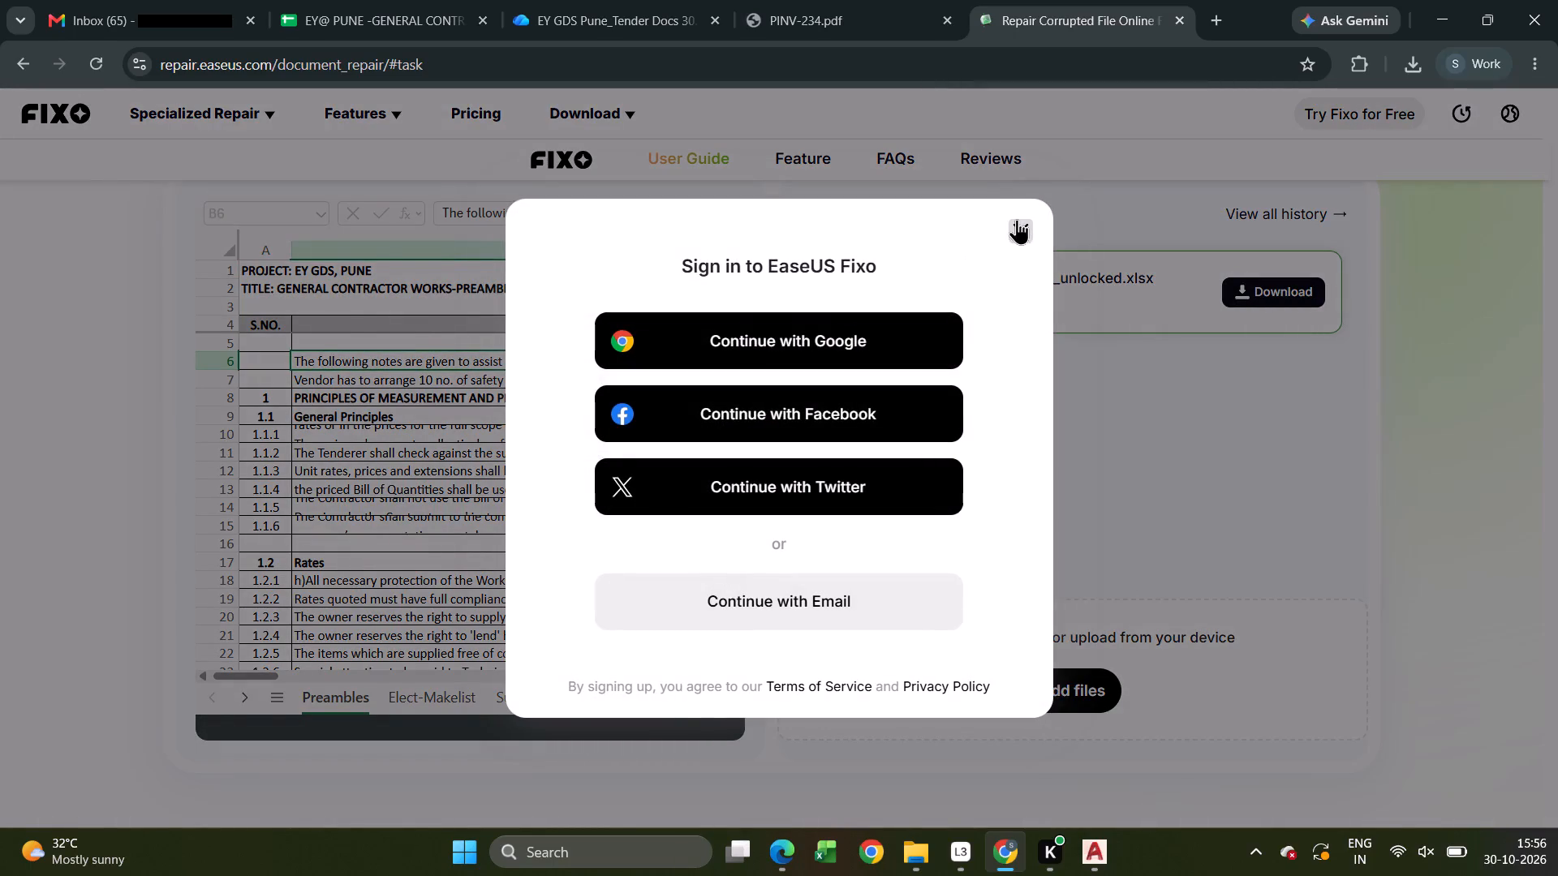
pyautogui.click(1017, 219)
# Go back to Google, search for corrupted excel file repair online free, and open the ExcelMaster.ai Free Excel Repair page.
pyautogui.click(0, 49)
pyautogui.click(0, 49)
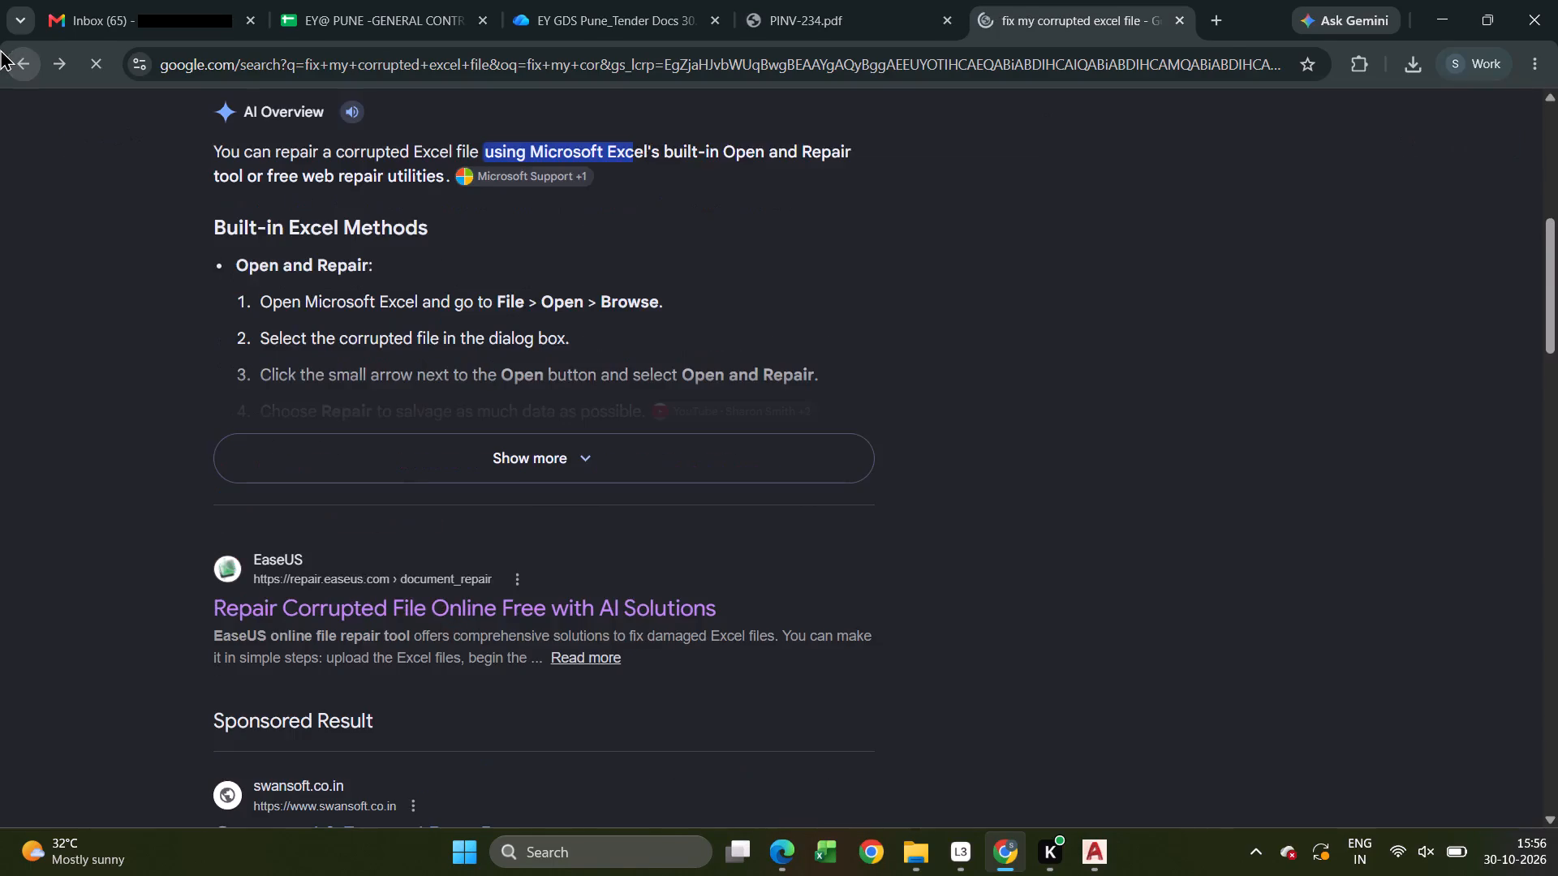
pyautogui.scroll(-4, 269, 596)
pyautogui.click(466, 134)
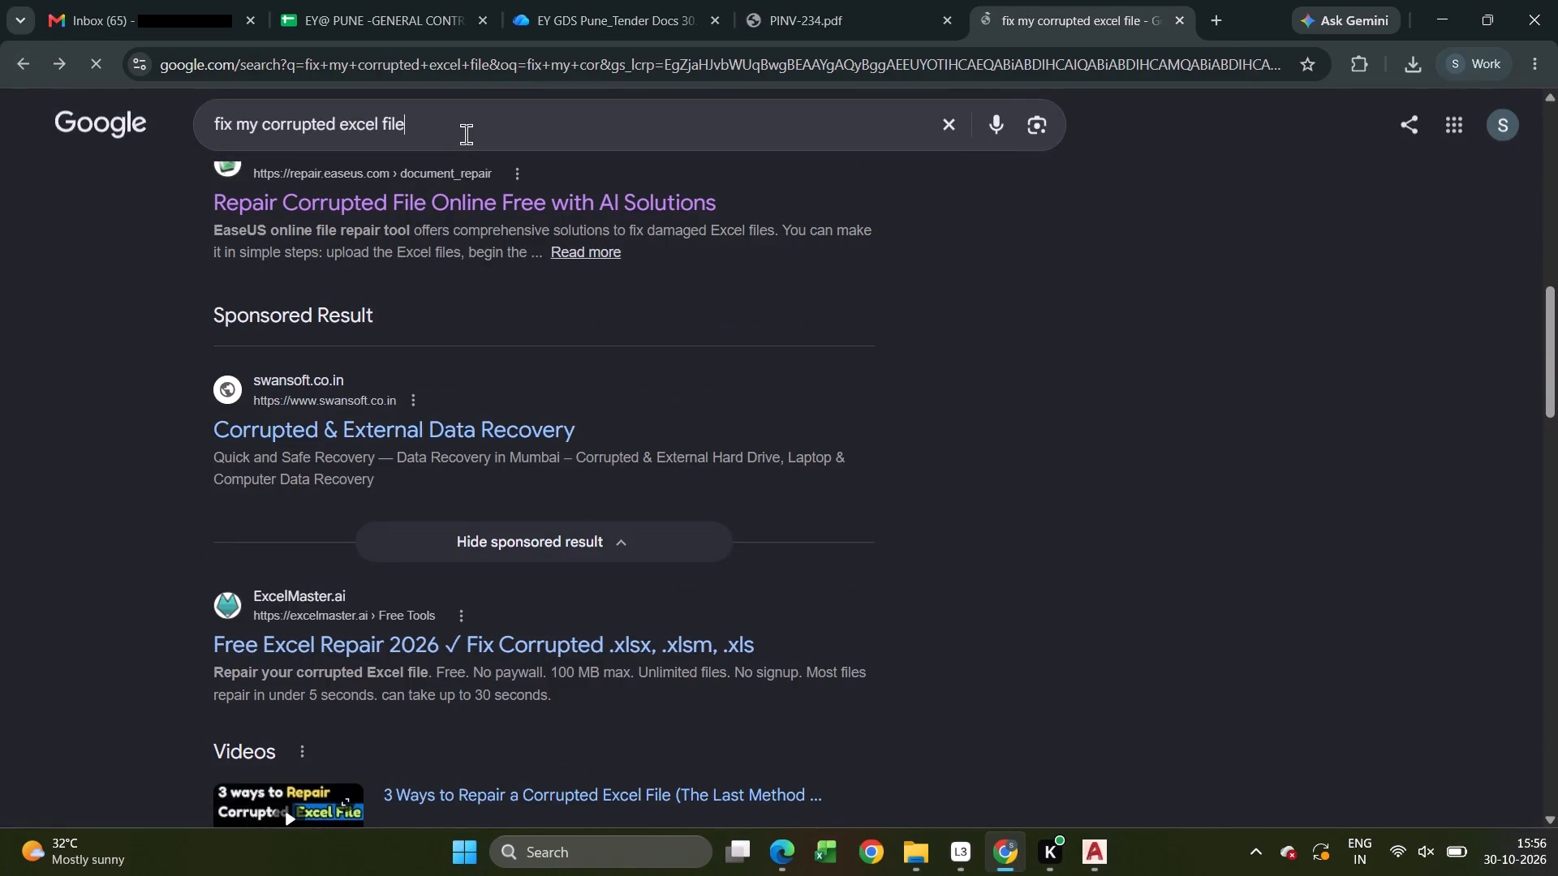
pyautogui.press('space')
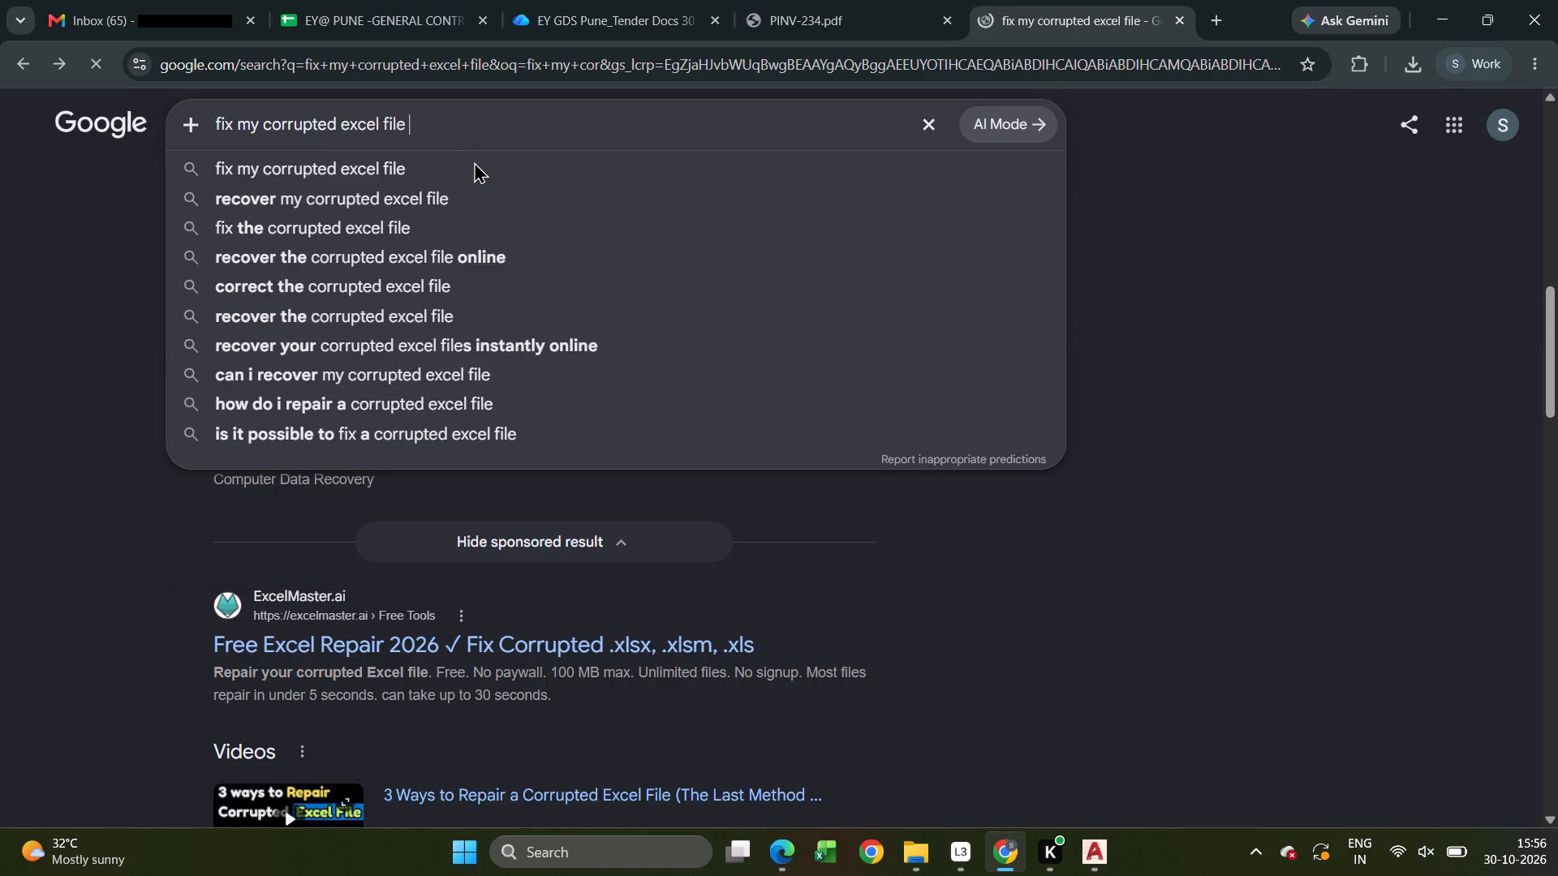
pyautogui.press('BackSpace')
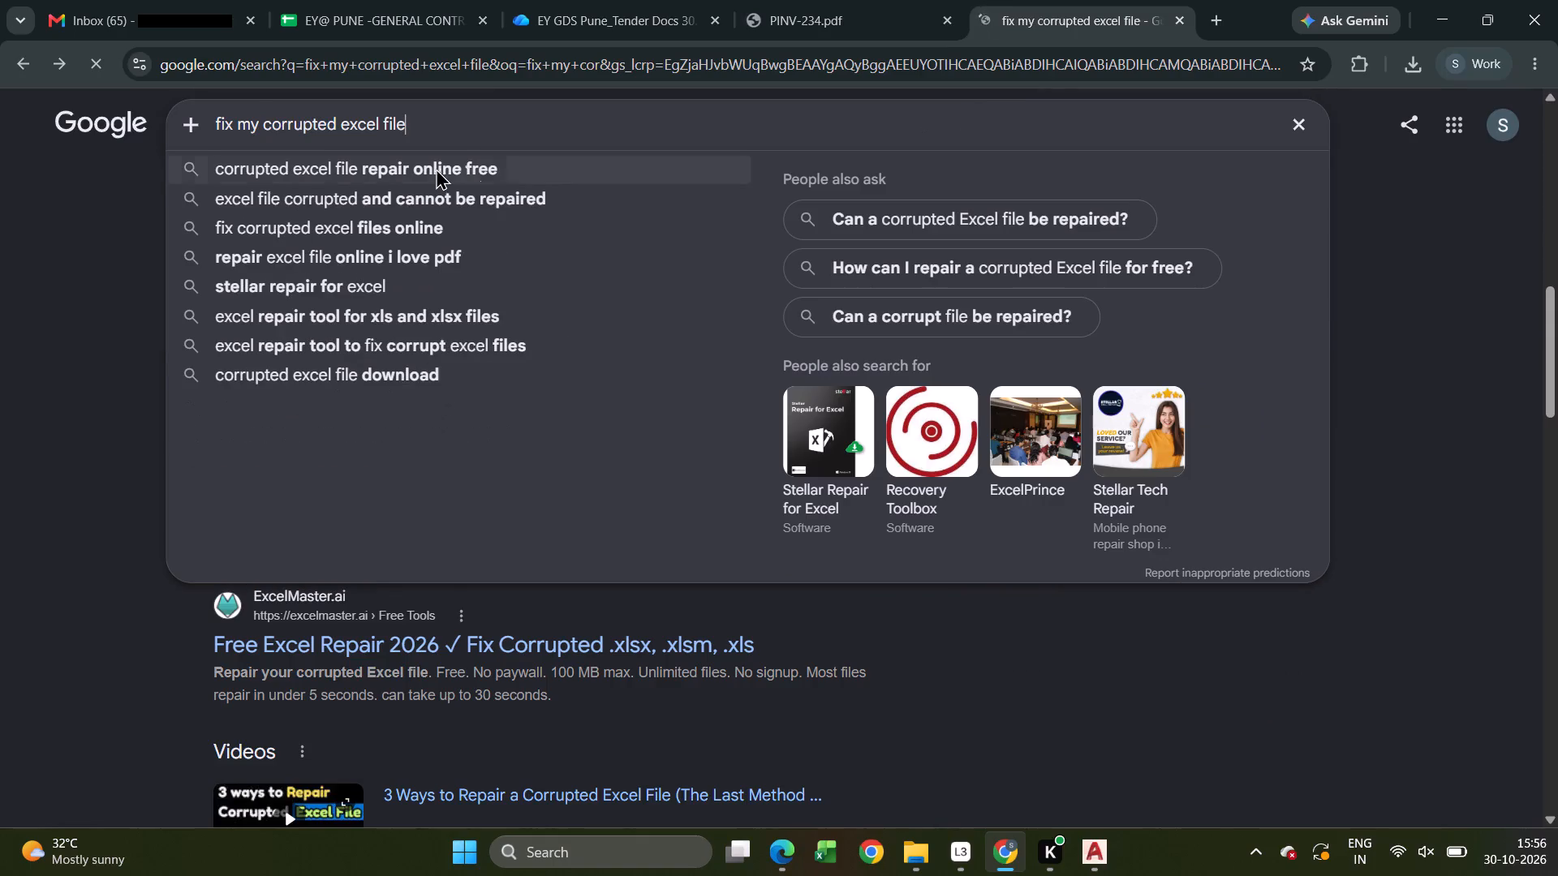
pyautogui.click(433, 168)
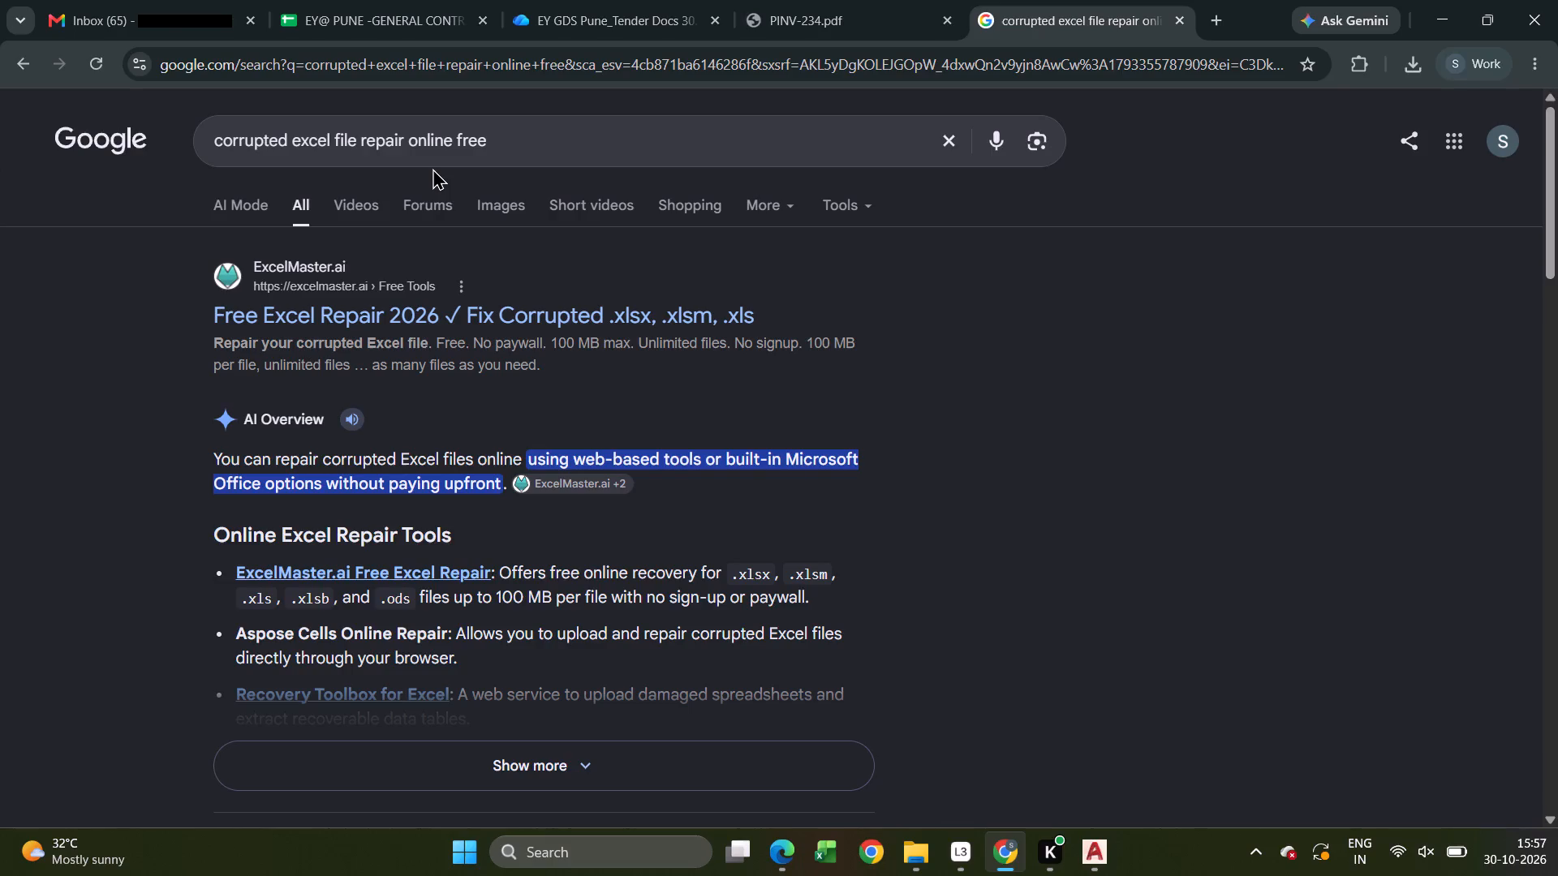
pyautogui.click(424, 324)
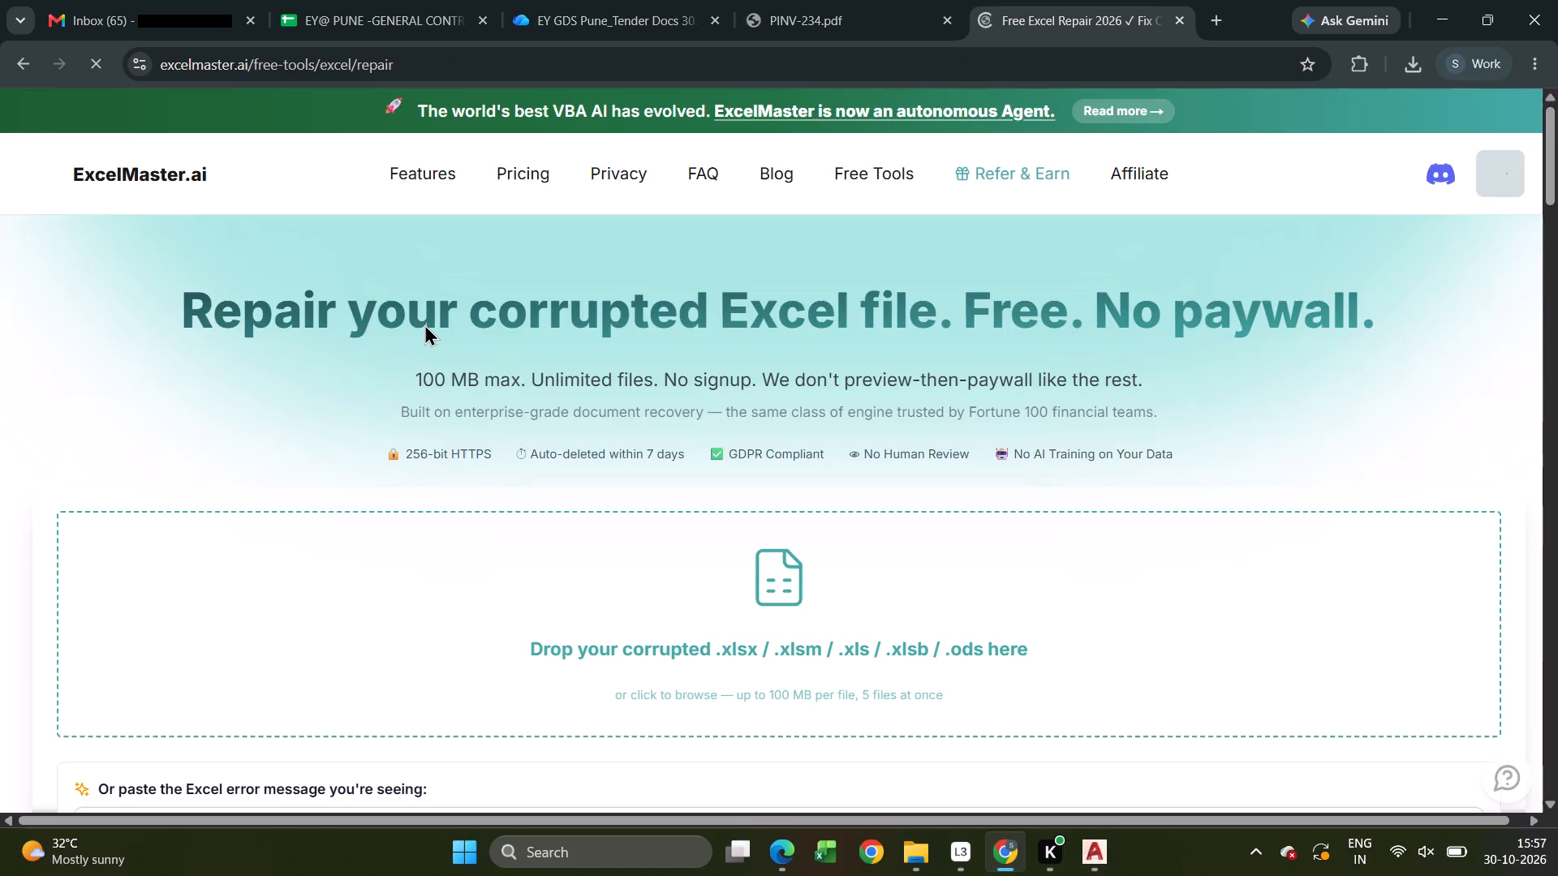
# Upload the unlocked General Contractor Works BOQ-R0-v1 27.10.2026 workbook from Downloads and run the ExcelMaster.ai repair on it.
pyautogui.click(845, 595)
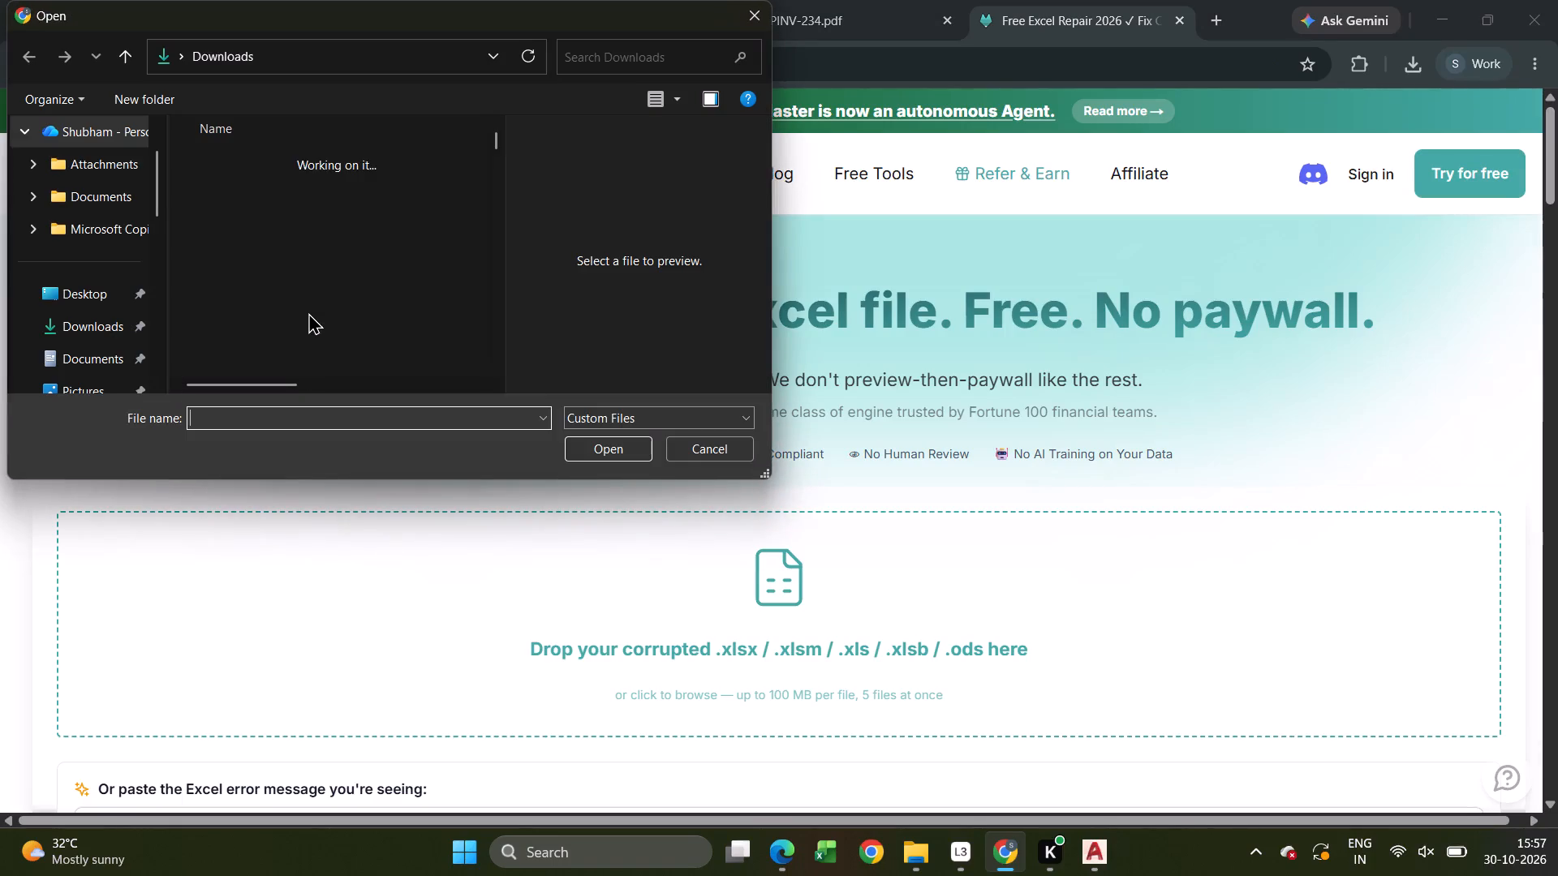
pyautogui.click(295, 186)
pyautogui.click(604, 447)
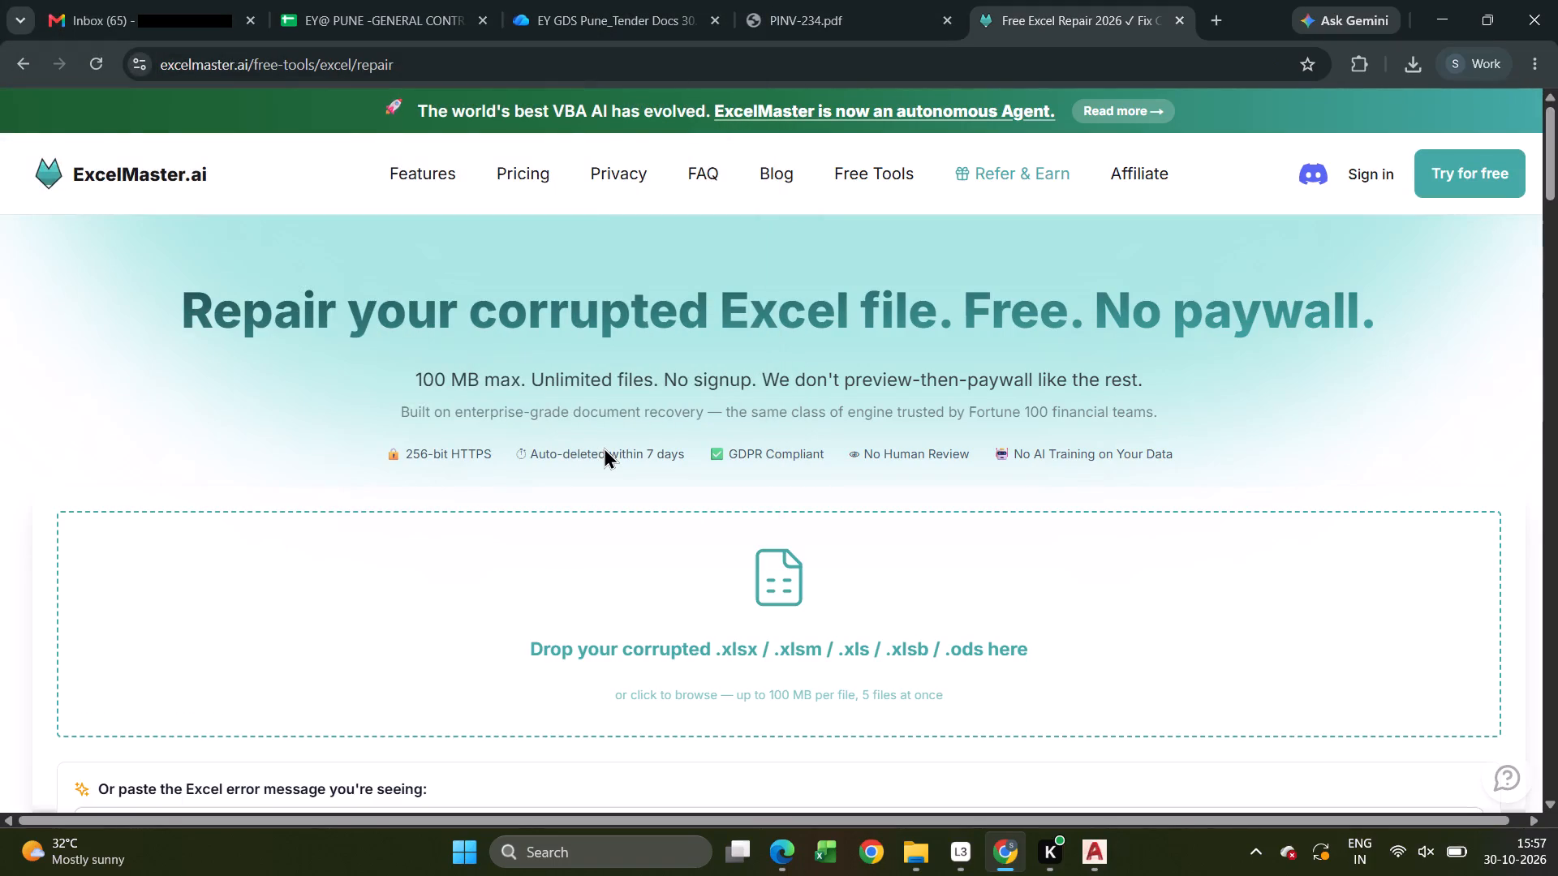
pyautogui.scroll(-5, 604, 450)
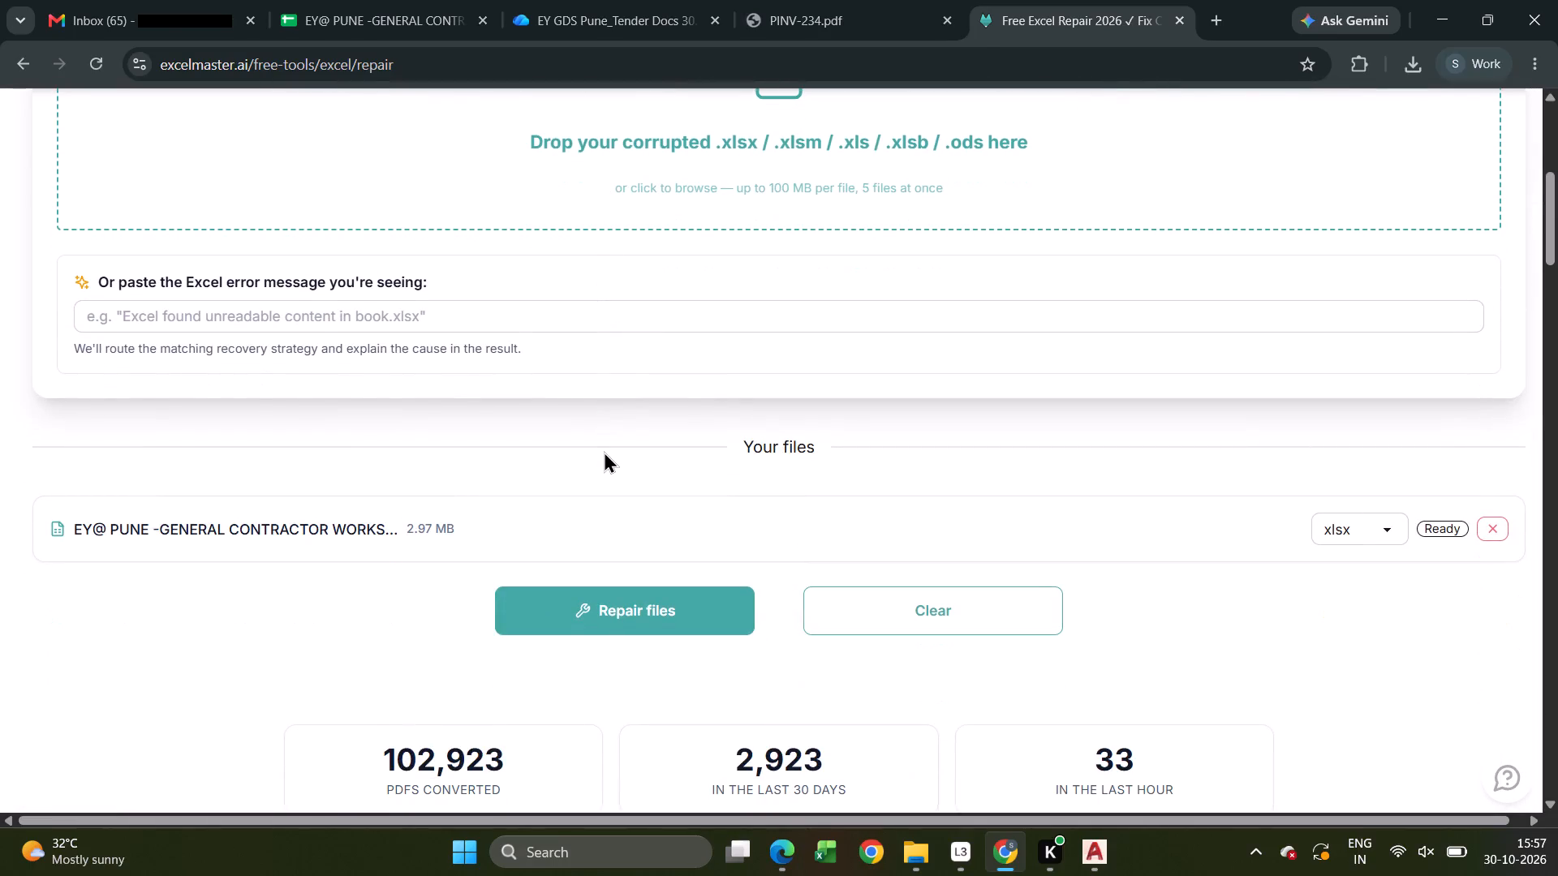
pyautogui.scroll(3, 604, 451)
pyautogui.click(668, 396)
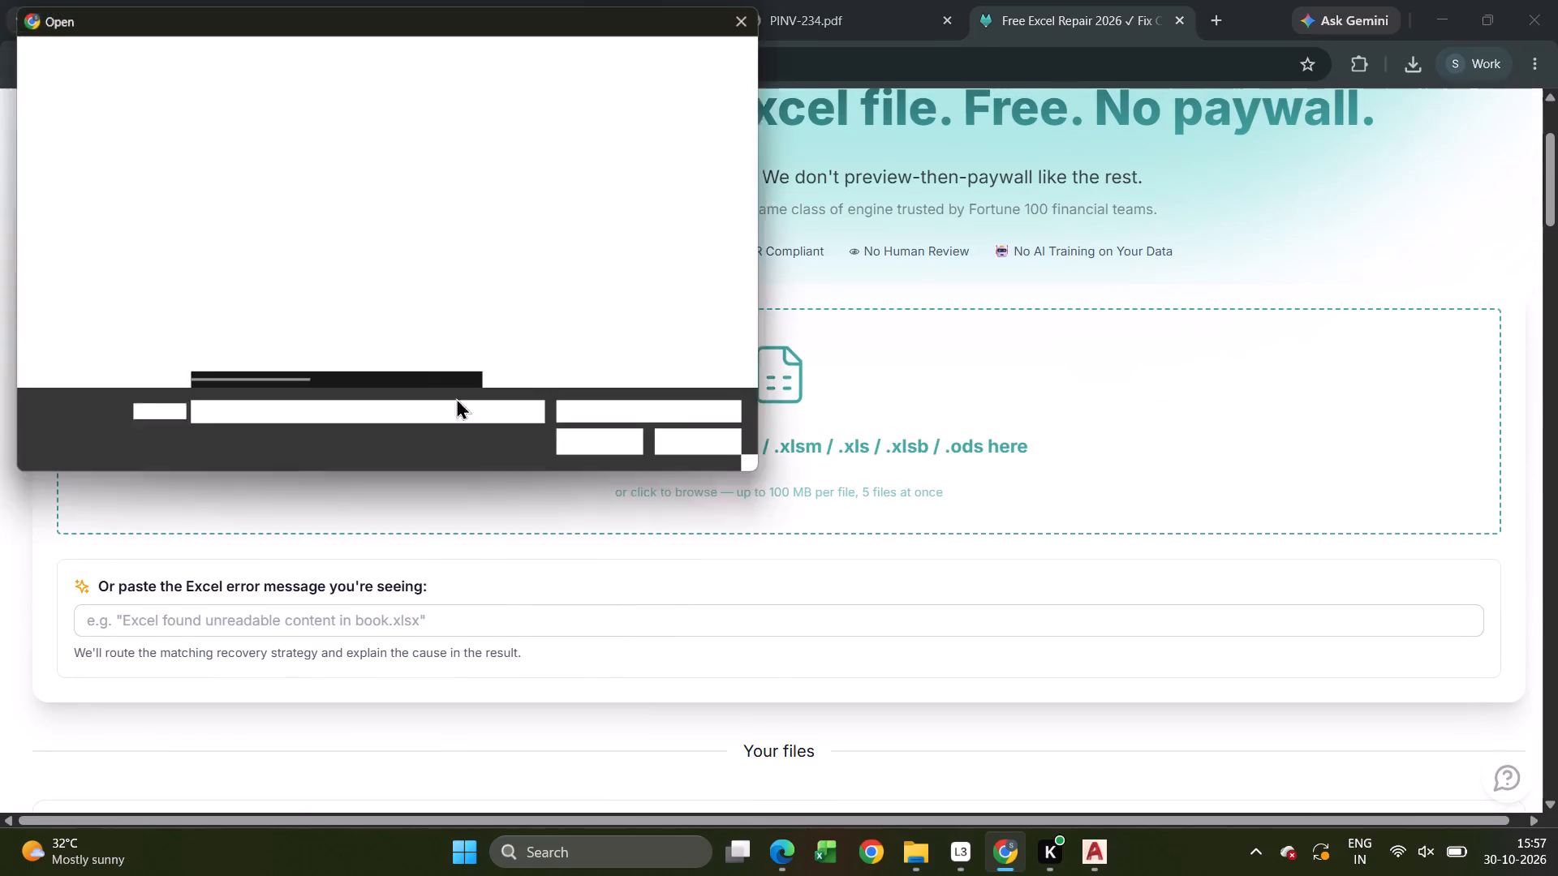
pyautogui.click(366, 176)
pyautogui.click(596, 441)
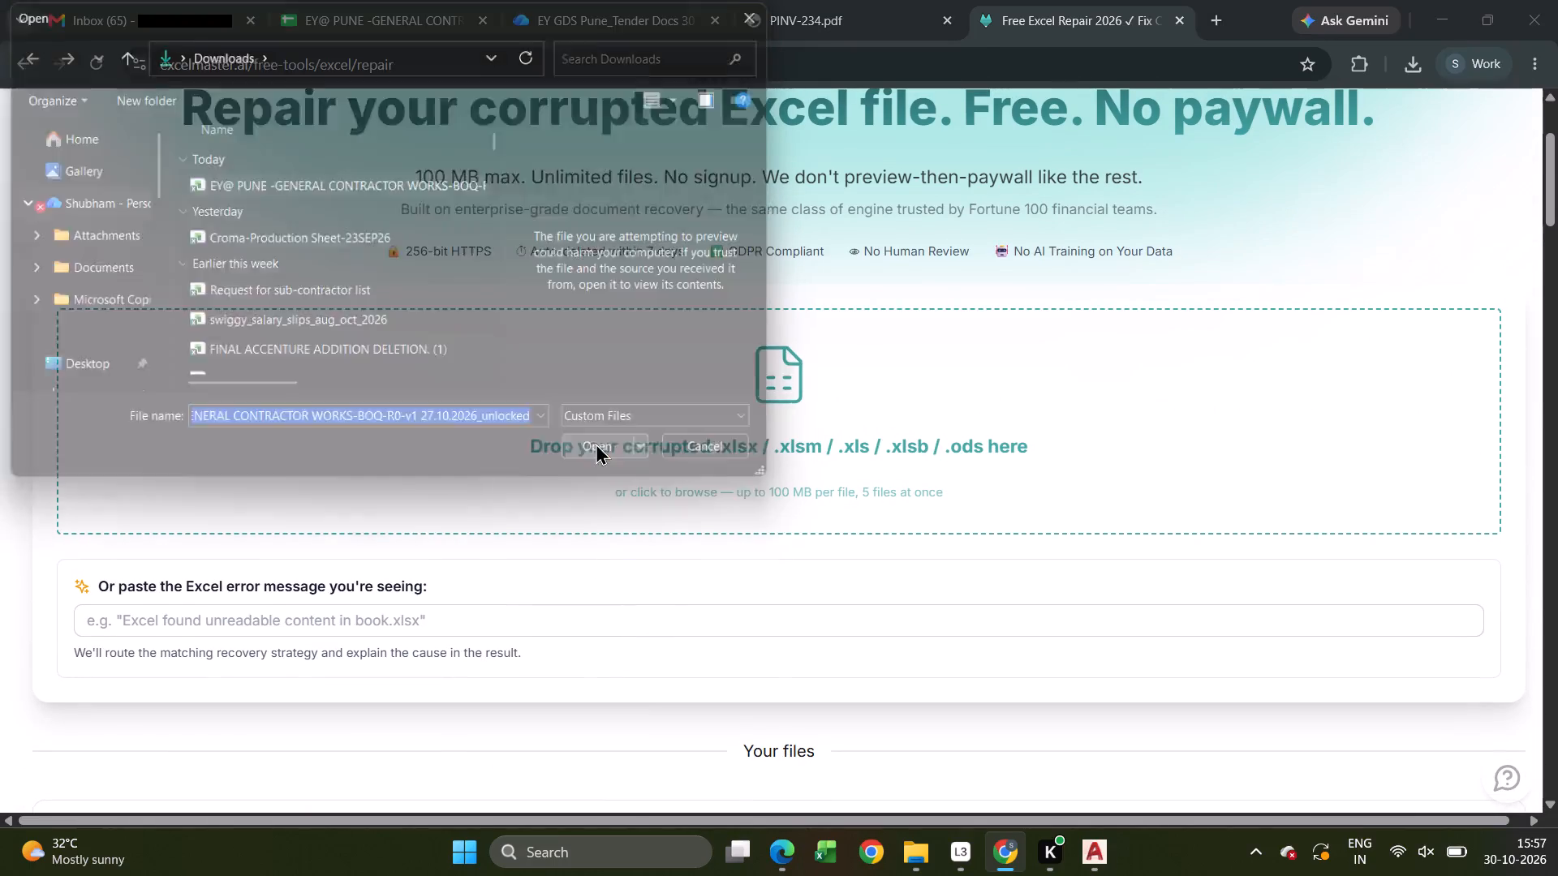
pyautogui.scroll(-4, 631, 586)
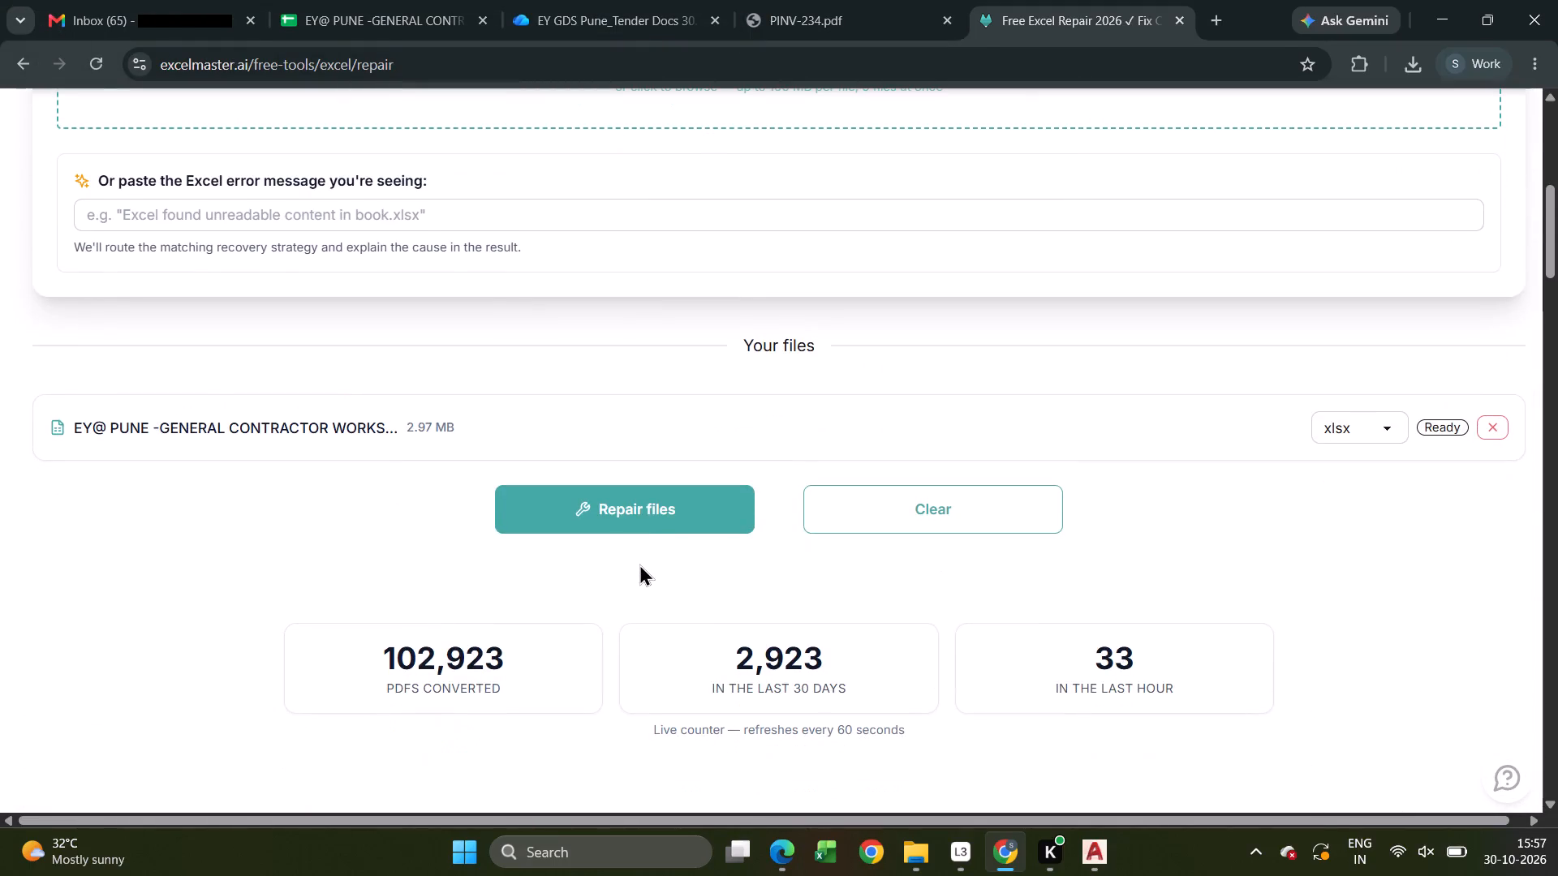
pyautogui.click(647, 513)
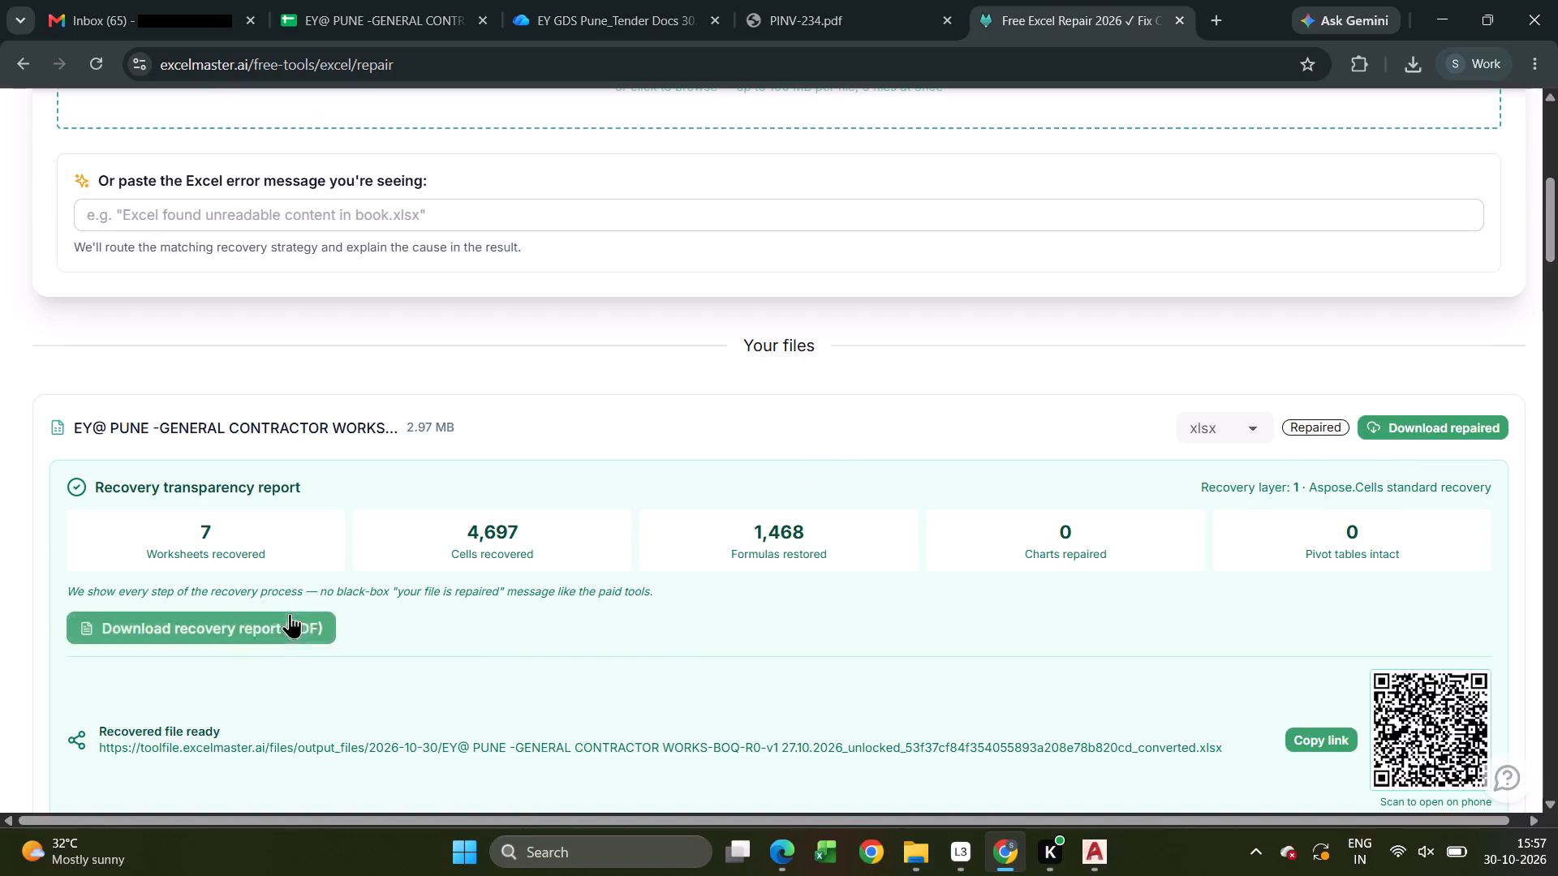
# Download the repaired General Contractor Works BOQ workbook and open the downloaded file.
pyautogui.click(1400, 420)
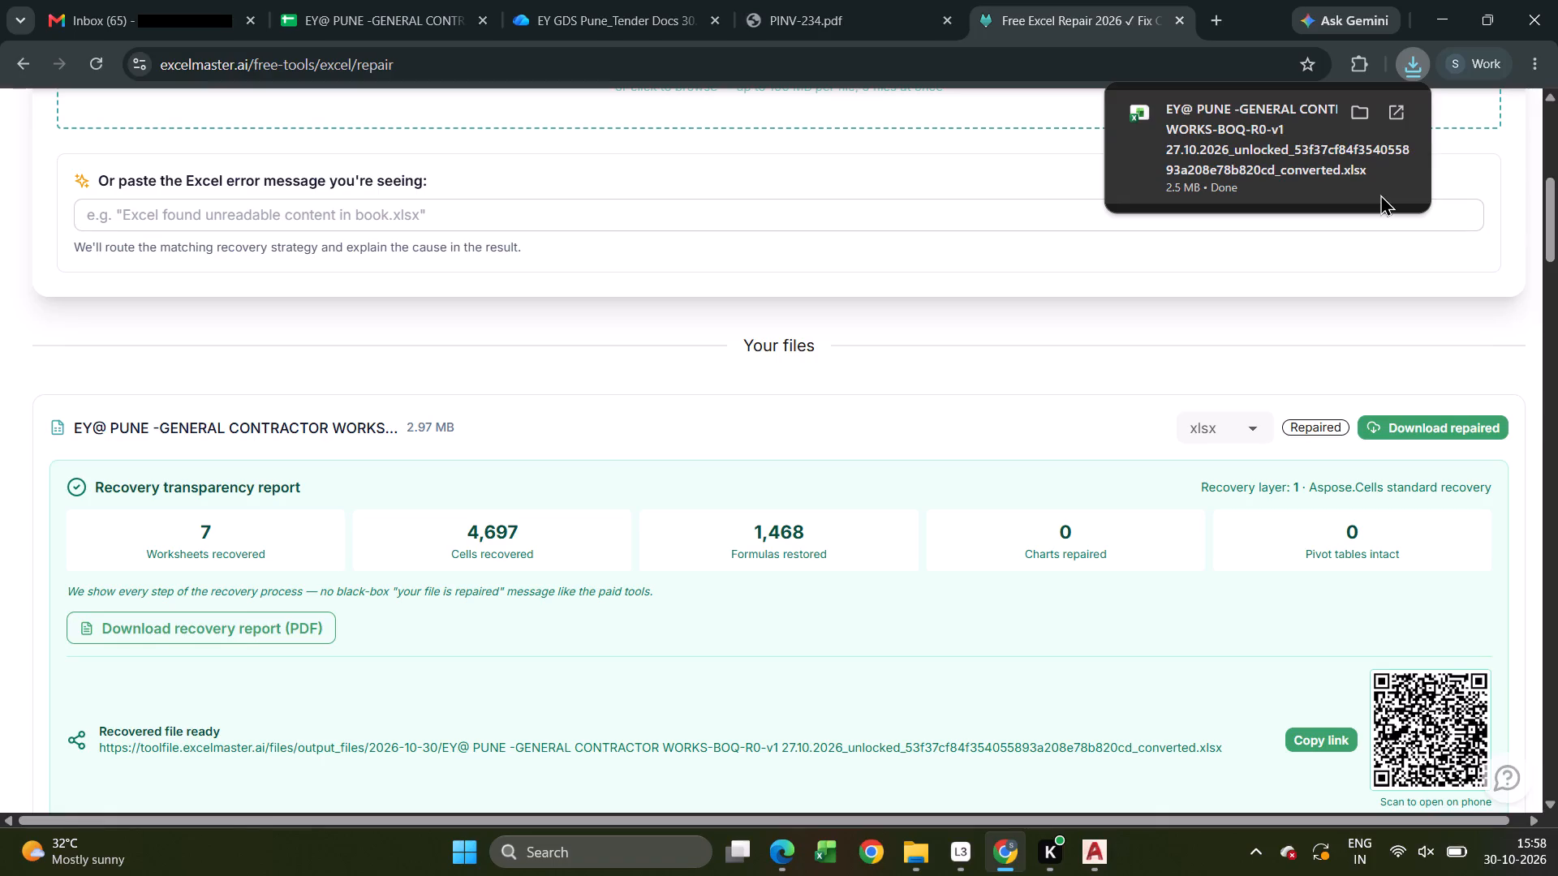
pyautogui.click(1340, 200)
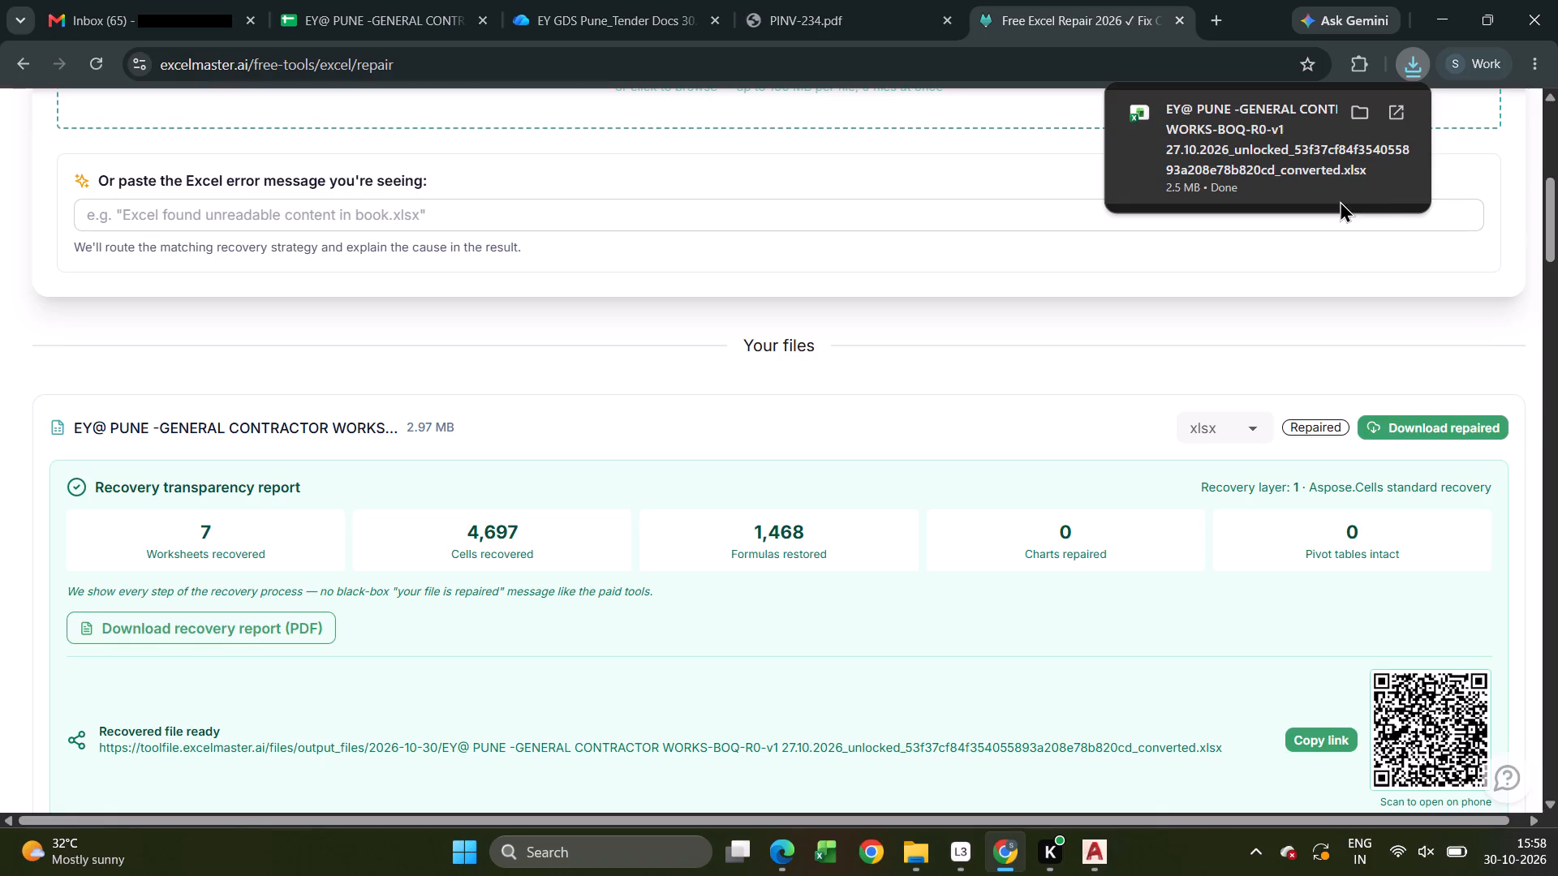
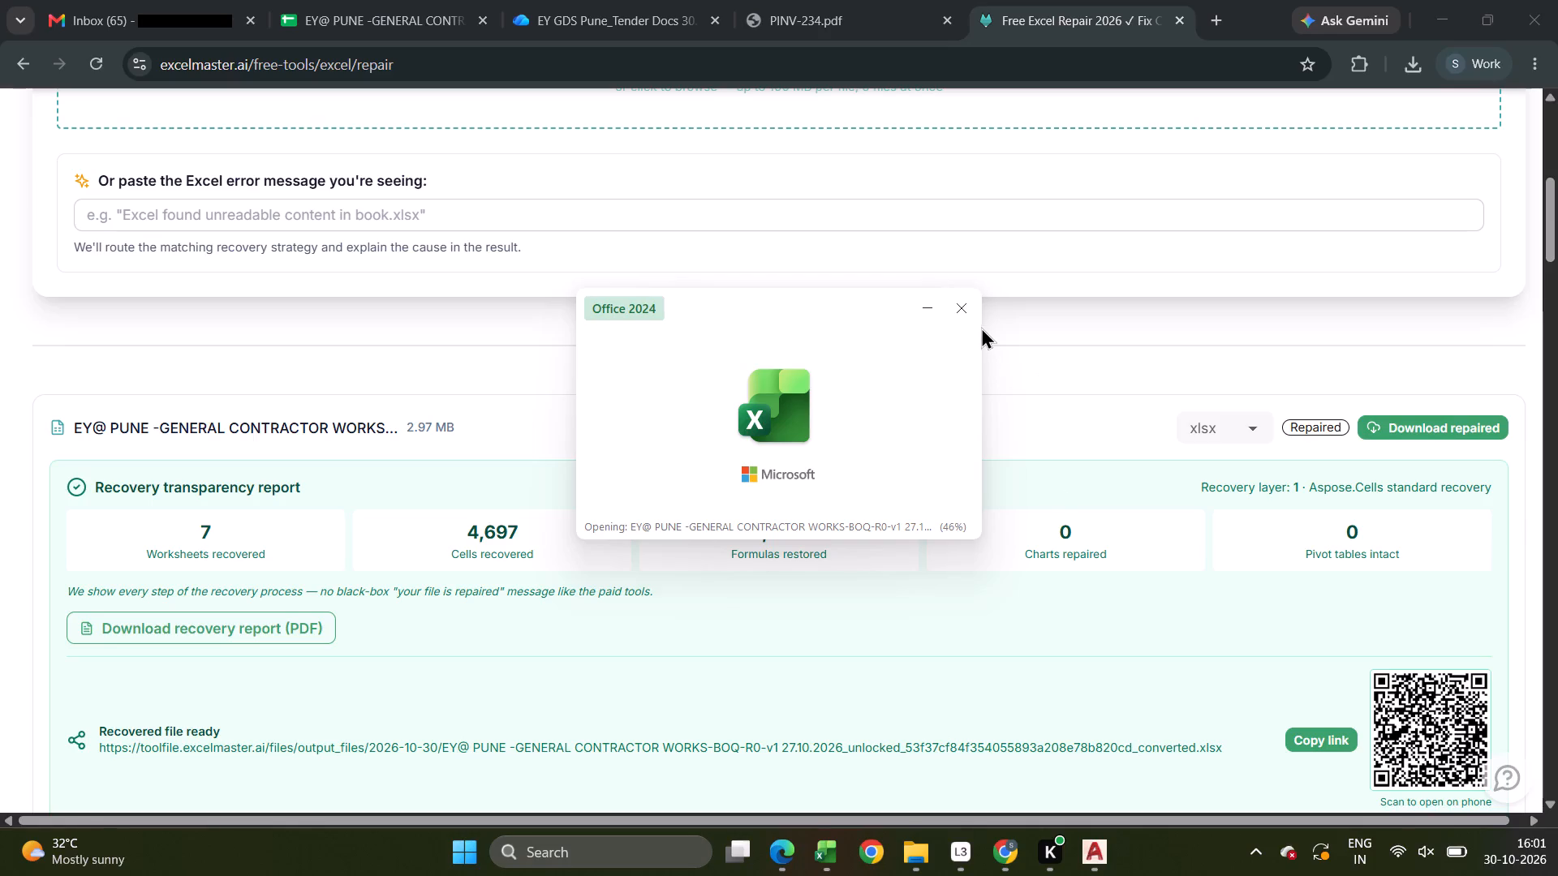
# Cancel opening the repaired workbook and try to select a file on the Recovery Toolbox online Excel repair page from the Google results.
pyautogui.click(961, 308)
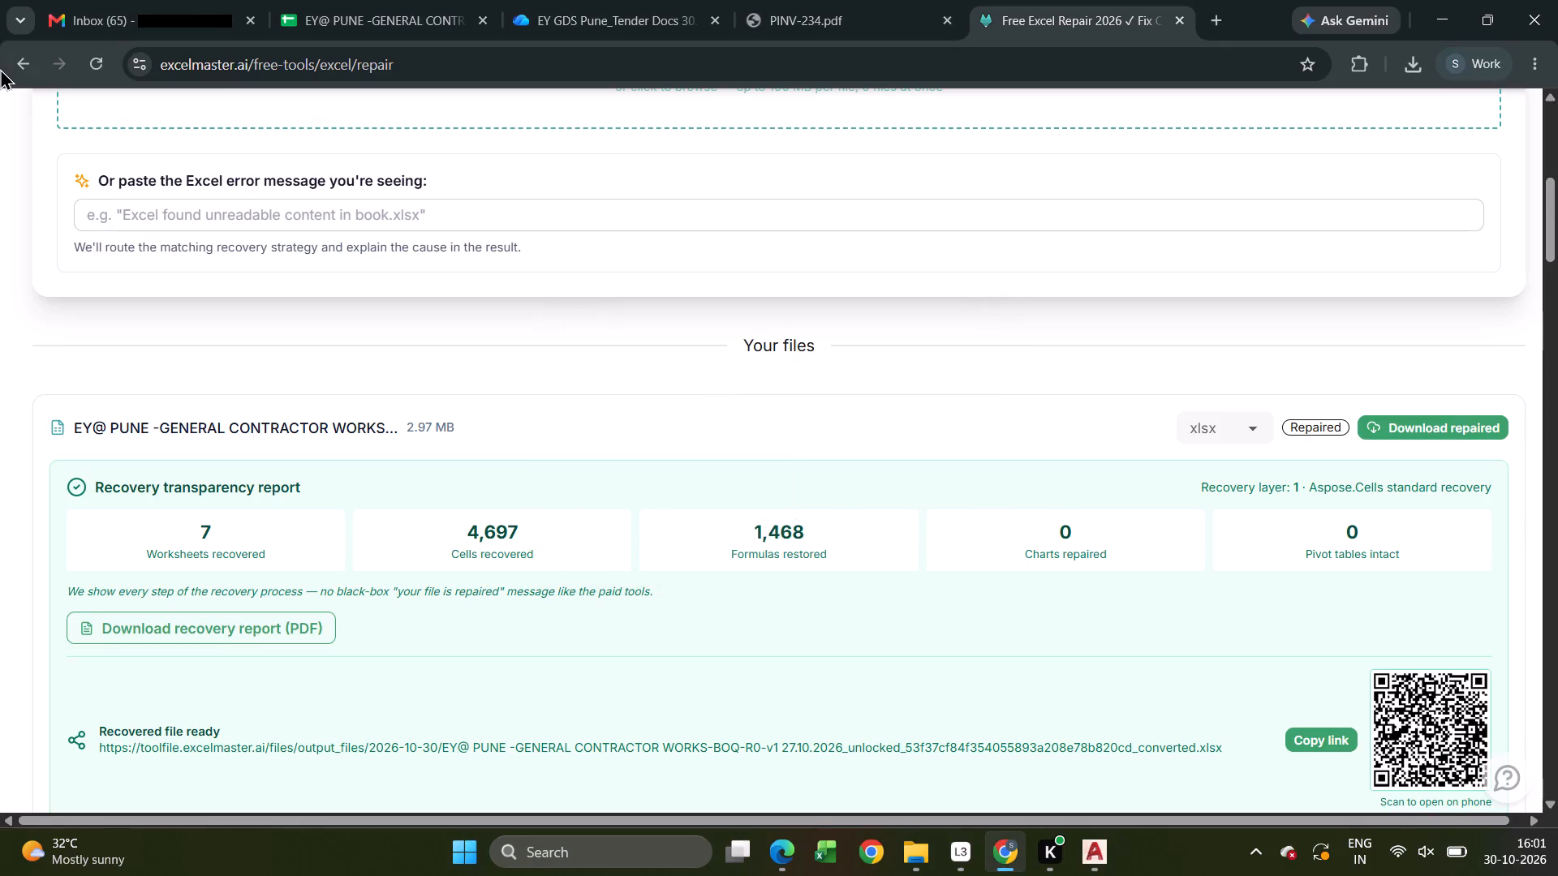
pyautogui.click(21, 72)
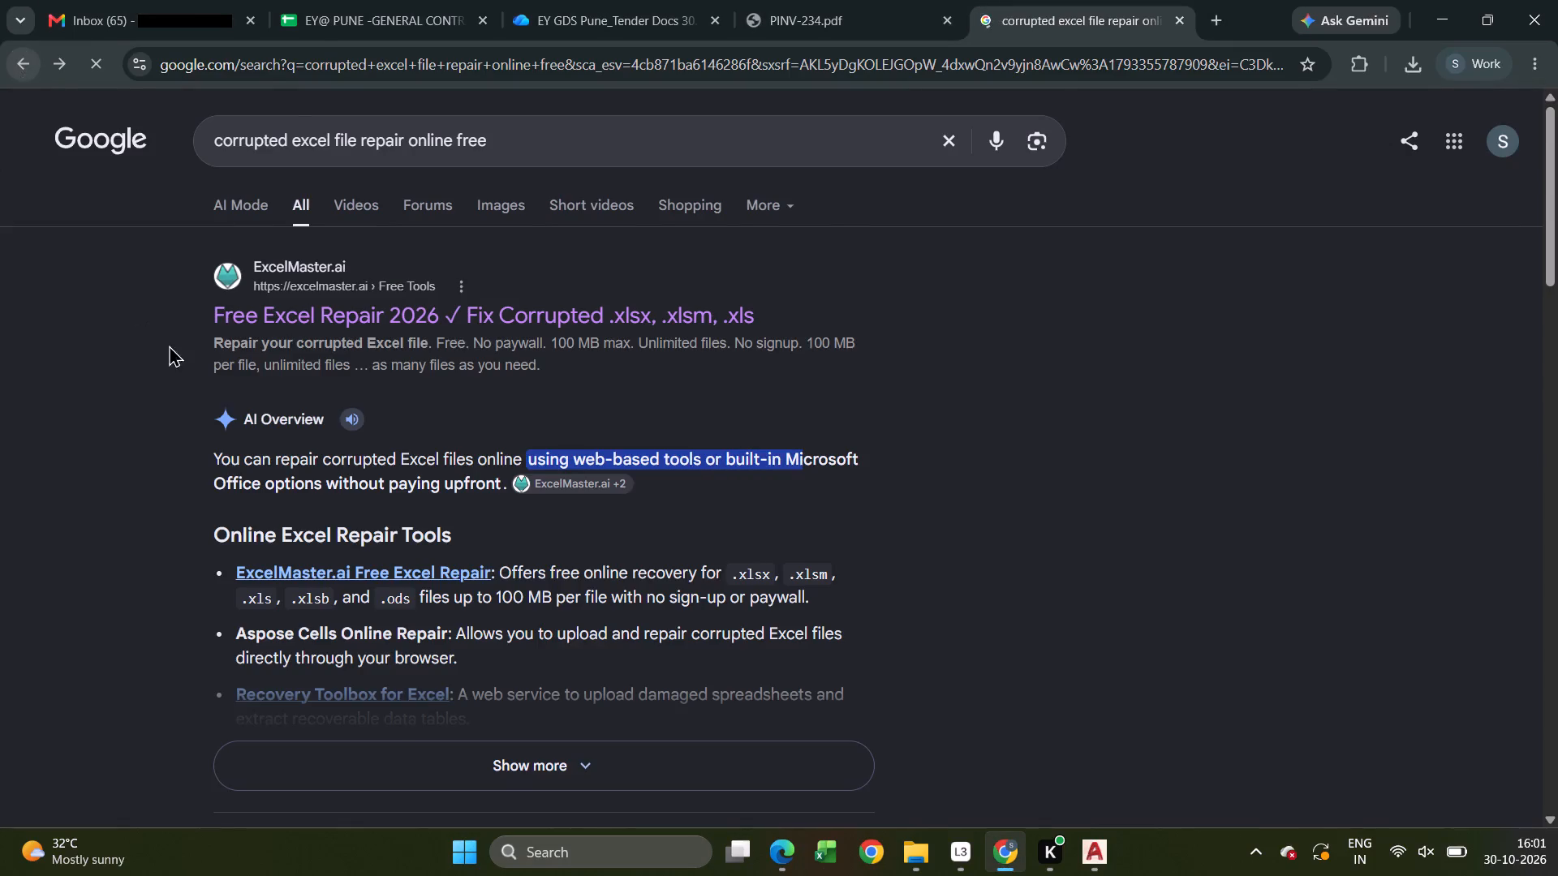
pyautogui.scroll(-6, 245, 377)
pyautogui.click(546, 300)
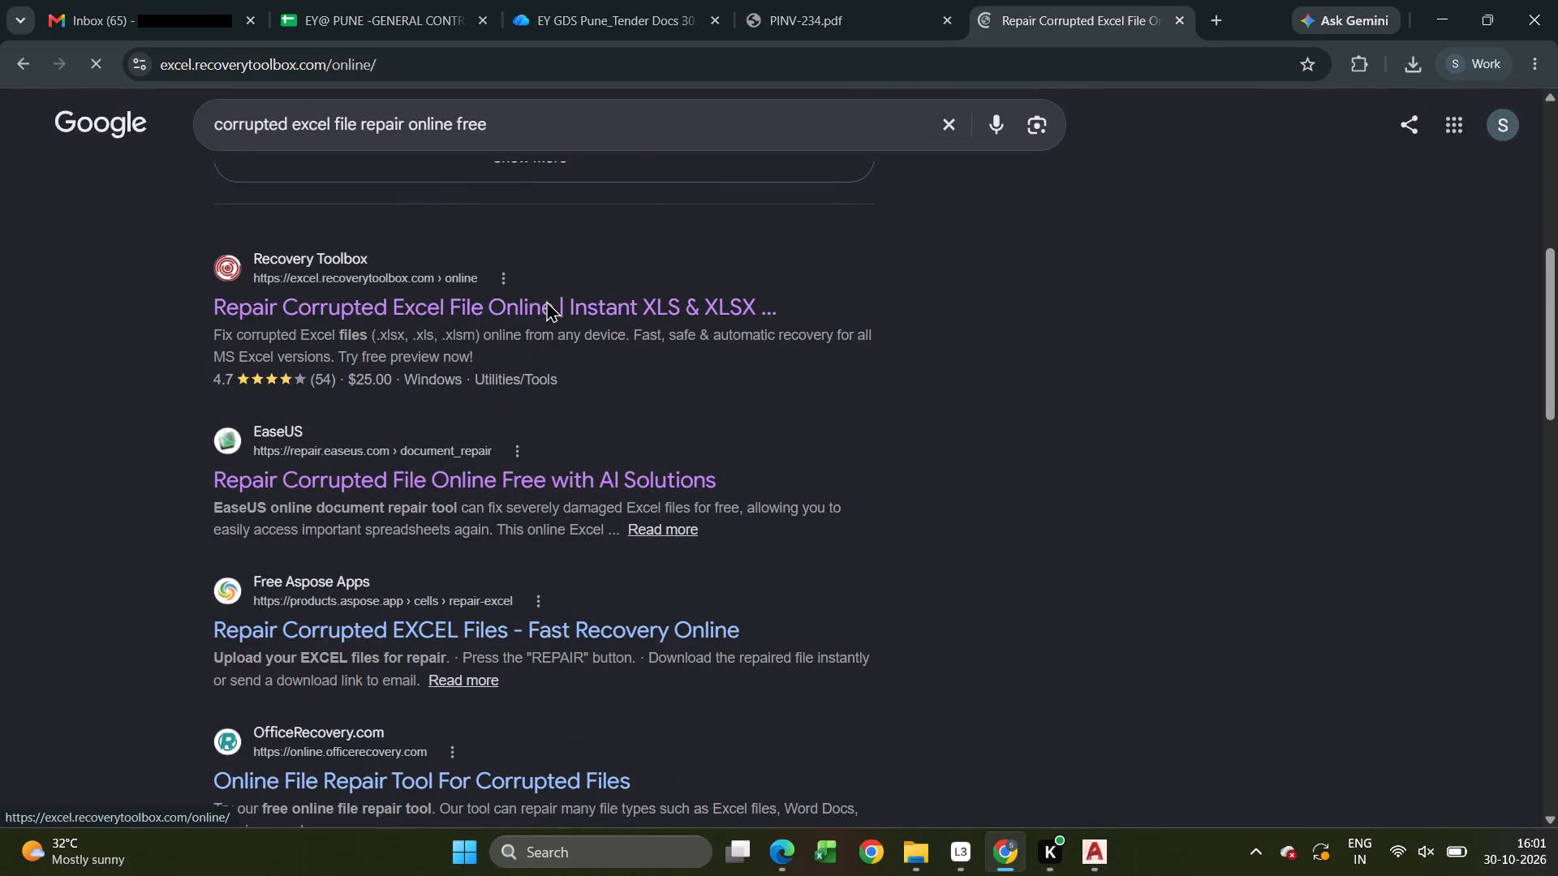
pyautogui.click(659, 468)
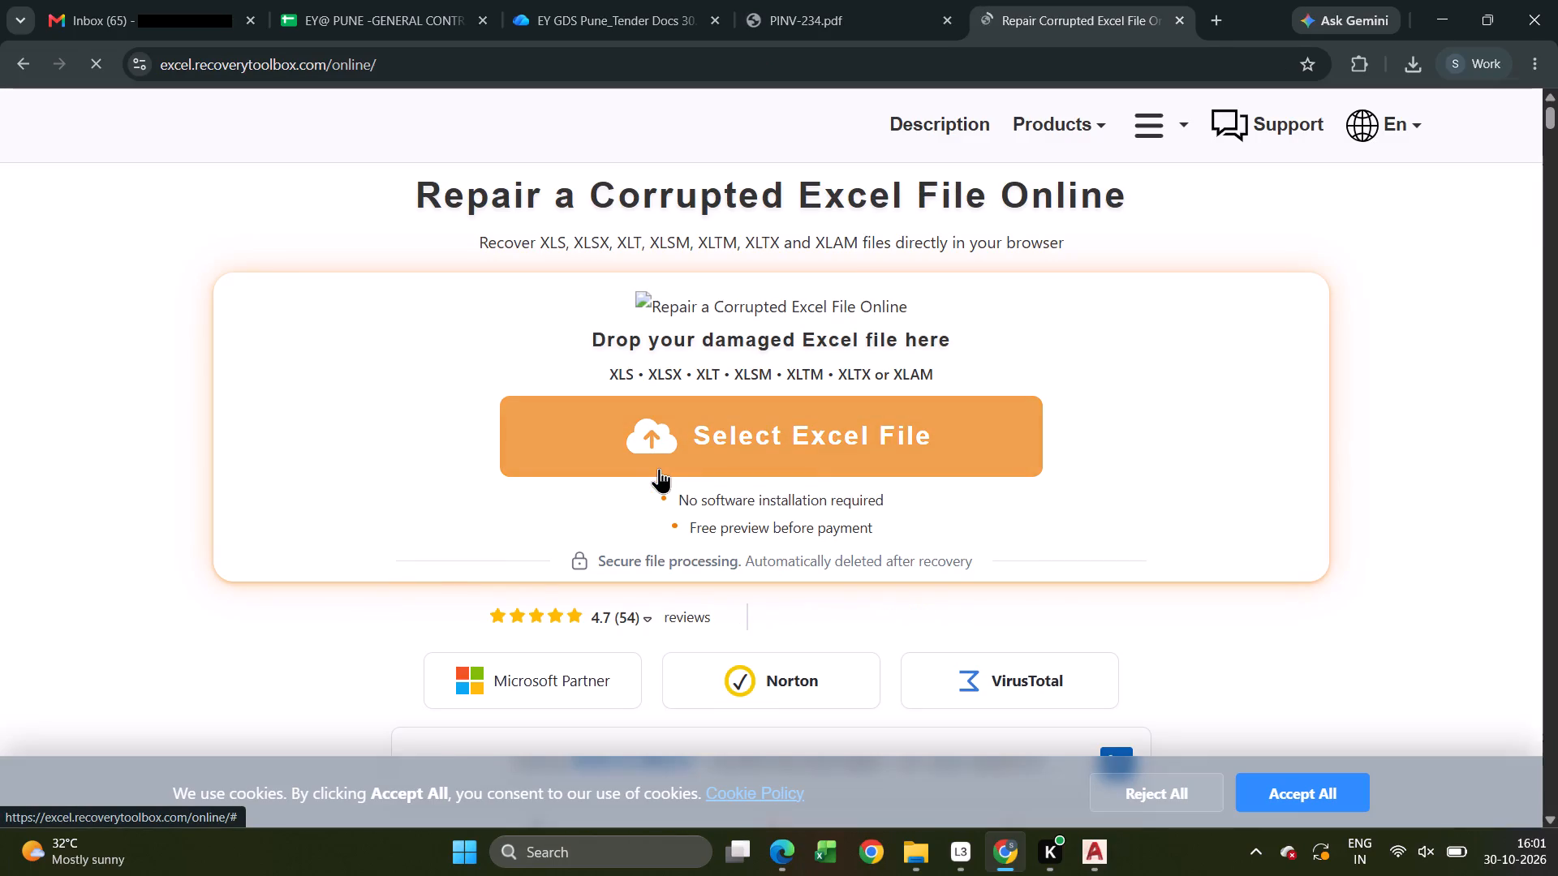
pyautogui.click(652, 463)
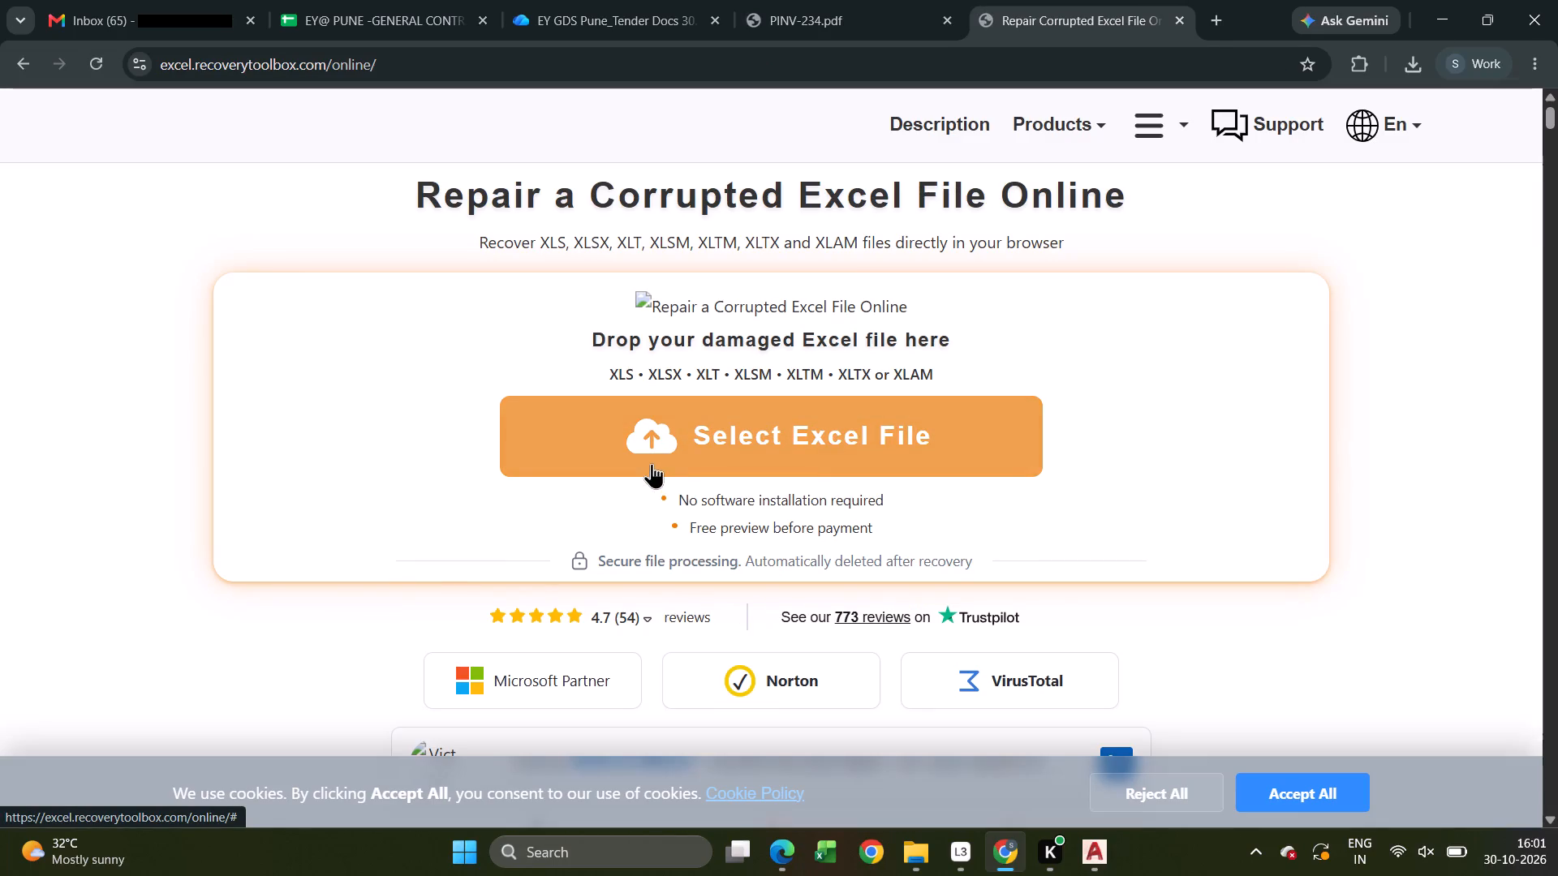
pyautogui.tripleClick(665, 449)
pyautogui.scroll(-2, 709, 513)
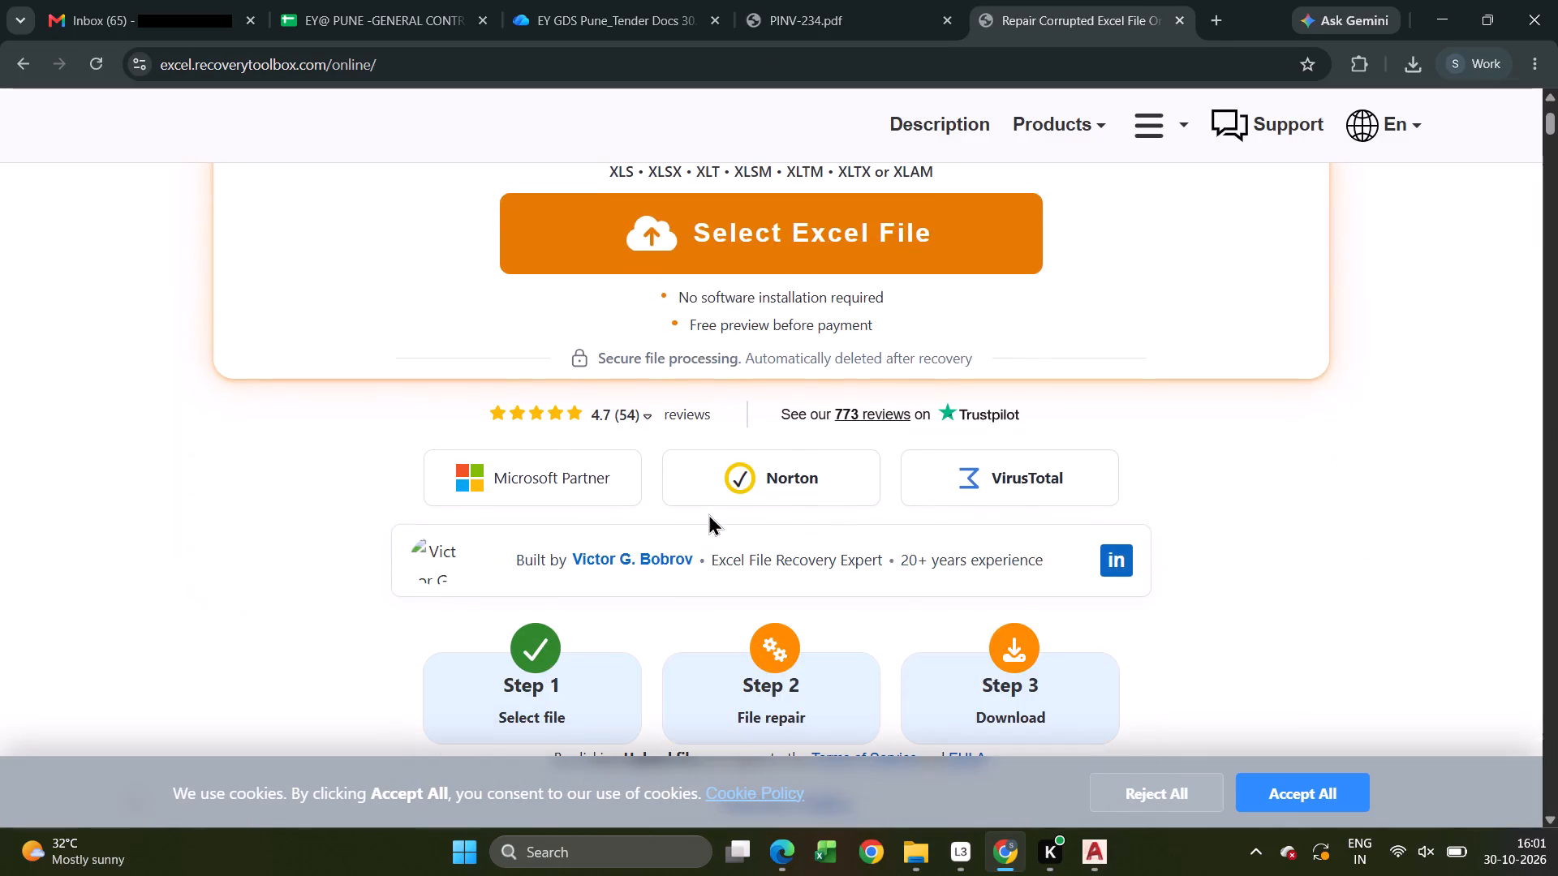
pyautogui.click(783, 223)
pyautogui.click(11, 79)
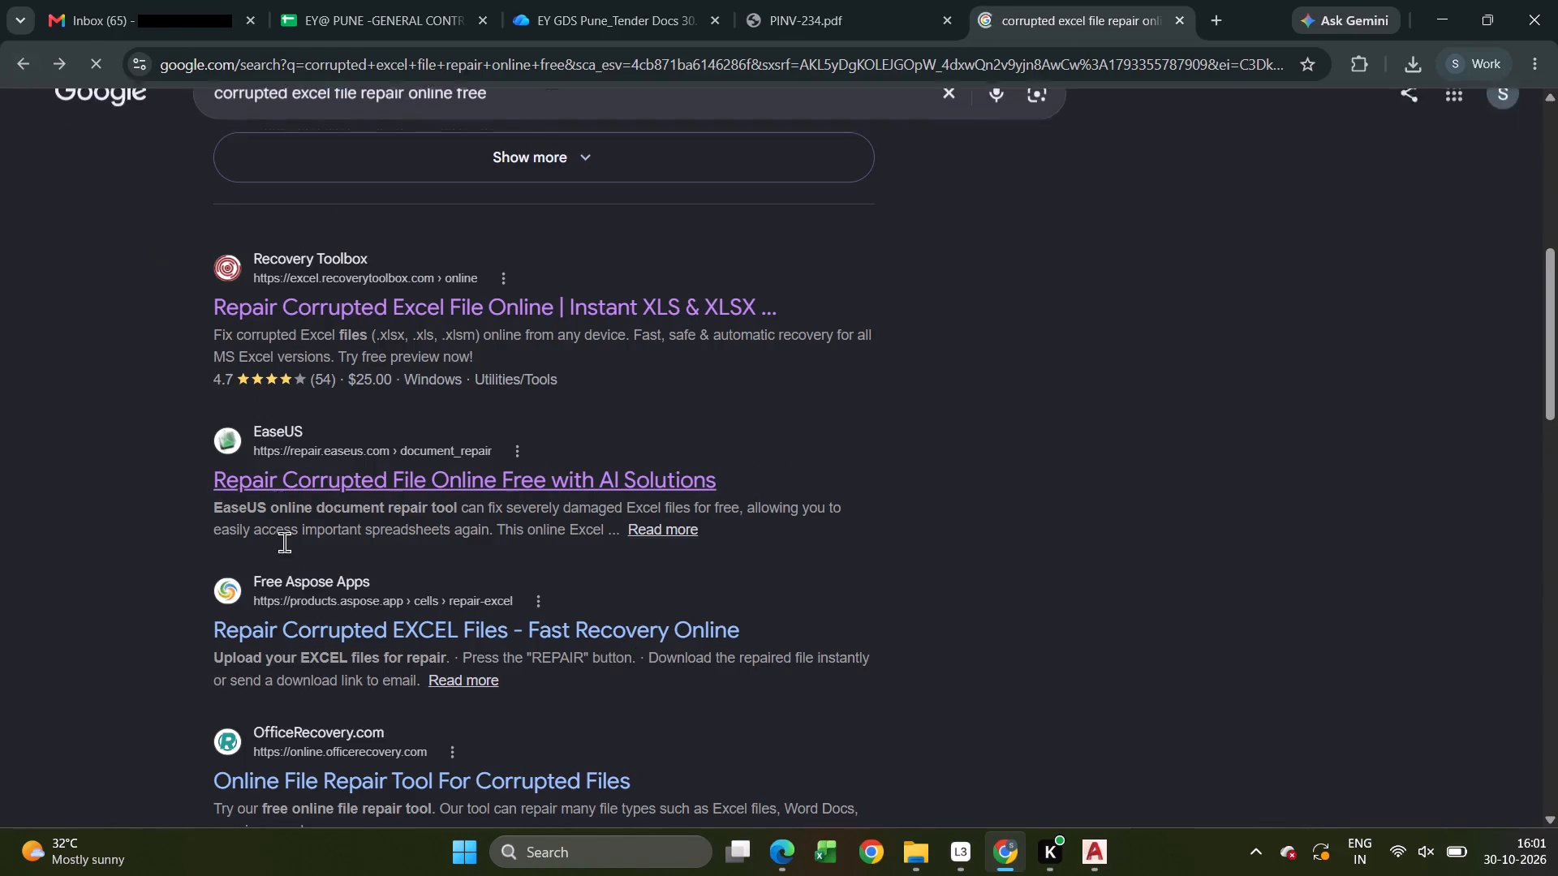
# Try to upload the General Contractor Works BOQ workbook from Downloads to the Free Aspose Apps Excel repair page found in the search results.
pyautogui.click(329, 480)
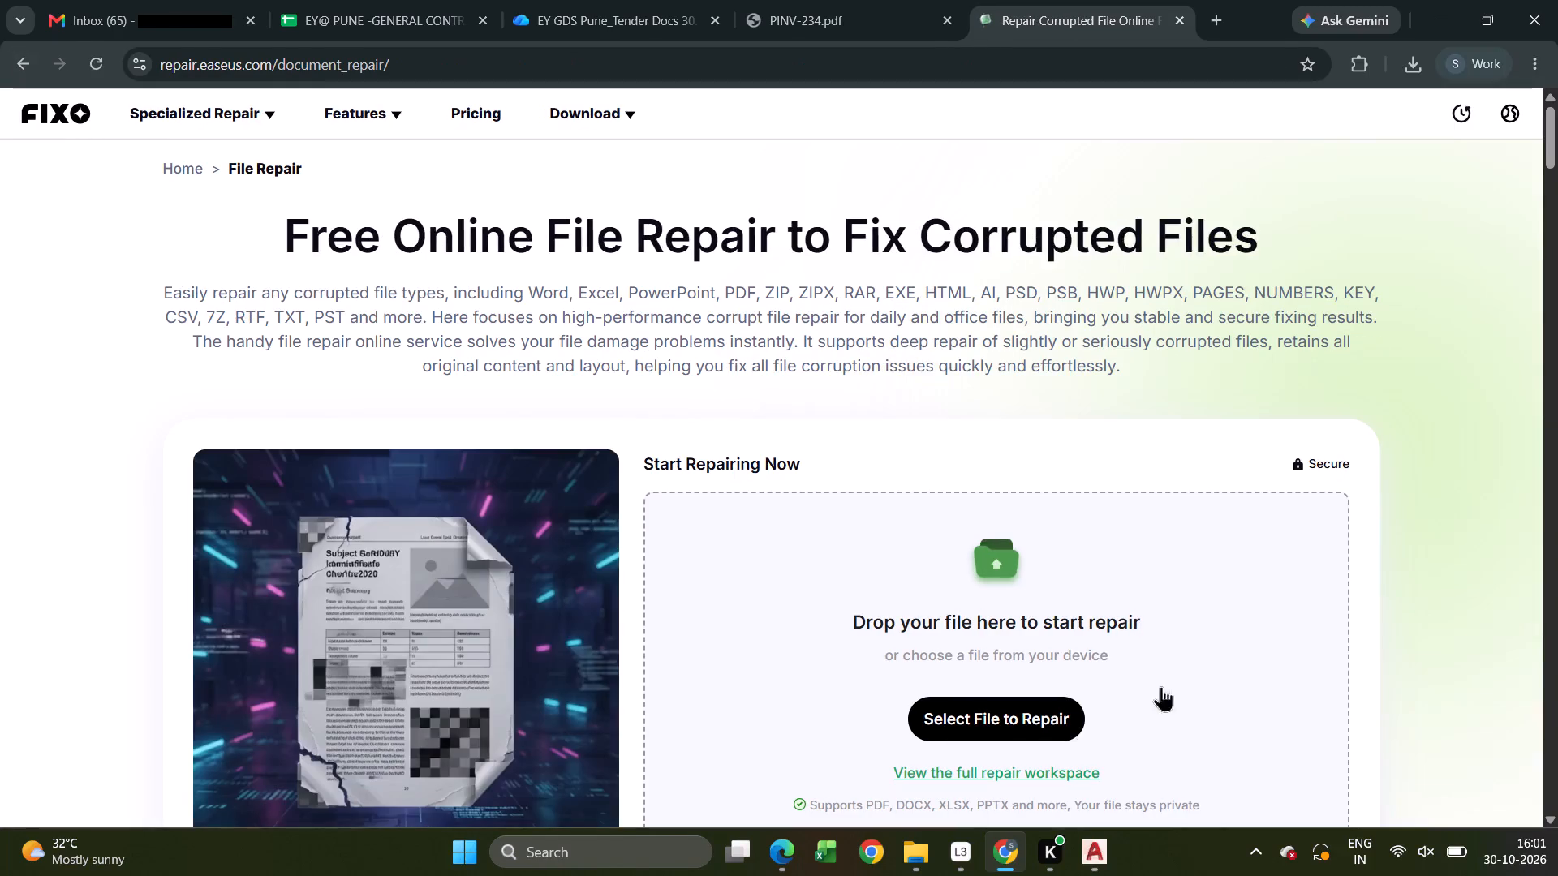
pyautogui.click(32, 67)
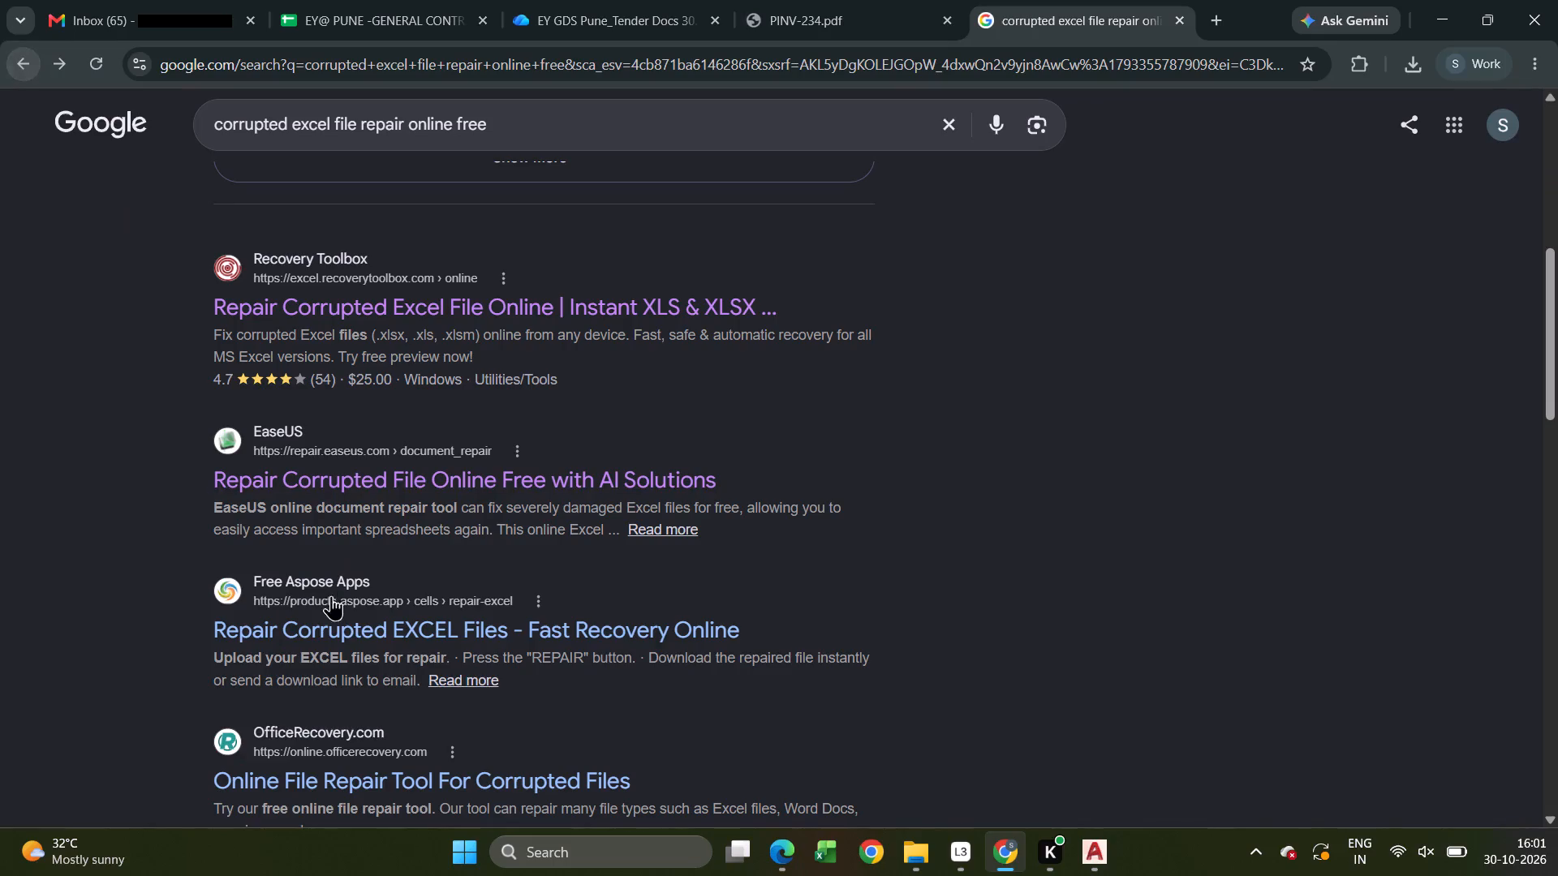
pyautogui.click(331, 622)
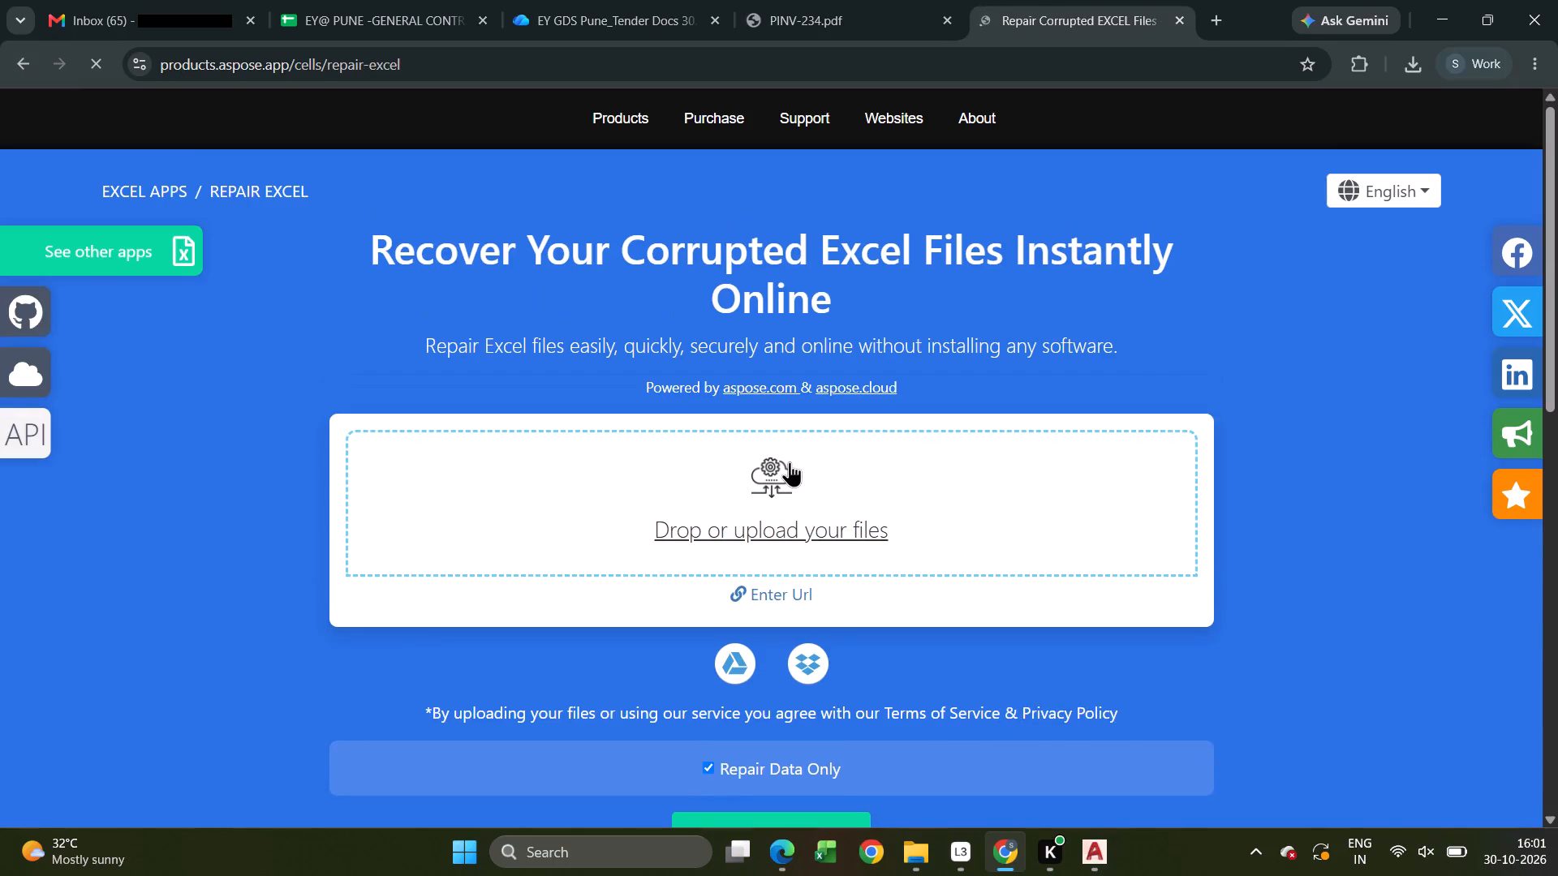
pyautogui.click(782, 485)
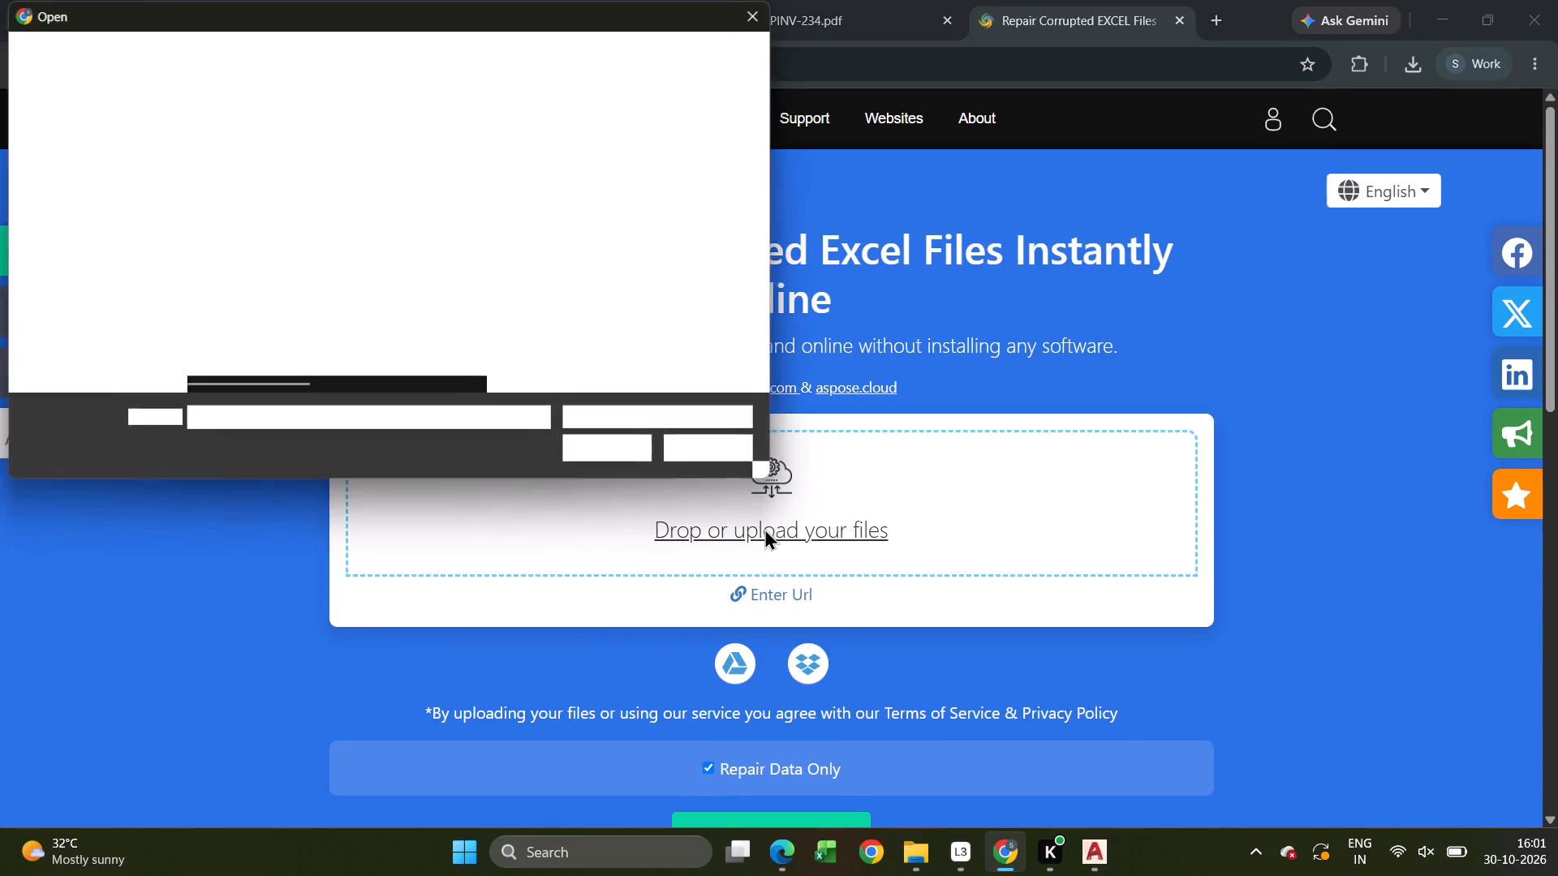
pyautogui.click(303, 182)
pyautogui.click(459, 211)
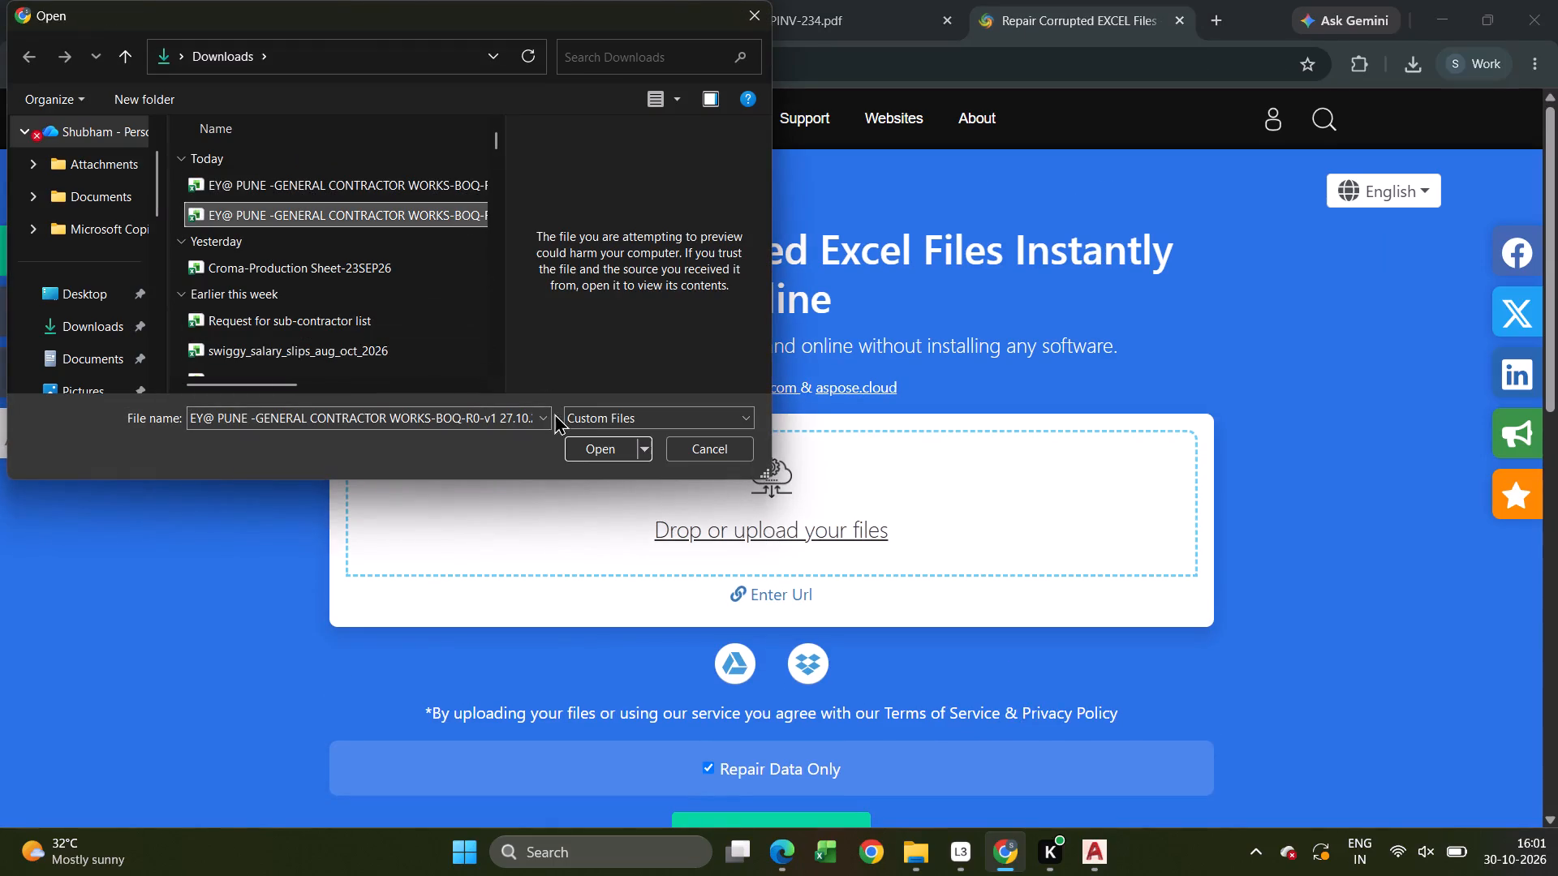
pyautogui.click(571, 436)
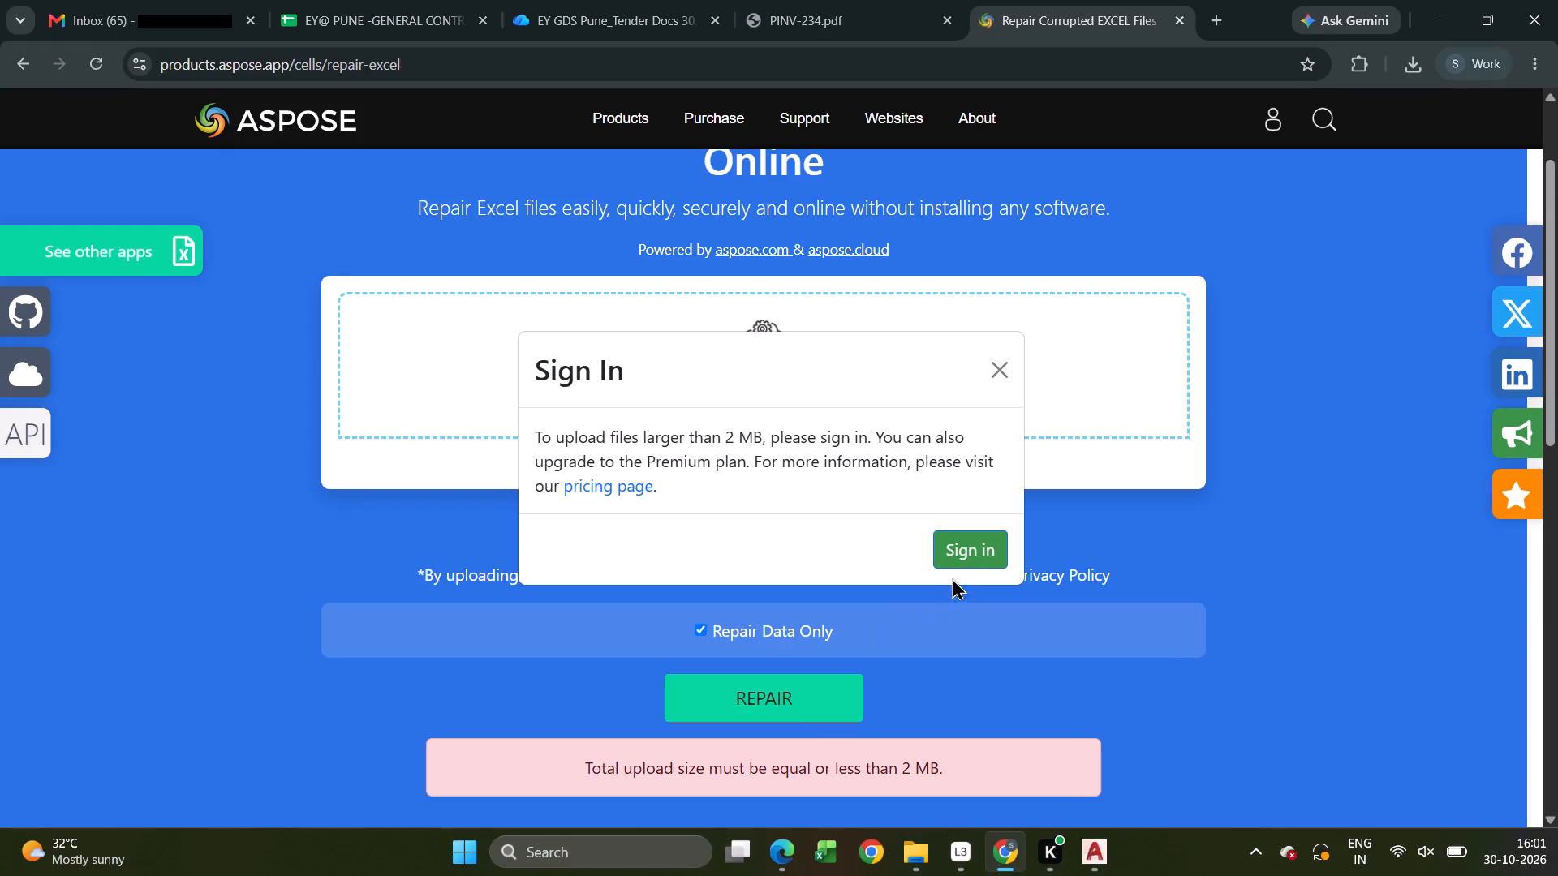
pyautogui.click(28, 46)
# In File Explorer, delete the converted copy of the General Contractor Works BOQ workbook from Downloads and close that window.
pyautogui.click(903, 836)
pyautogui.click(833, 782)
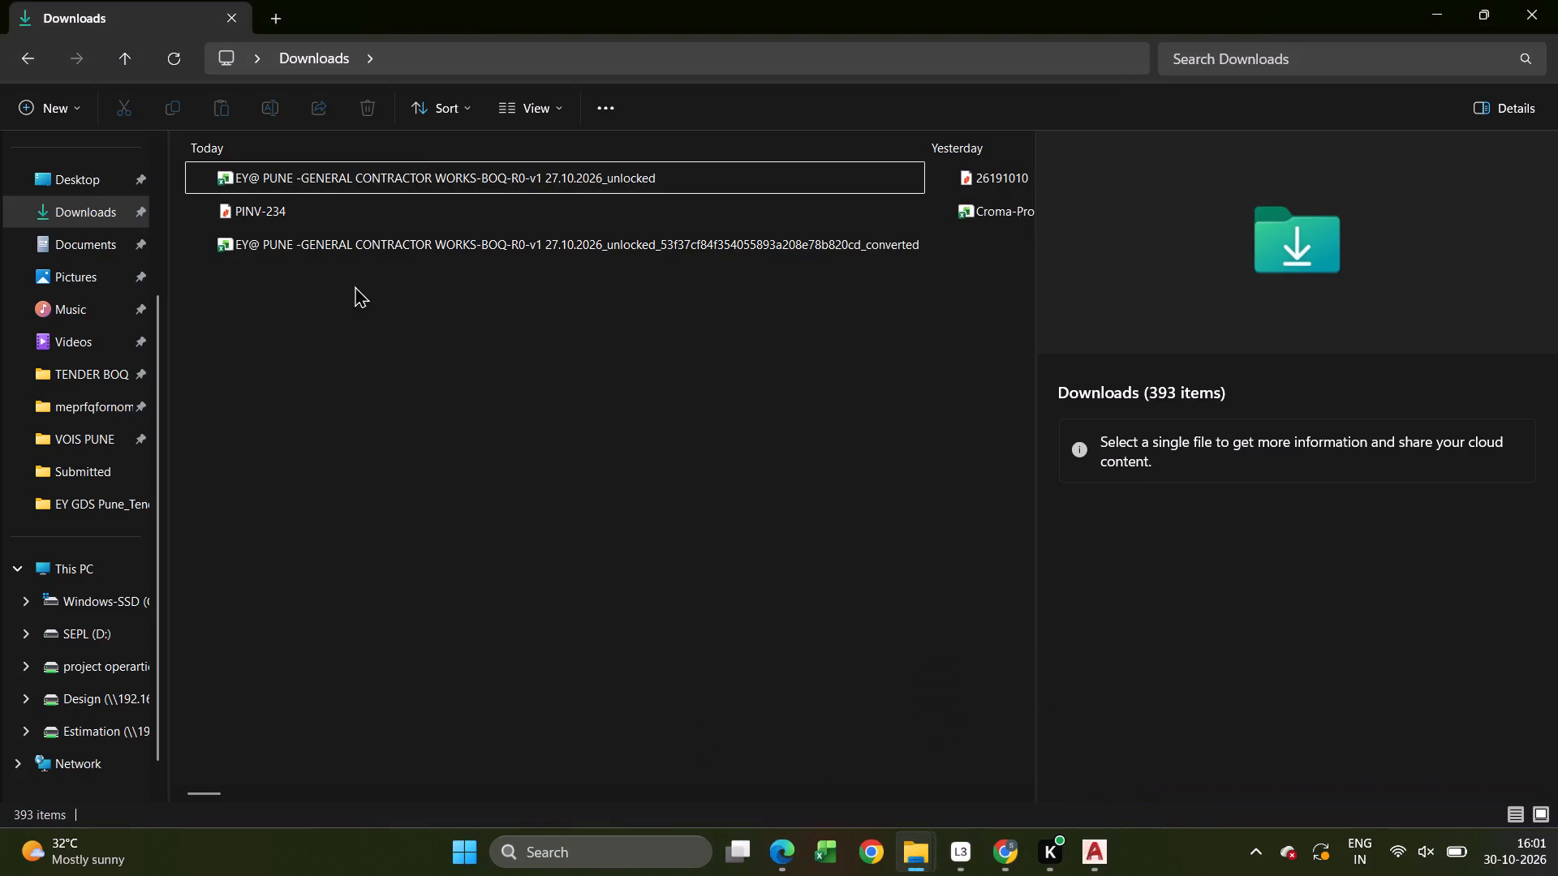
pyautogui.click(304, 170)
pyautogui.click(170, 71)
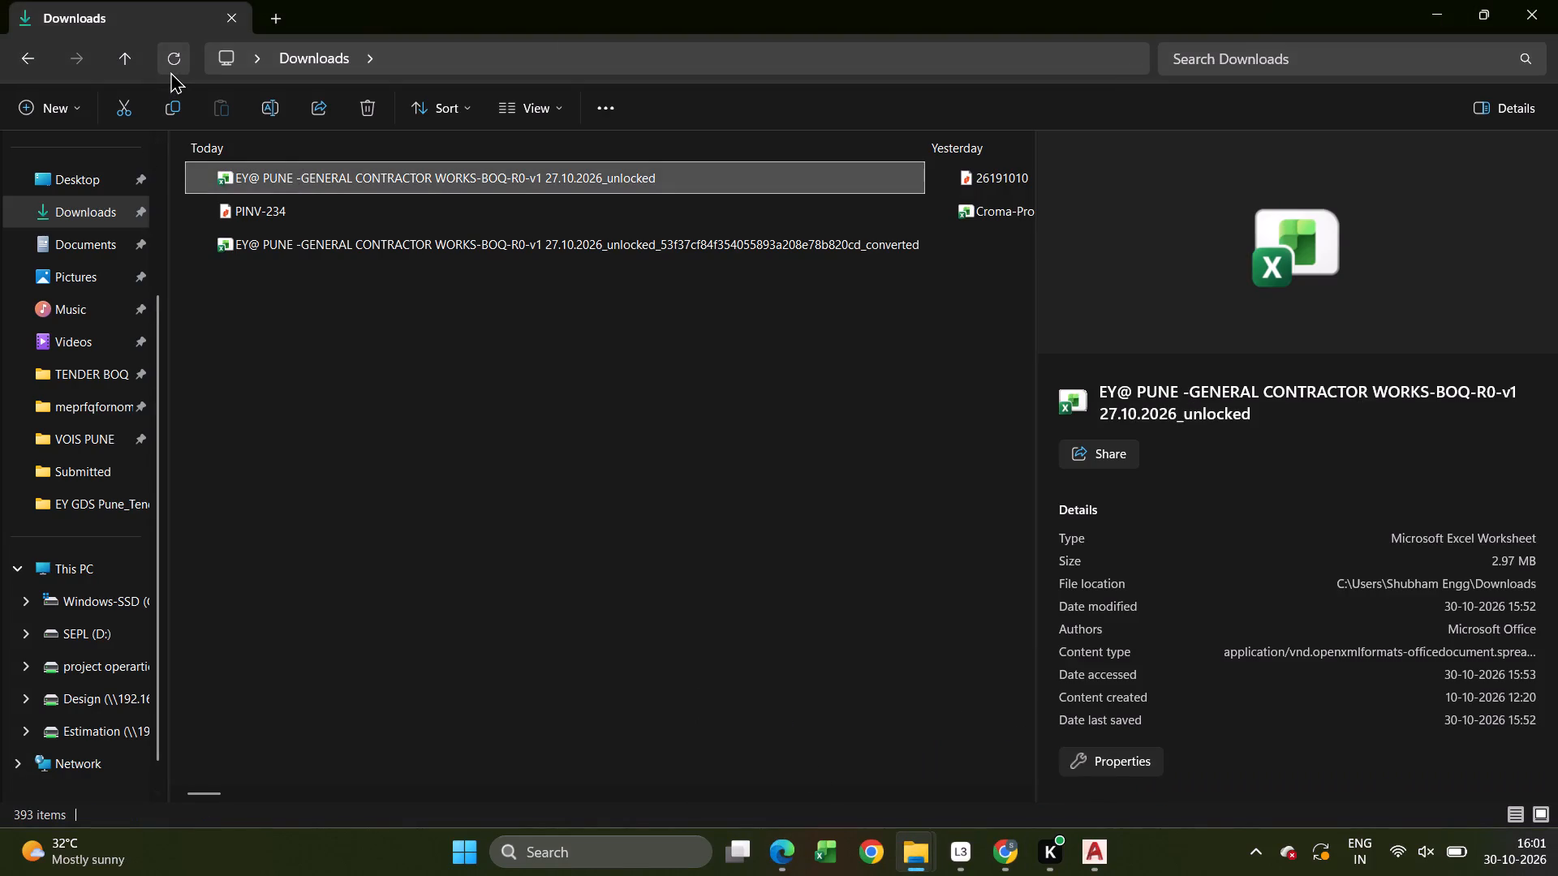
pyautogui.click(608, 174)
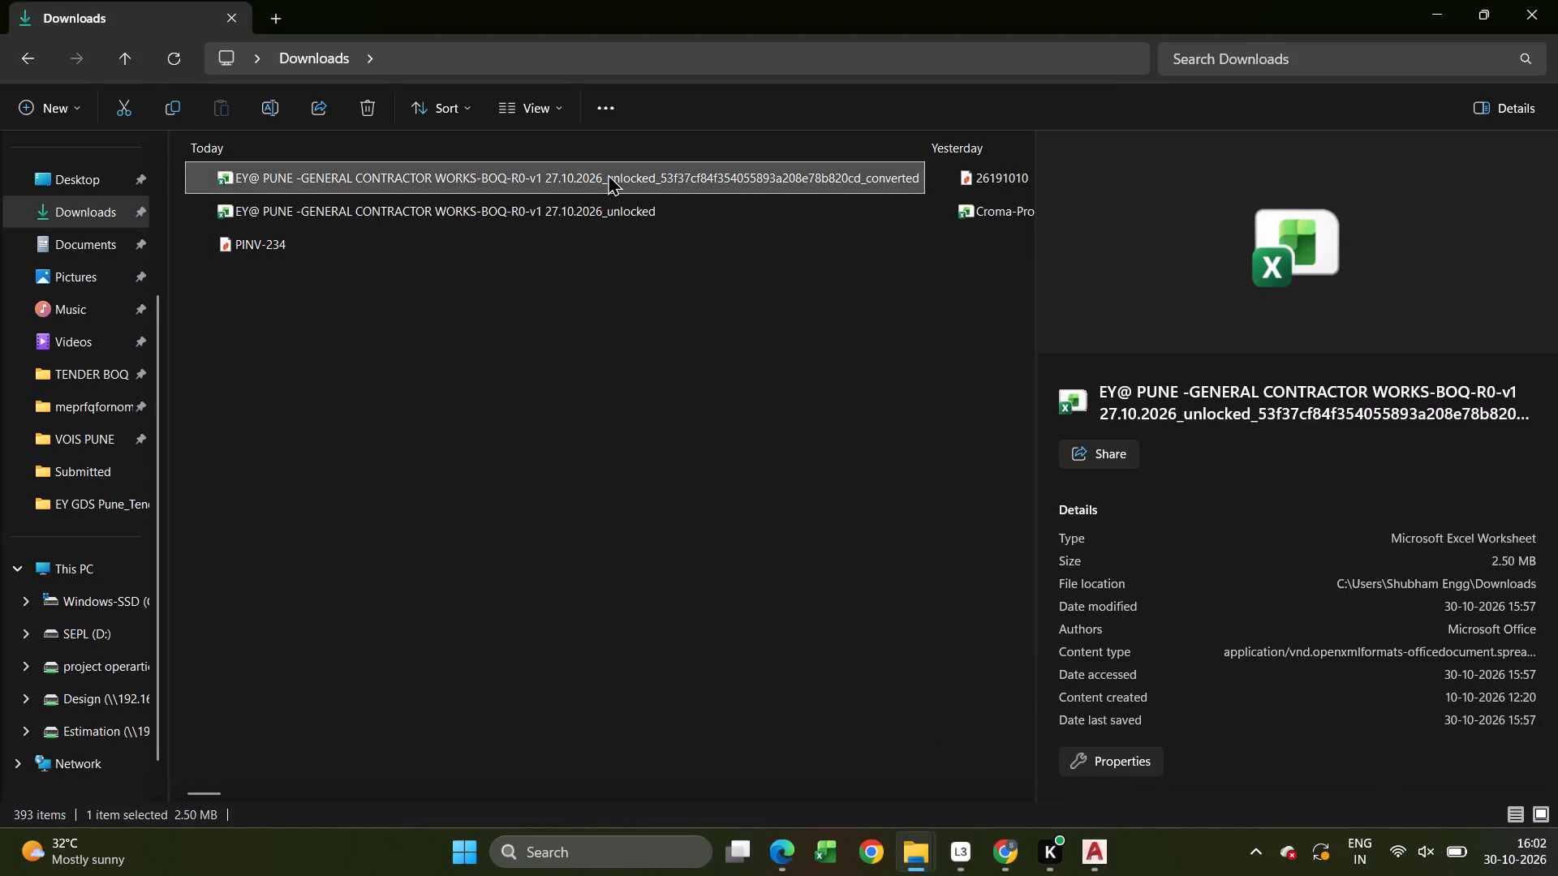
pyautogui.press('Delete')
pyautogui.click(107, 741)
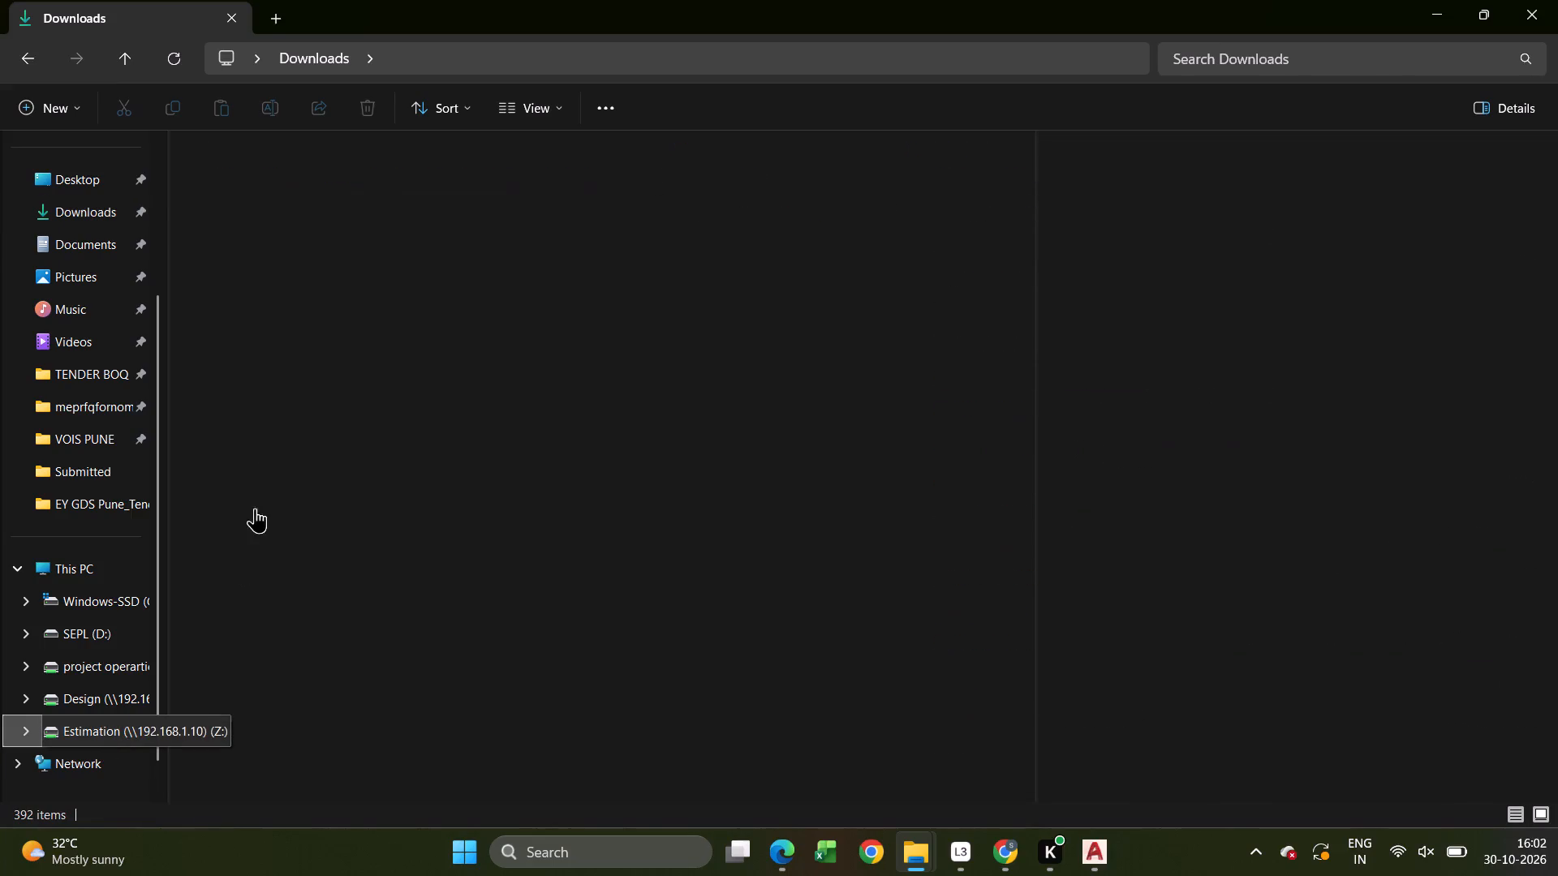
pyautogui.click(1557, 0)
# In the other File Explorer window, open the TENDER folder under FY 2026-2027 on the Estimation network drive.
pyautogui.click(901, 847)
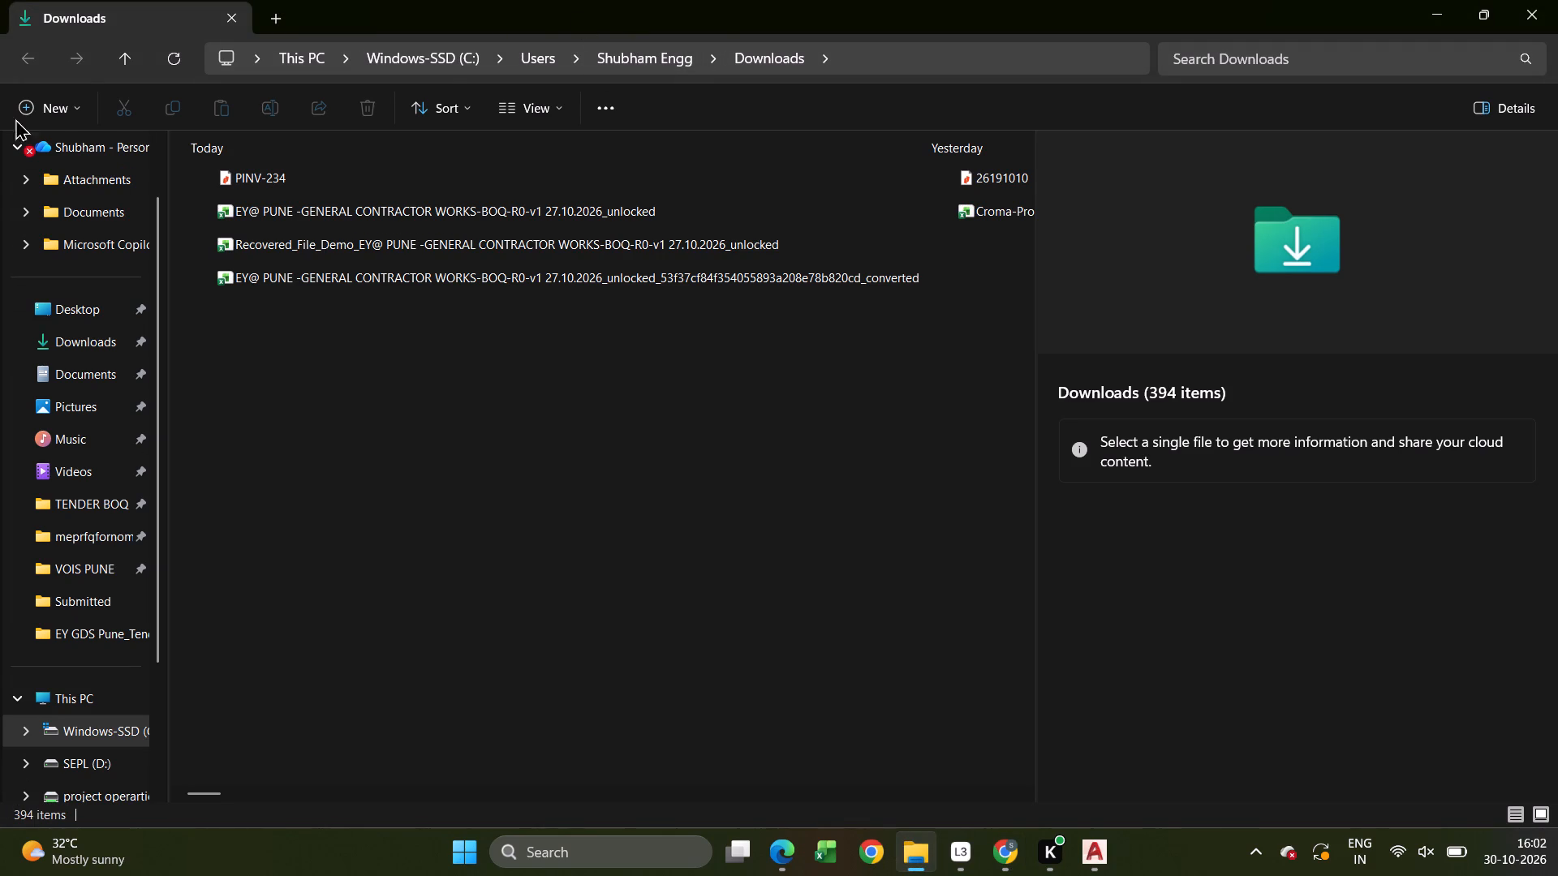
pyautogui.click(425, 58)
pyautogui.scroll(-2, 90, 785)
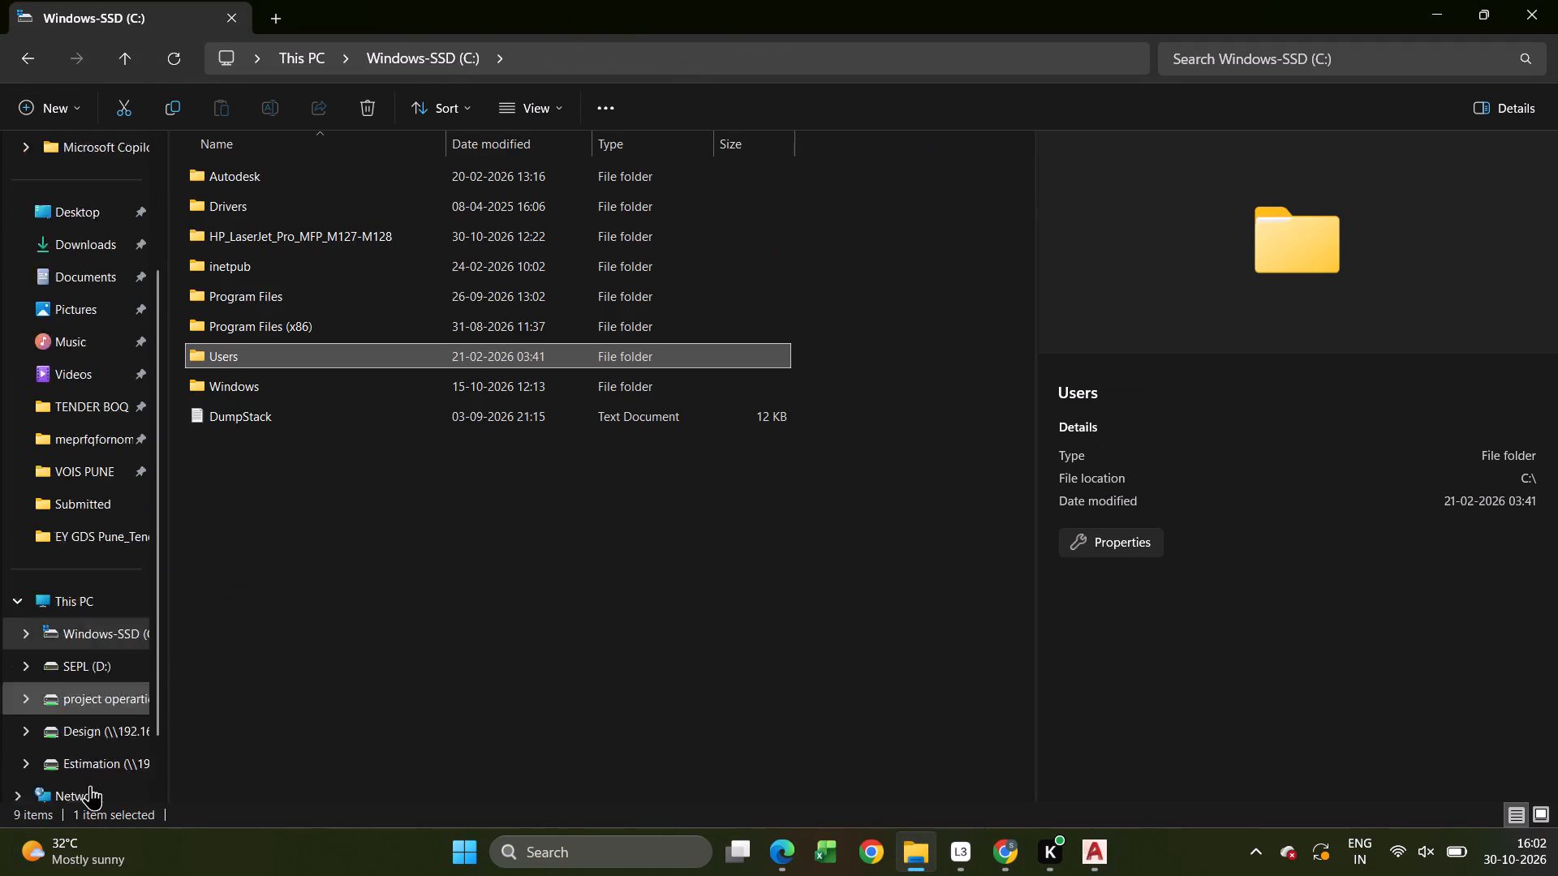
pyautogui.scroll(-2, 90, 785)
pyautogui.click(117, 672)
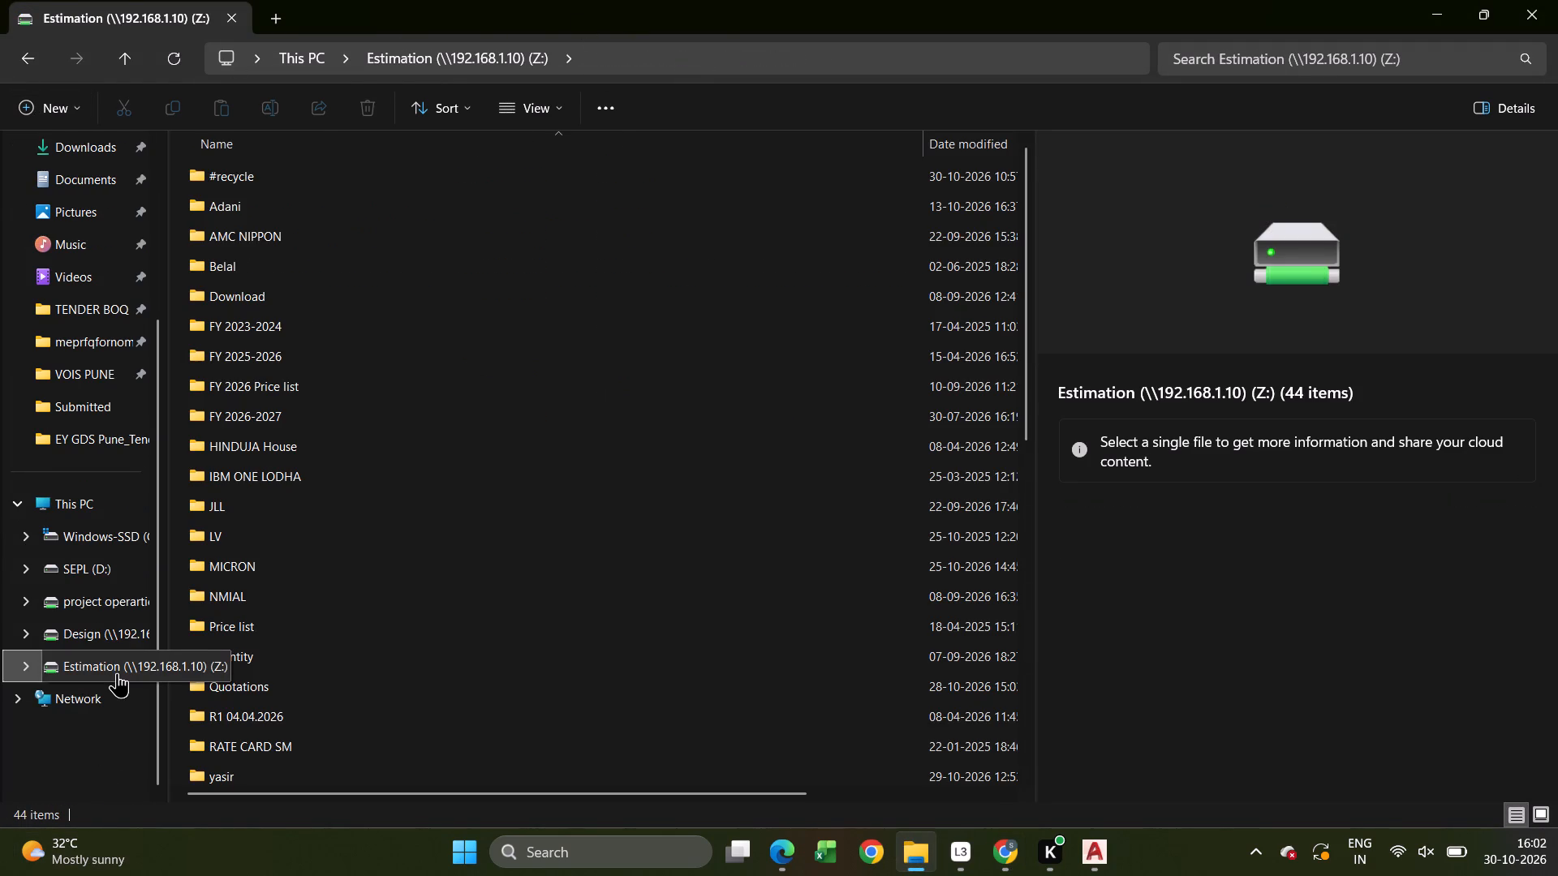
pyautogui.doubleClick(282, 423)
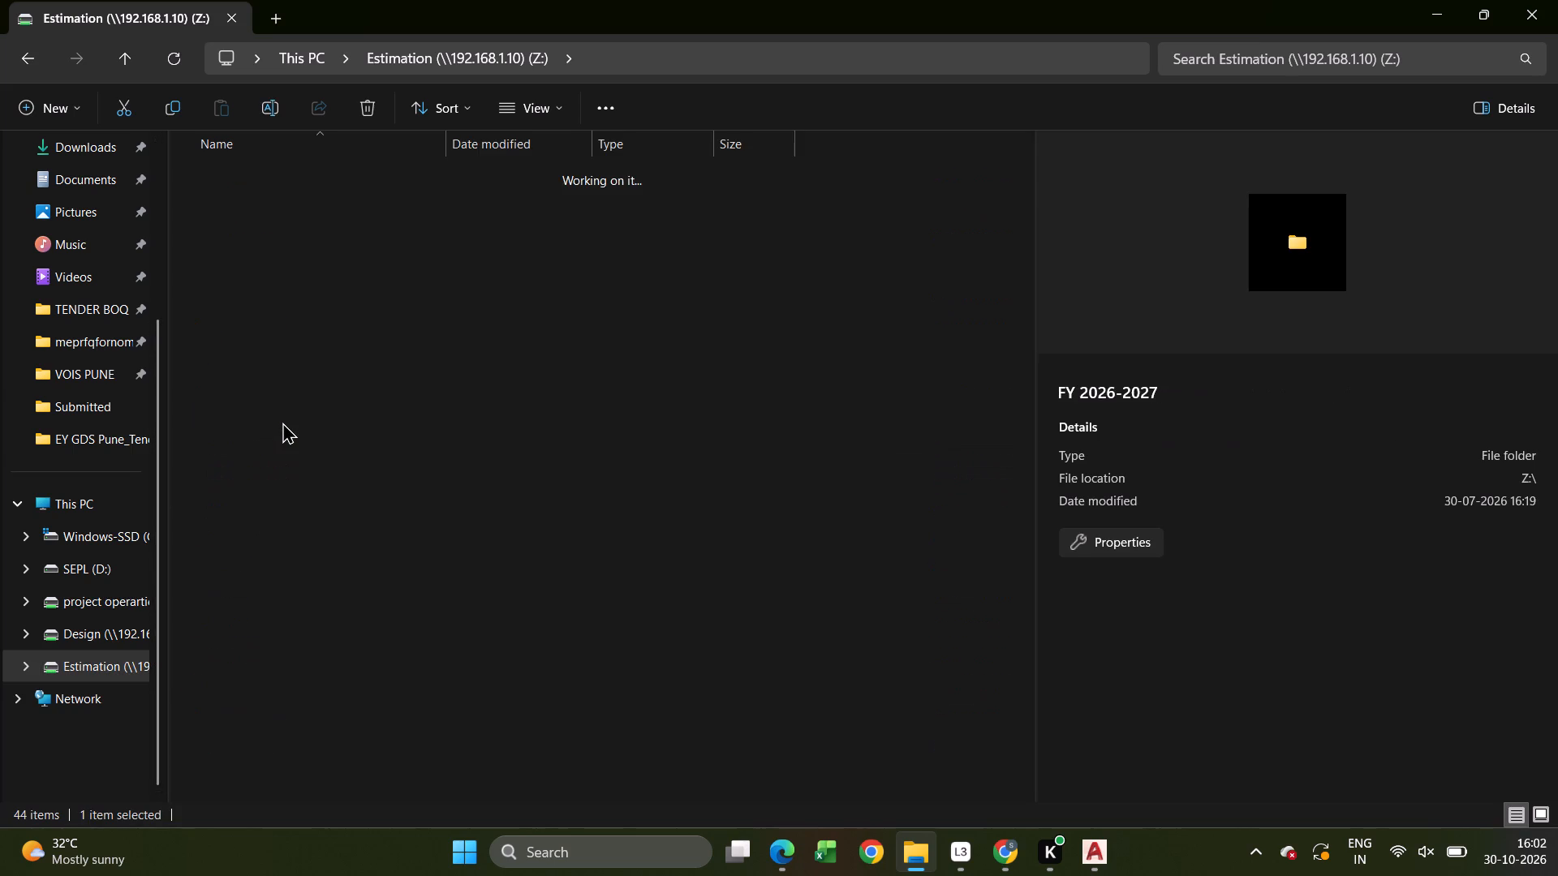
pyautogui.doubleClick(303, 245)
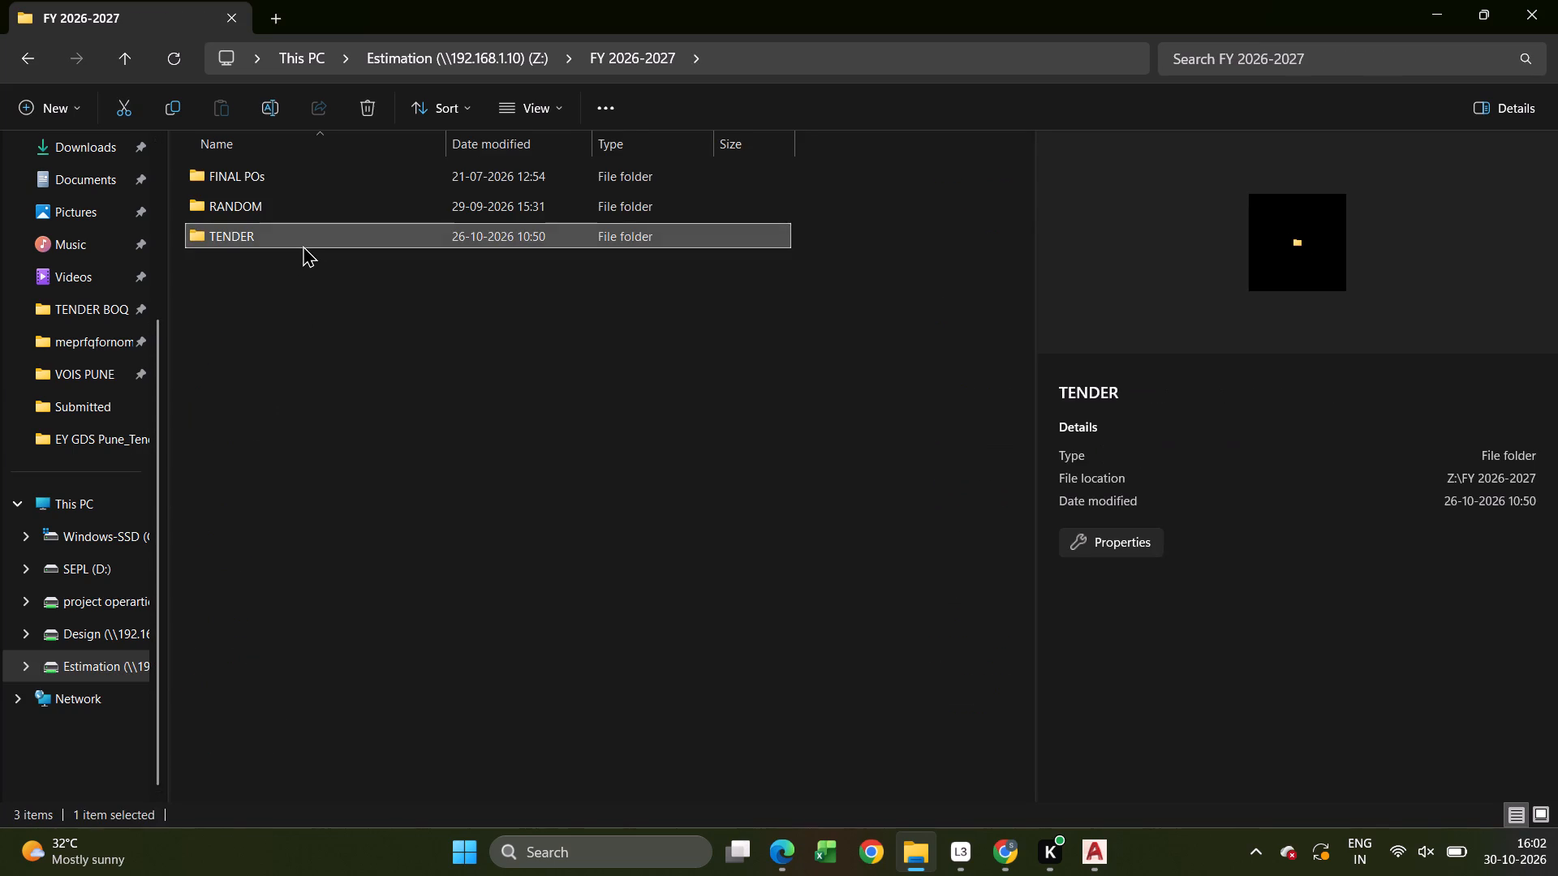
# Open the unlocked General Contractor Works BOQ-R0-v1 27.10.2026 workbook from the EY Embasy Pune folder inside PADAM.
pyautogui.click(303, 245)
pyautogui.press('Down')
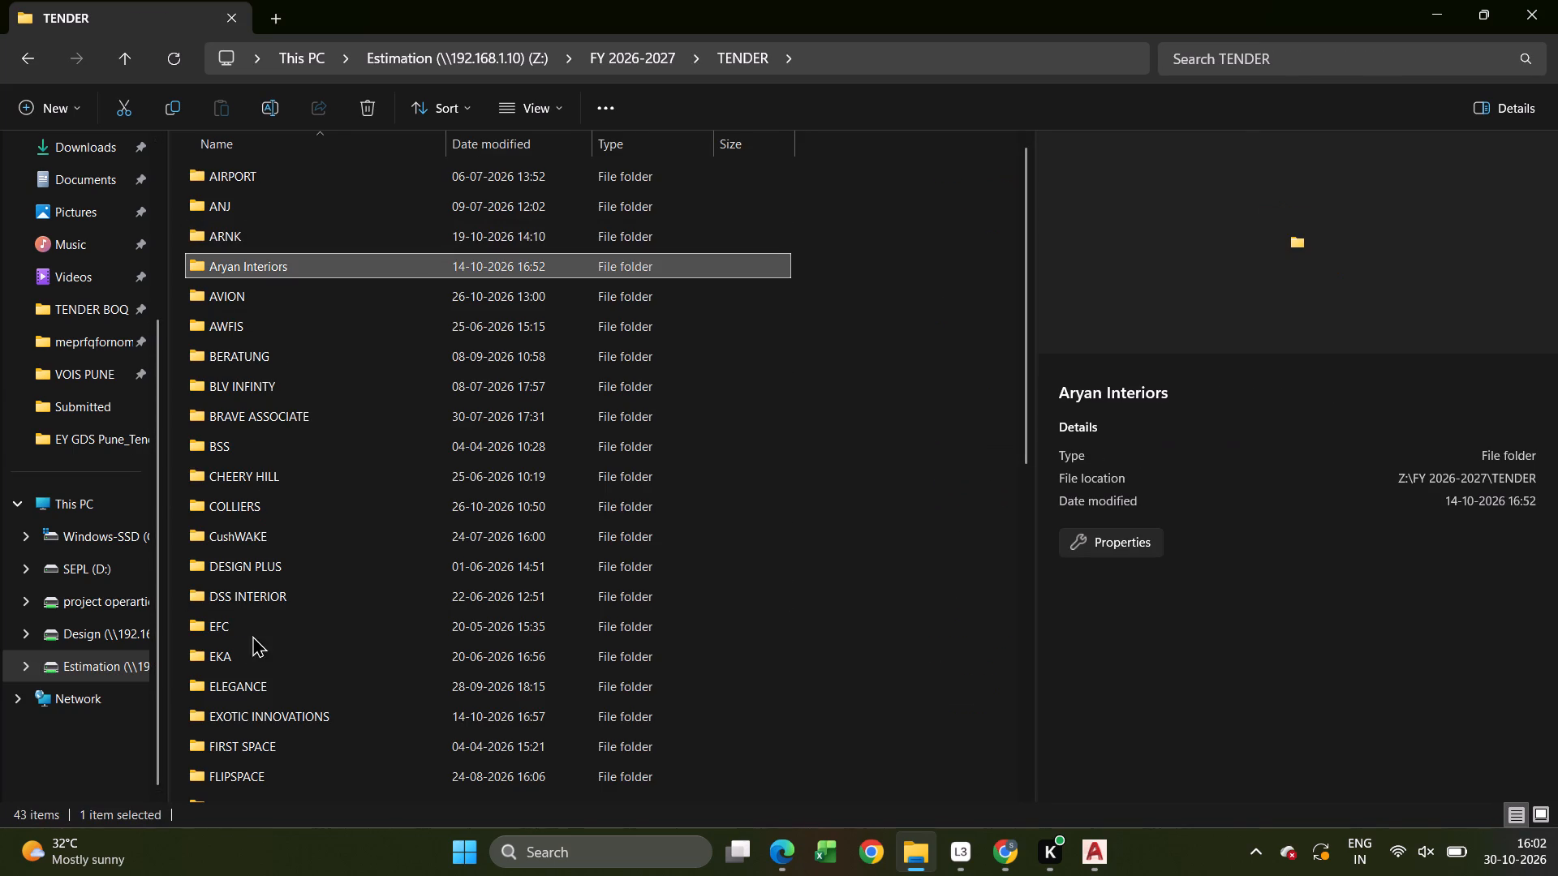
pyautogui.press('p')
pyautogui.press('Return')
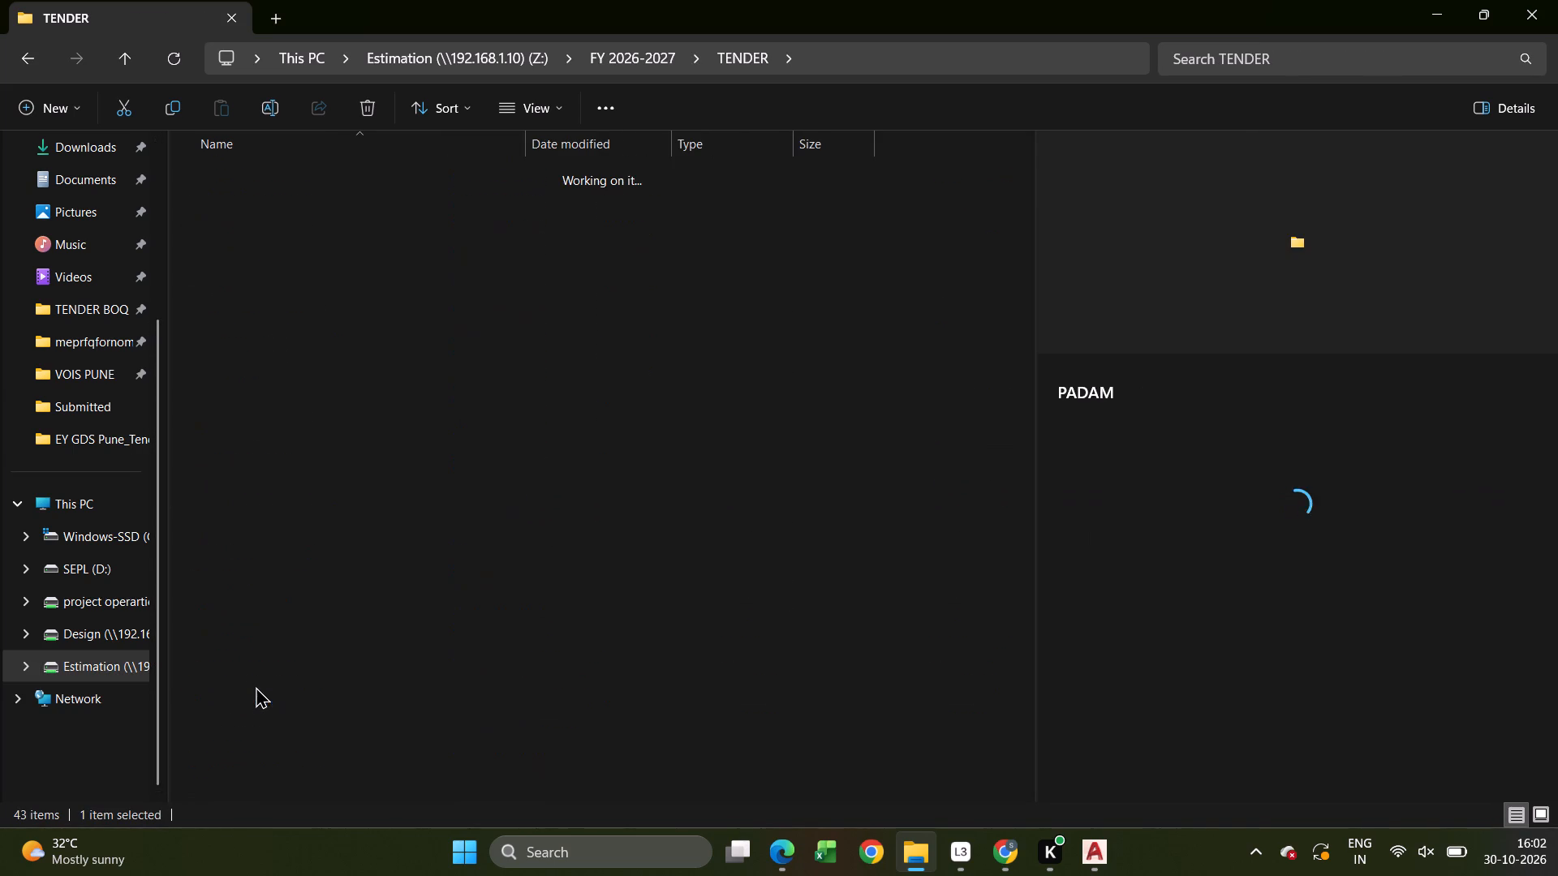
pyautogui.click(272, 320)
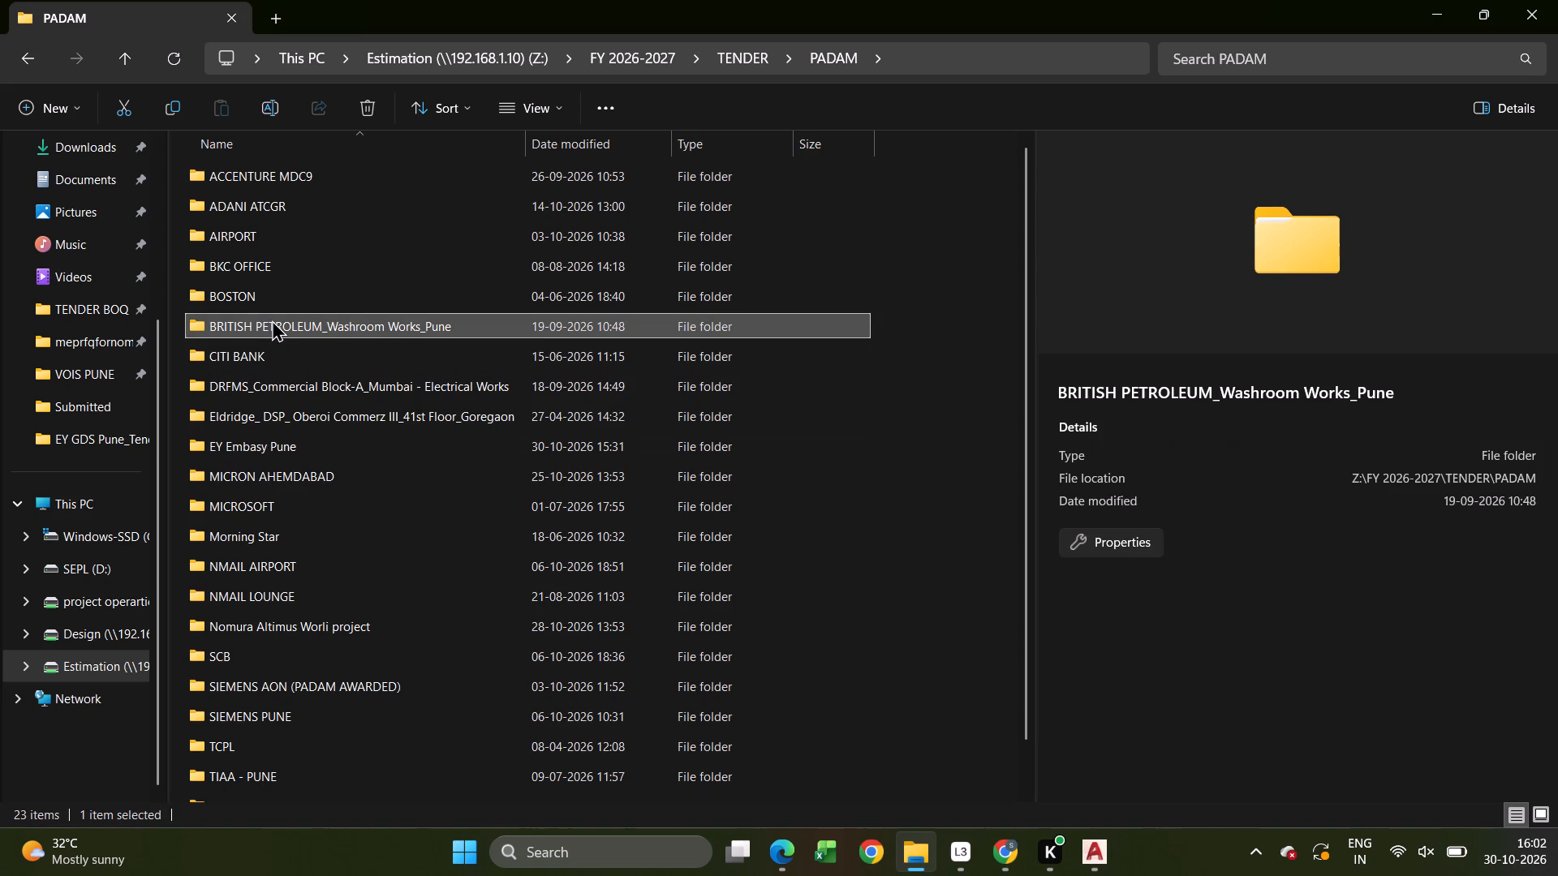
pyautogui.press('e')
pyautogui.doubleClick(247, 447)
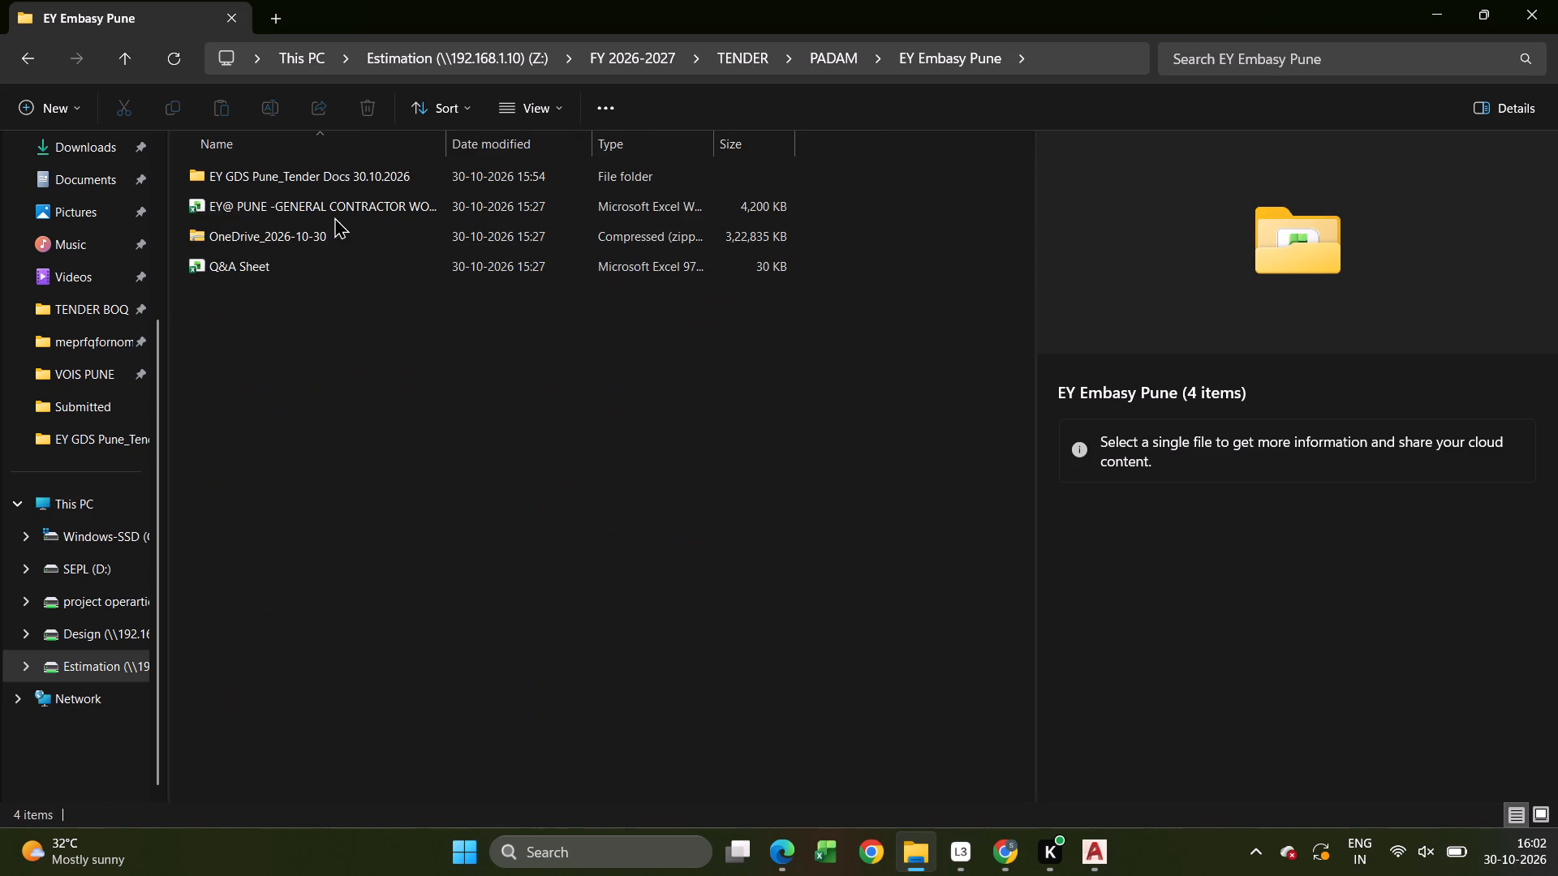
pyautogui.doubleClick(342, 195)
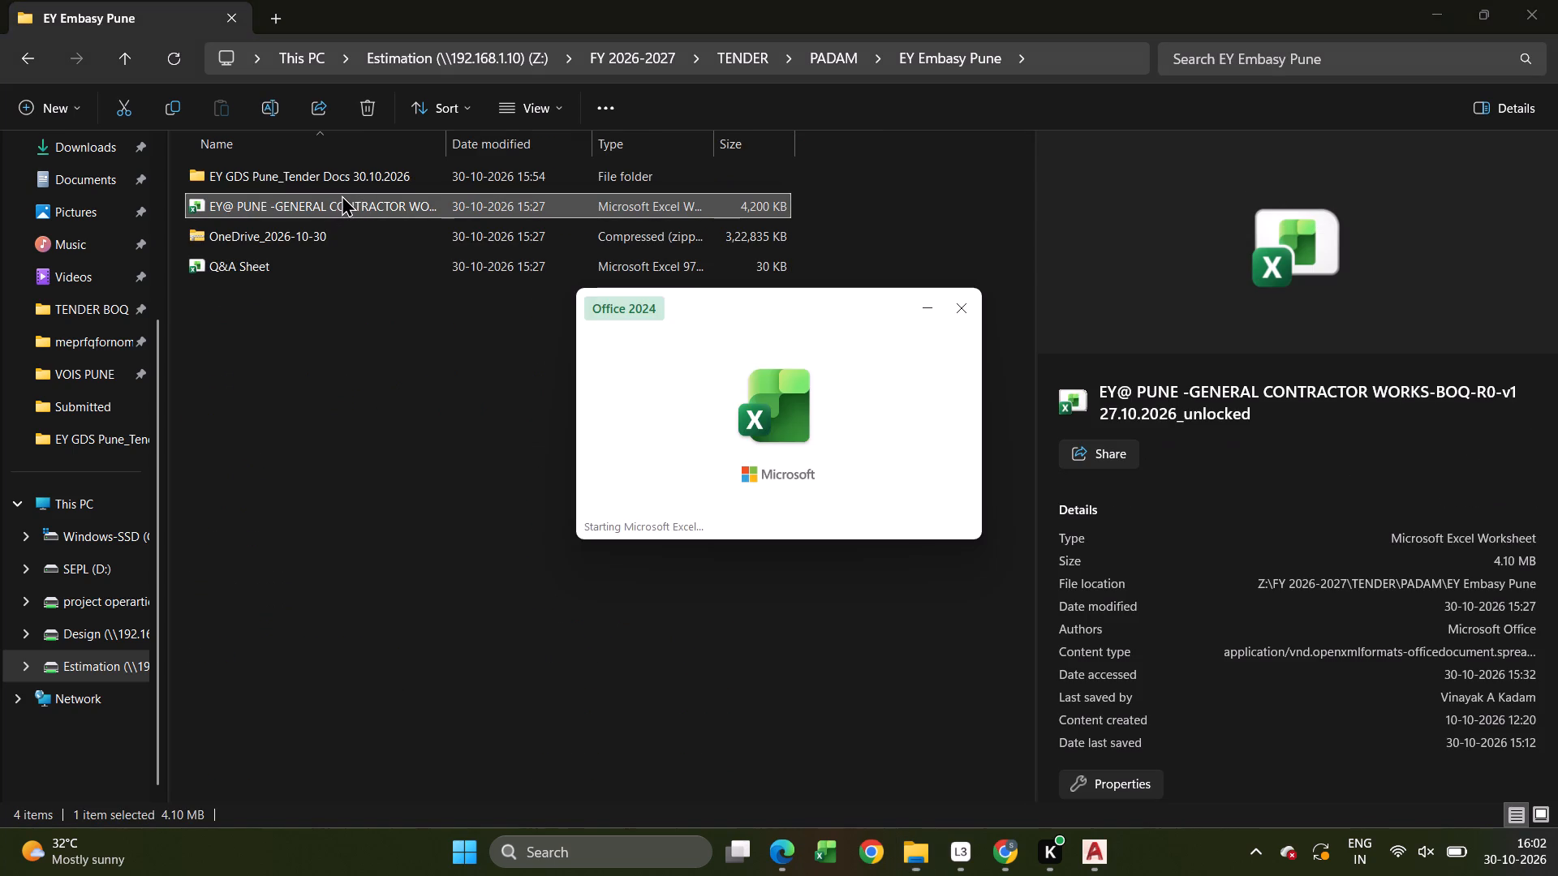
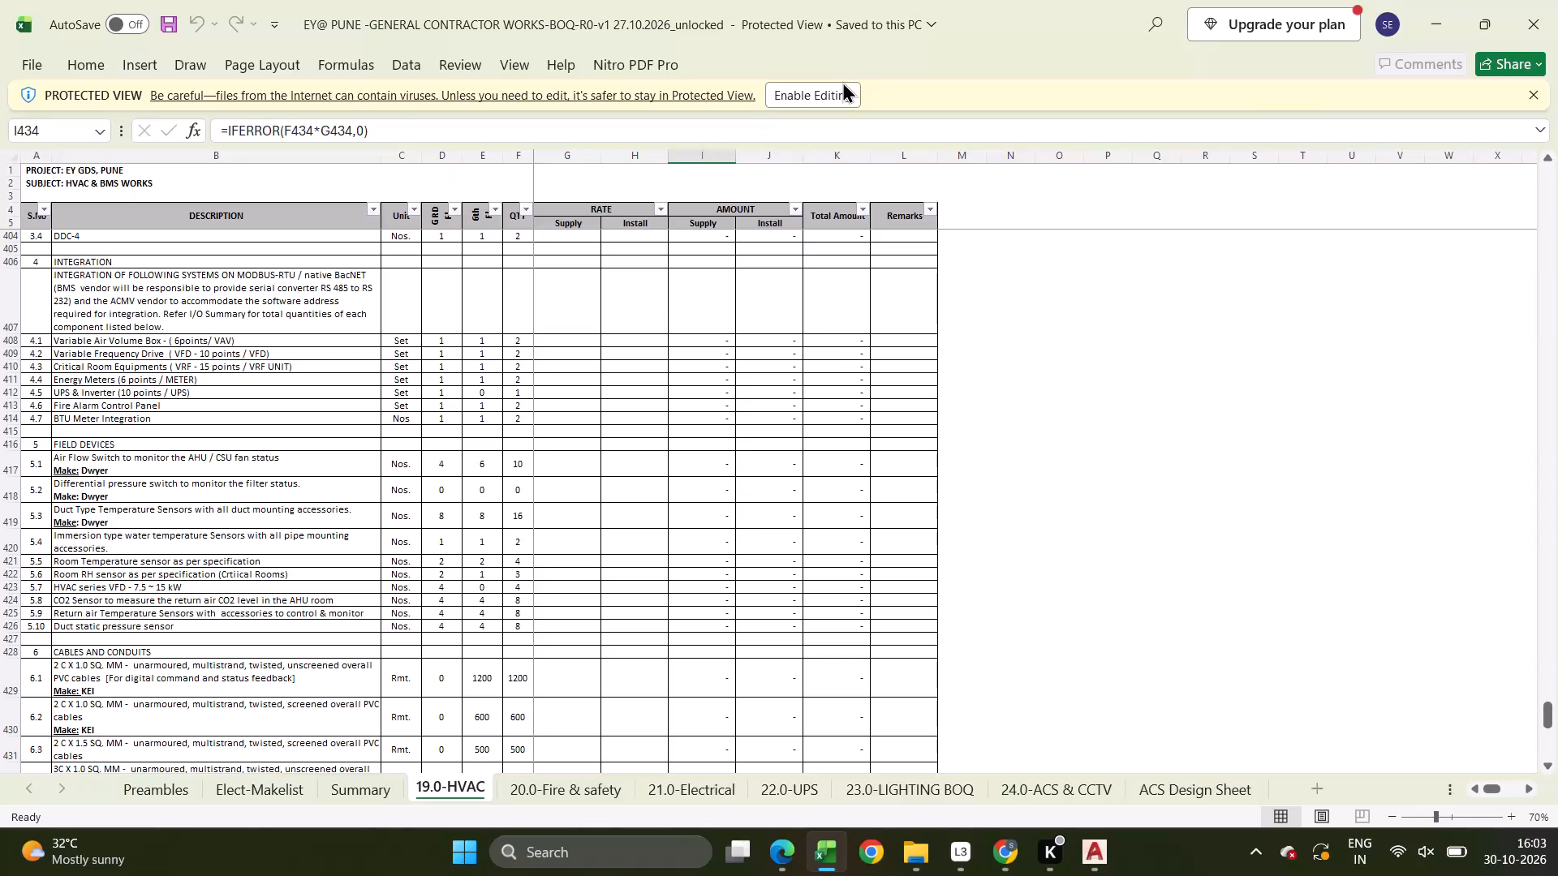
# Enable editing in the unlocked General Contractor Works BOQ workbook.
pyautogui.click(841, 82)
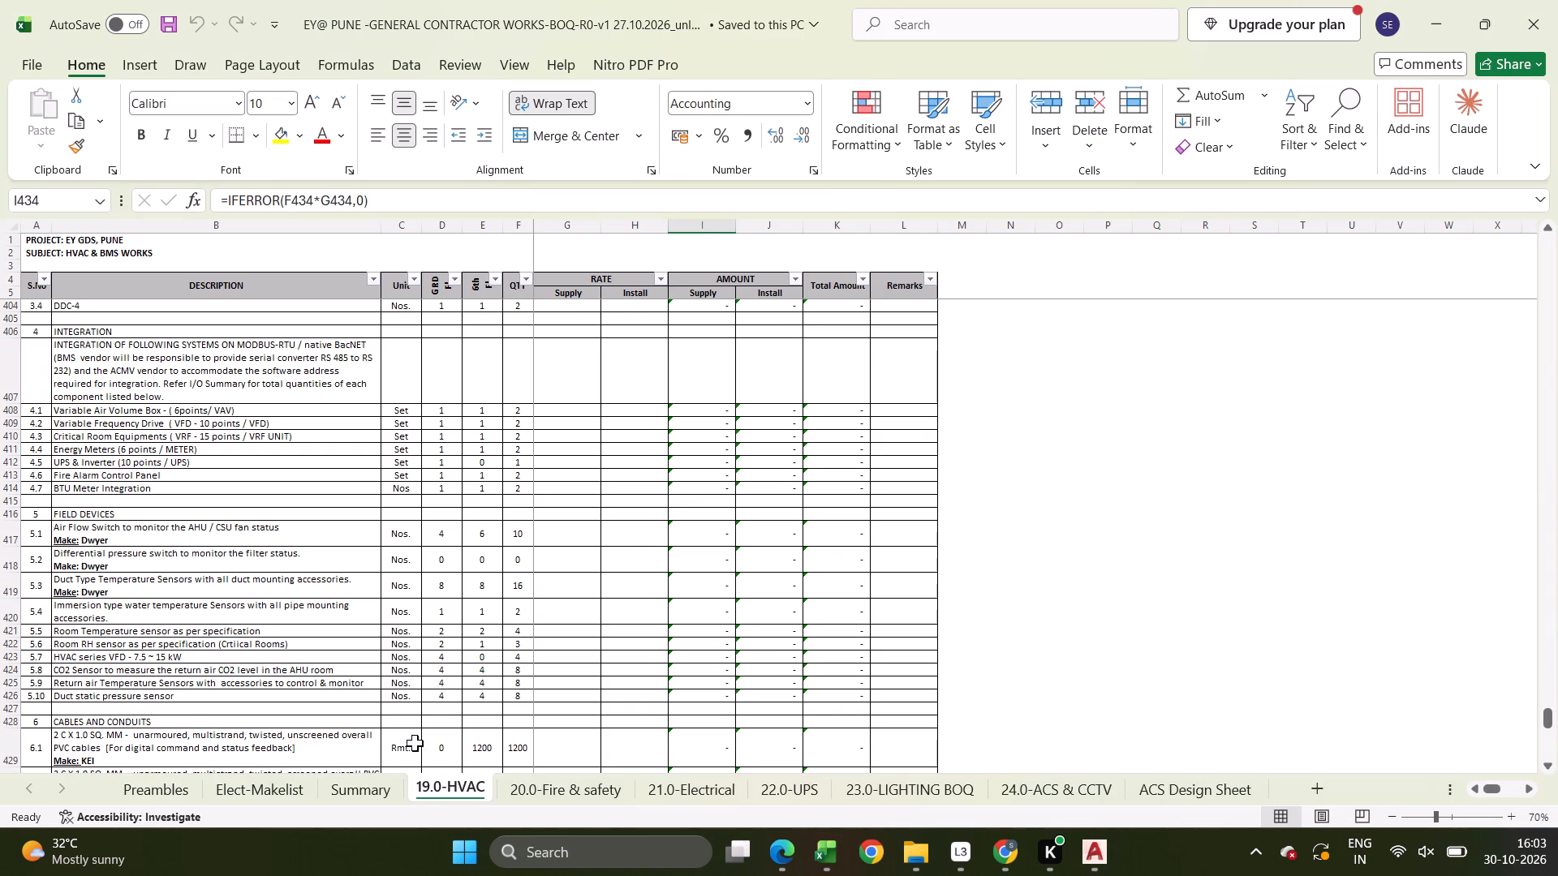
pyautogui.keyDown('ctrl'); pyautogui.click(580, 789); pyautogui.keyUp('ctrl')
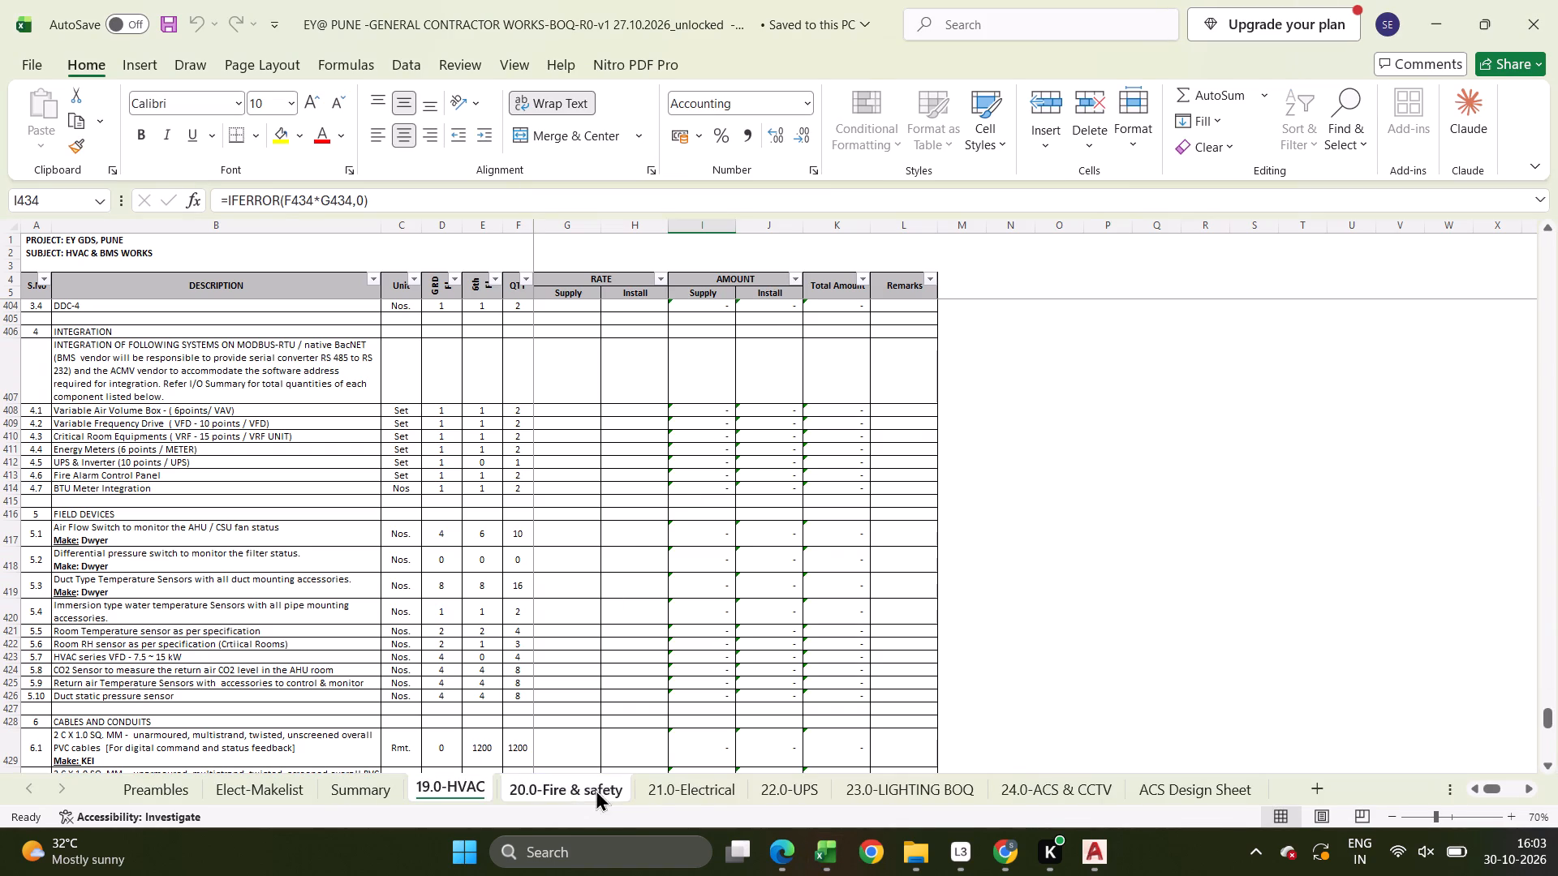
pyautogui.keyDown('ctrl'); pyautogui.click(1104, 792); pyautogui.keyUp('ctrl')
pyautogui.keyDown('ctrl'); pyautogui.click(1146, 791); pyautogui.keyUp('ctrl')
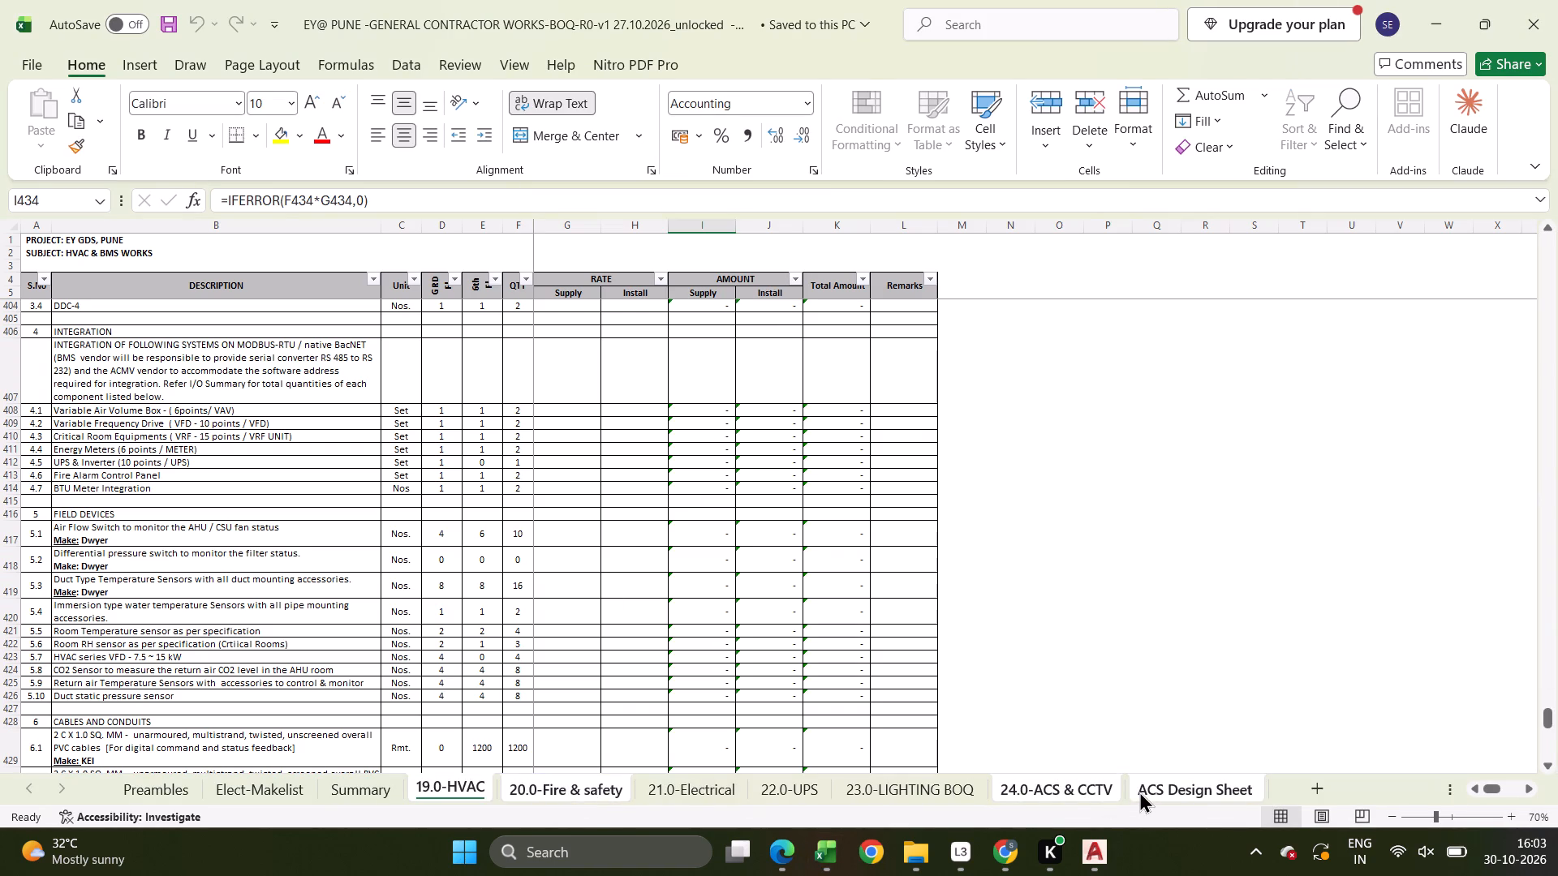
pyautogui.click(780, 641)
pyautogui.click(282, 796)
# Unhide the rows between the table header and MEP Works on the Summary sheet.
pyautogui.click(355, 794)
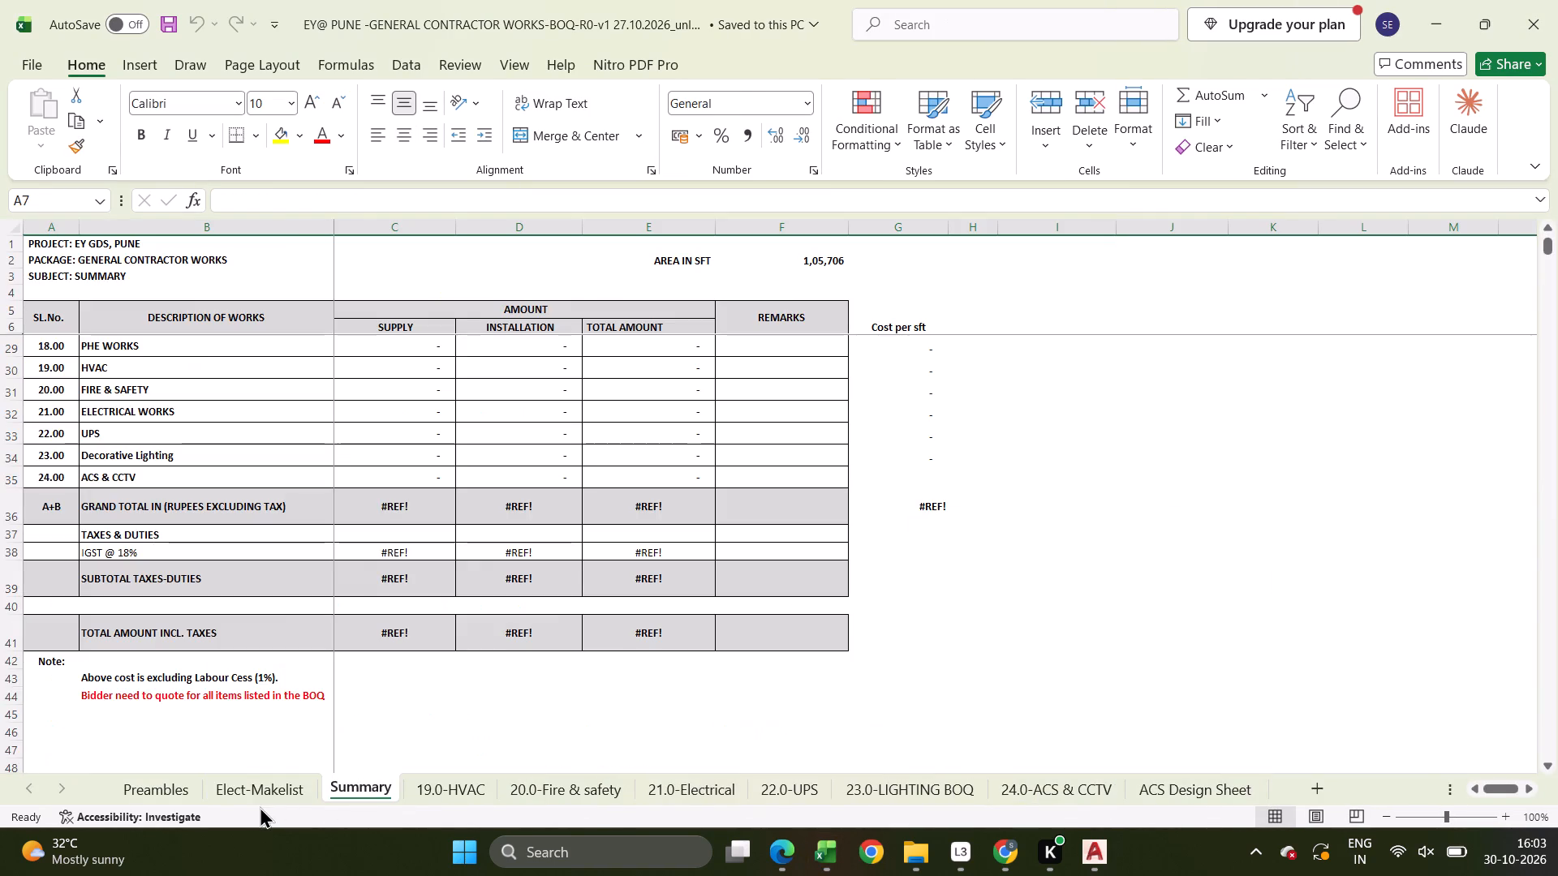
pyautogui.scroll(12, 425, 590)
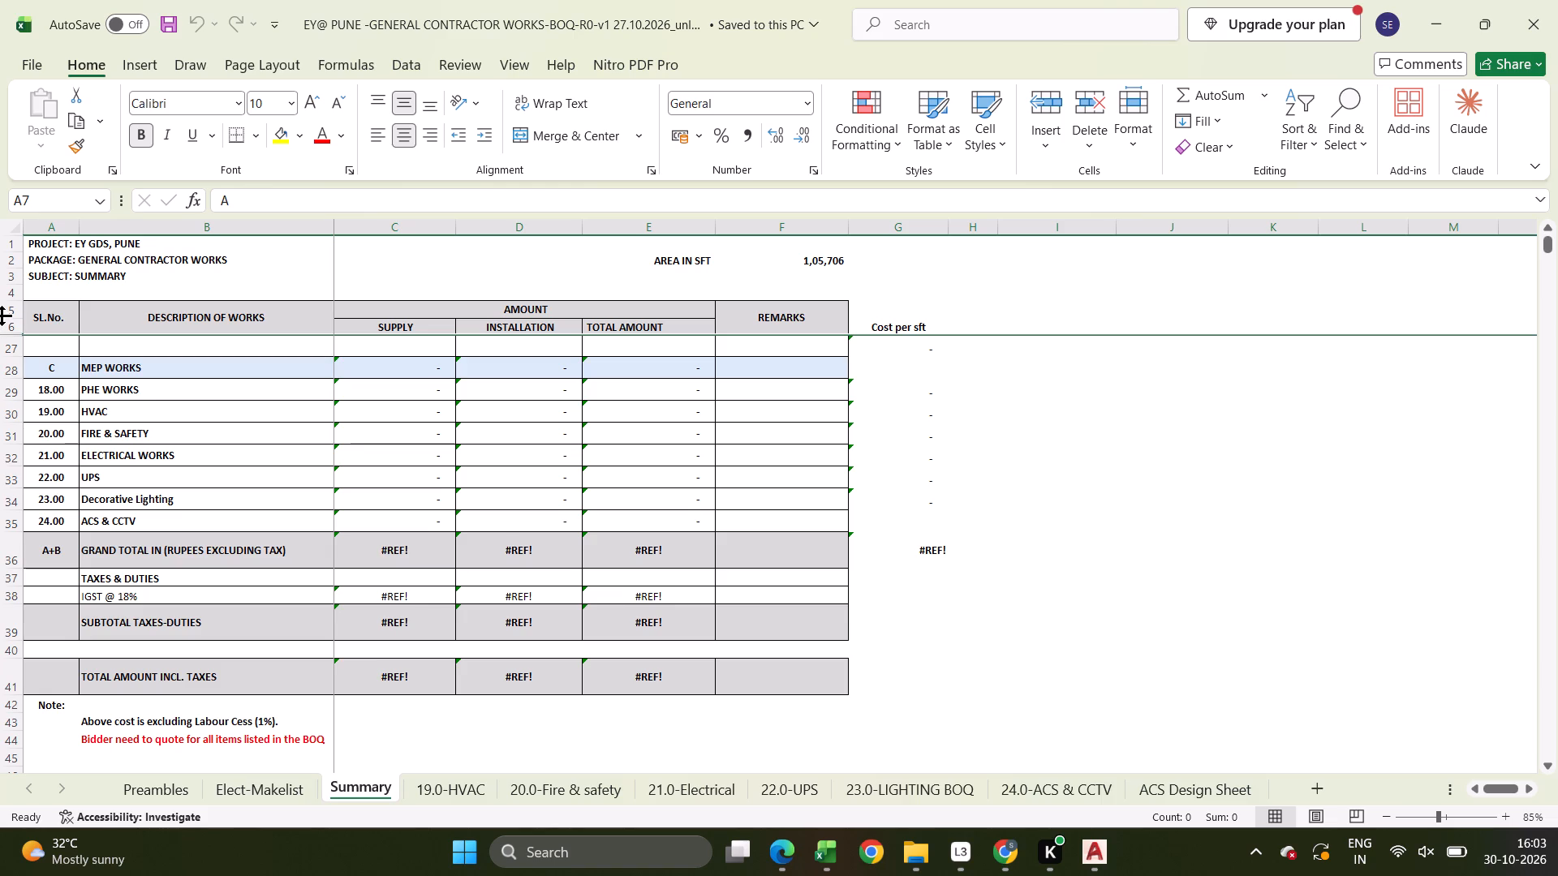
pyautogui.moveTo(7, 310); pyautogui.dragTo(0, 375)
pyautogui.doubleClick(11, 338)
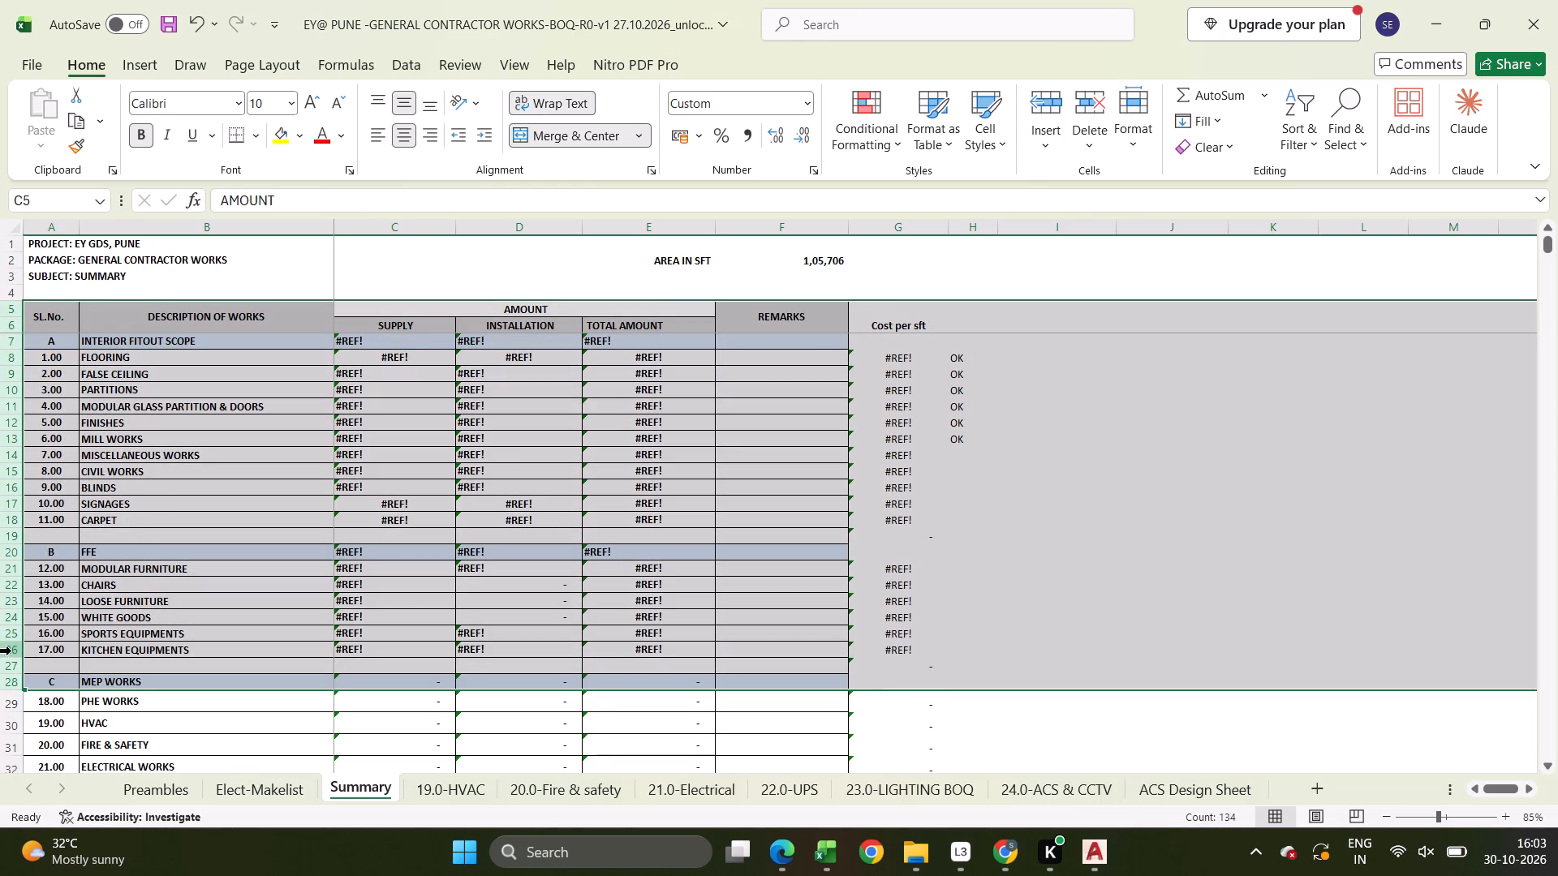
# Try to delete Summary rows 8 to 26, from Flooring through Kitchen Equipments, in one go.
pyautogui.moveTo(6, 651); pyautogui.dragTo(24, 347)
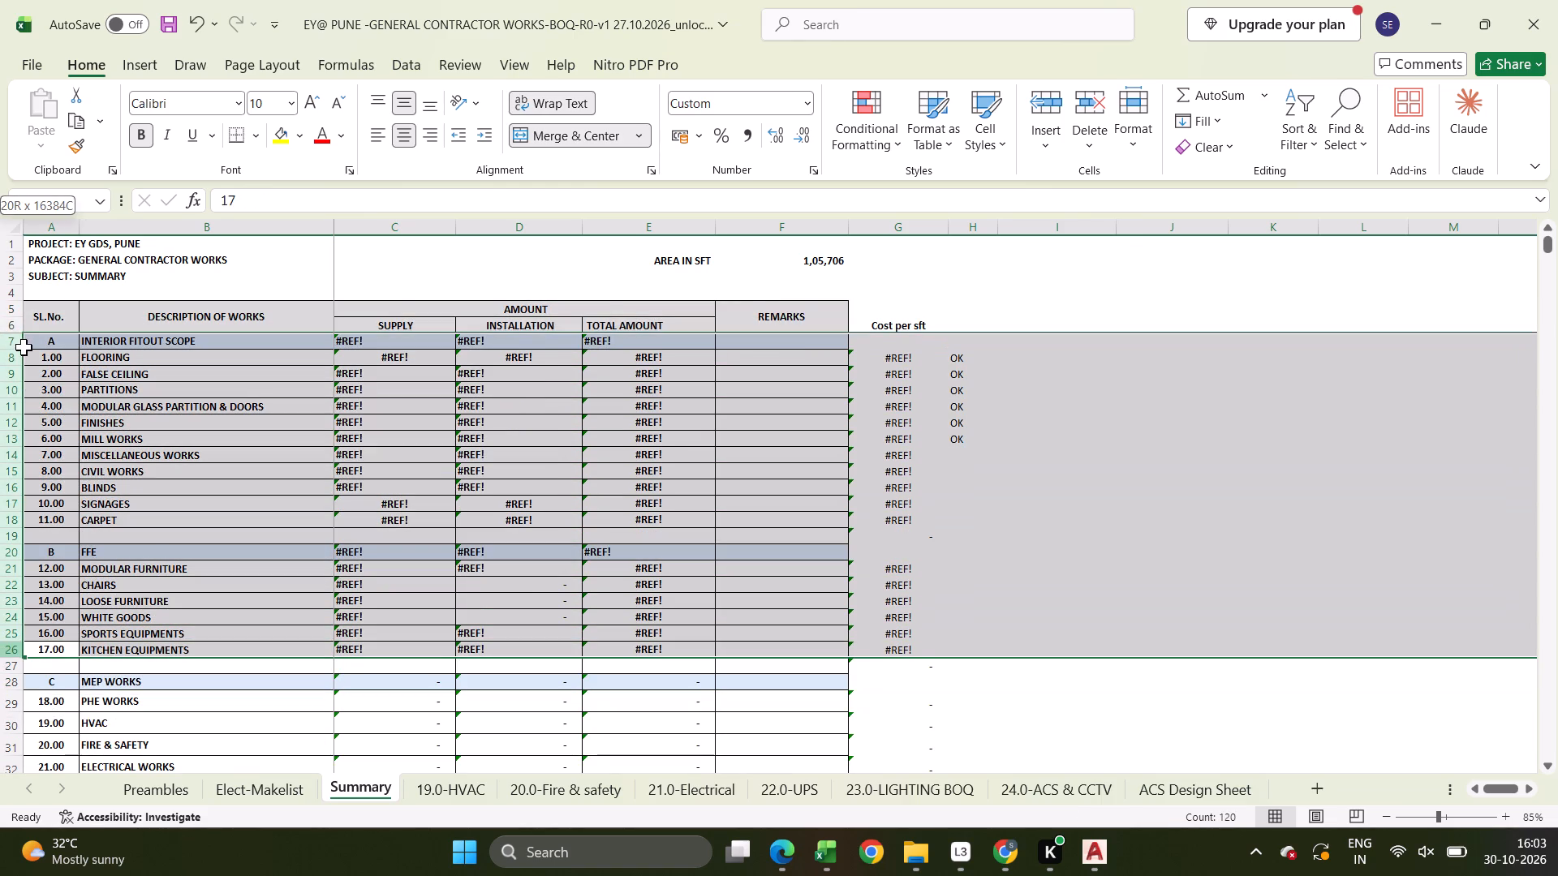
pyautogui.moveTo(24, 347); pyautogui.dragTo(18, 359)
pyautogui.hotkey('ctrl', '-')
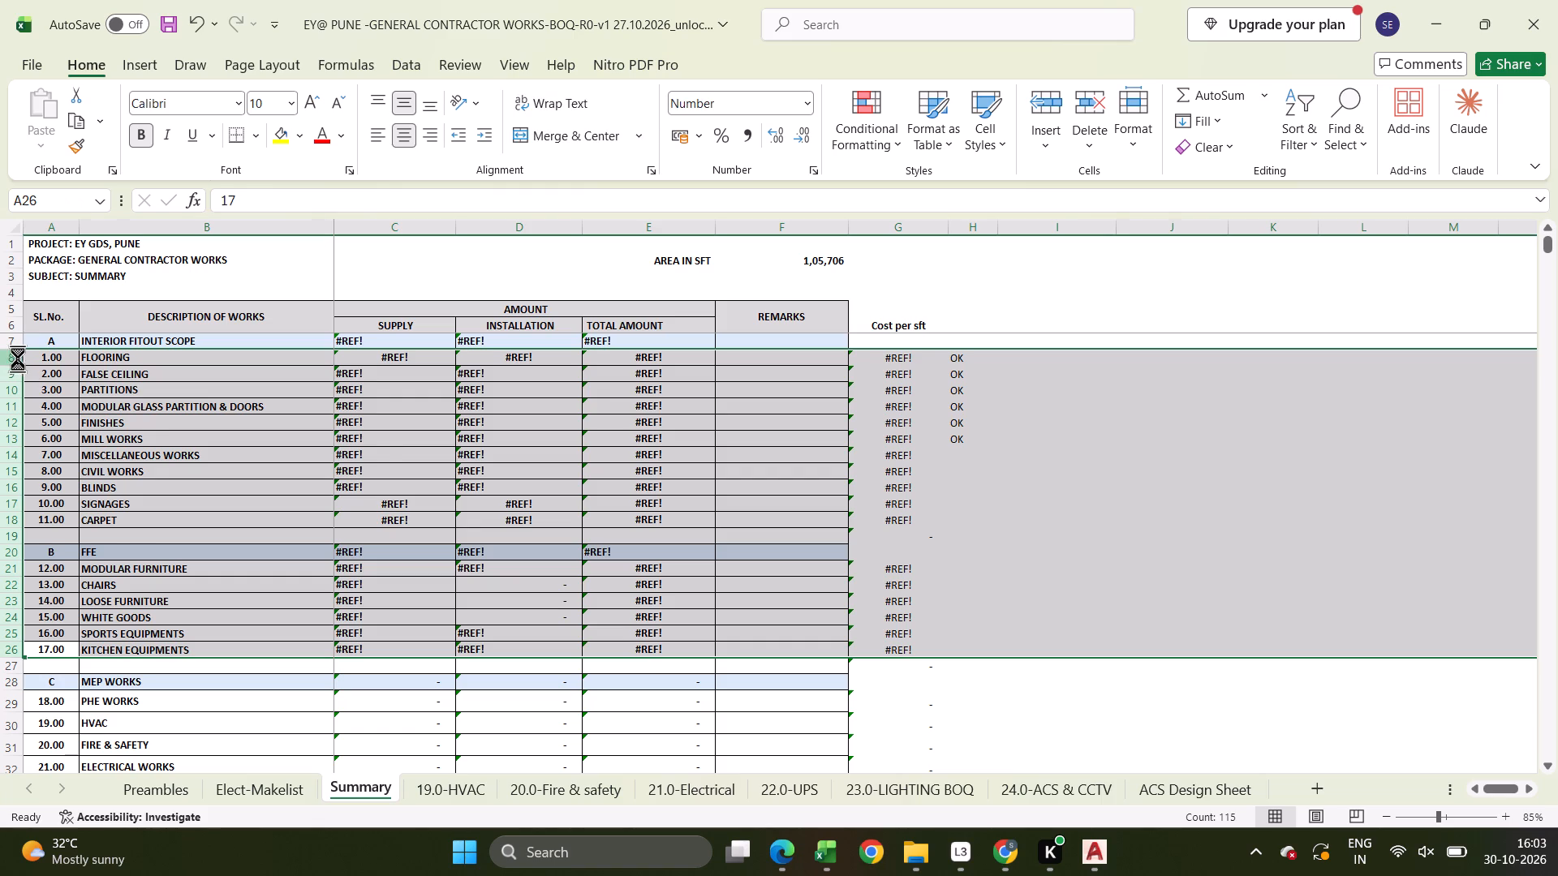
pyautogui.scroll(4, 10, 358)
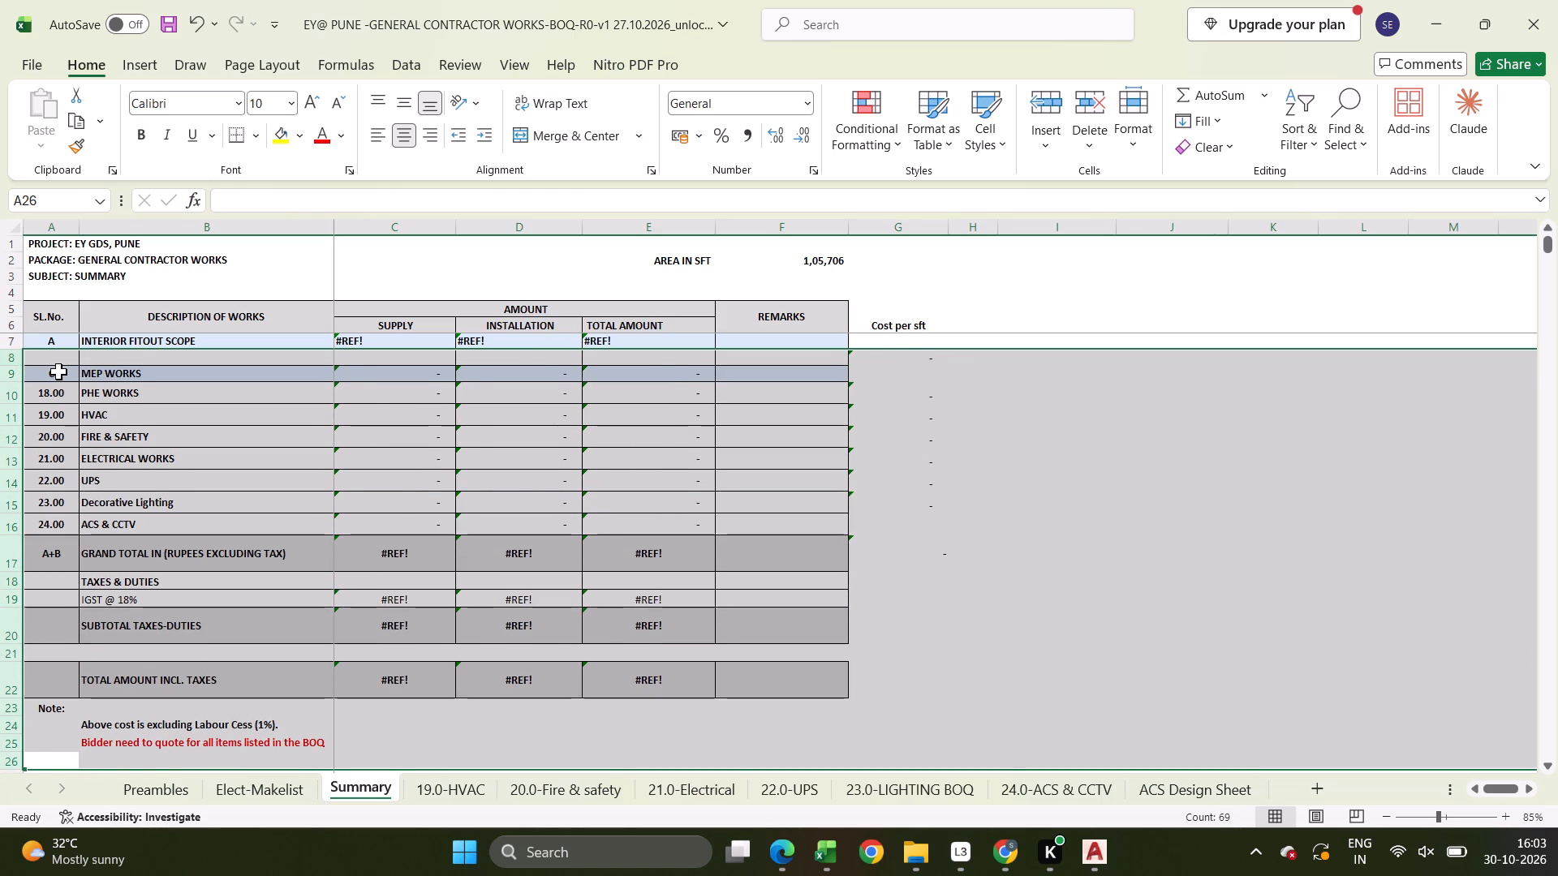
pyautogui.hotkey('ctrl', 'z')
# Delete the Summary item rows Flooring to Carpet and Modular Furniture to Kitchen Equipments, keeping the Interior Fitout Scope and FFE heading rows.
pyautogui.moveTo(1, 358); pyautogui.dragTo(0, 409)
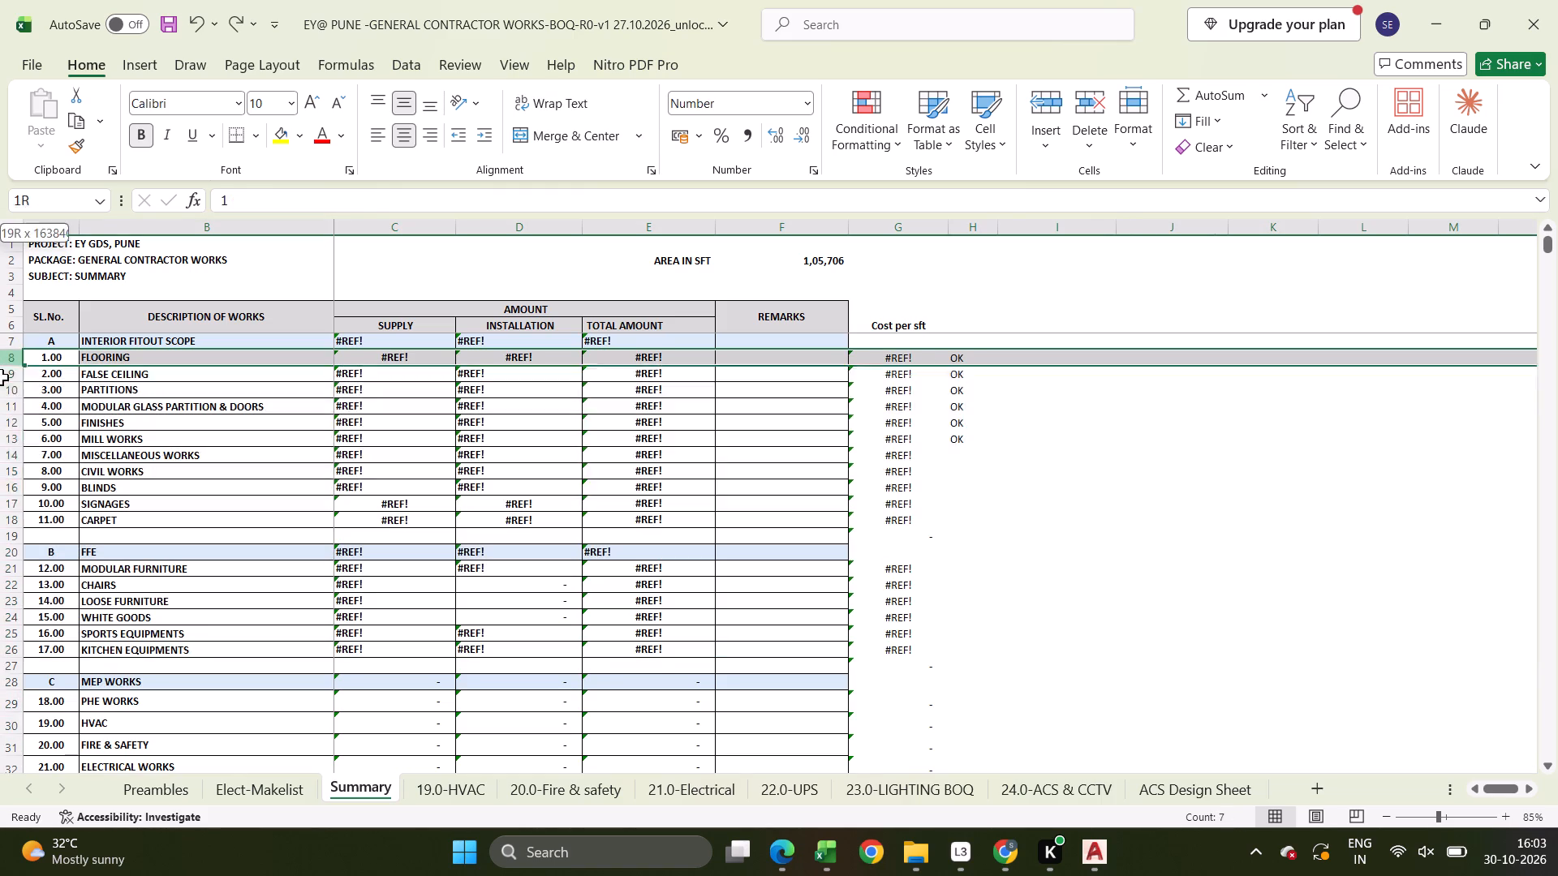
pyautogui.moveTo(0, 409); pyautogui.dragTo(0, 515)
pyautogui.hotkey('ctrl', '-')
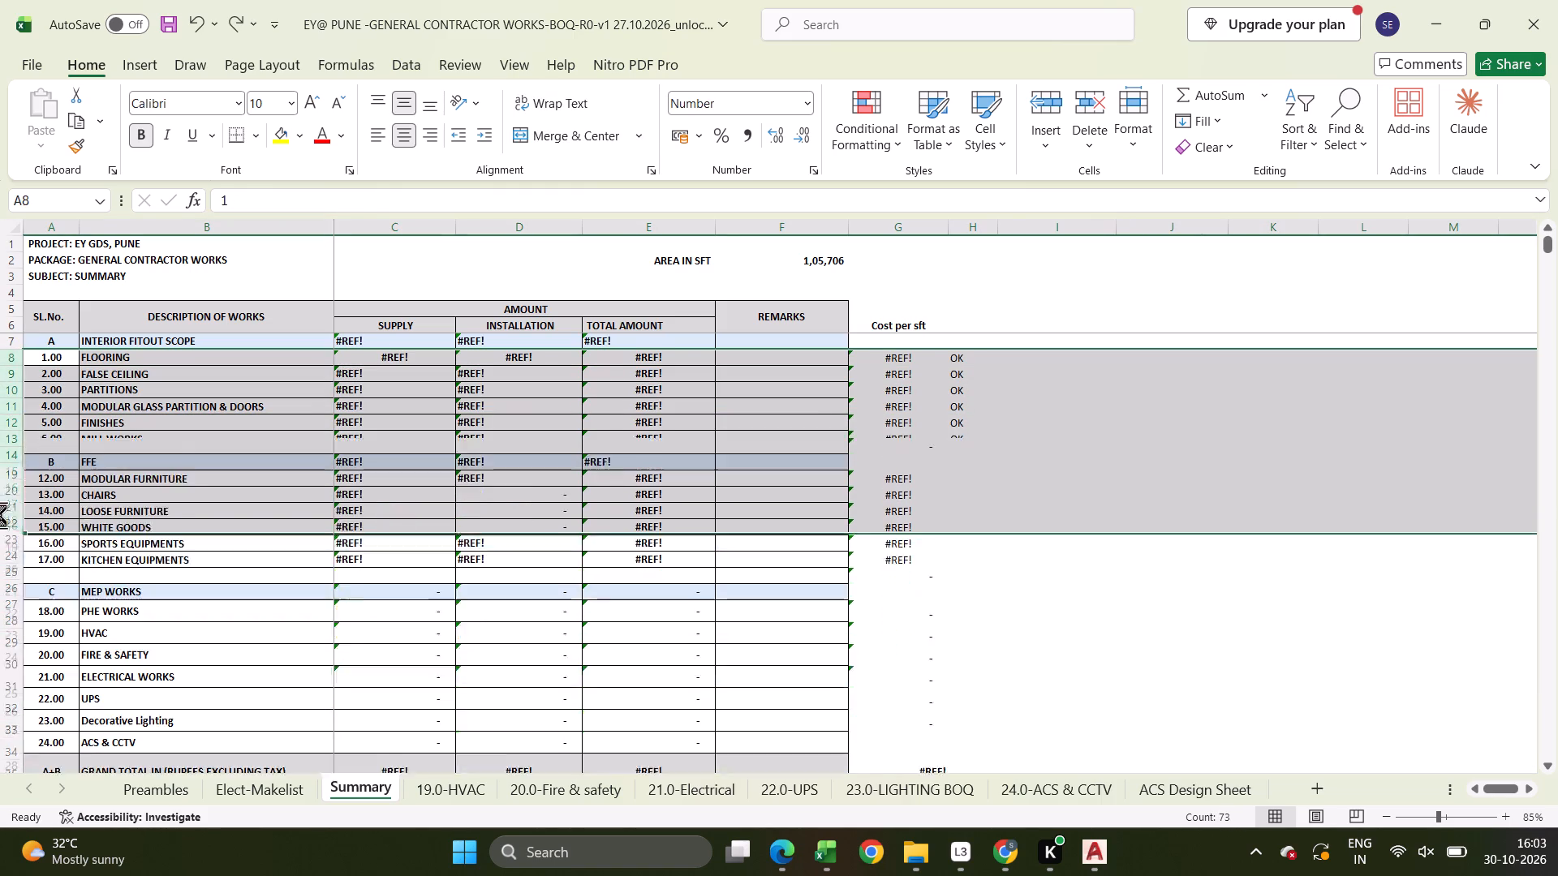
pyautogui.moveTo(6, 390); pyautogui.dragTo(6, 391)
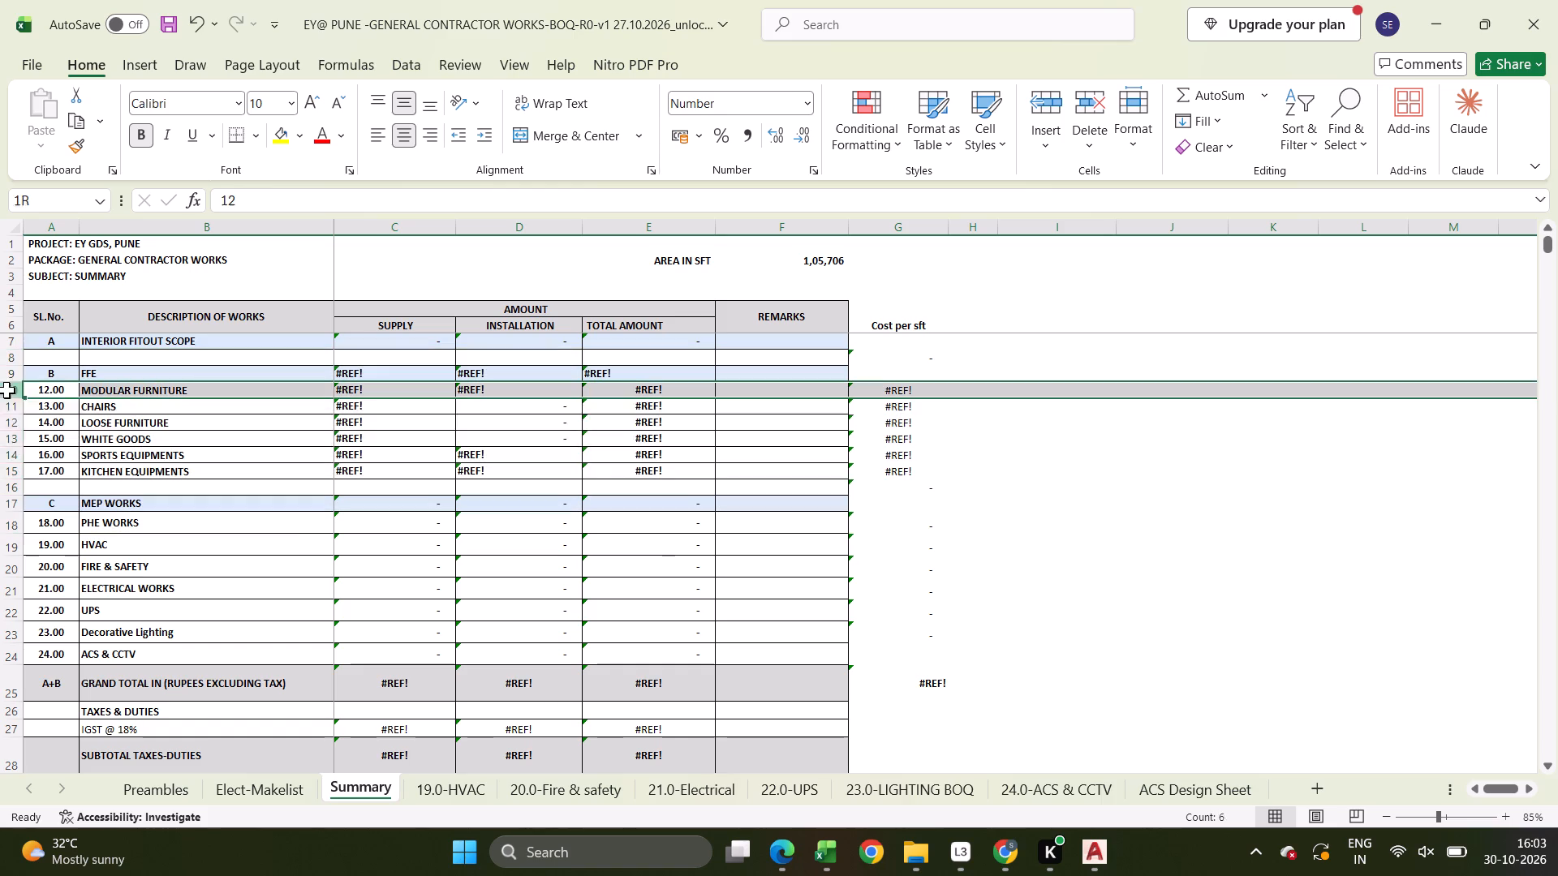
pyautogui.moveTo(6, 391); pyautogui.dragTo(0, 467)
pyautogui.hotkey('ctrl', '-')
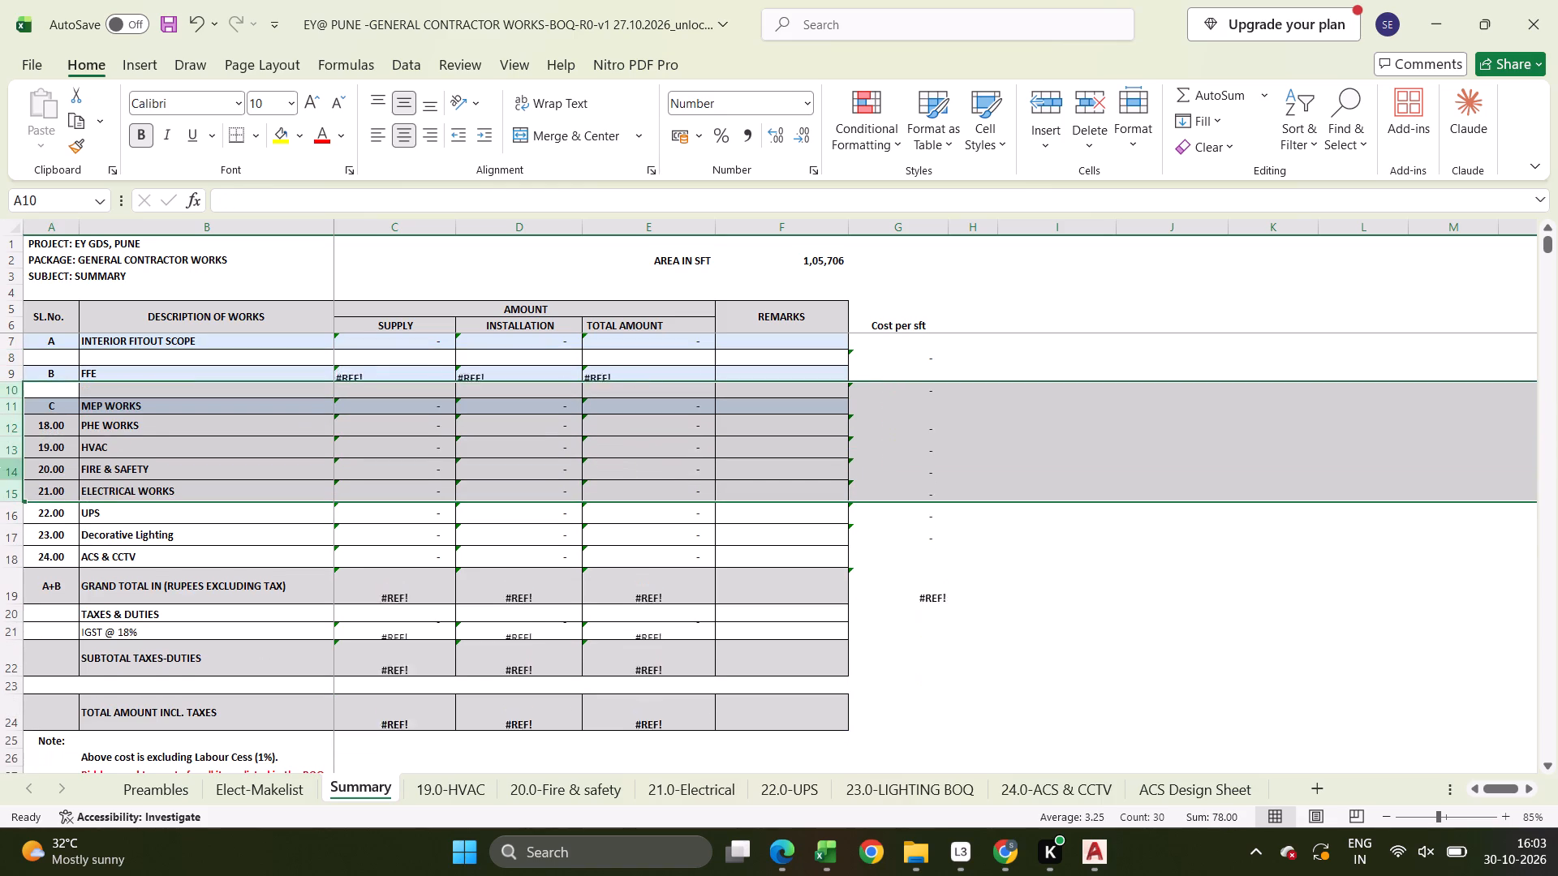
# Examine the 21.0-Electrical sheet from its general notes through the lighting wiring and power receptacle items.
pyautogui.click(679, 797)
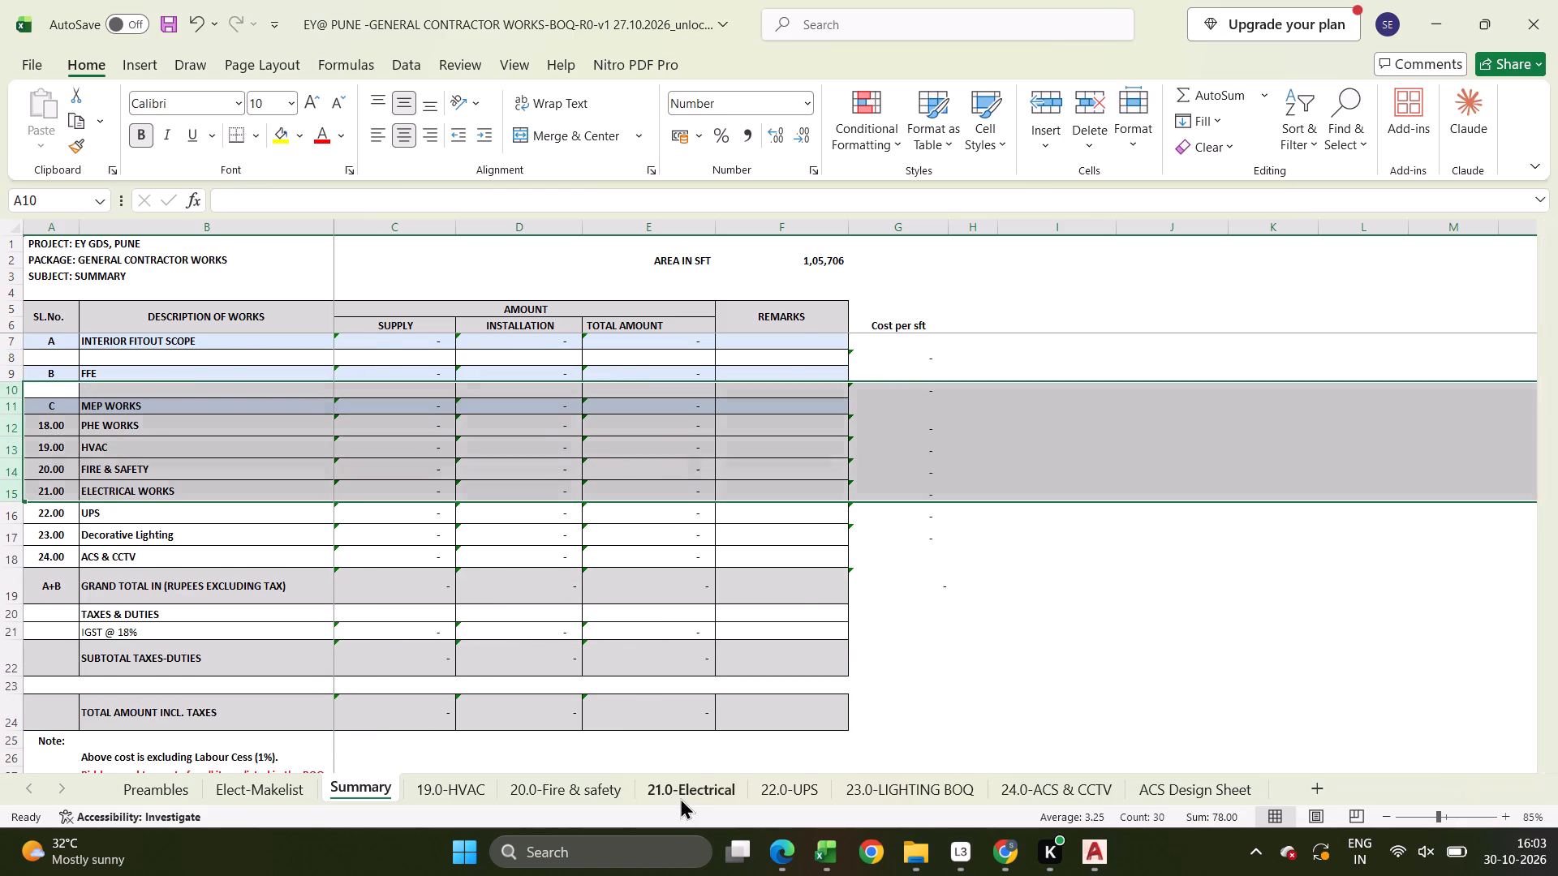
pyautogui.scroll(1, 447, 638)
pyautogui.moveTo(447, 638); pyautogui.dragTo(475, 202, button='middle')
pyautogui.click(282, 612)
pyautogui.scroll(-7, 282, 612)
pyautogui.scroll(1, 282, 612)
pyautogui.scroll(-6, 282, 612)
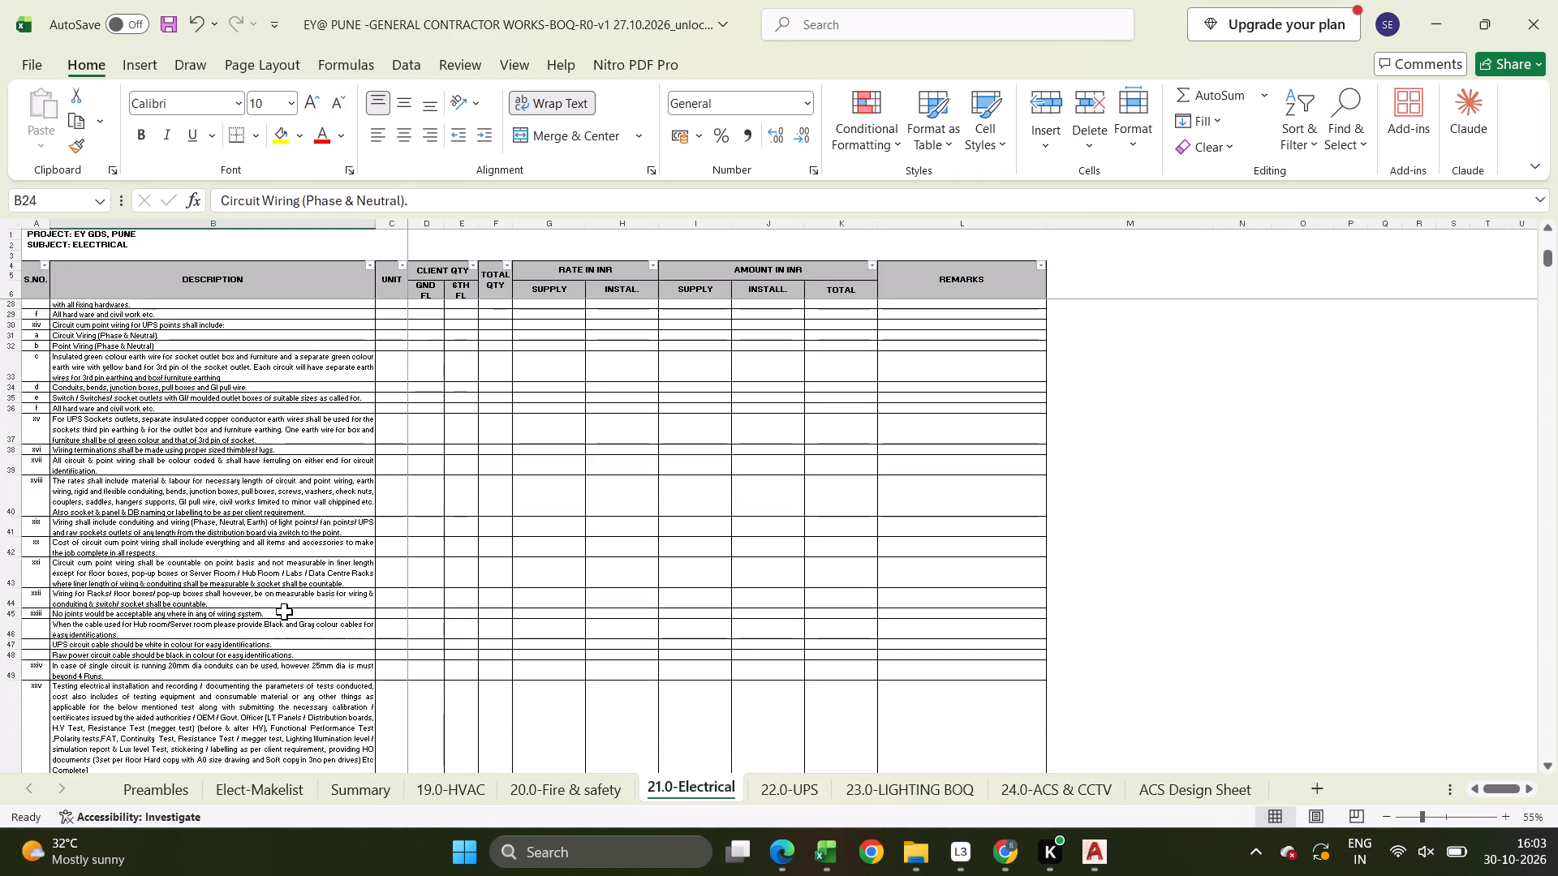
pyautogui.scroll(-16, 284, 612)
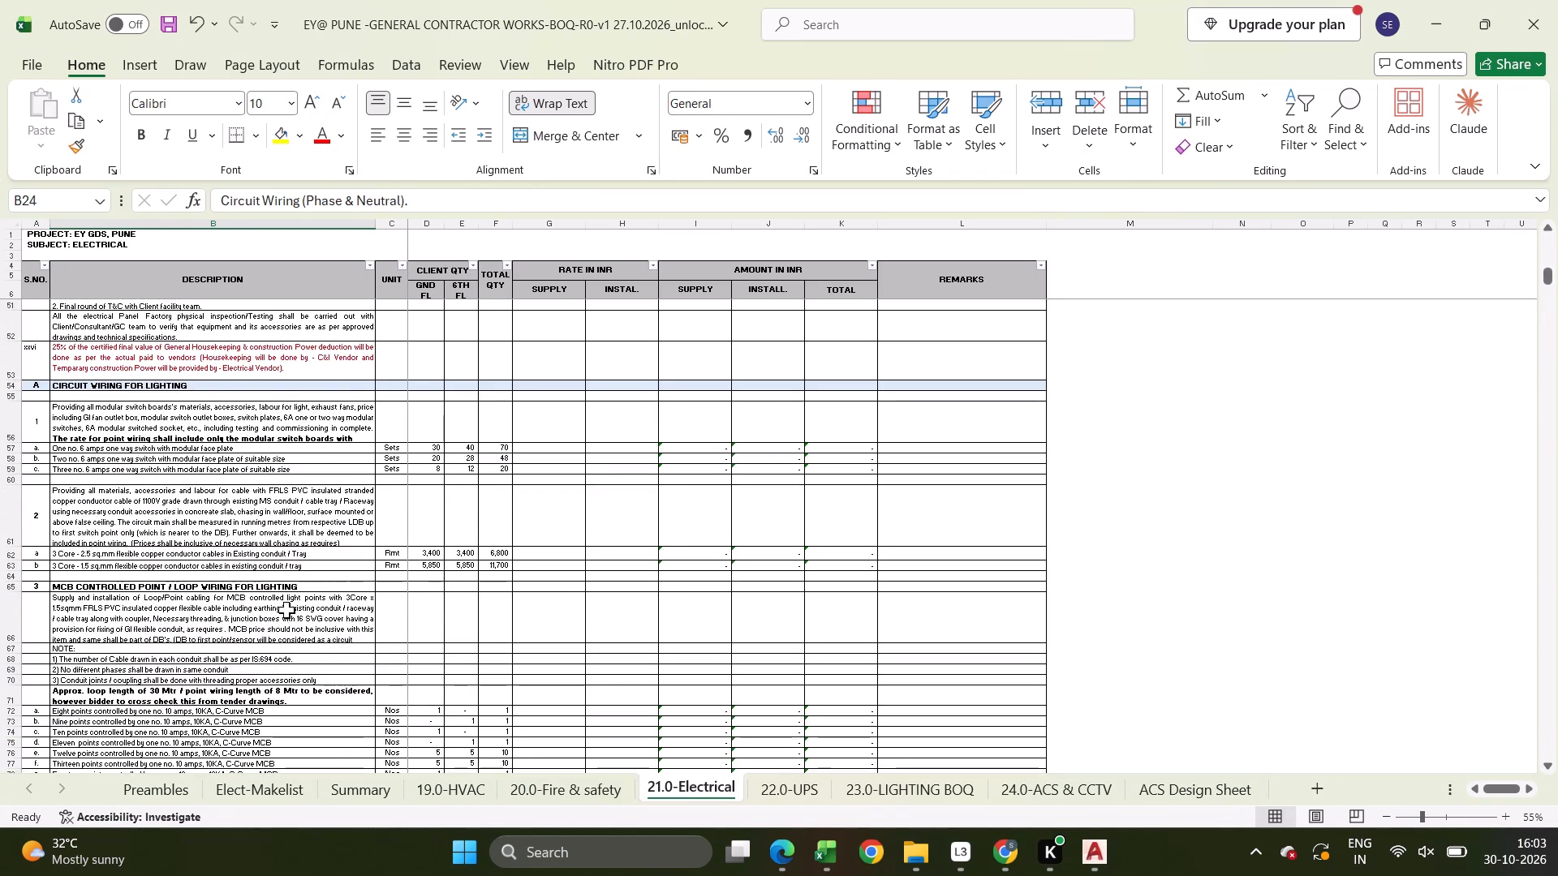
pyautogui.scroll(-12, 286, 610)
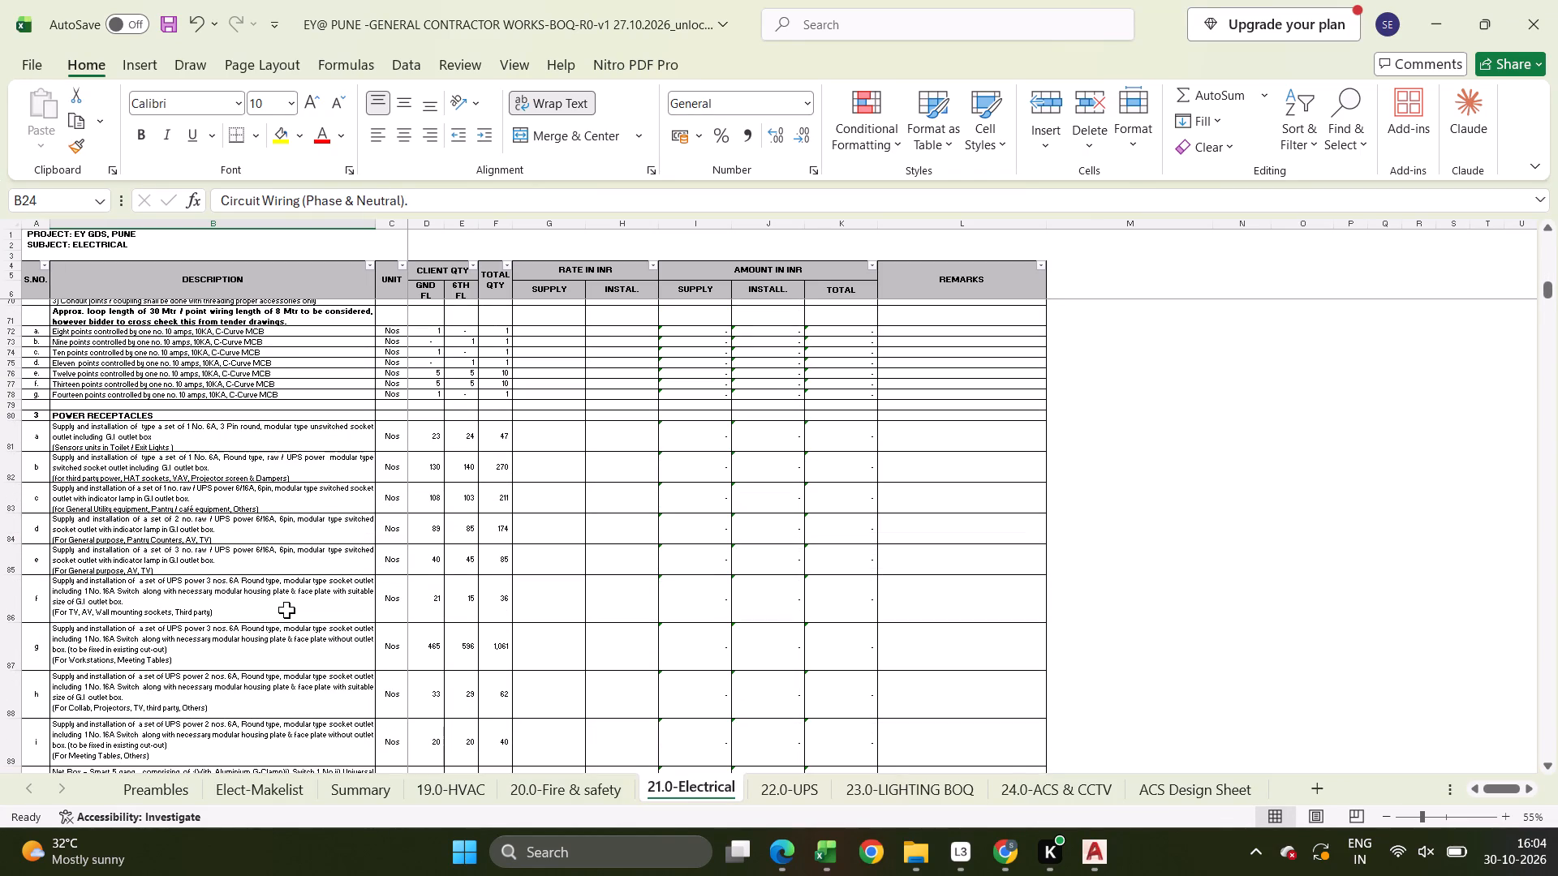
pyautogui.scroll(5, 286, 610)
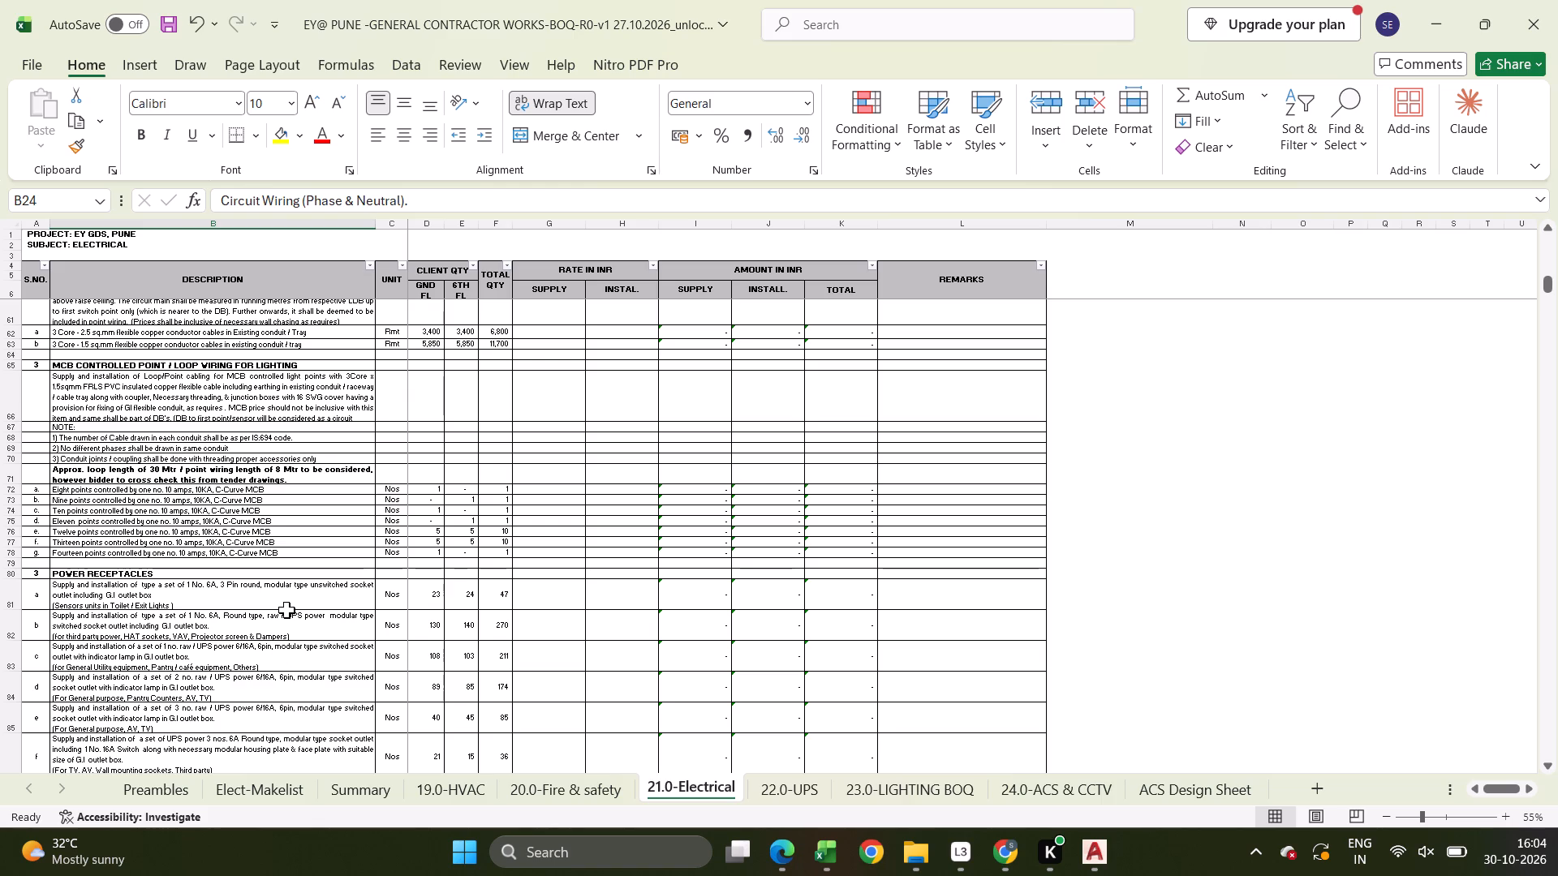
pyautogui.scroll(8, 286, 610)
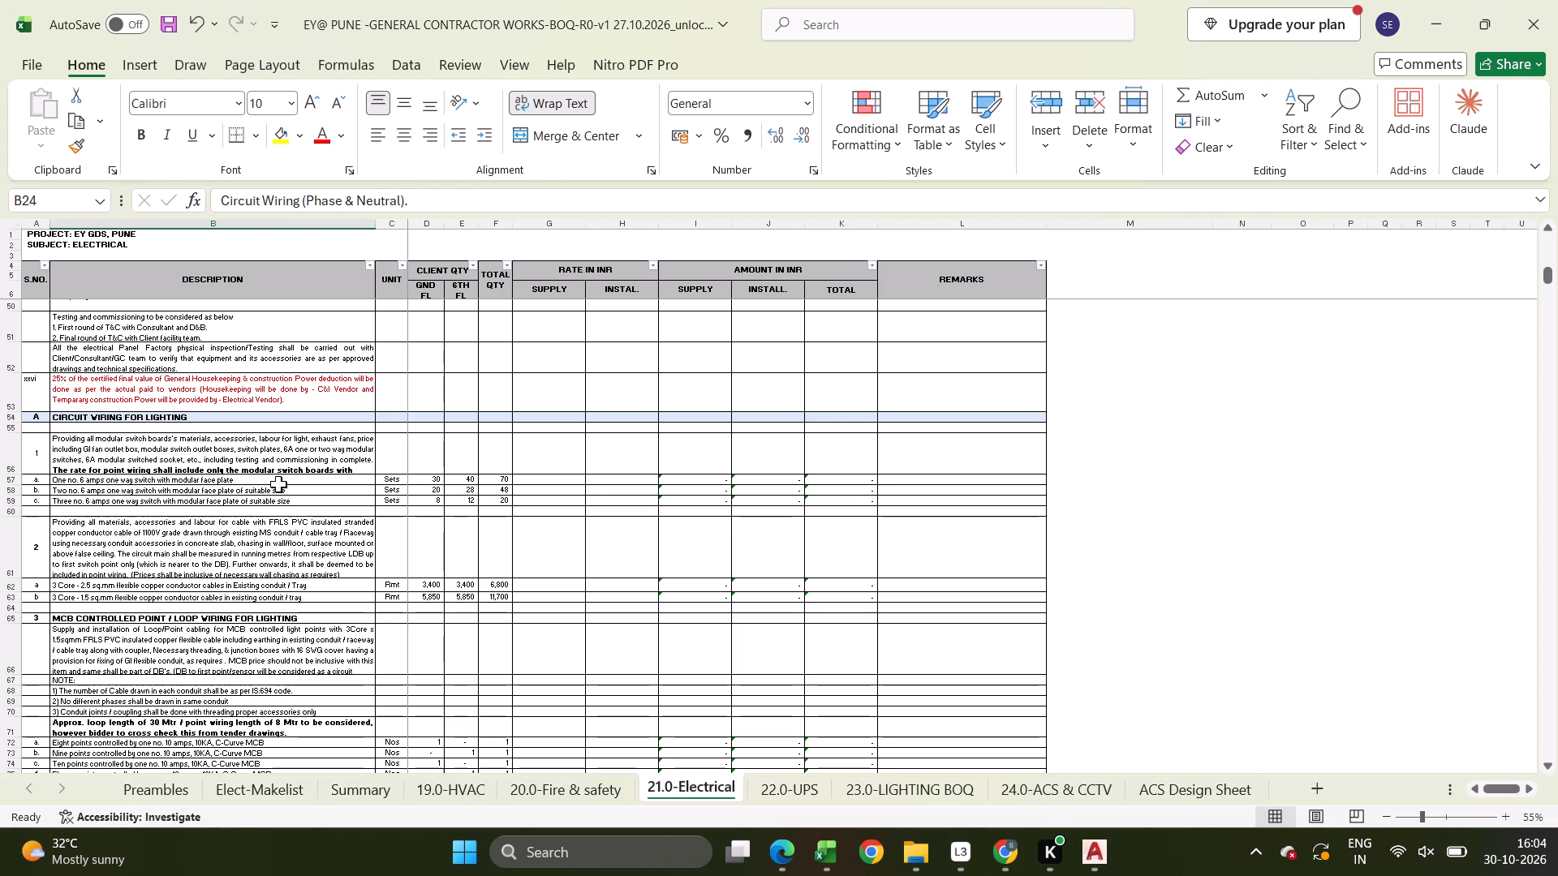
# Increase the height of row 56 on the 21.0-Electrical sheet so the modular switch board description fits completely.
pyautogui.click(286, 456)
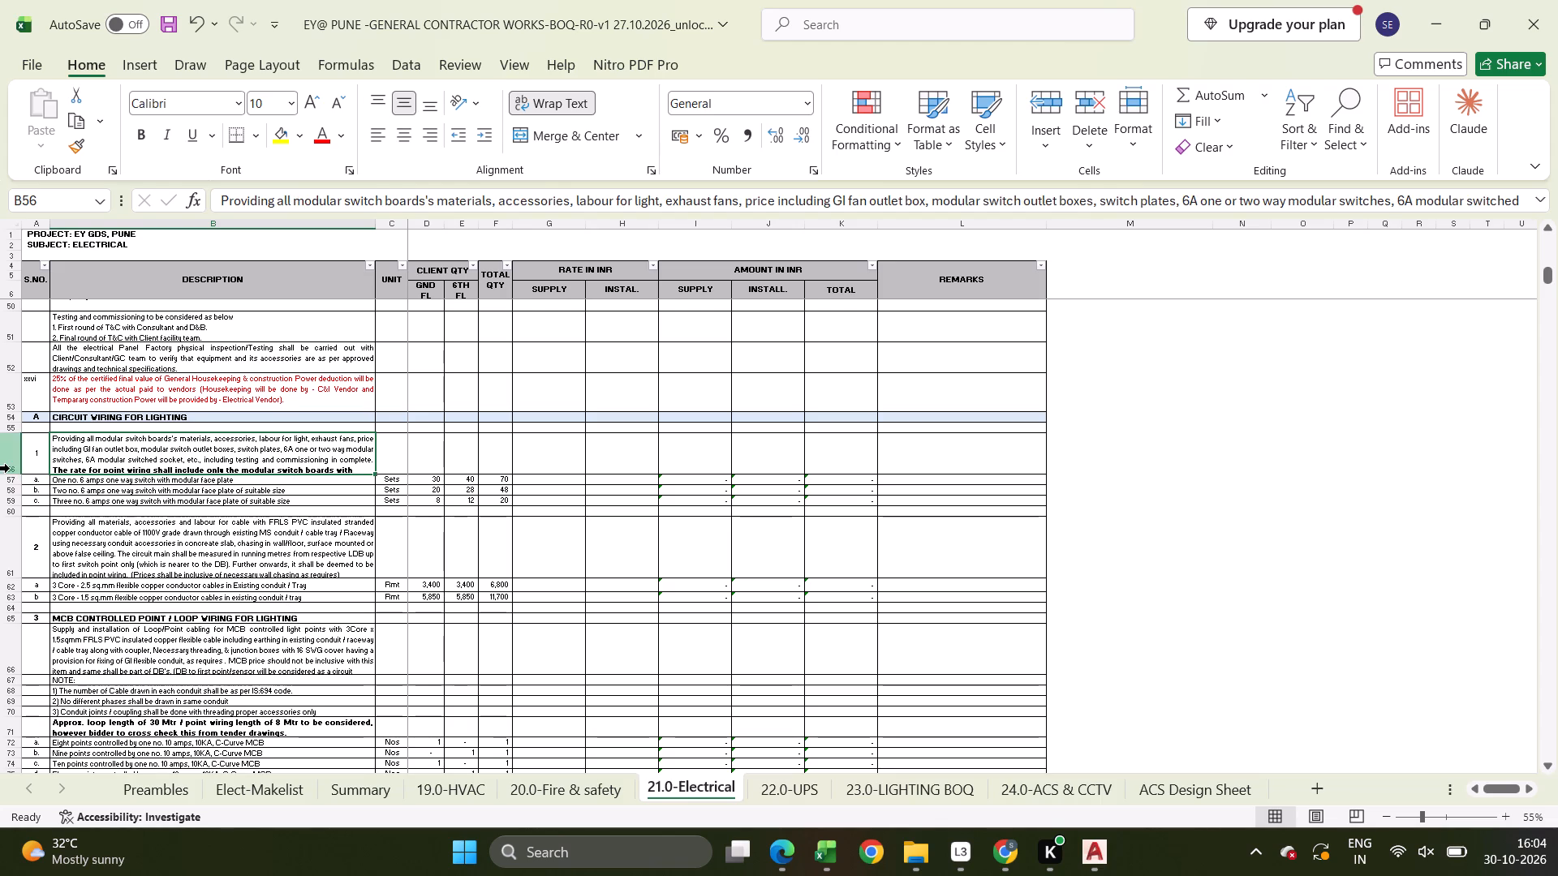
pyautogui.moveTo(10, 473); pyautogui.dragTo(10, 512)
pyautogui.click(133, 558)
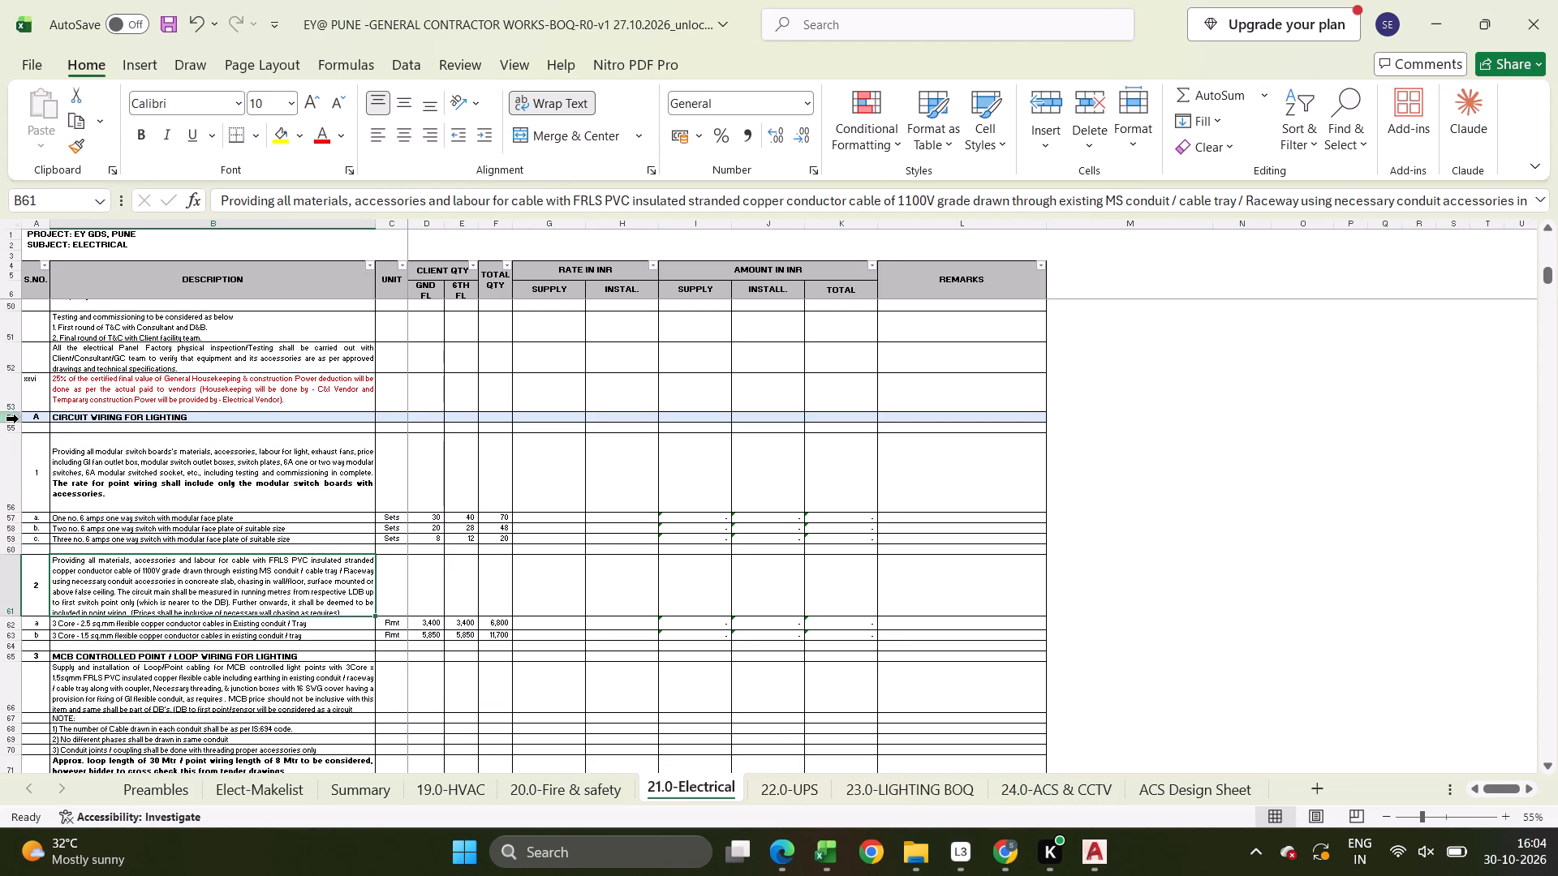
# Copy section A of the electrical BOQ, columns A to F, from Circuit Wiring for Lighting in row 54 through Sub Total A in row 163.
pyautogui.moveTo(32, 418); pyautogui.dragTo(489, 823)
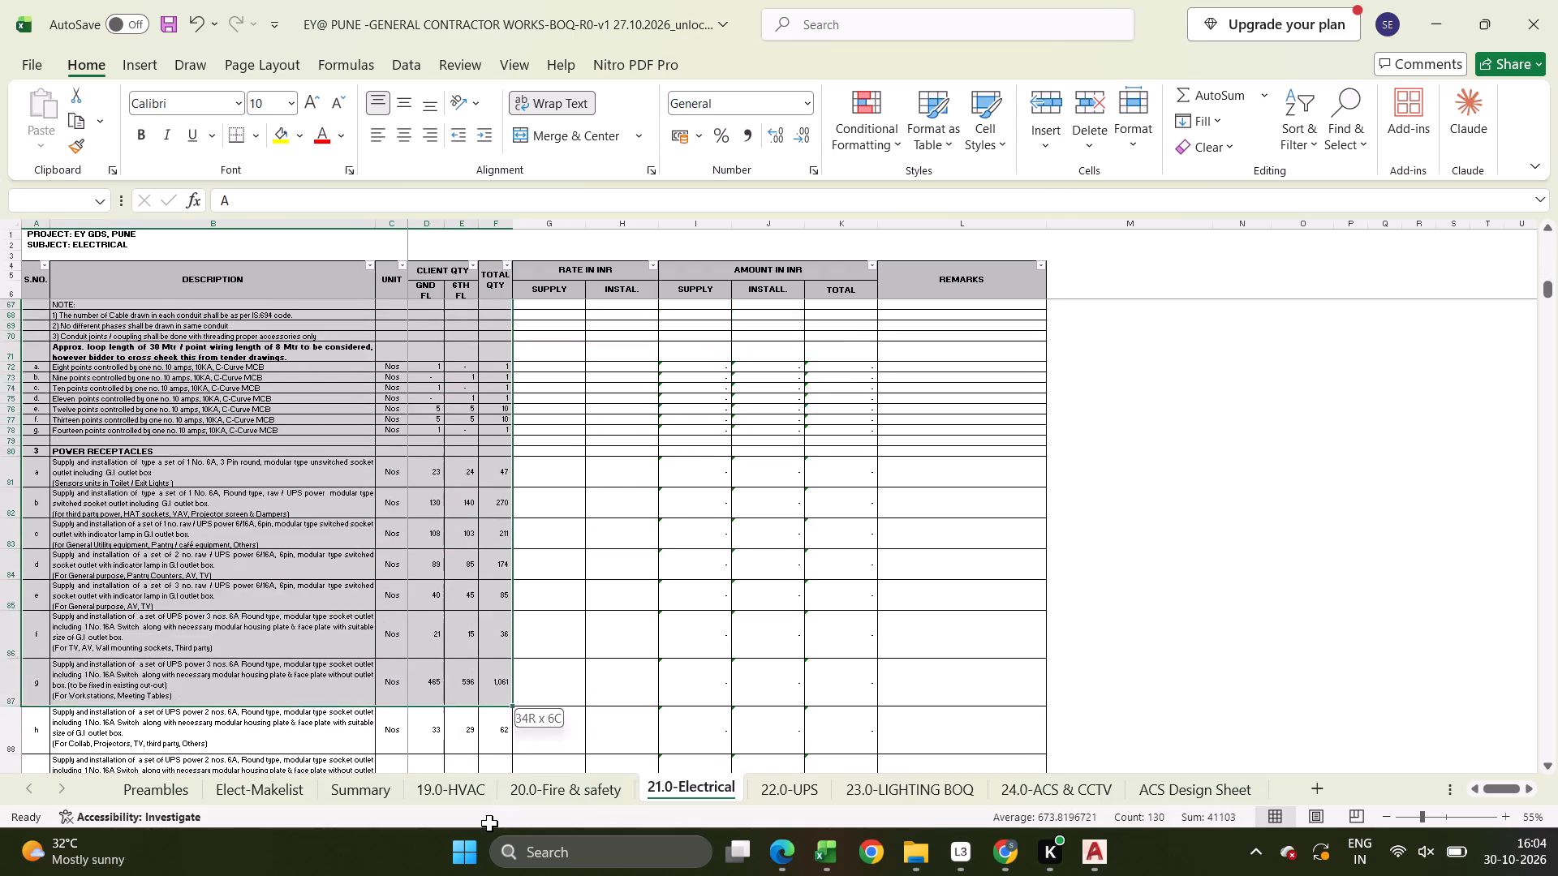
pyautogui.moveTo(489, 823); pyautogui.dragTo(493, 747)
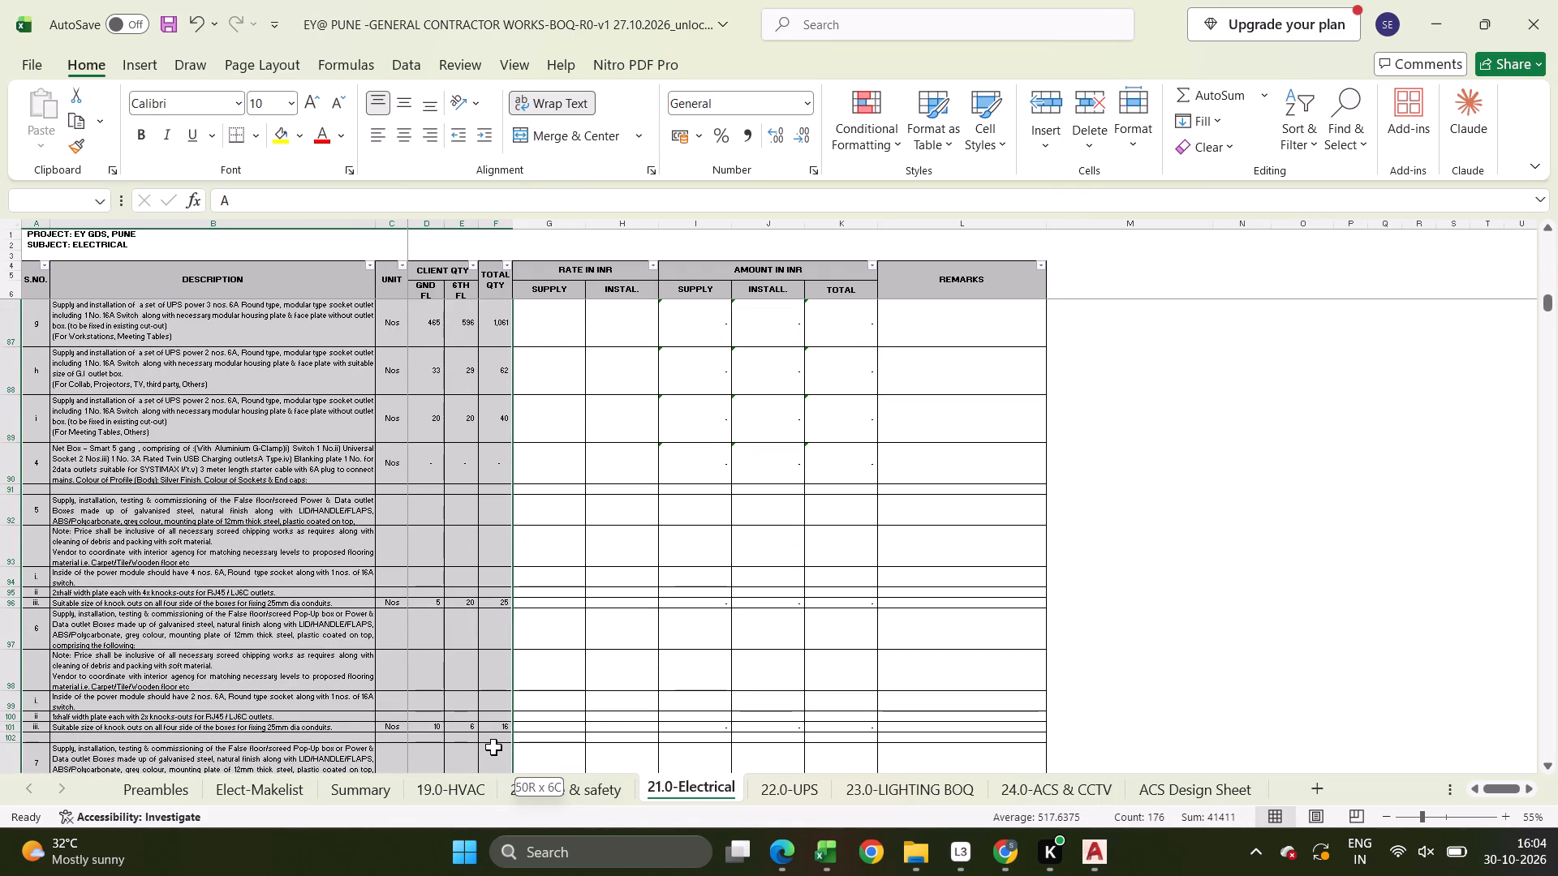
pyautogui.moveTo(493, 747); pyautogui.dragTo(506, 775)
pyautogui.moveTo(506, 775); pyautogui.dragTo(479, 702)
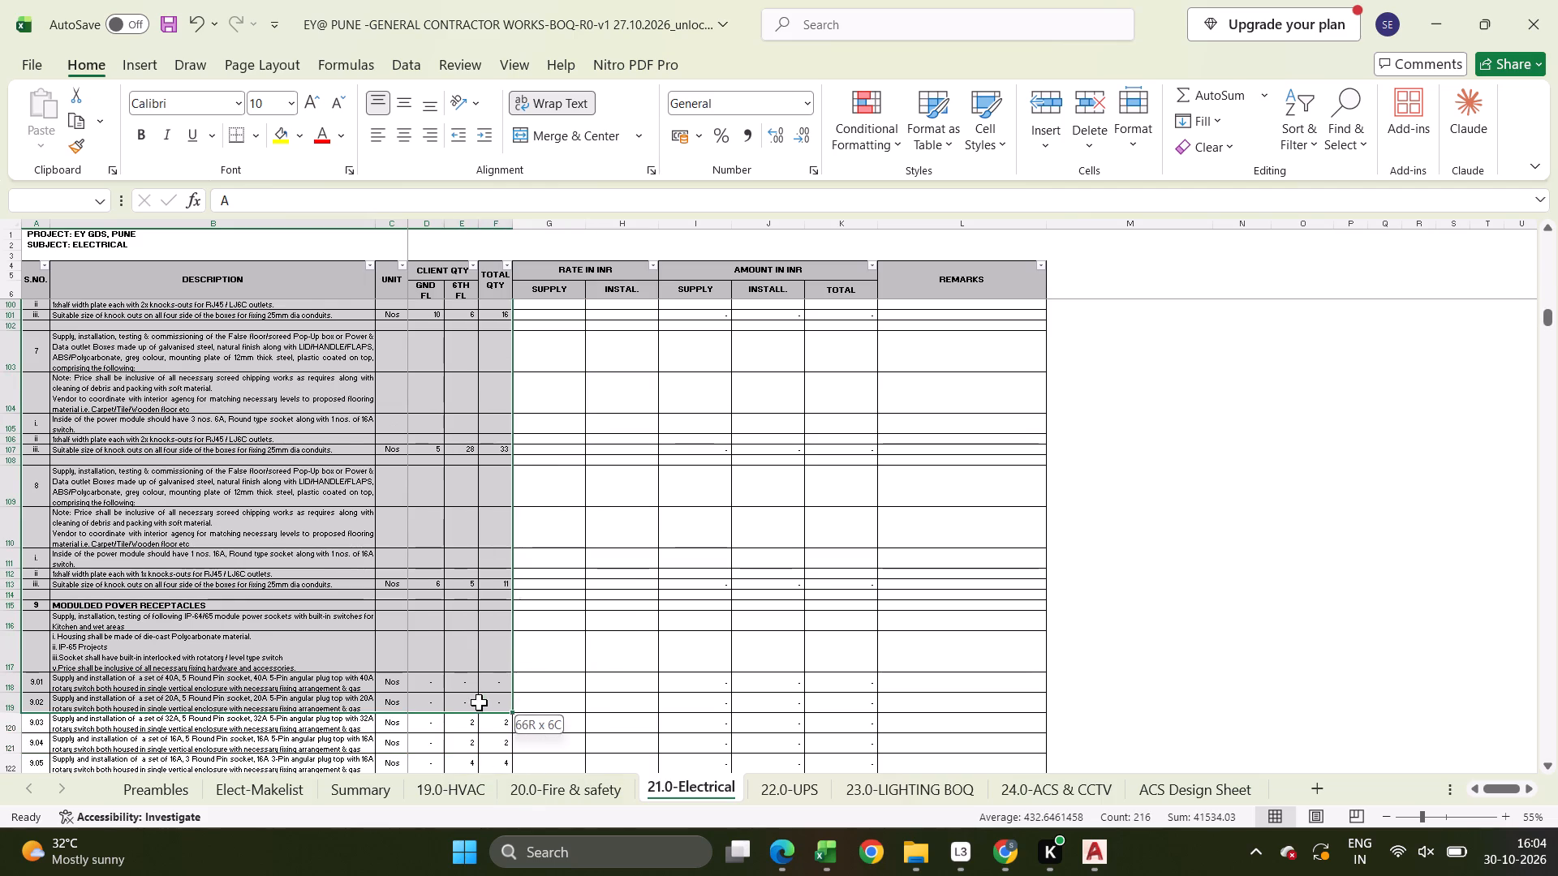
pyautogui.moveTo(479, 702); pyautogui.dragTo(497, 765)
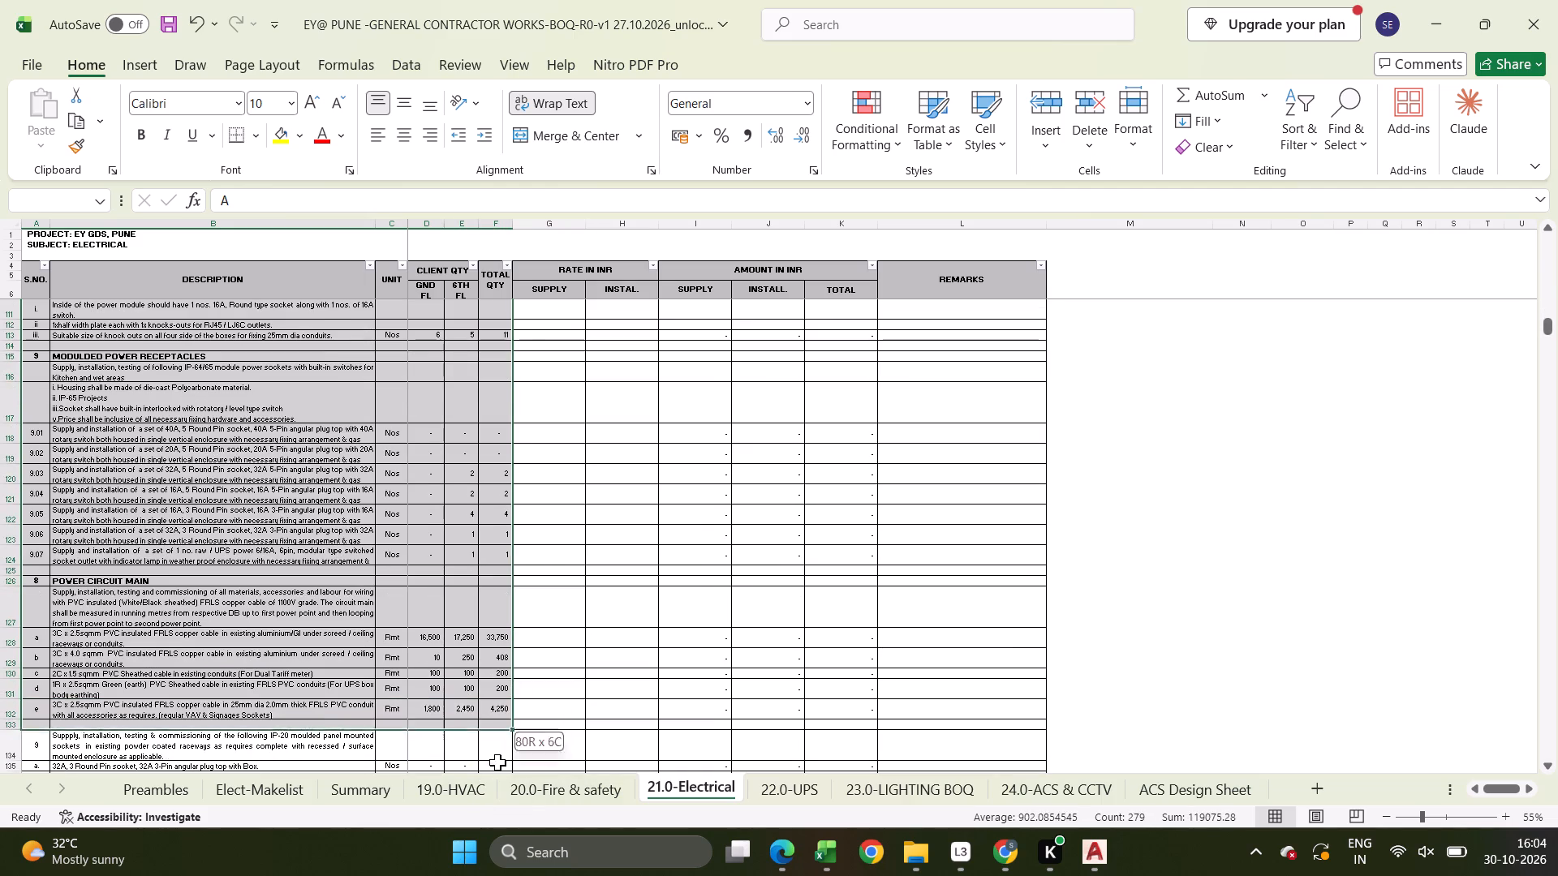
pyautogui.moveTo(497, 765); pyautogui.dragTo(506, 627)
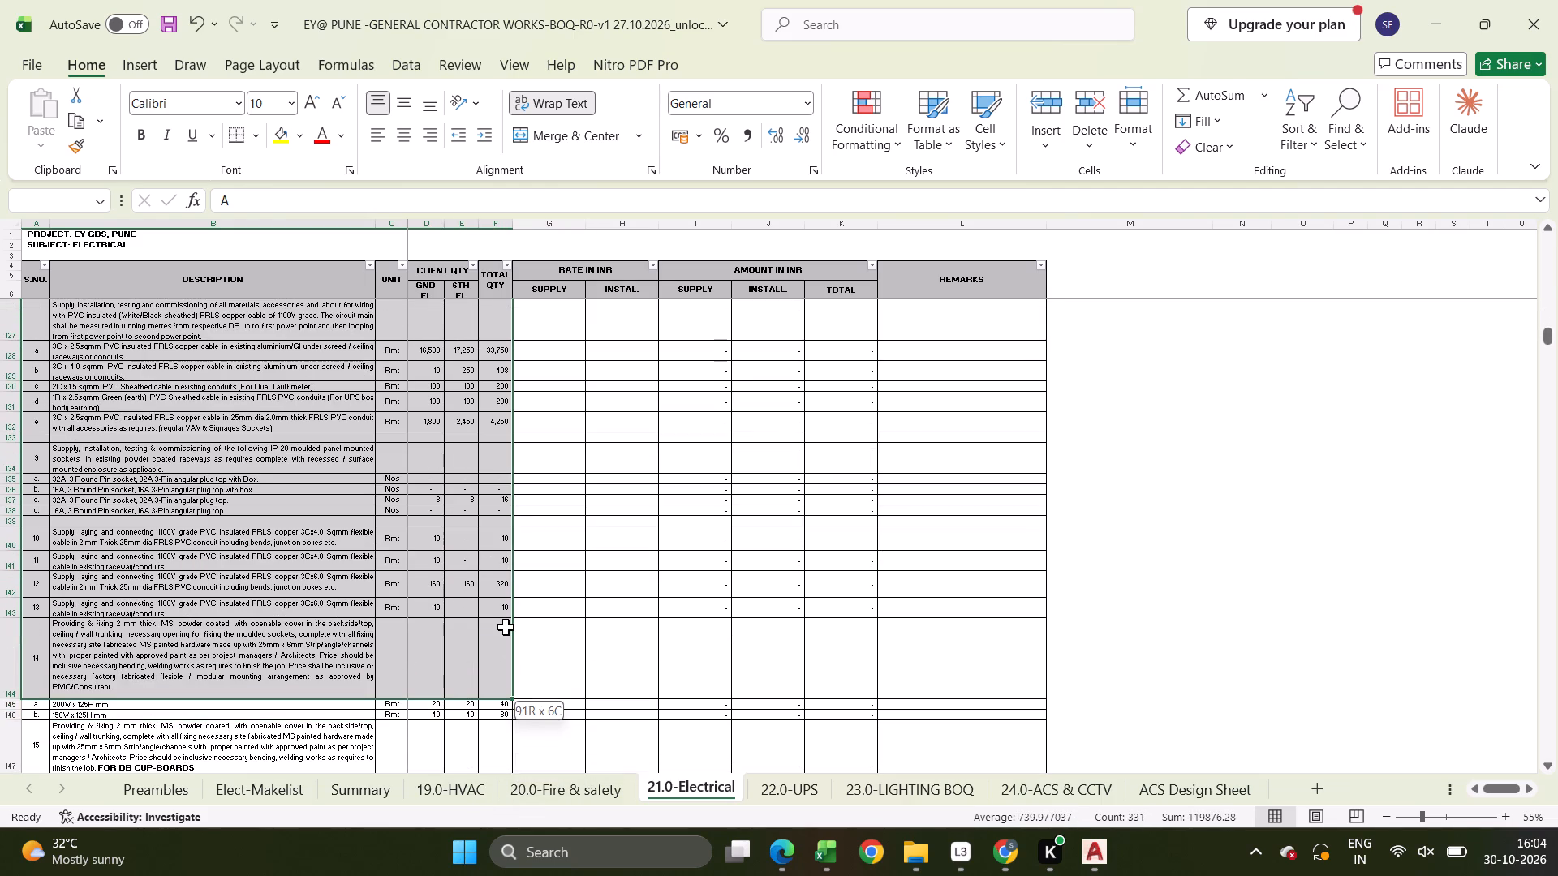
pyautogui.moveTo(506, 627); pyautogui.dragTo(523, 611)
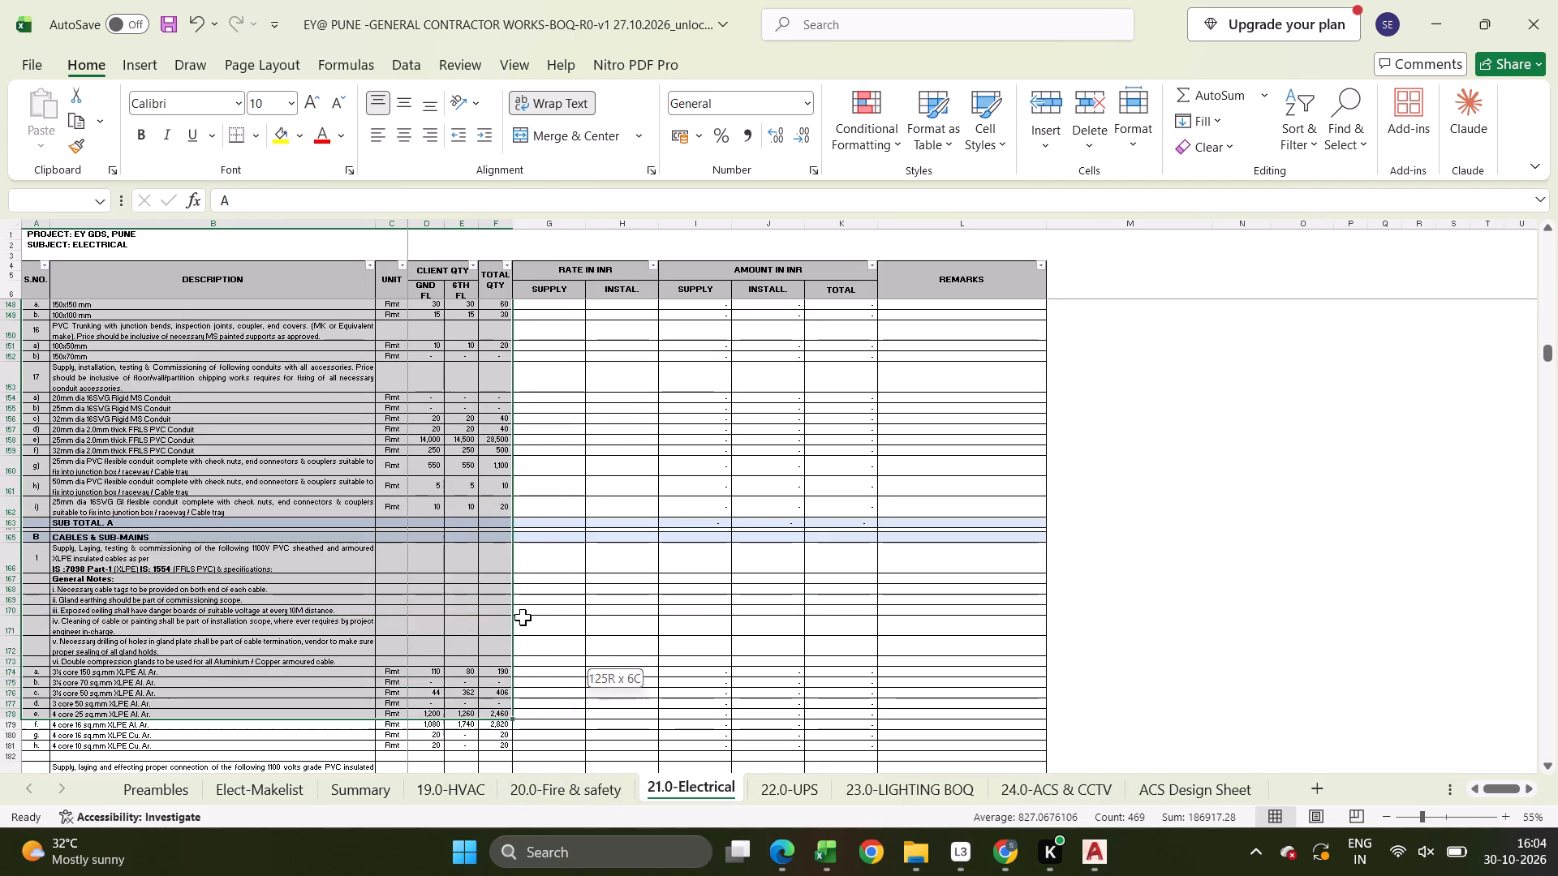
pyautogui.moveTo(523, 611); pyautogui.dragTo(504, 525)
pyautogui.hotkey('ctrl', 'c')
pyautogui.press('Escape')
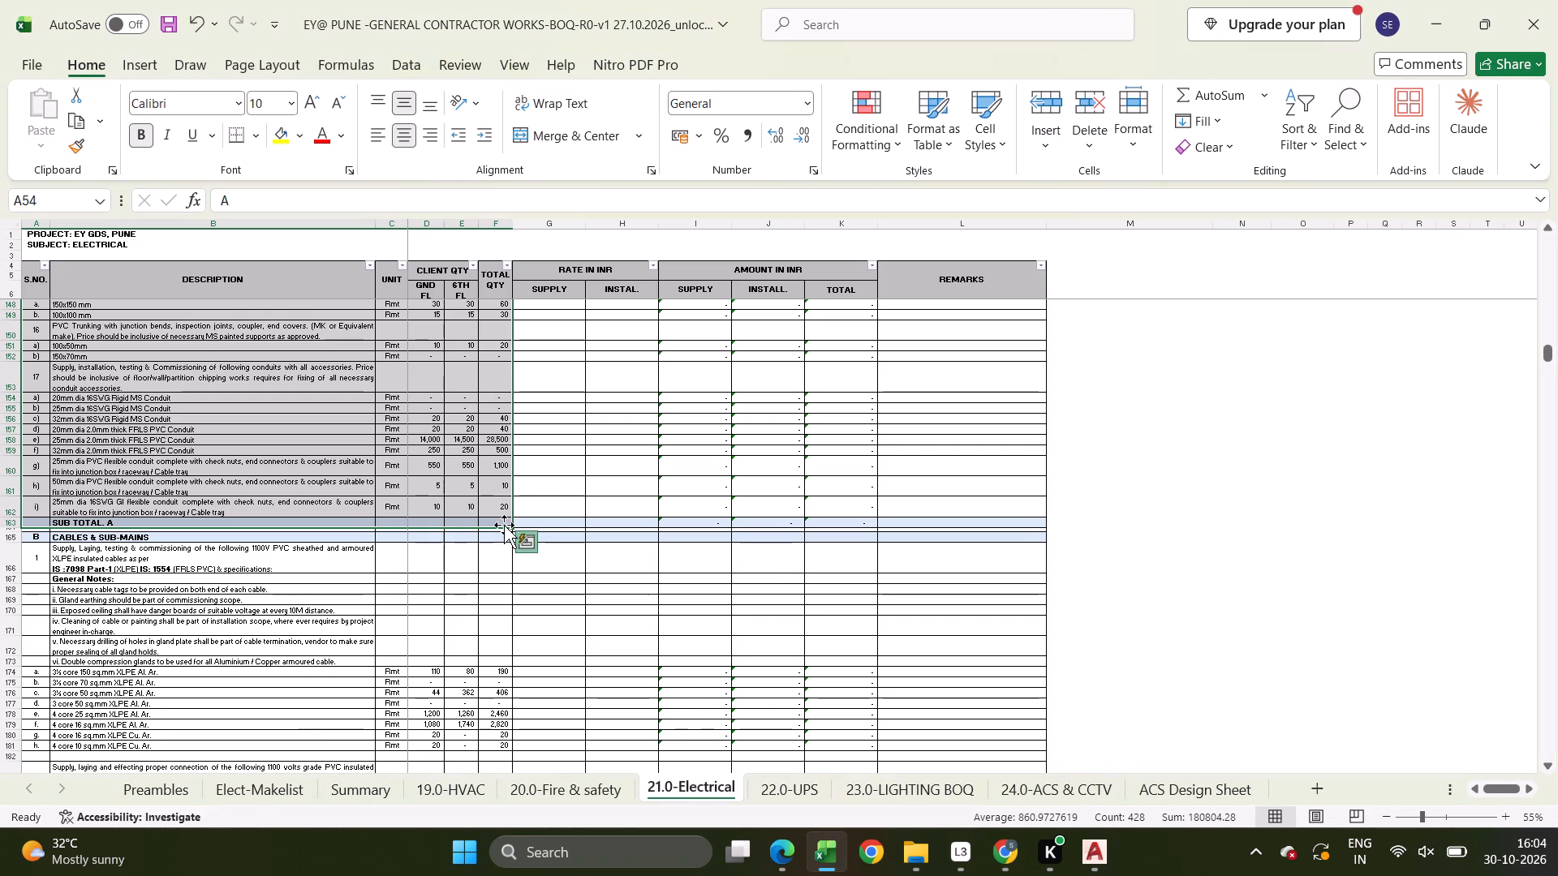
pyautogui.hotkey('ctrl', 'c')
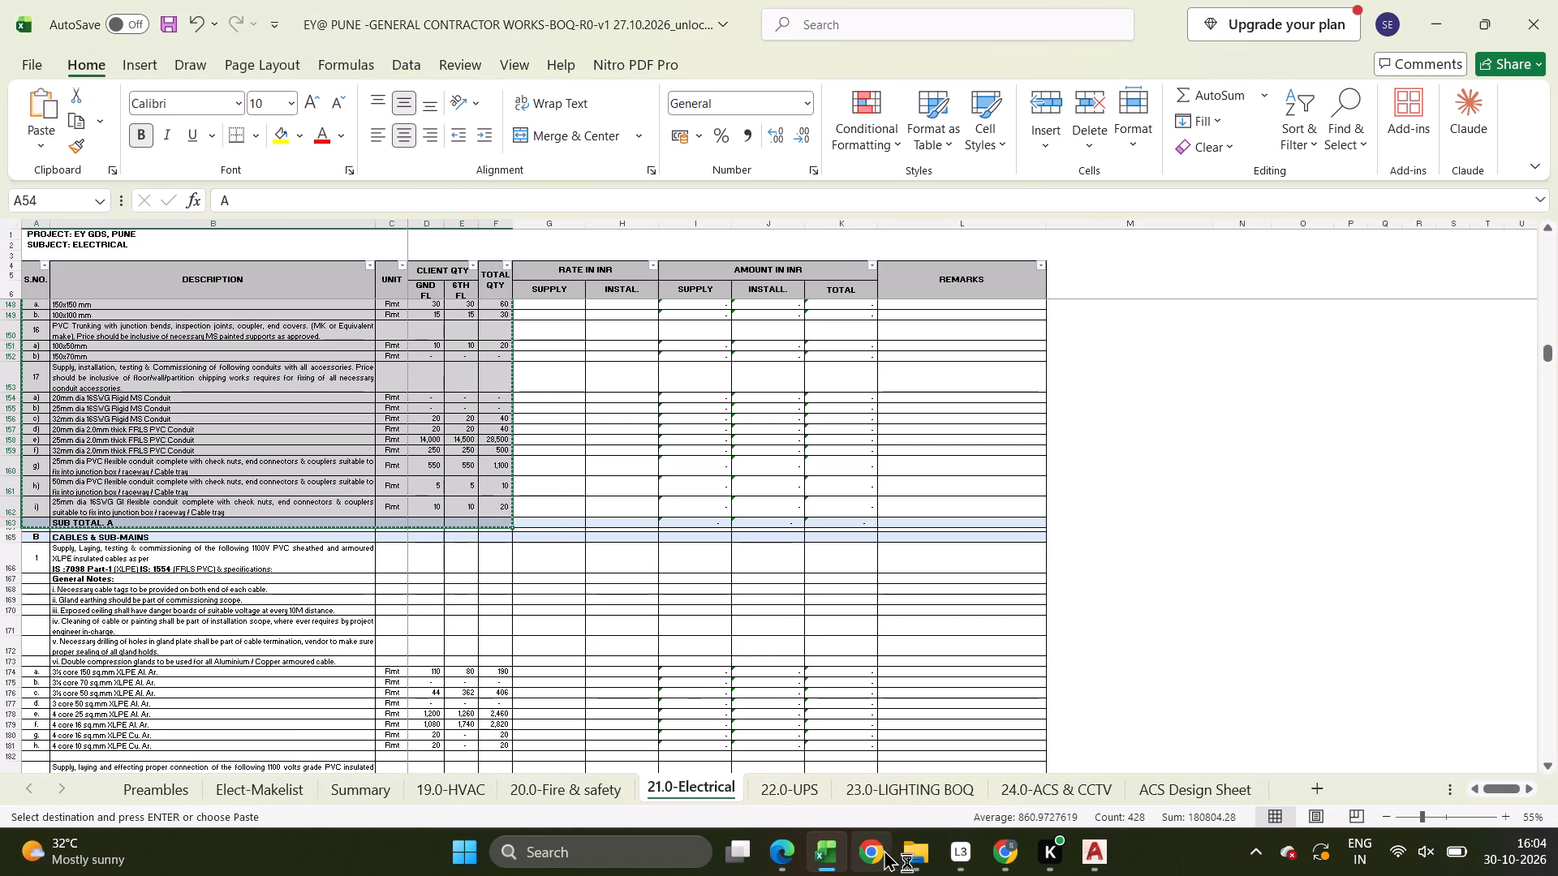
# In File Explorer, create a folder named Working inside EY Embasy Pune and open it.
pyautogui.click(899, 848)
pyautogui.click(56, 95)
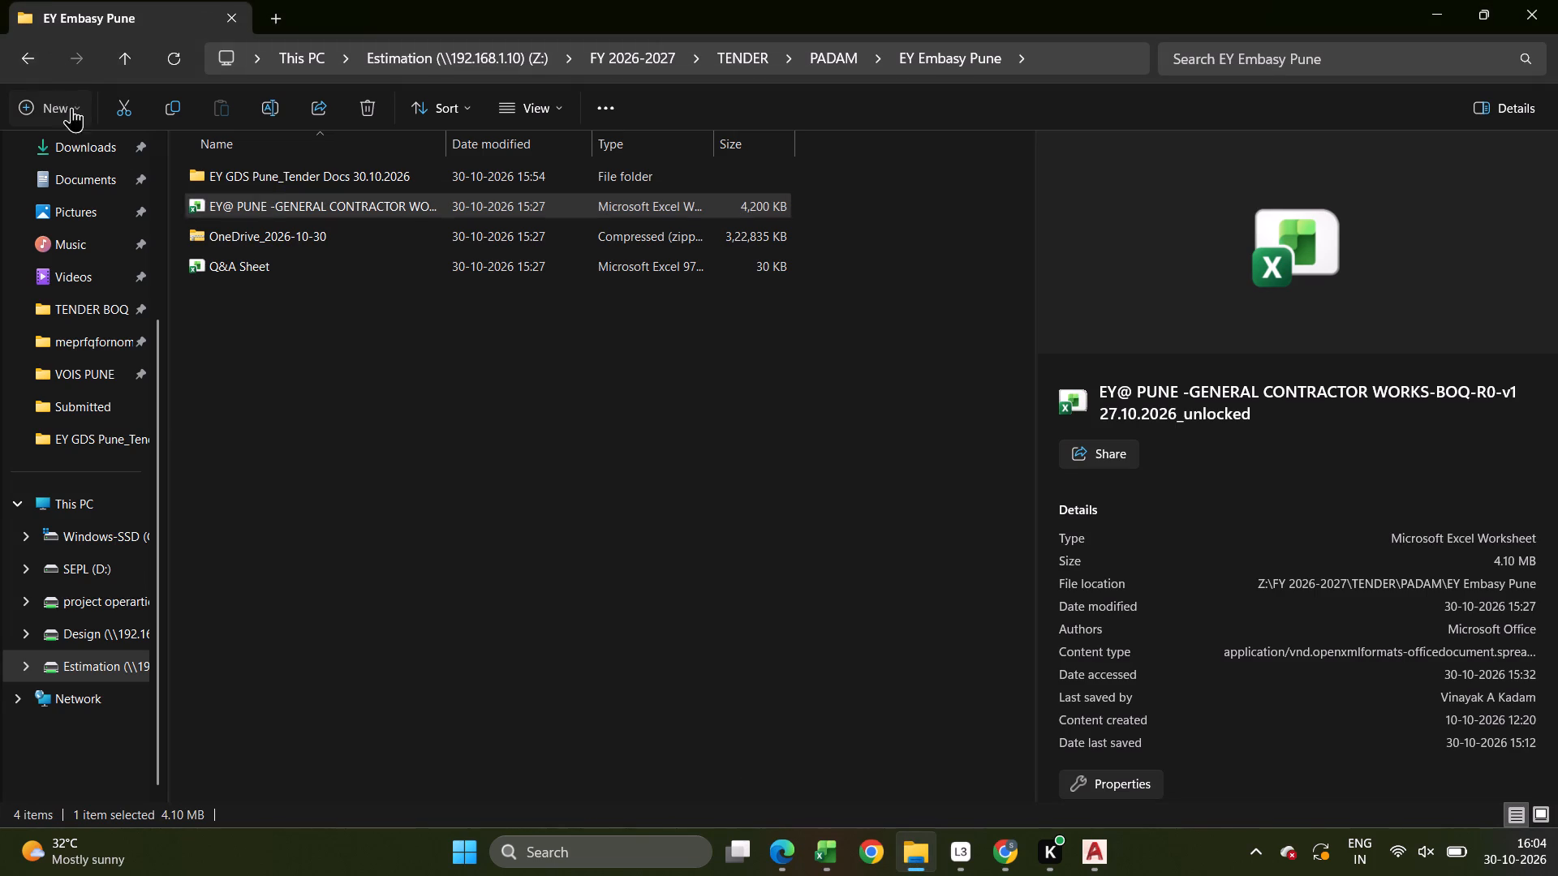
pyautogui.click(94, 147)
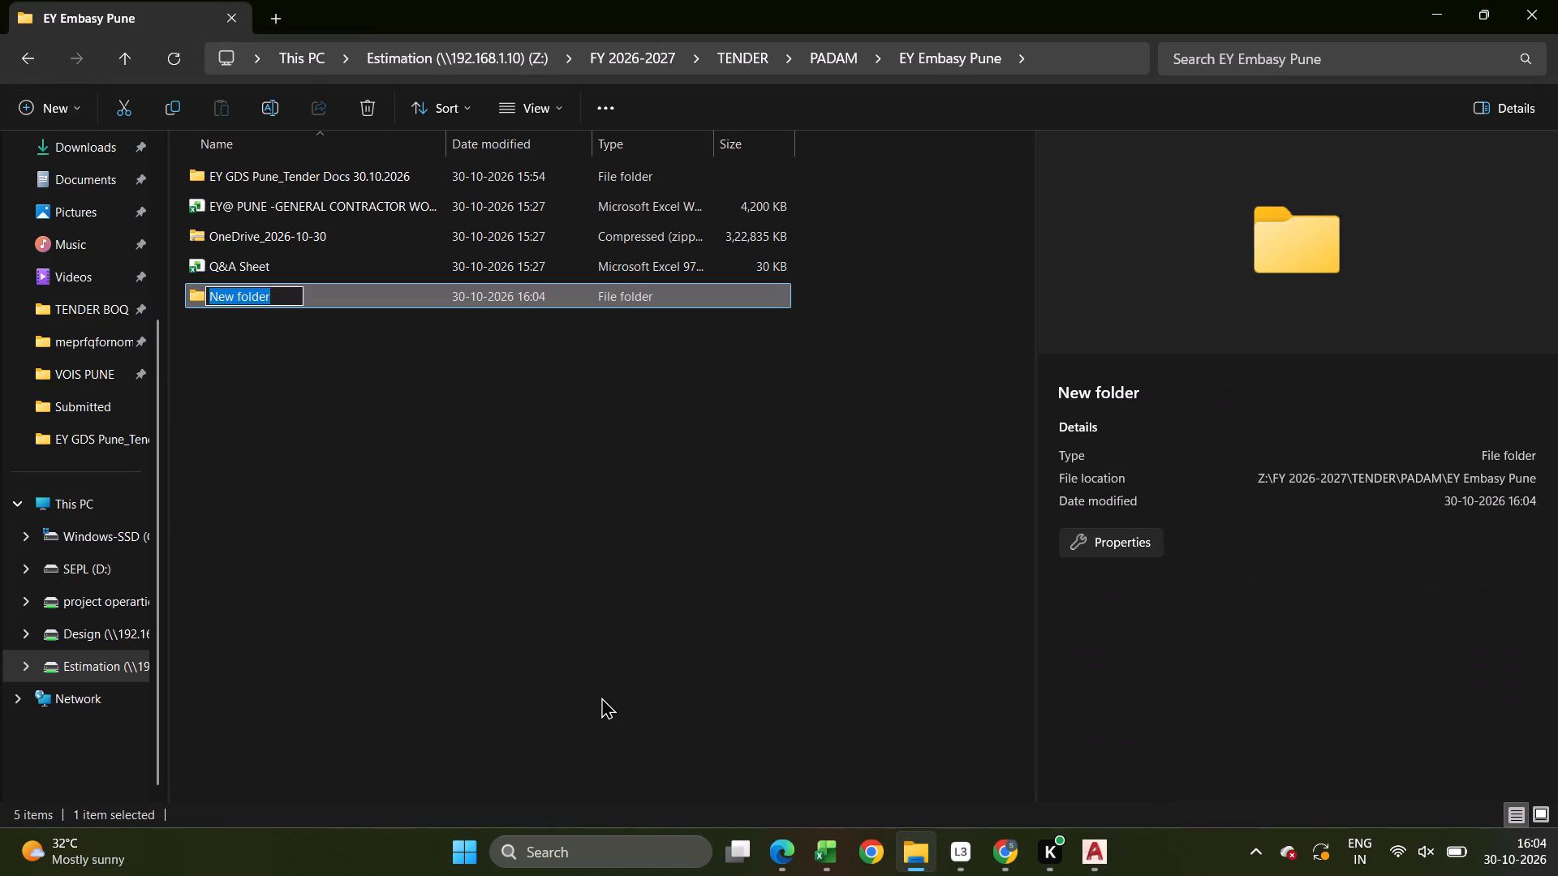
pyautogui.write('Working')
pyautogui.press('Return')
pyautogui.press('Return')
pyautogui.press('Return')
pyautogui.press('Return')
pyautogui.press('Return')
pyautogui.press('Return')
pyautogui.press('Return')
pyautogui.press('Return')
pyautogui.press('Return')
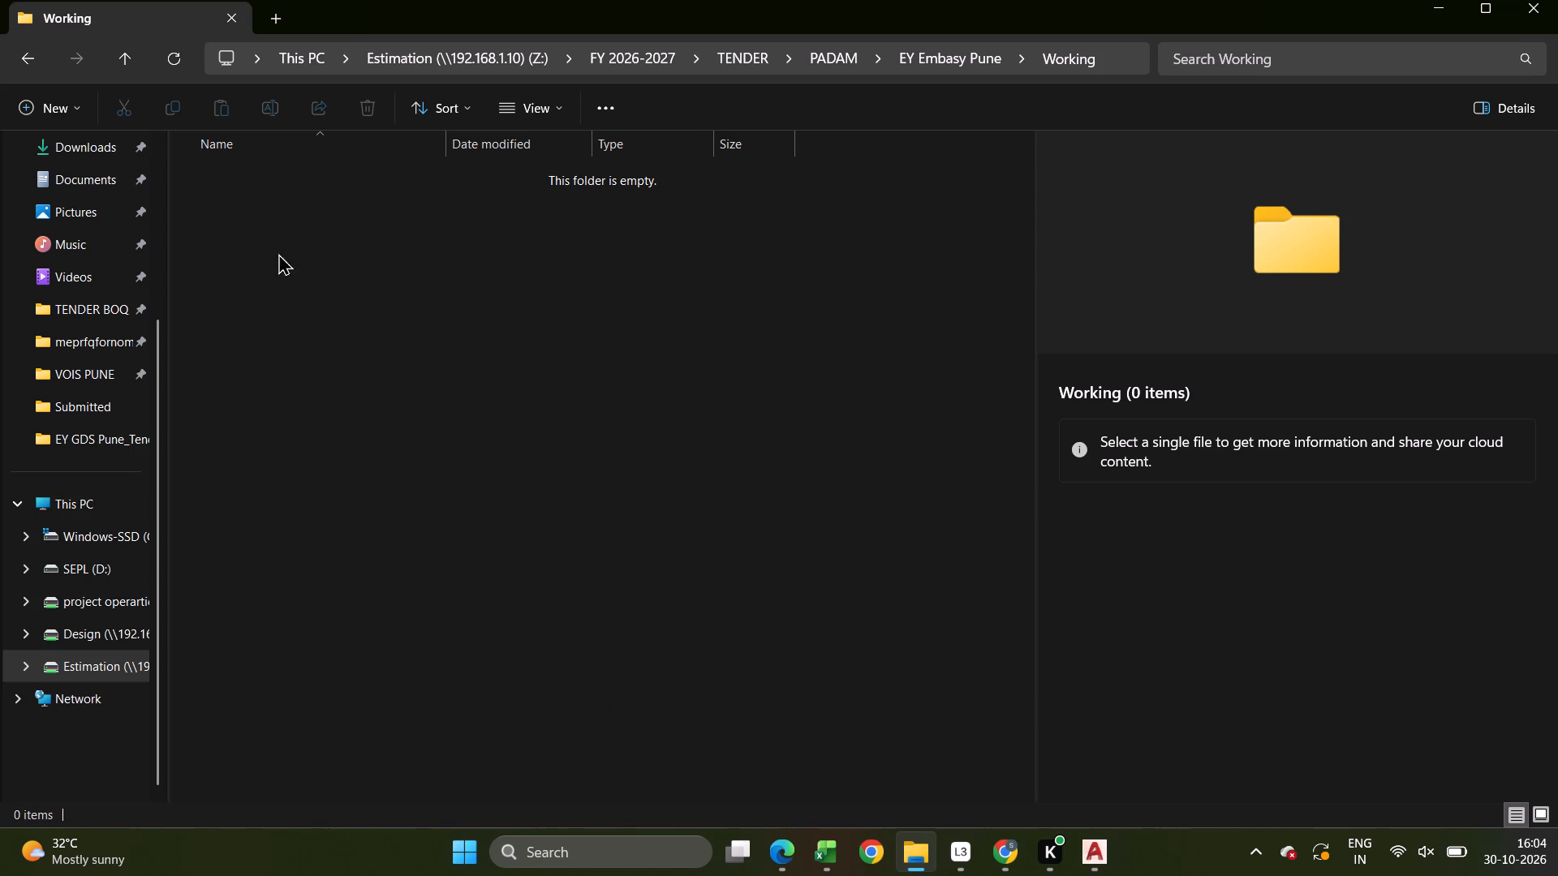
# Create a new Excel workbook named Power Outlets in the Working folder and open it.
pyautogui.click(78, 116)
pyautogui.click(107, 406)
pyautogui.write('Power Outlets')
pyautogui.press('Return')
pyautogui.press('Return')
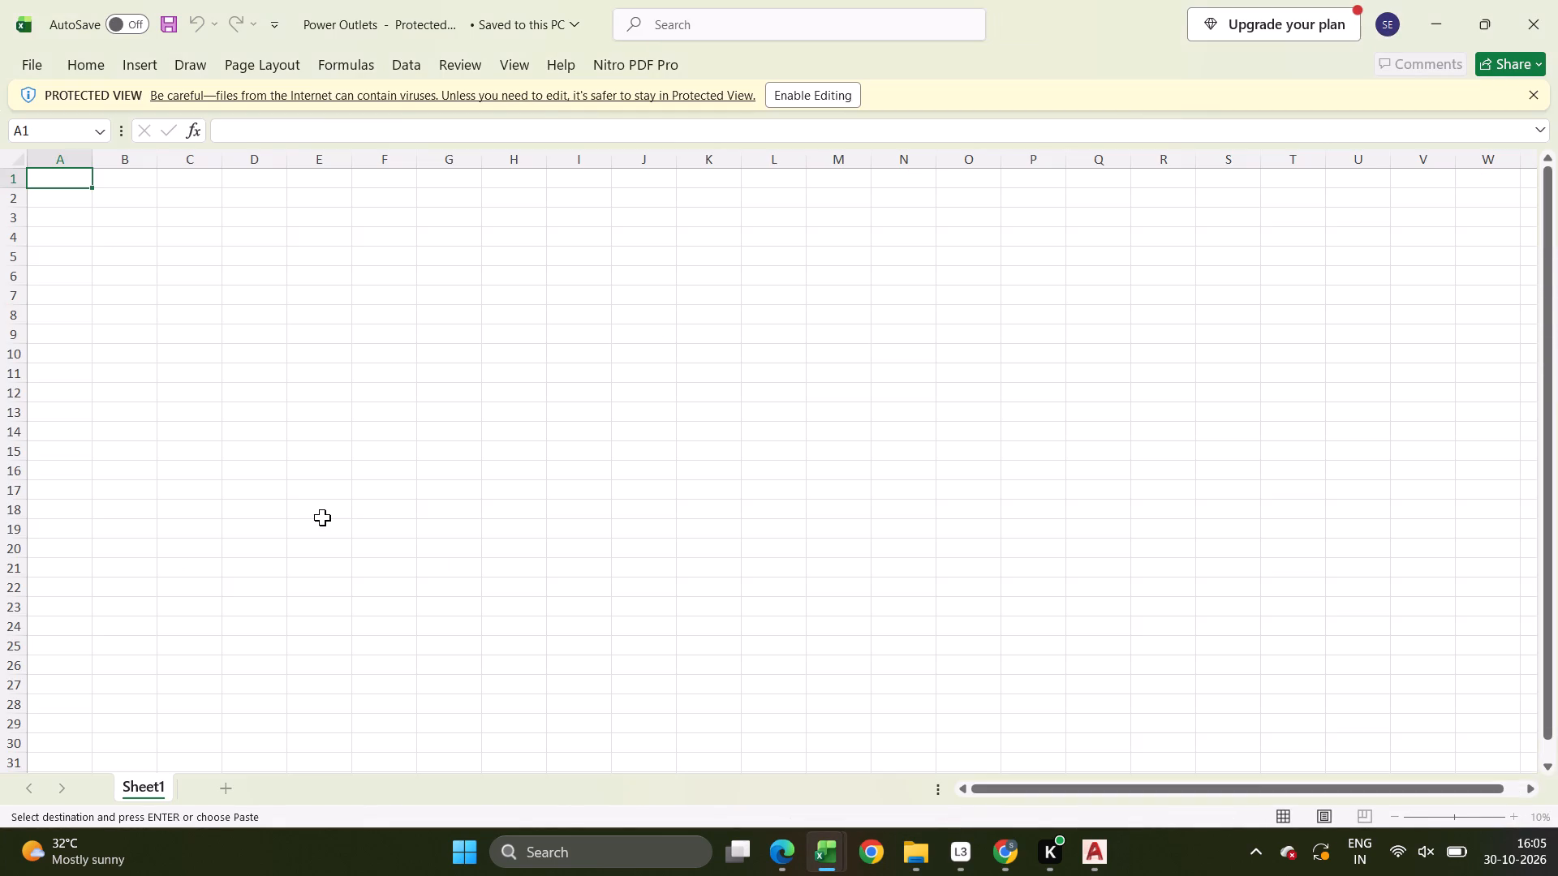
# Enable editing in the Power Outlets workbook and paste the copied section A of the BOQ starting at row 5 of Sheet1.
pyautogui.click(809, 81)
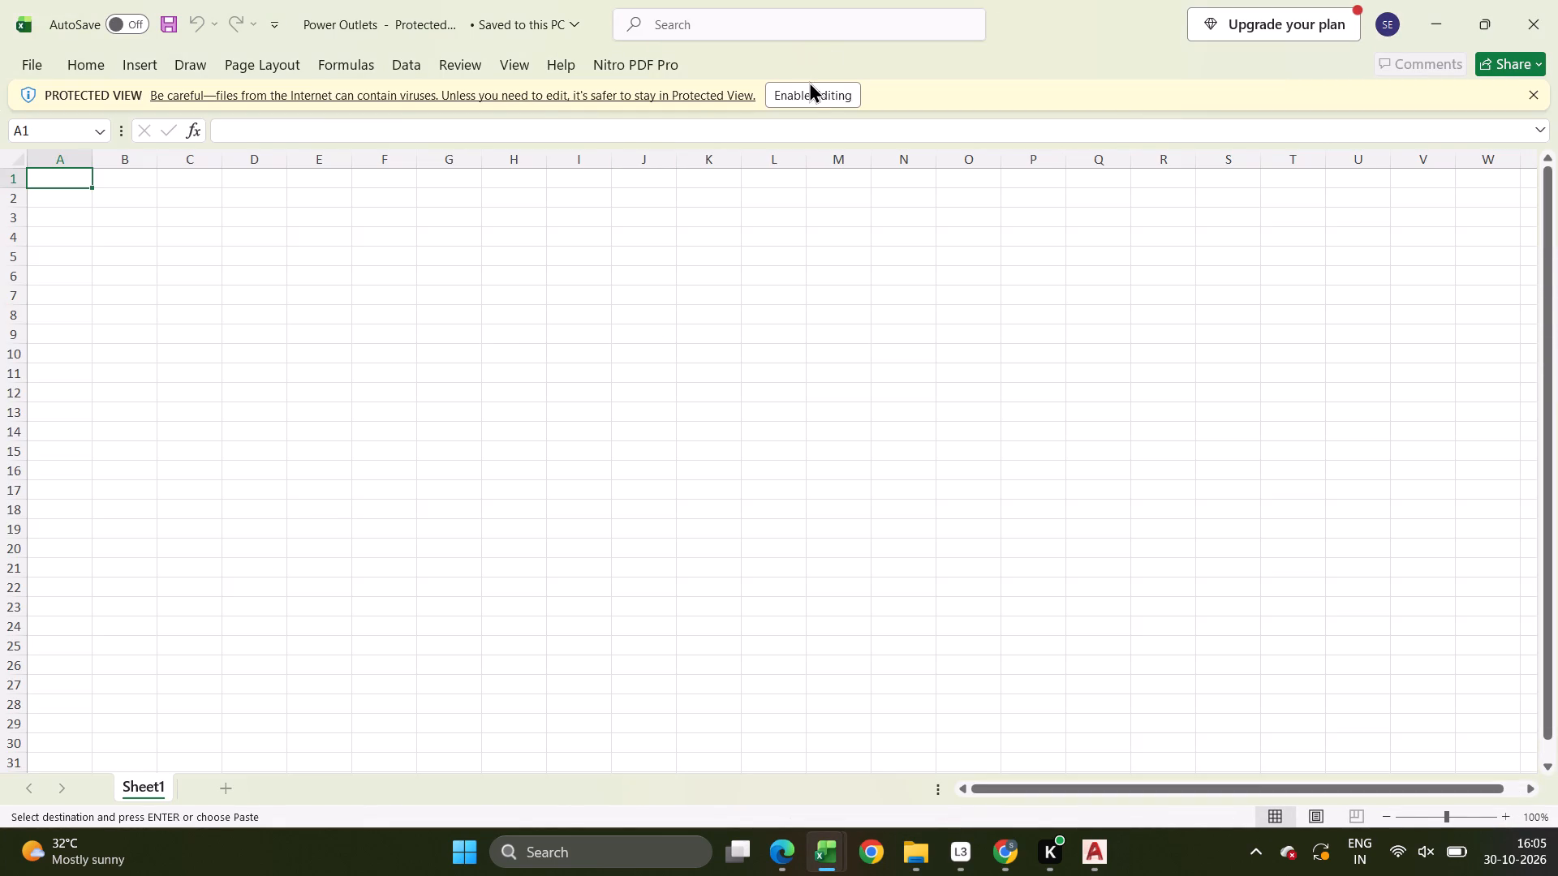
pyautogui.click(808, 97)
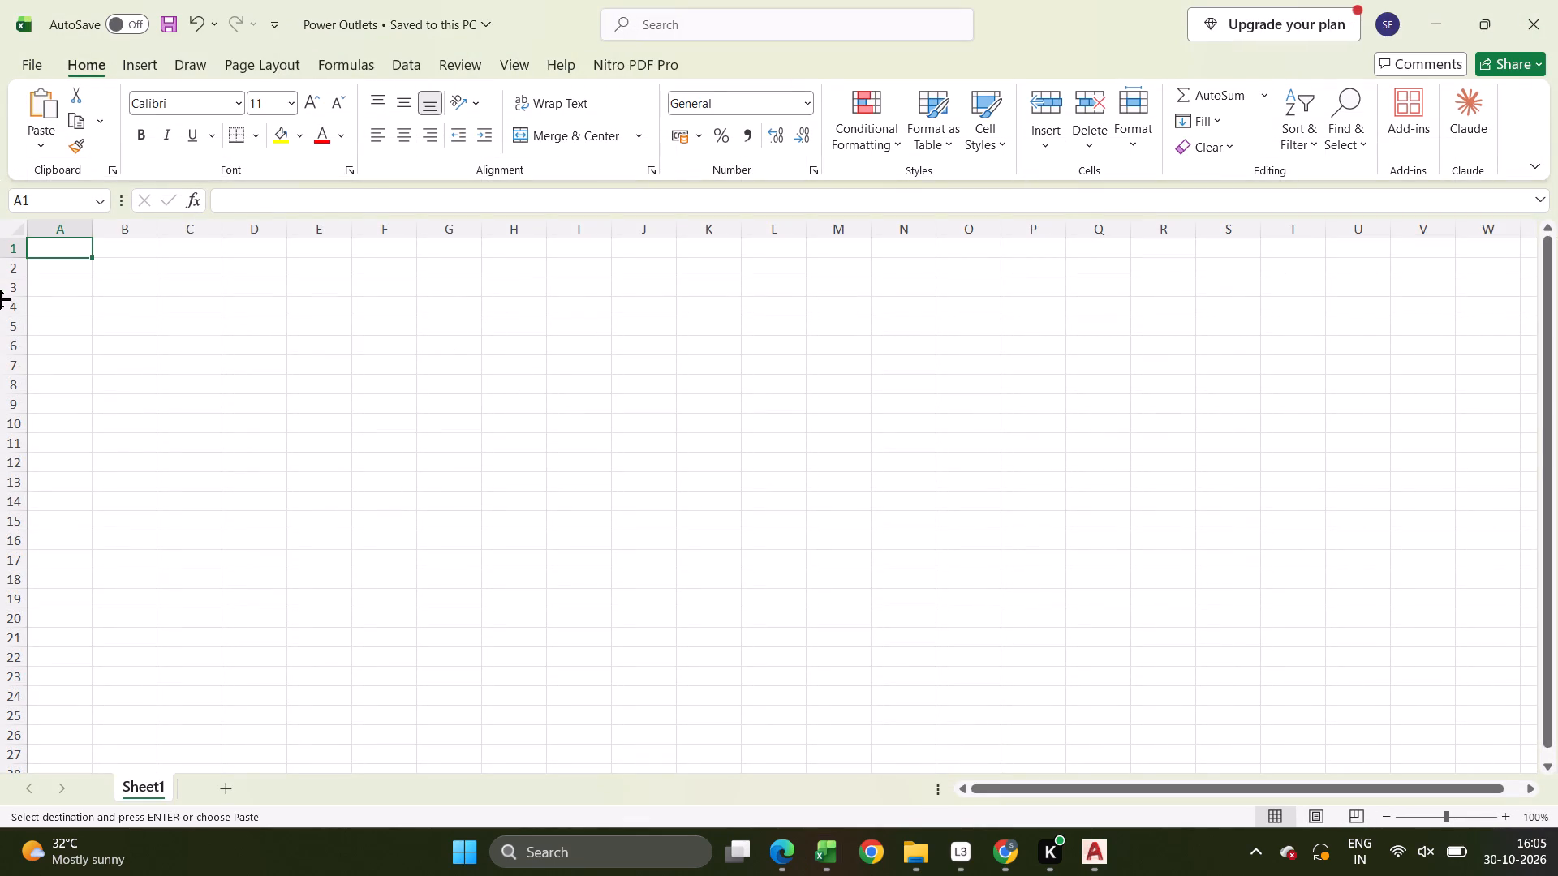
pyautogui.click(8, 316)
pyautogui.click(9, 328)
pyautogui.hotkey('ctrl', 'v')
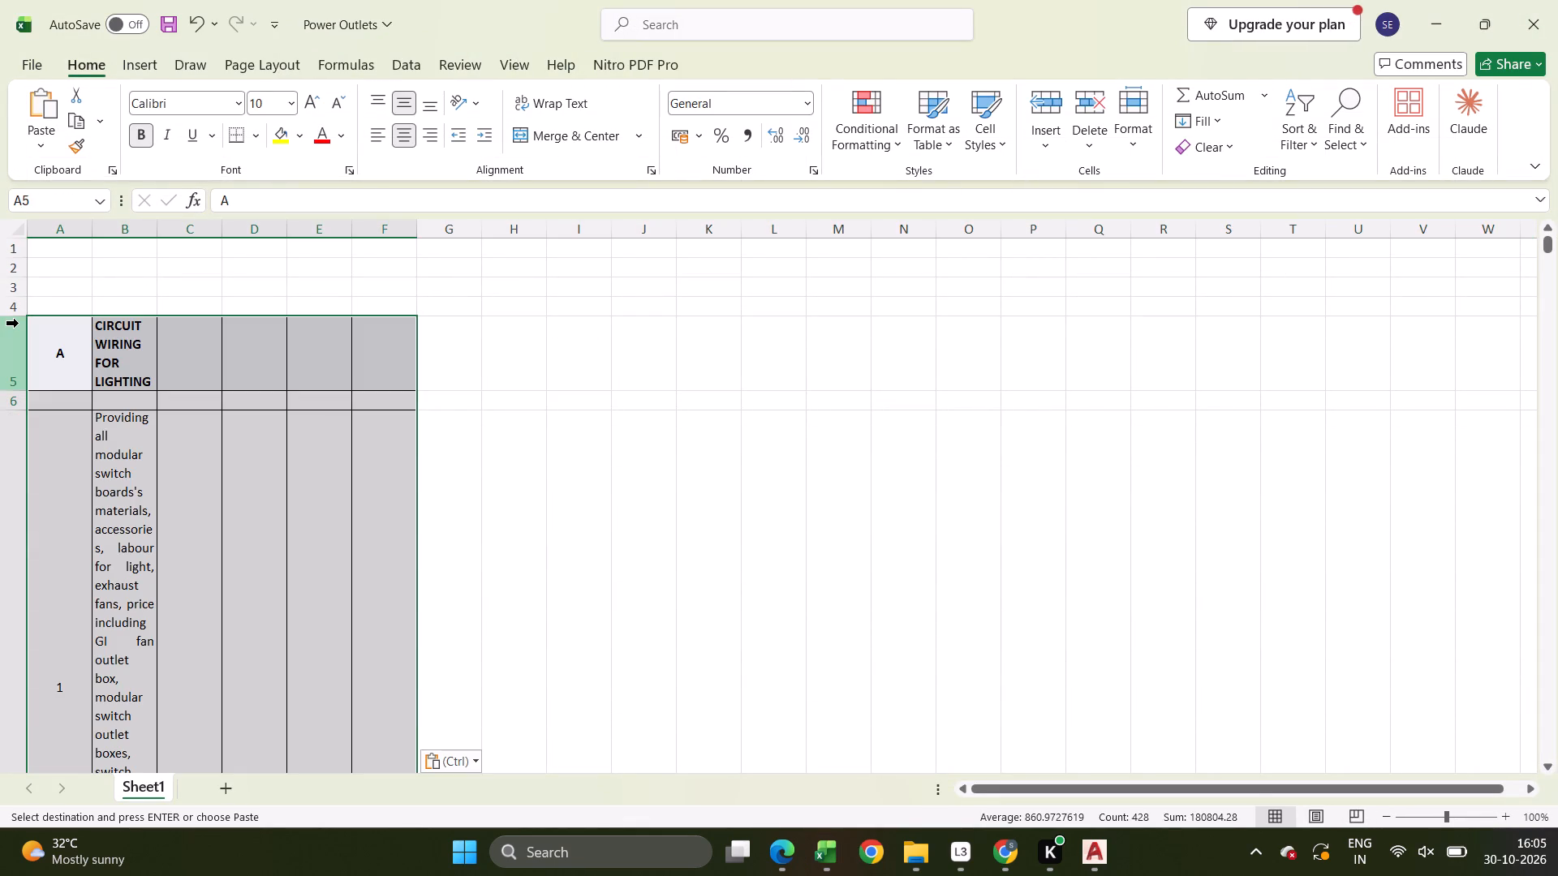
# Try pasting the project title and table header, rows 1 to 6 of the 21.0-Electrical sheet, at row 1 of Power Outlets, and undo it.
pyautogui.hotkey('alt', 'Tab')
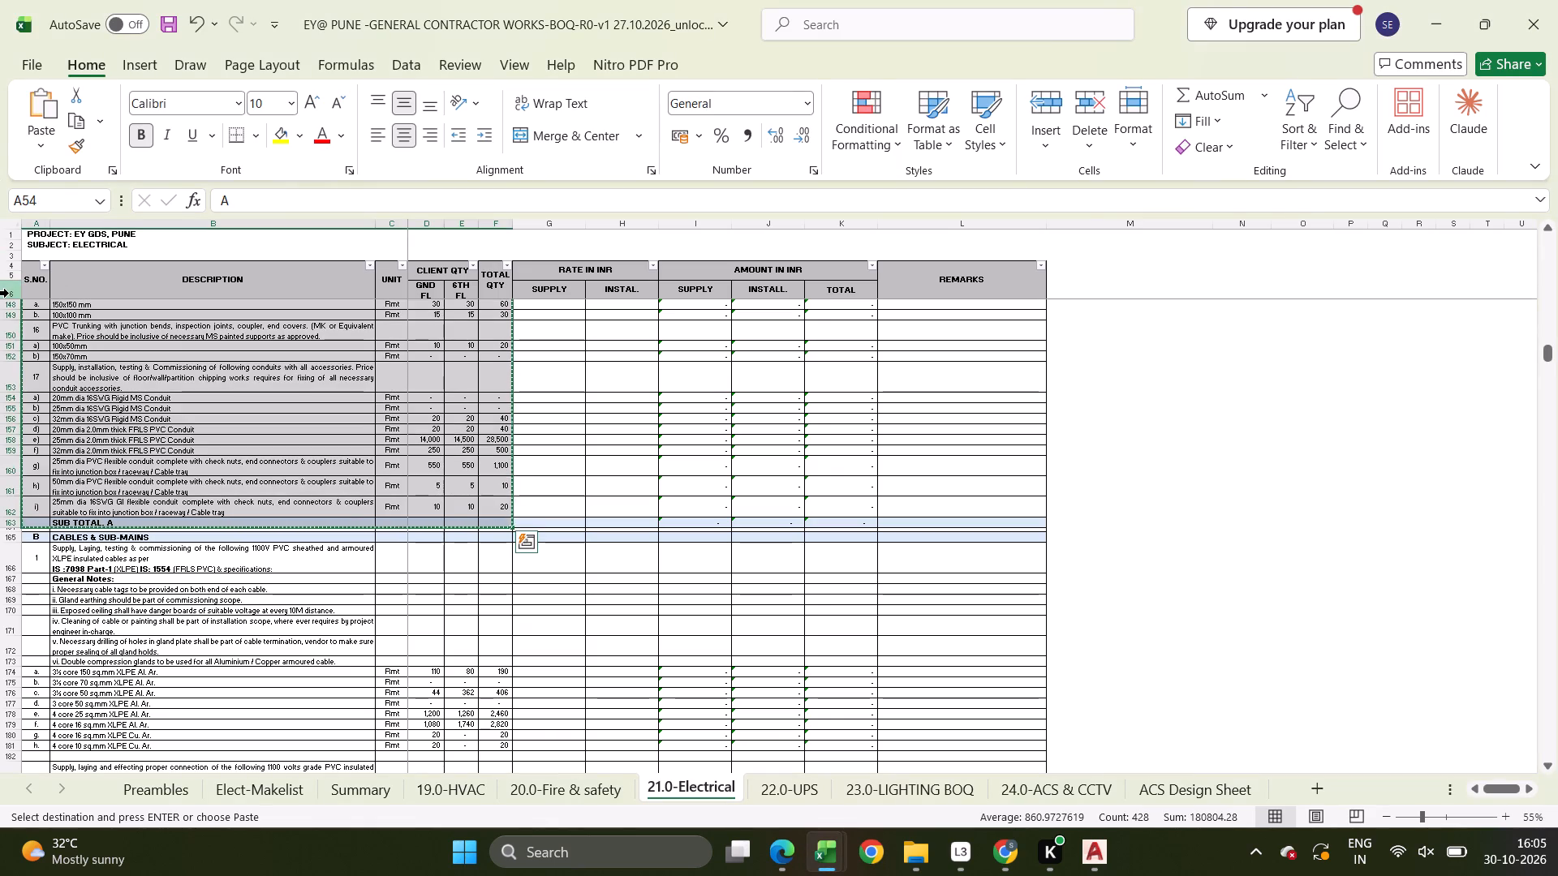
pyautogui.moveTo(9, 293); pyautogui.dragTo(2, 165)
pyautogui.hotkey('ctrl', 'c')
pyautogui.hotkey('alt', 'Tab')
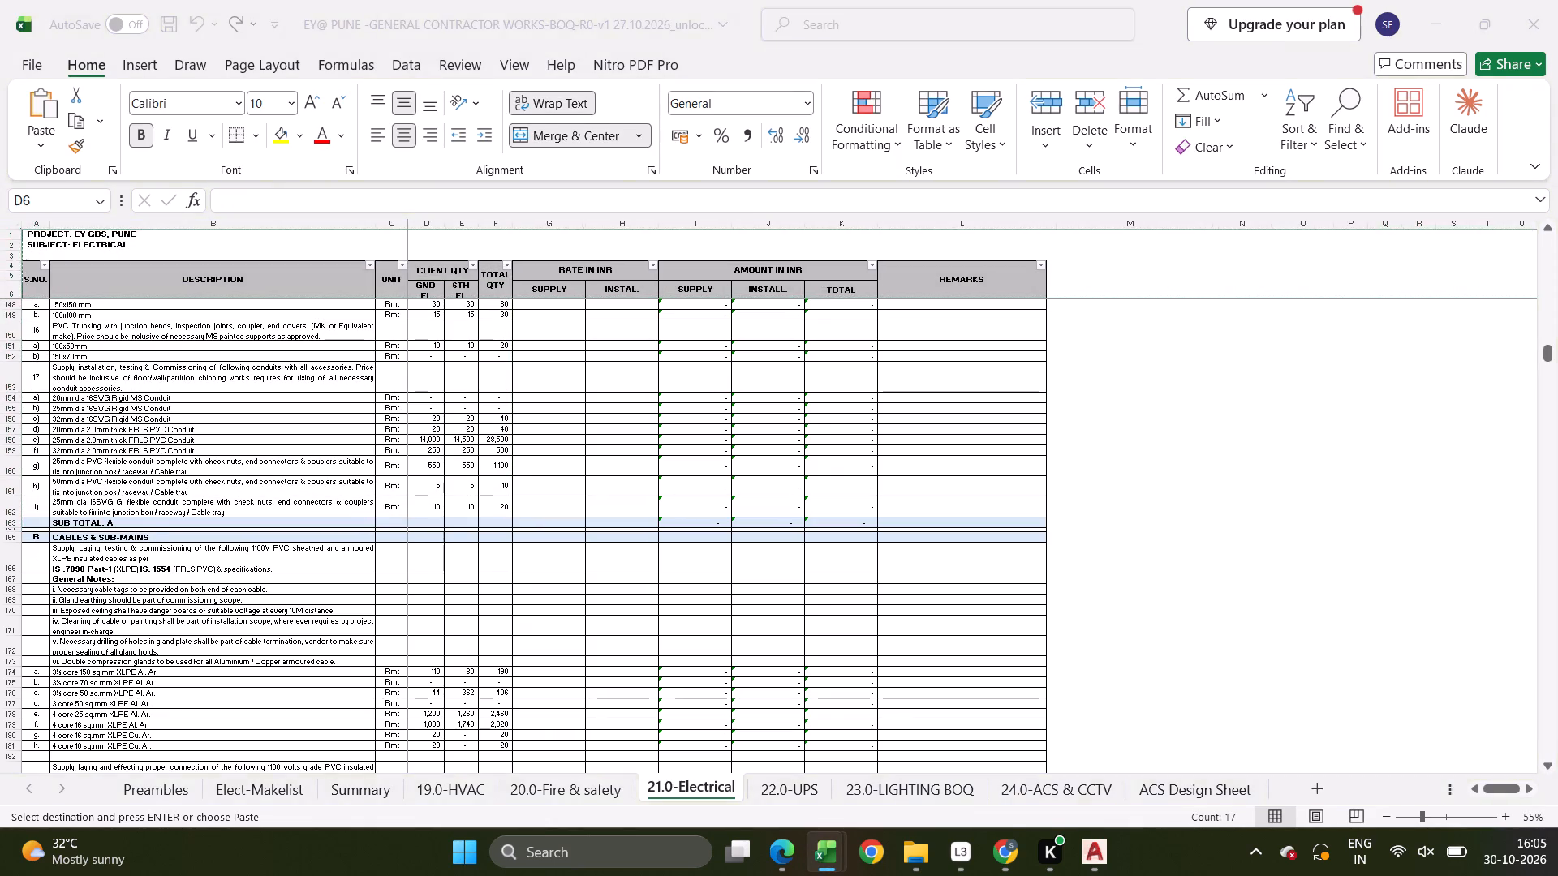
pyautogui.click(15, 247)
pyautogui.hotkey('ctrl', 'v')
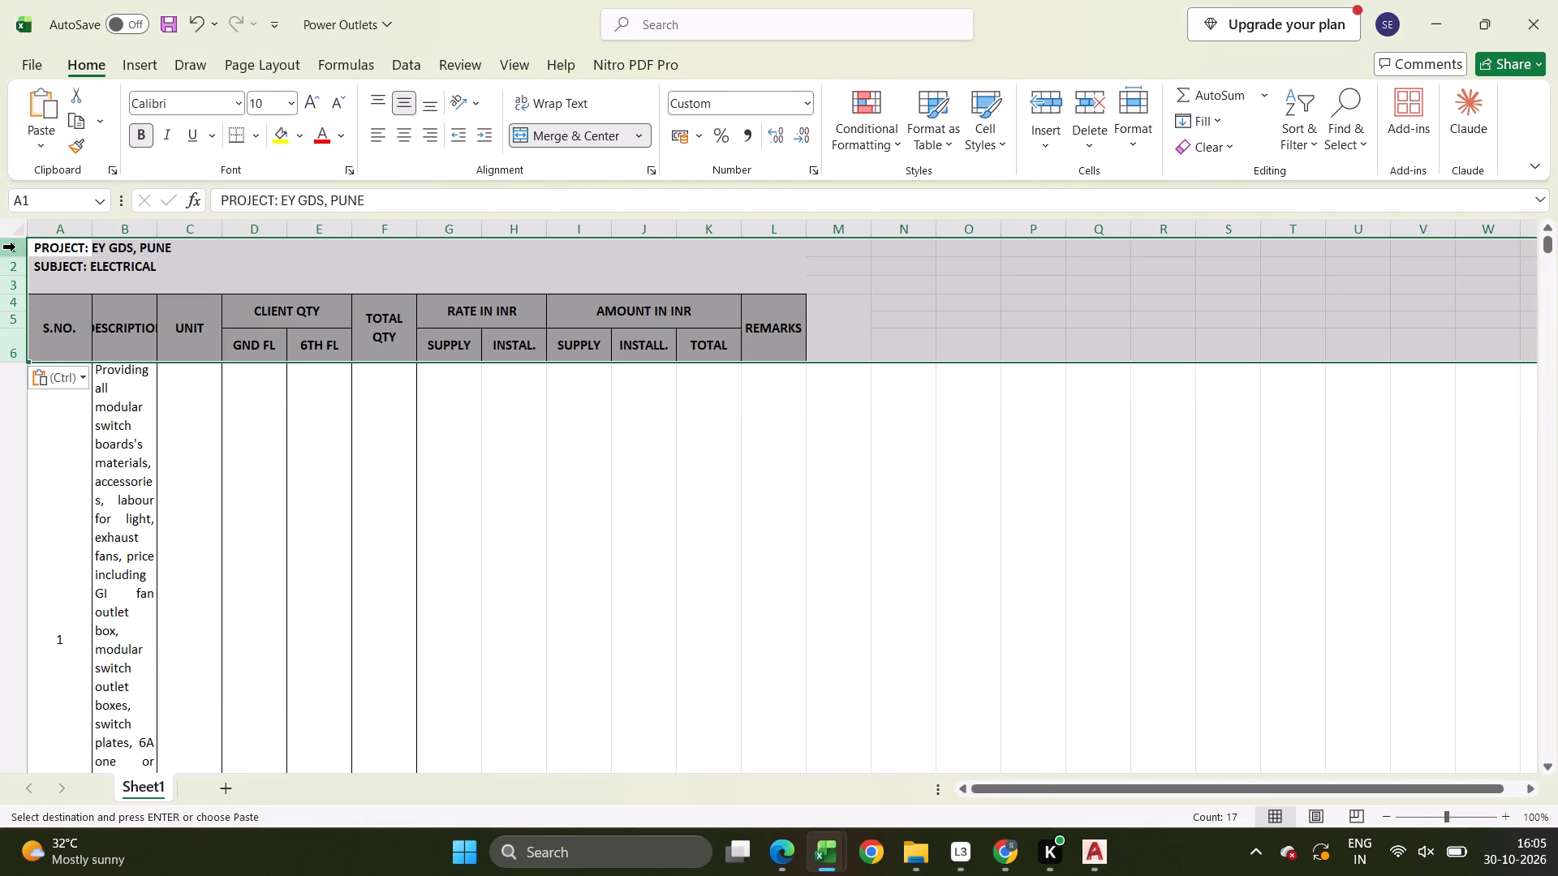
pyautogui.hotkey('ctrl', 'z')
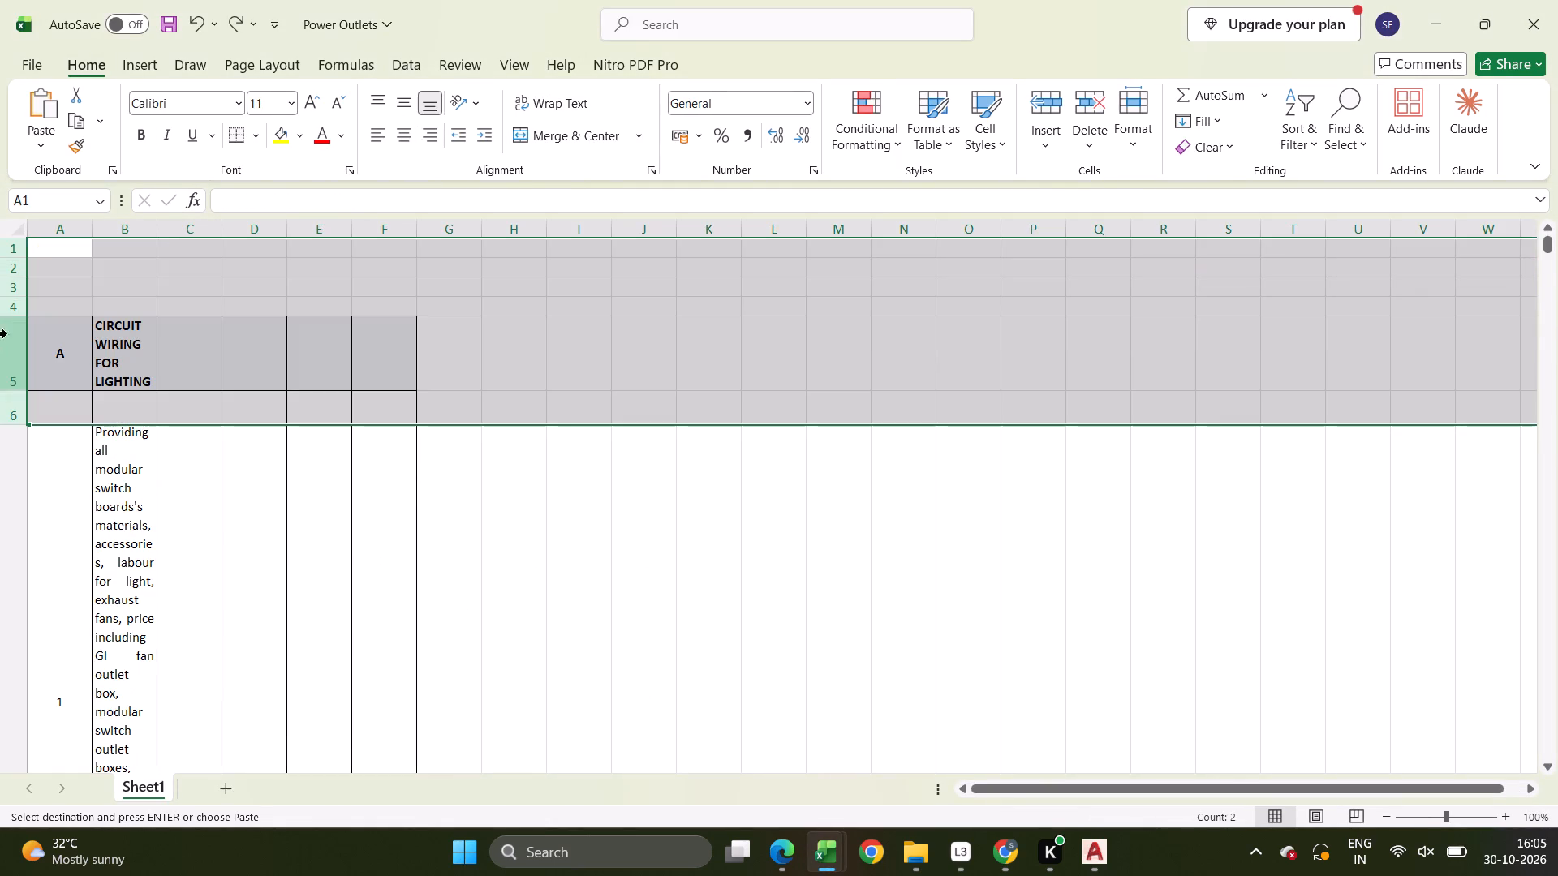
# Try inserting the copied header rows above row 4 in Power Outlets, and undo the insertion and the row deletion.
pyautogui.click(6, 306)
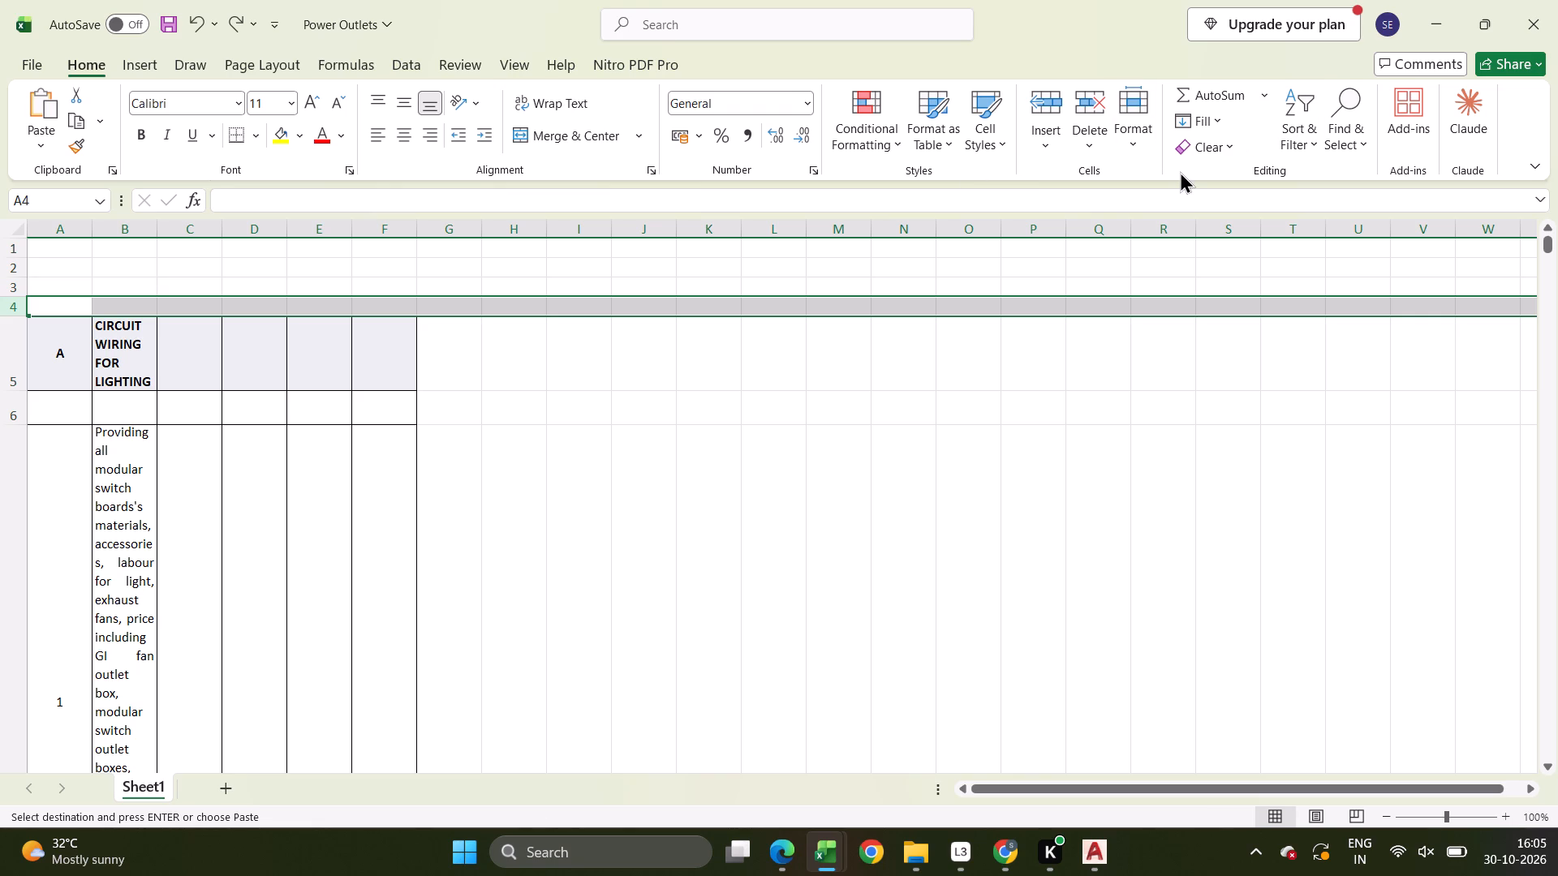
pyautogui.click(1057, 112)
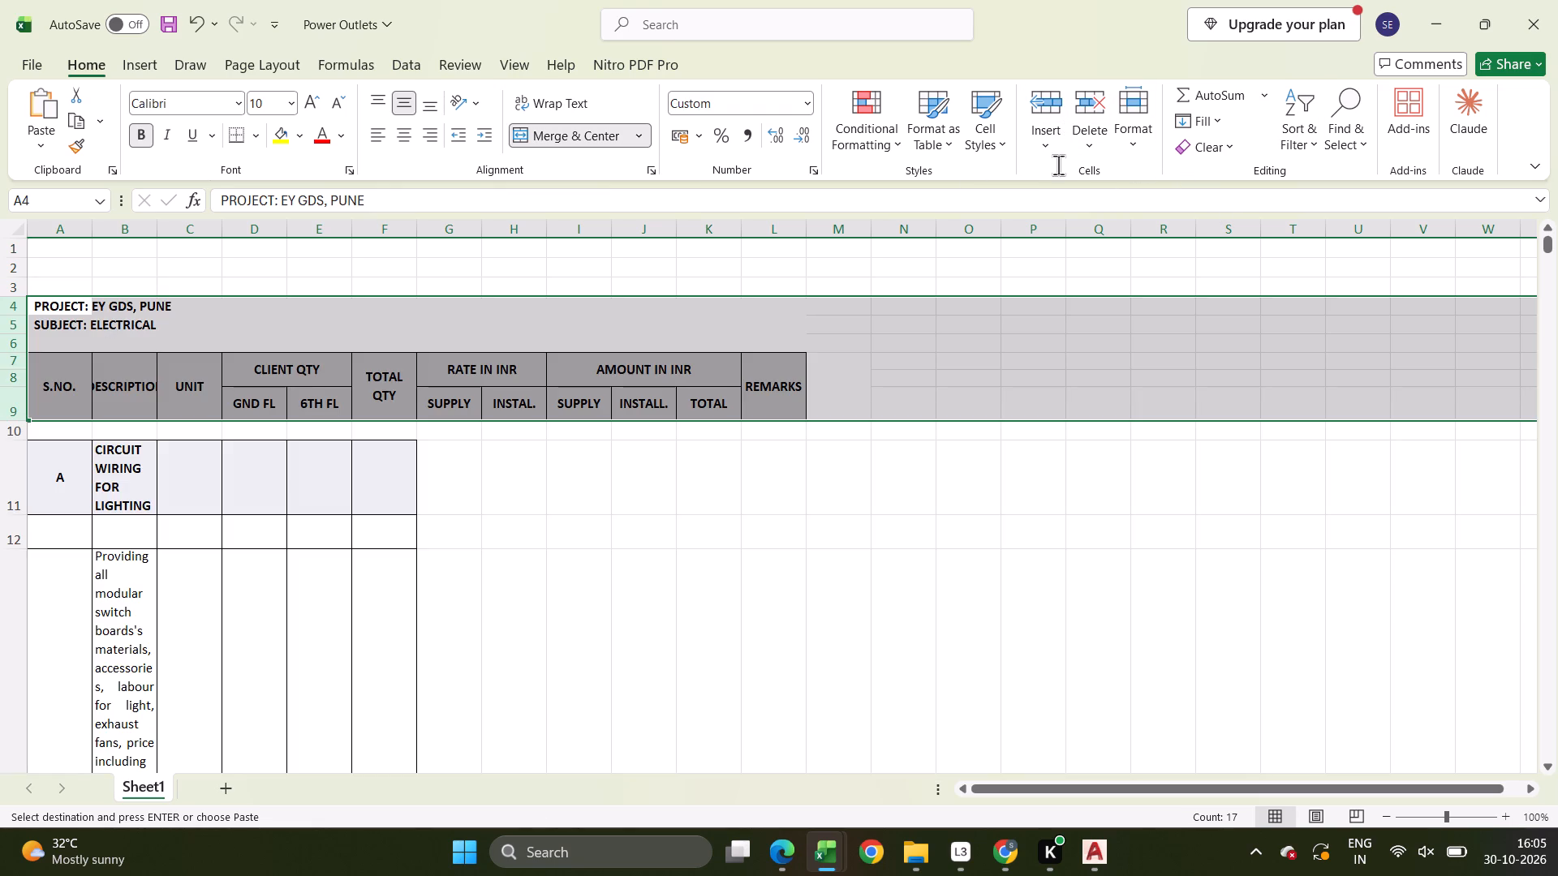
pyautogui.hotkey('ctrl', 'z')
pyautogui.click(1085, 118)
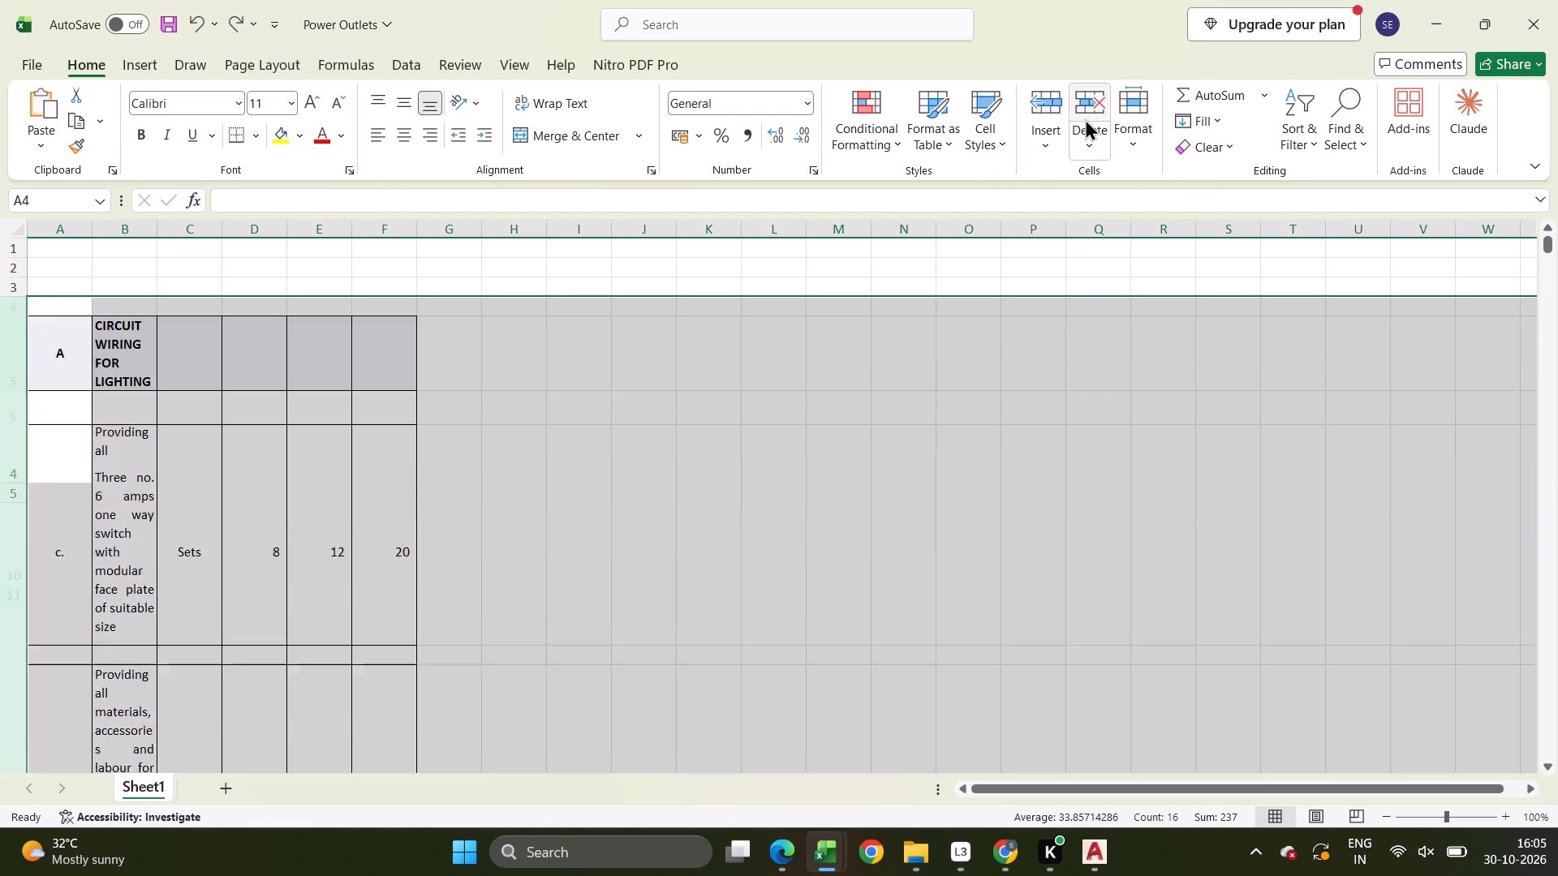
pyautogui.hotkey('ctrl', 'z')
# Insert twelve blank sheet rows at row 4, above the Circuit Wiring for Lighting heading, to make room for the header.
pyautogui.click(1044, 129)
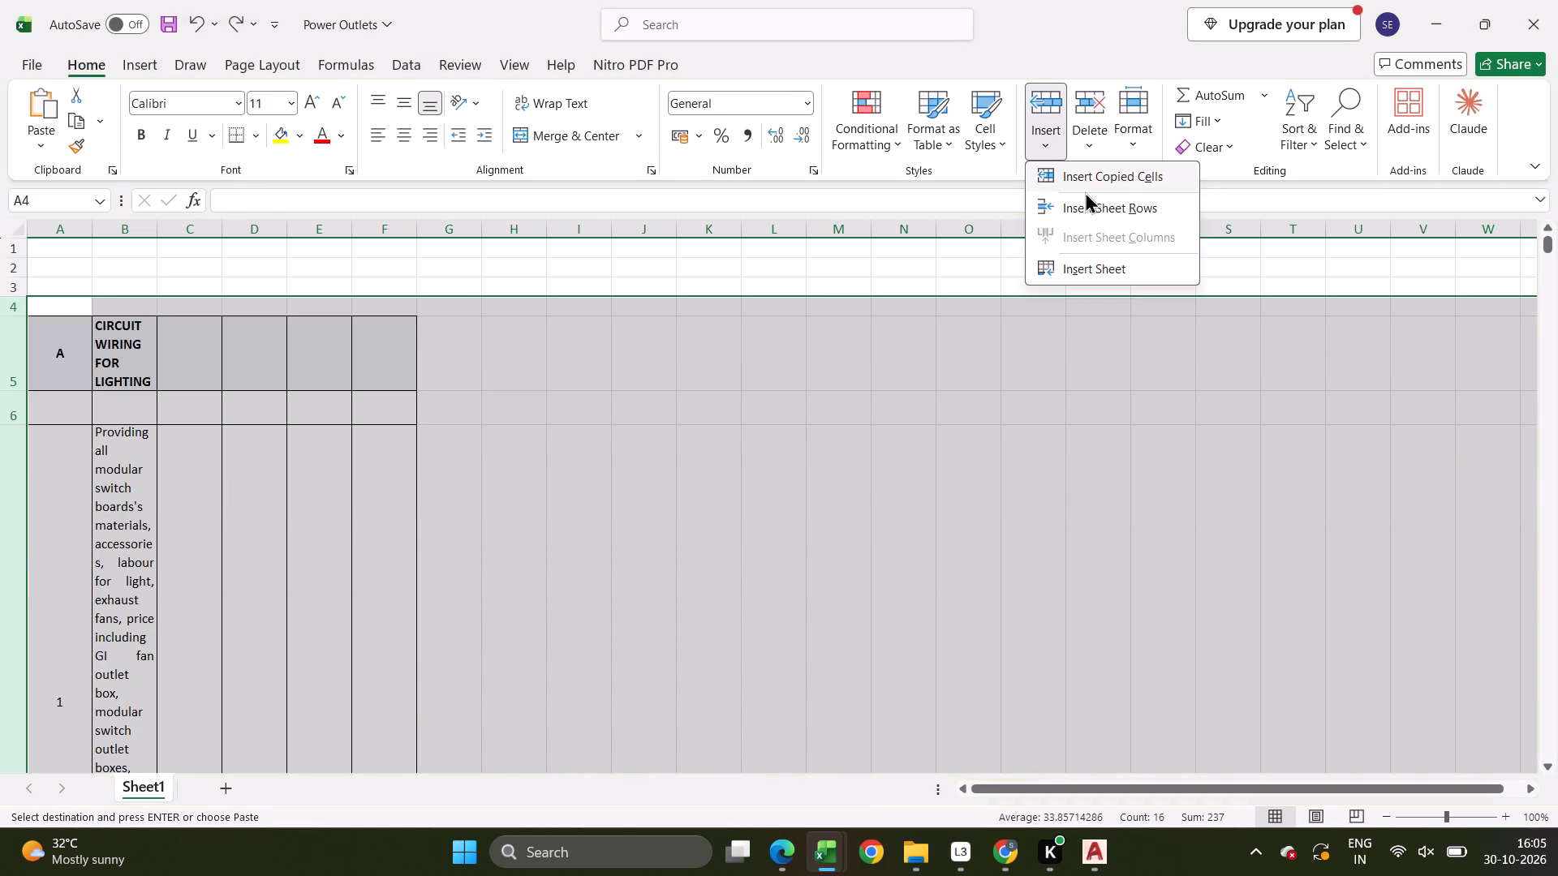
pyautogui.moveTo(1095, 192); pyautogui.dragTo(1062, 265)
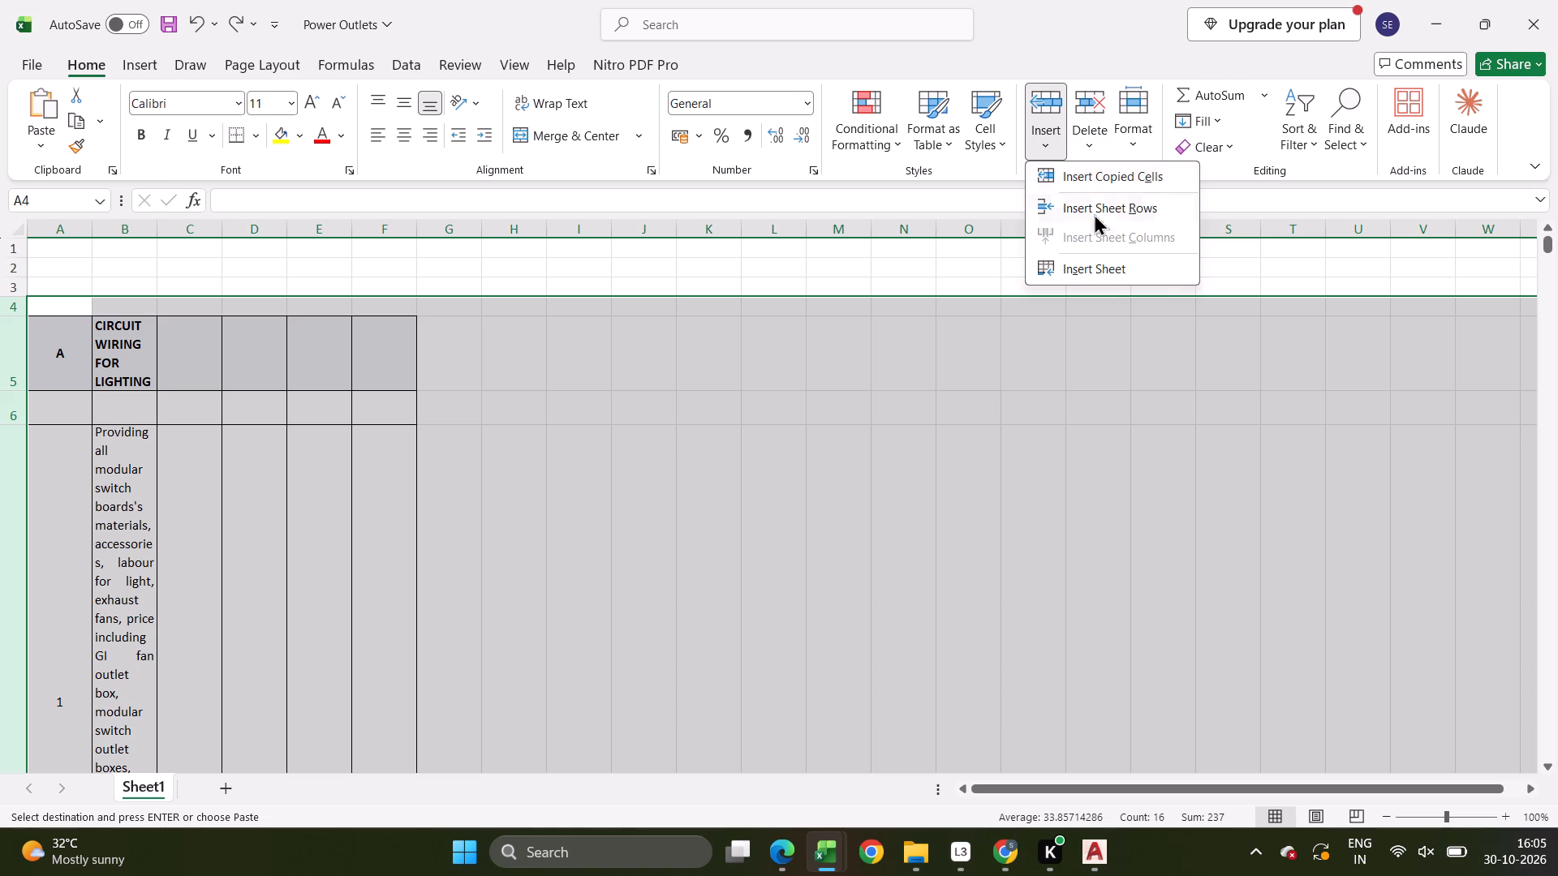
pyautogui.click(1100, 199)
pyautogui.click(1036, 121)
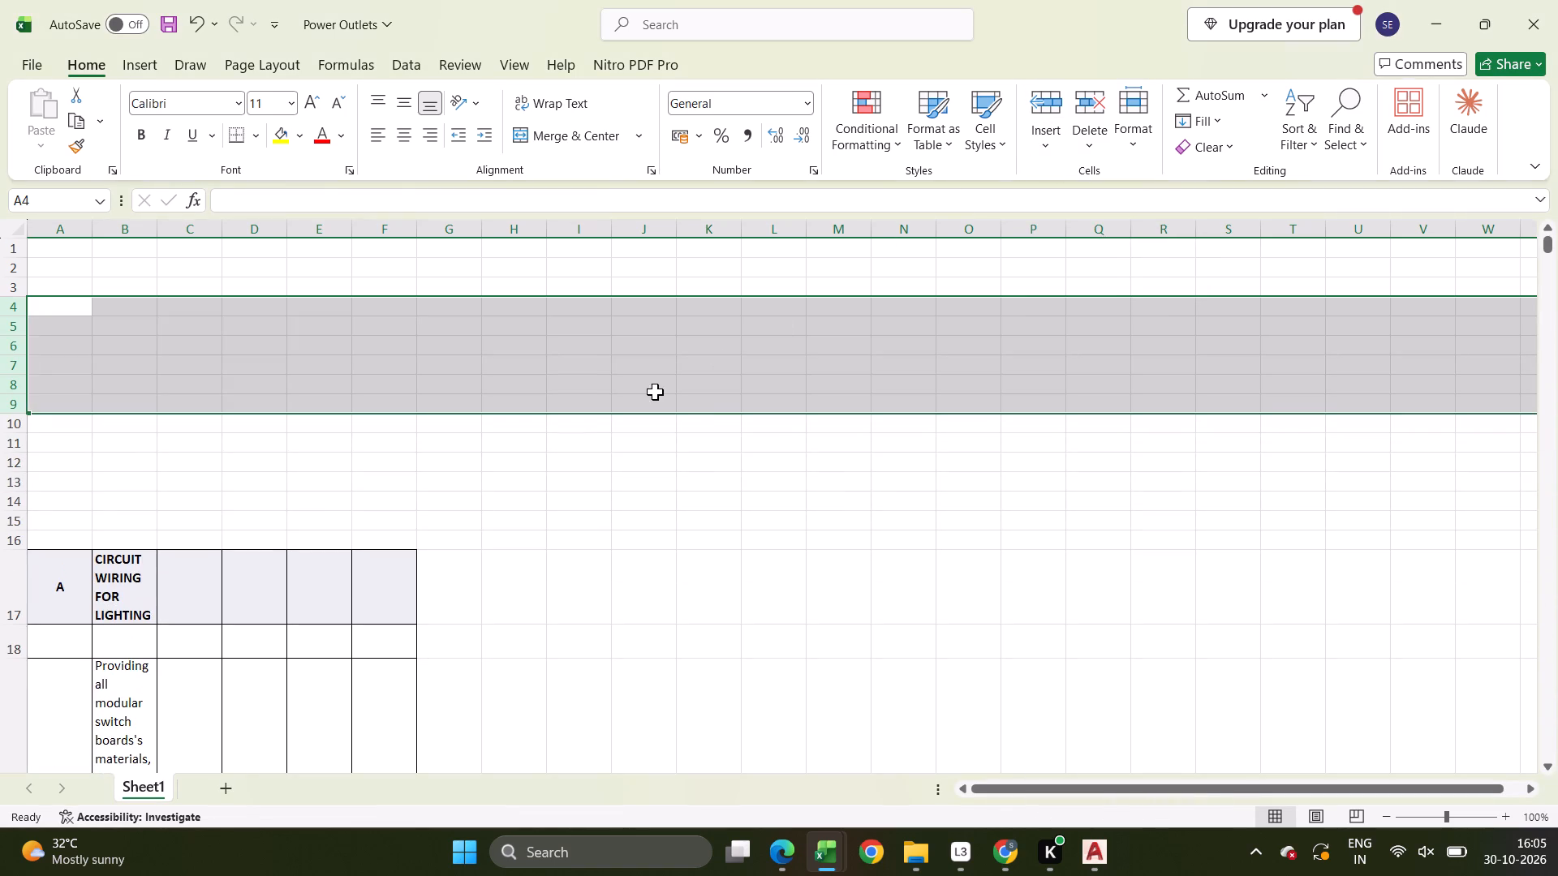
pyautogui.click(655, 392)
# Copy header rows 1 to 6 from the 21.0-Electrical sheet and paste them at row 1 of the Power Outlets workbook.
pyautogui.hotkey('alt', 'Tab')
pyautogui.hotkey('ctrl', 'c')
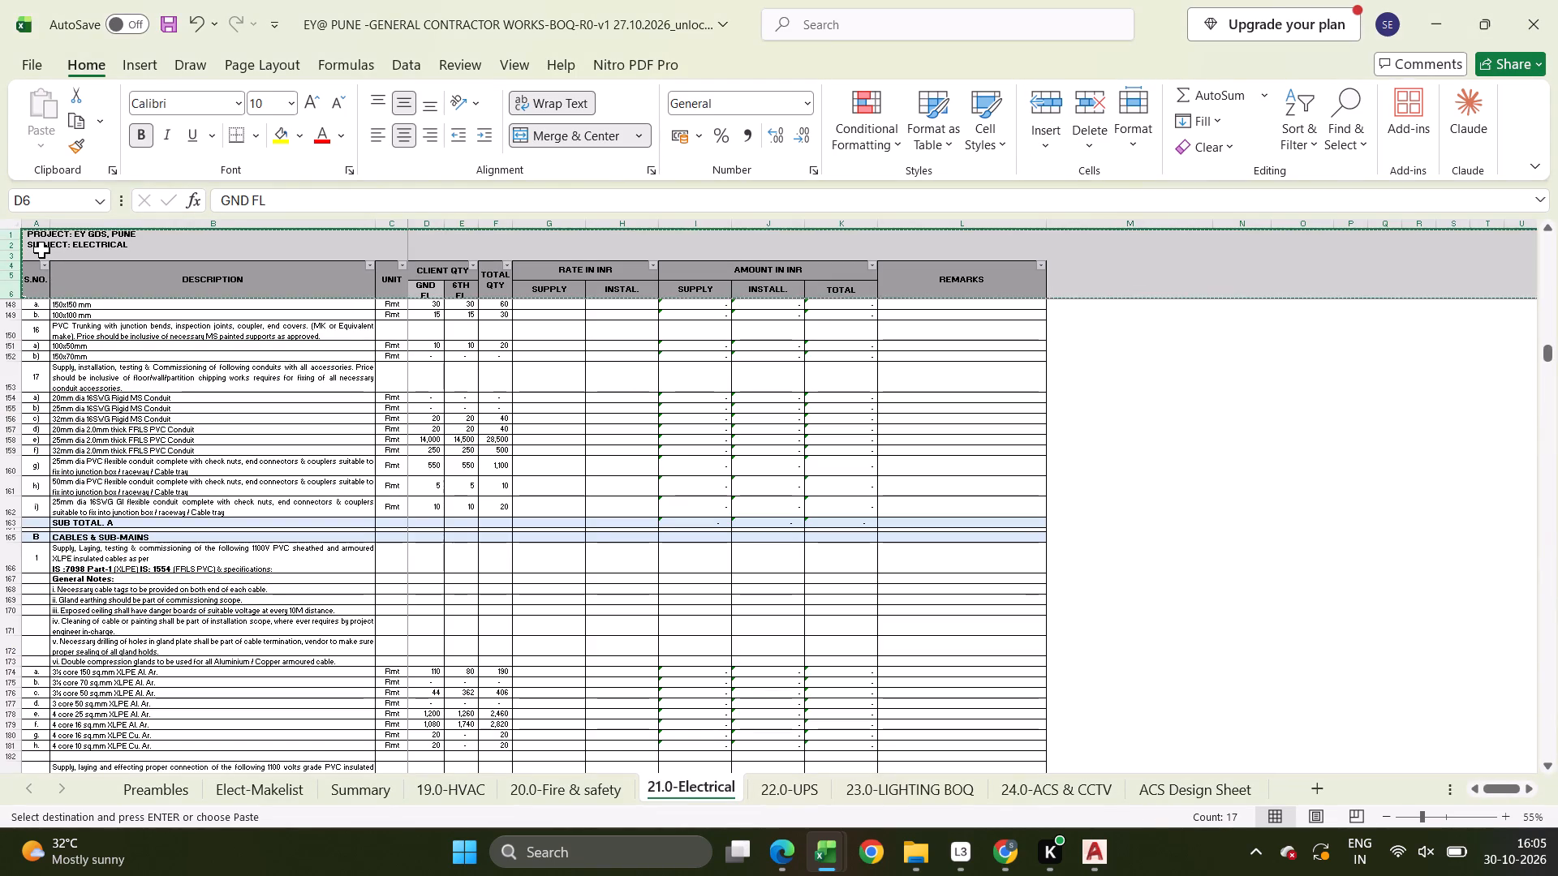
pyautogui.hotkey('alt', 'Tab')
pyautogui.click(15, 242)
pyautogui.hotkey('ctrl', 'v')
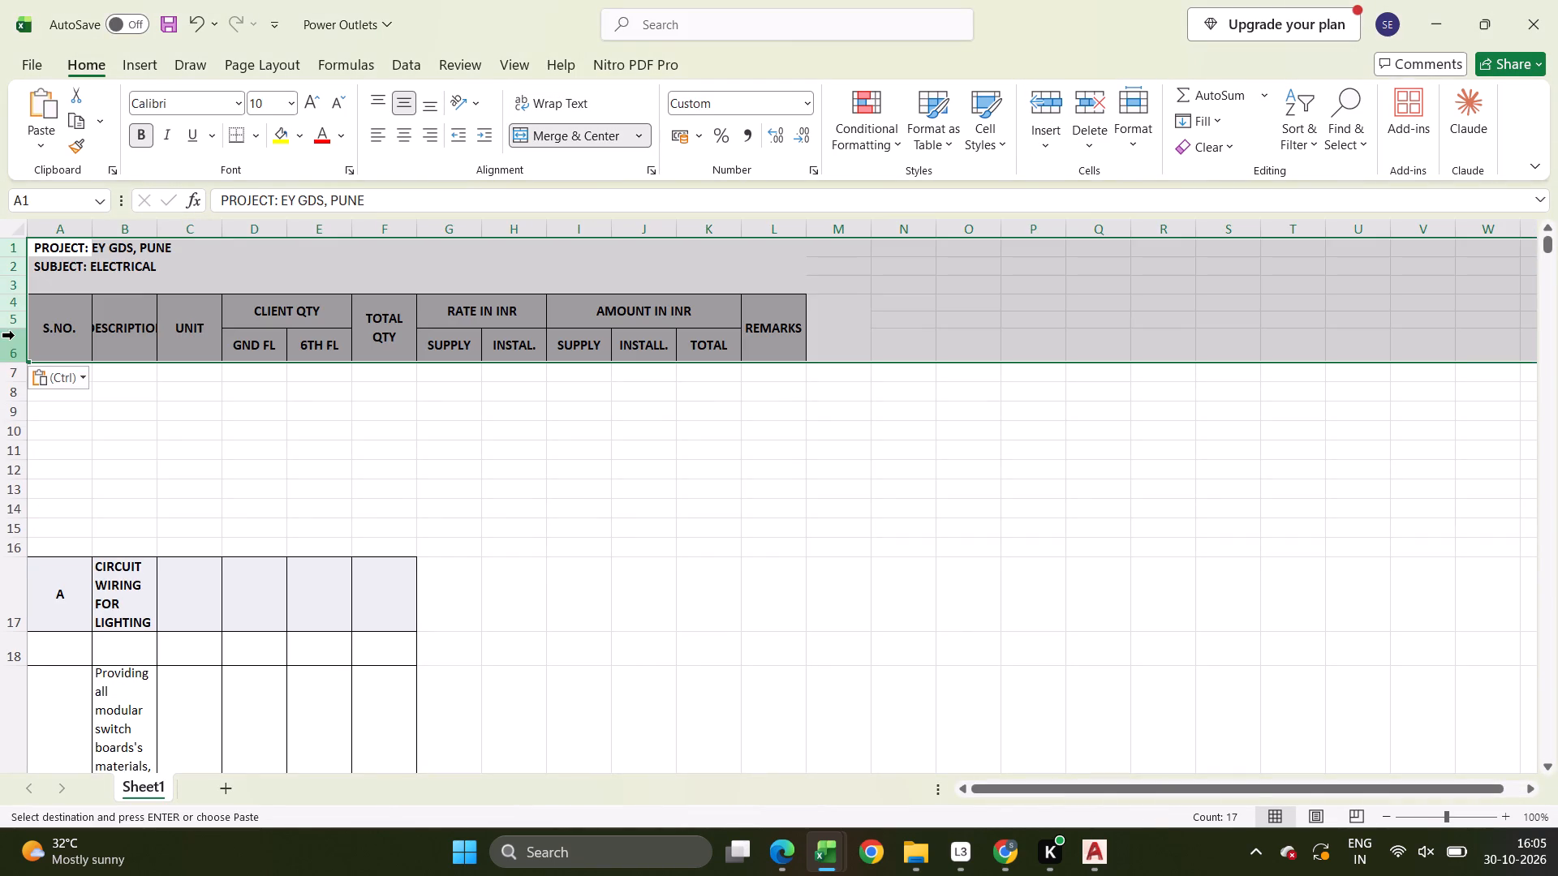
# Delete the blank rows 7 to 16 between the table header and the Circuit Wiring for Lighting heading.
pyautogui.moveTo(5, 371); pyautogui.dragTo(6, 543)
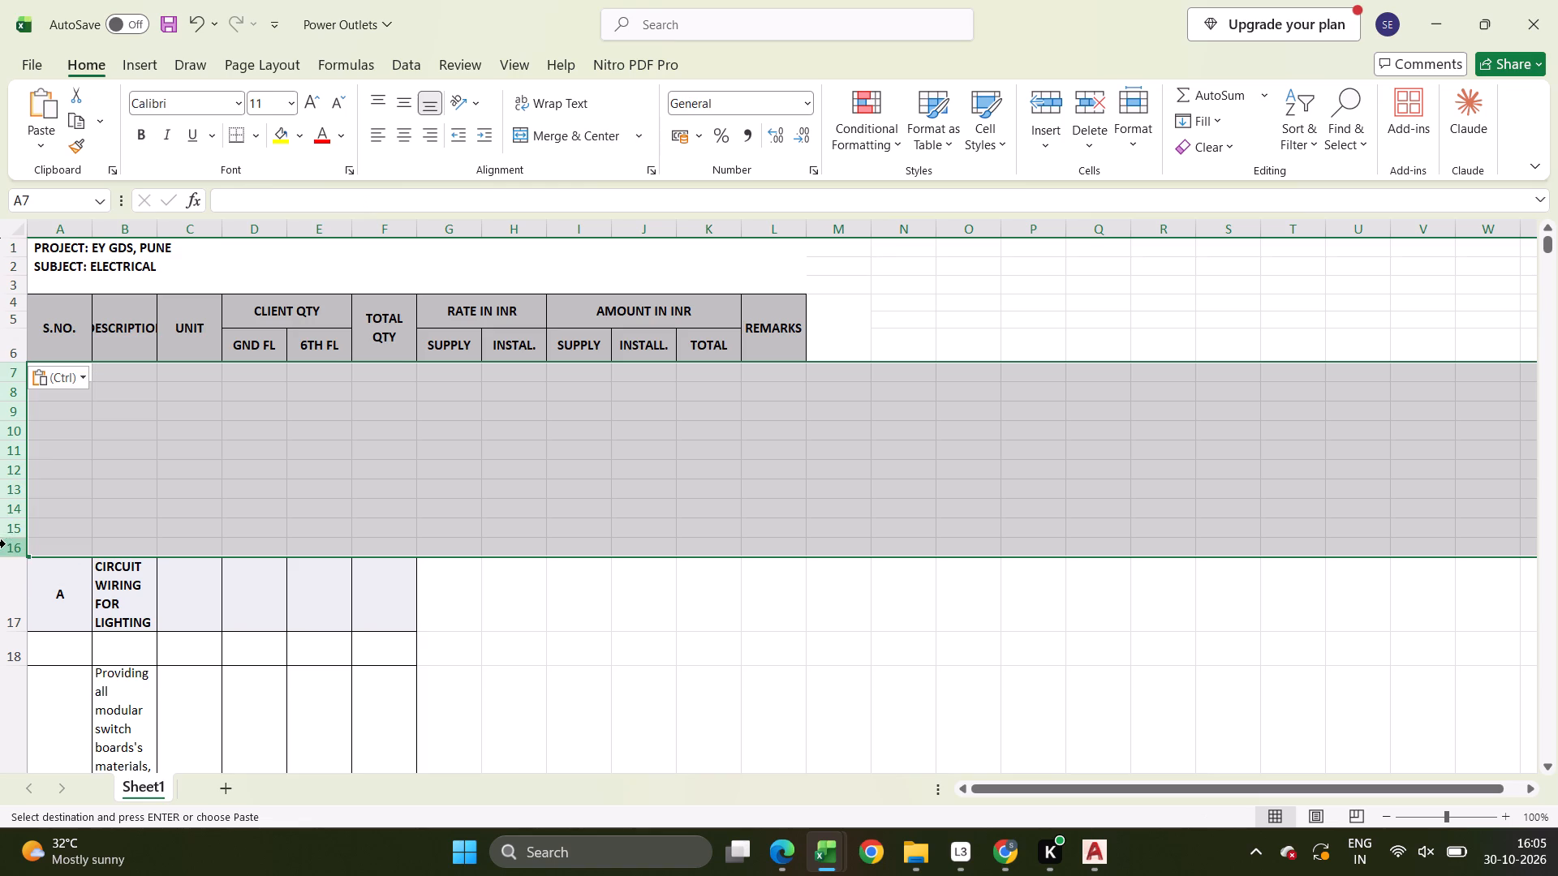
pyautogui.hotkey('ctrl', '-')
pyautogui.click(187, 473)
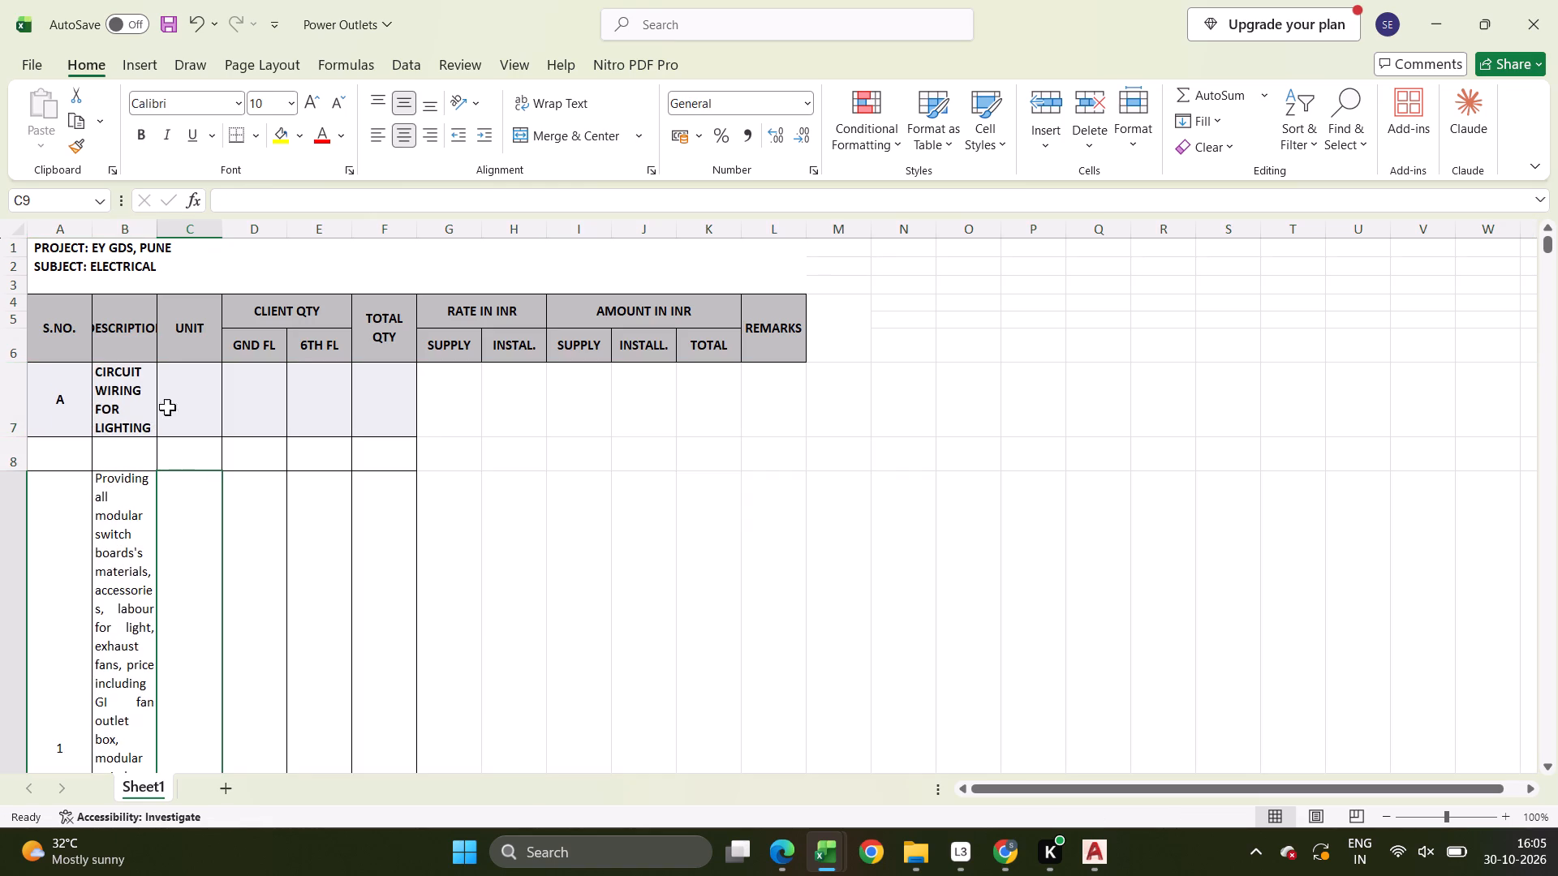
# Widen the Description column so its text reads across, and autofit the height of all rows on Sheet1.
pyautogui.click(131, 228)
pyautogui.moveTo(153, 230); pyautogui.dragTo(993, 317)
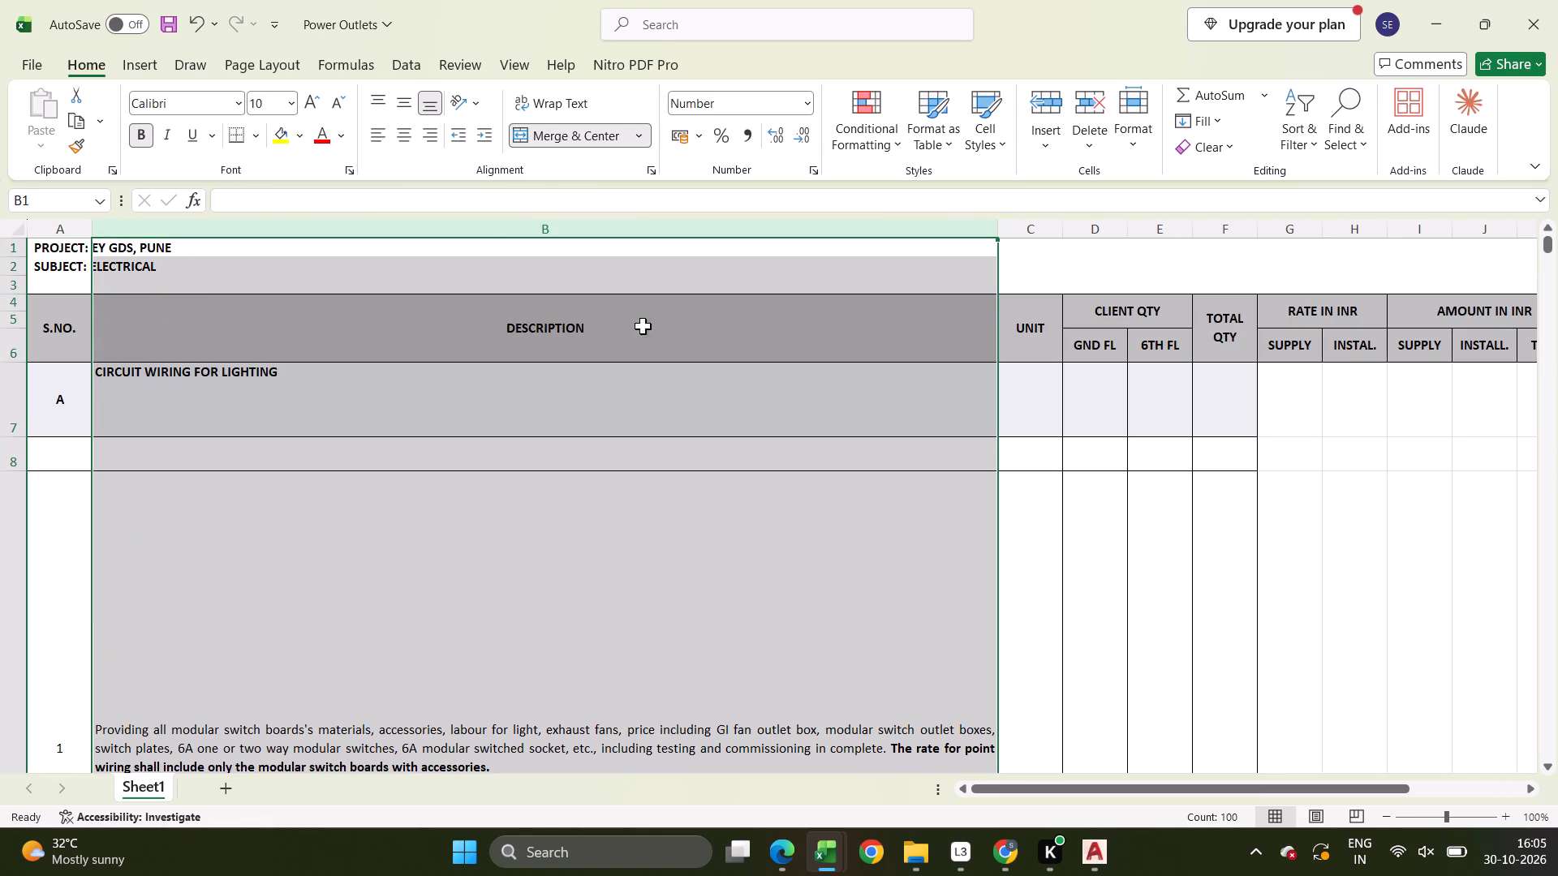
pyautogui.click(12, 228)
pyautogui.doubleClick(20, 259)
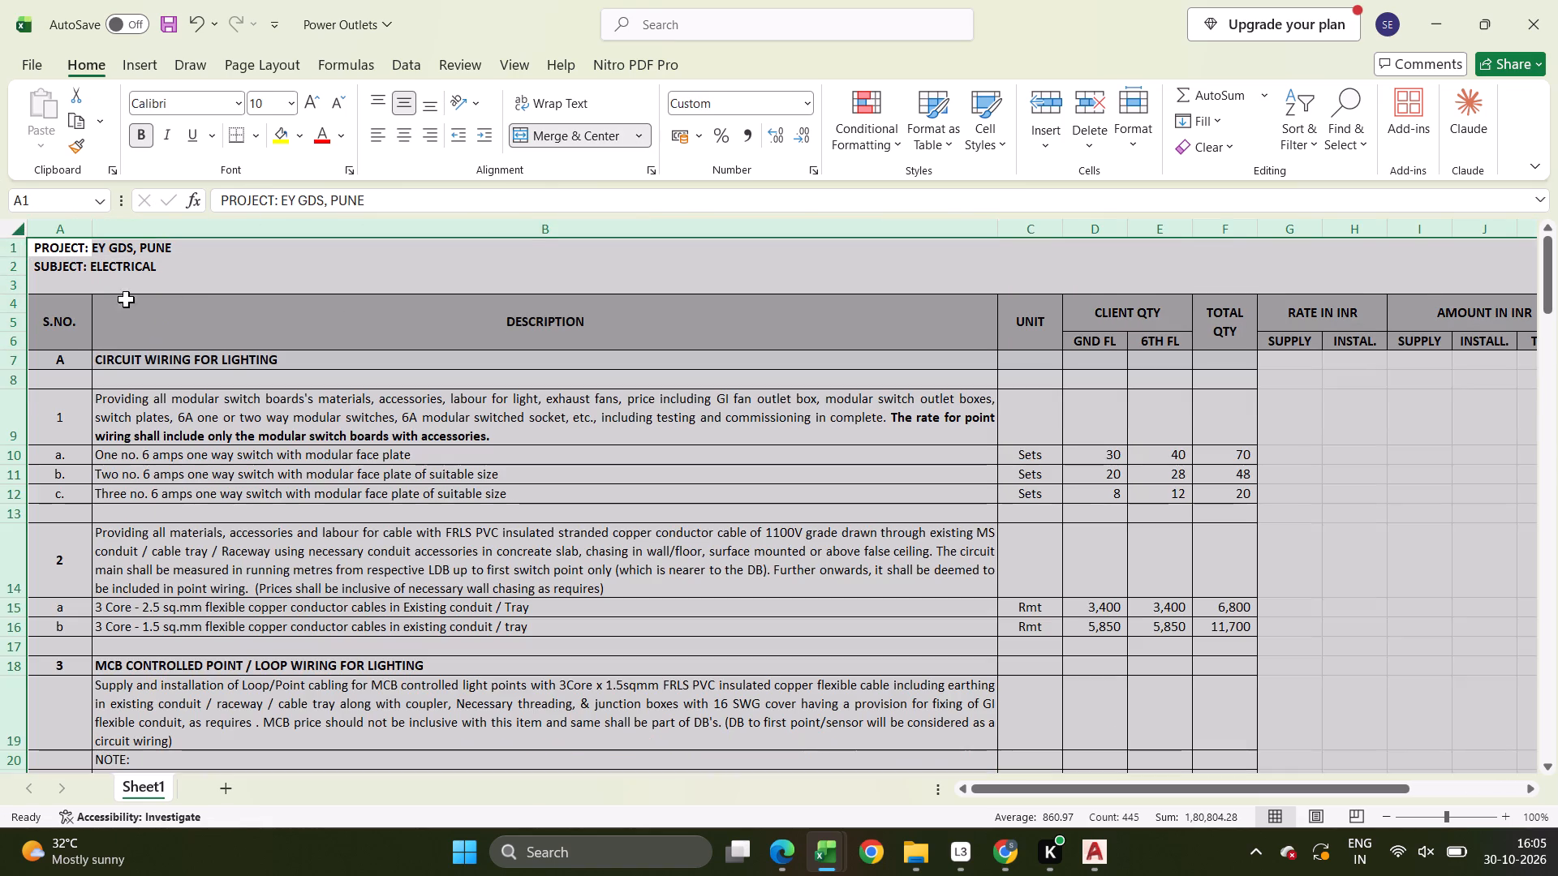
# Delete the Power Circuit Main item, rows 79 to 85, from Sheet1 of Power Outlets.
pyautogui.click(938, 546)
pyautogui.scroll(-17, 1099, 557)
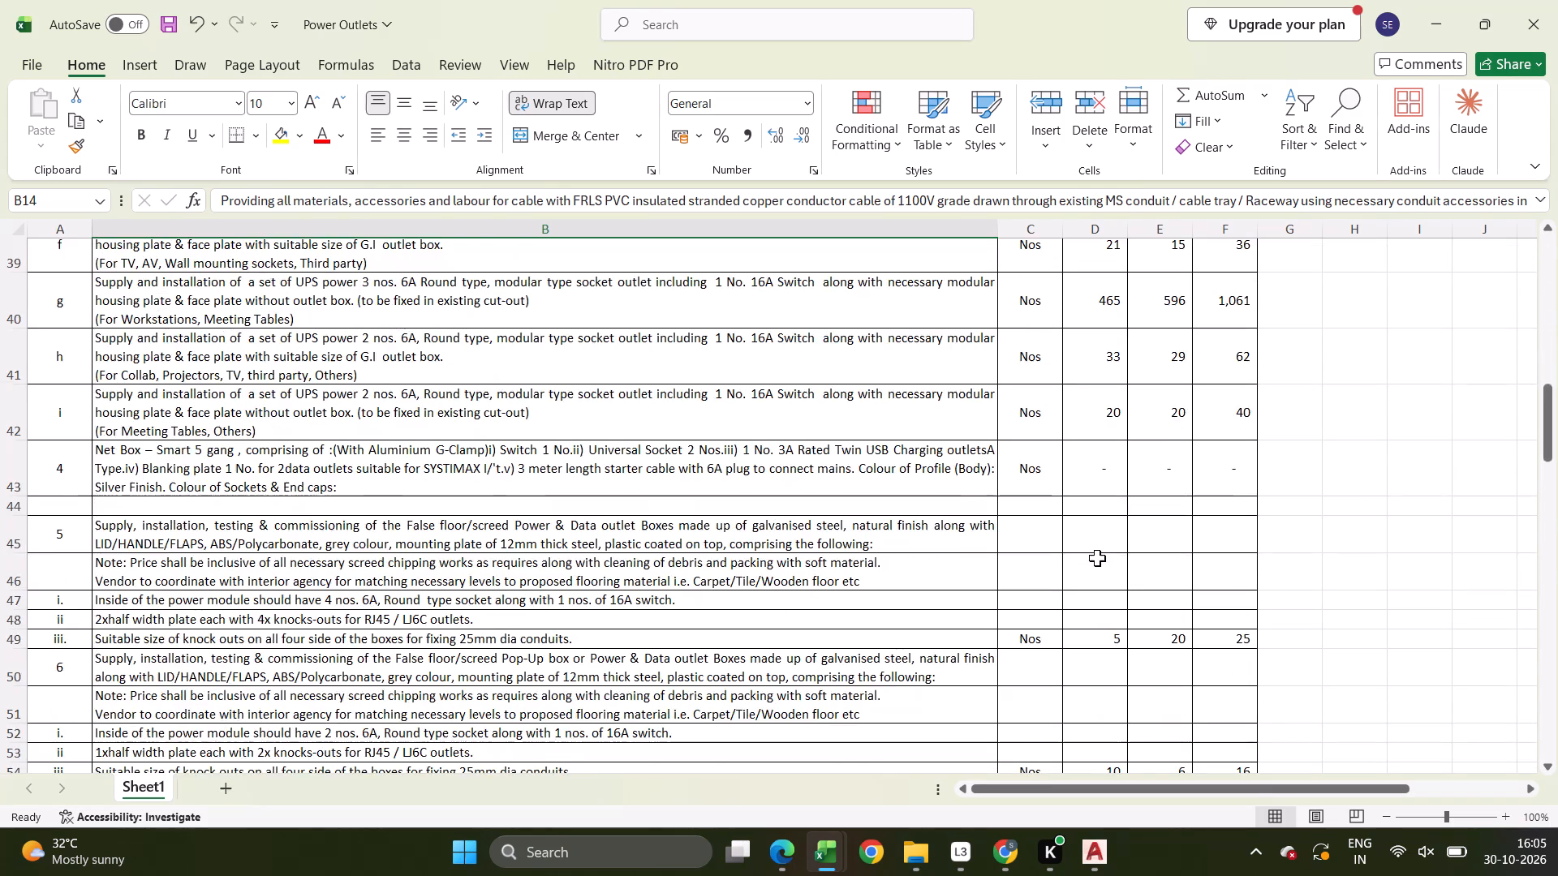
pyautogui.scroll(-18, 1097, 558)
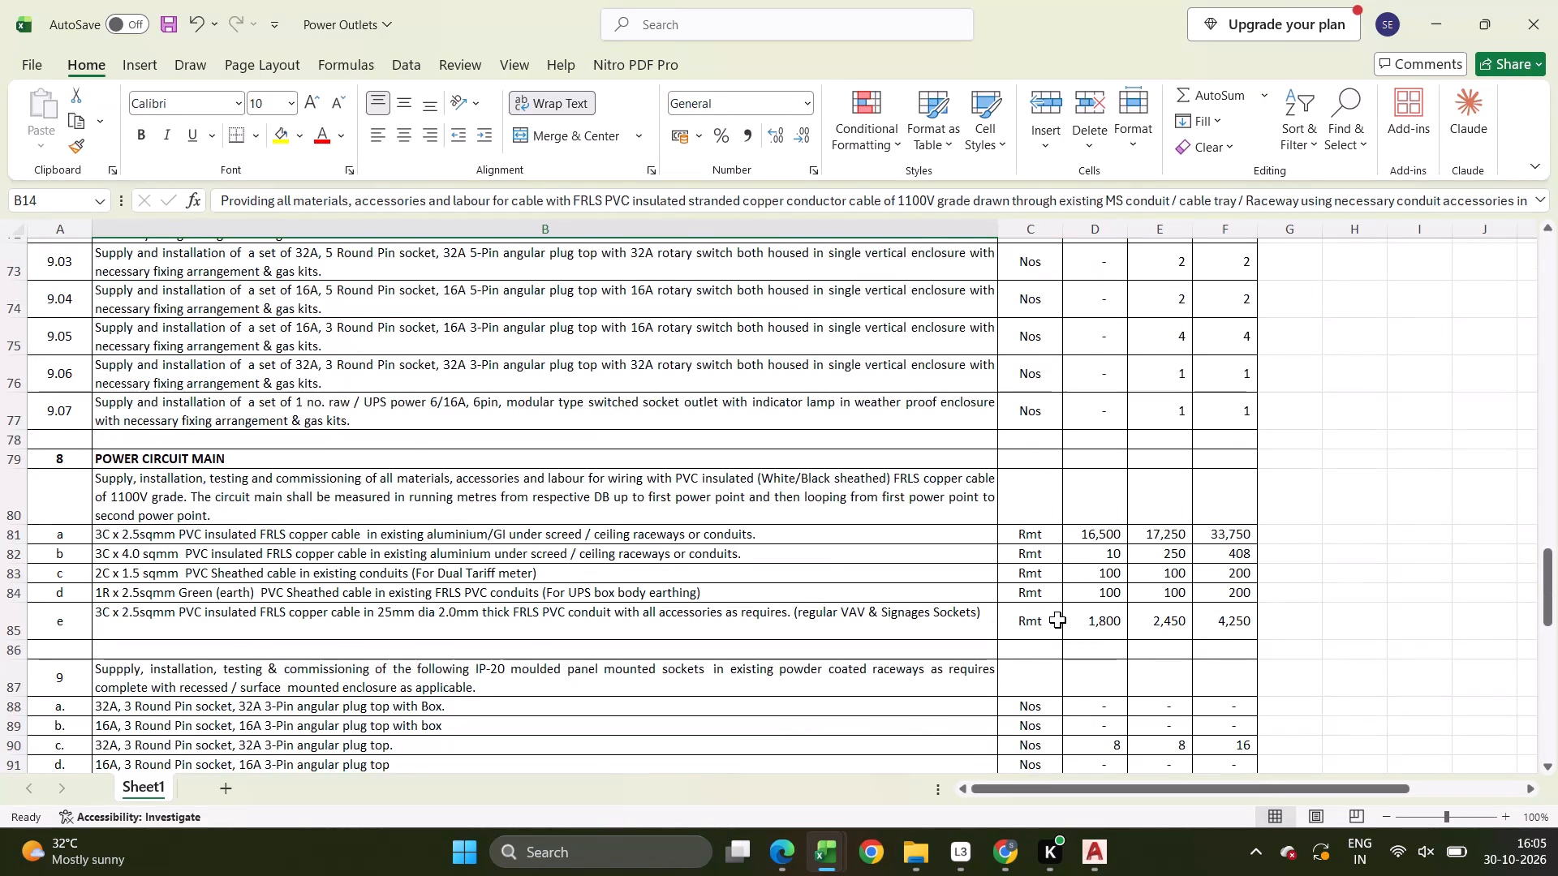
pyautogui.moveTo(11, 463); pyautogui.dragTo(0, 618)
pyautogui.hotkey('ctrl', '-')
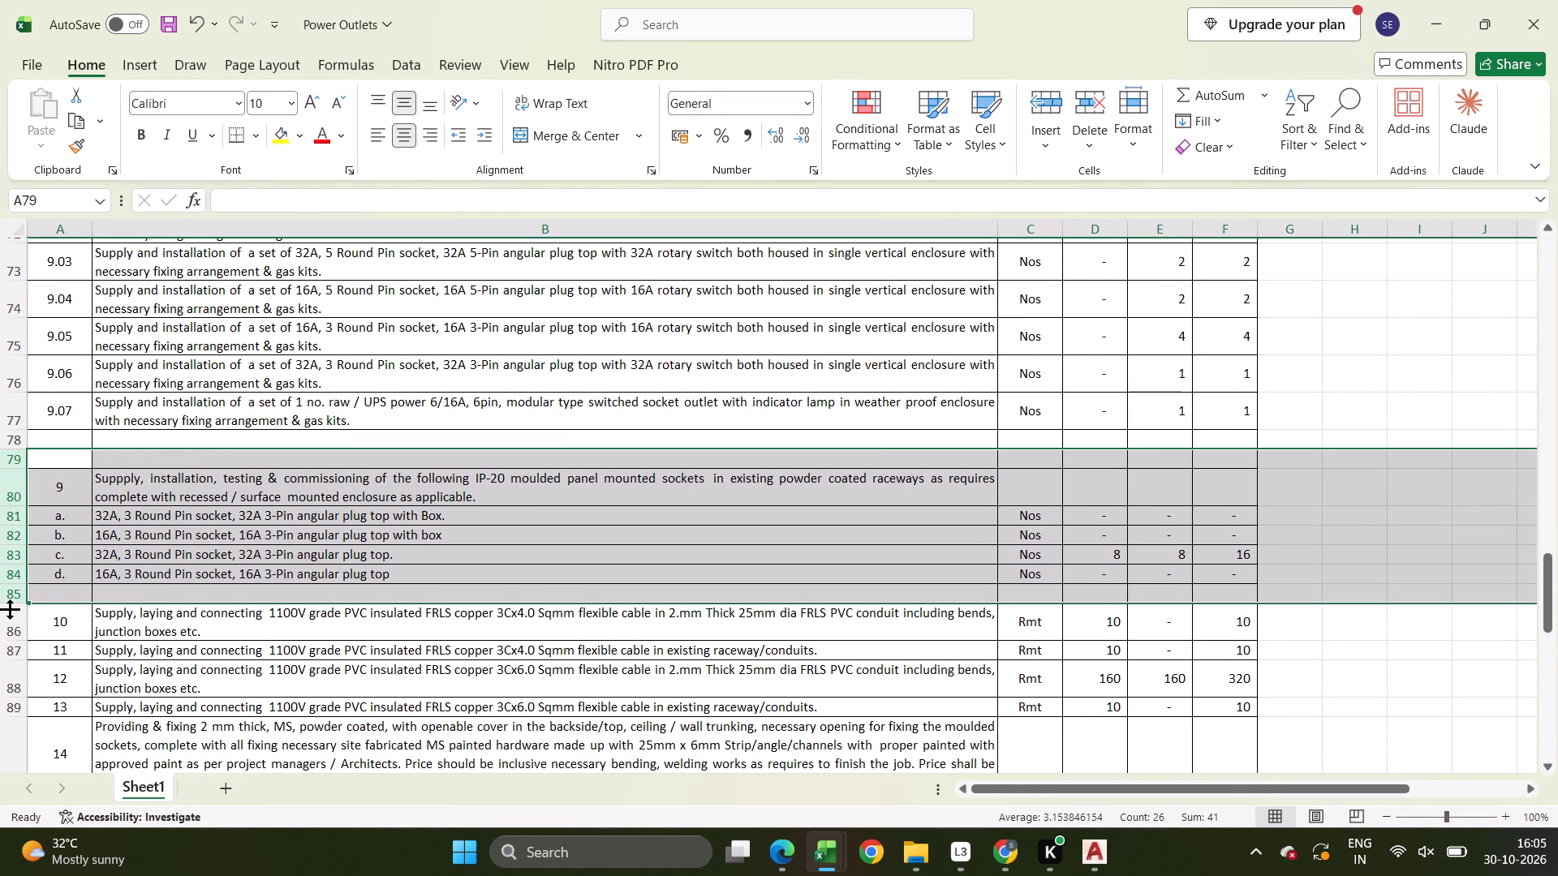
# Delete the cable, trunking and conduit items 10 to 17, rows 86 to 108, above Sub Total A.
pyautogui.scroll(-3, 103, 618)
pyautogui.scroll(-1, 478, 524)
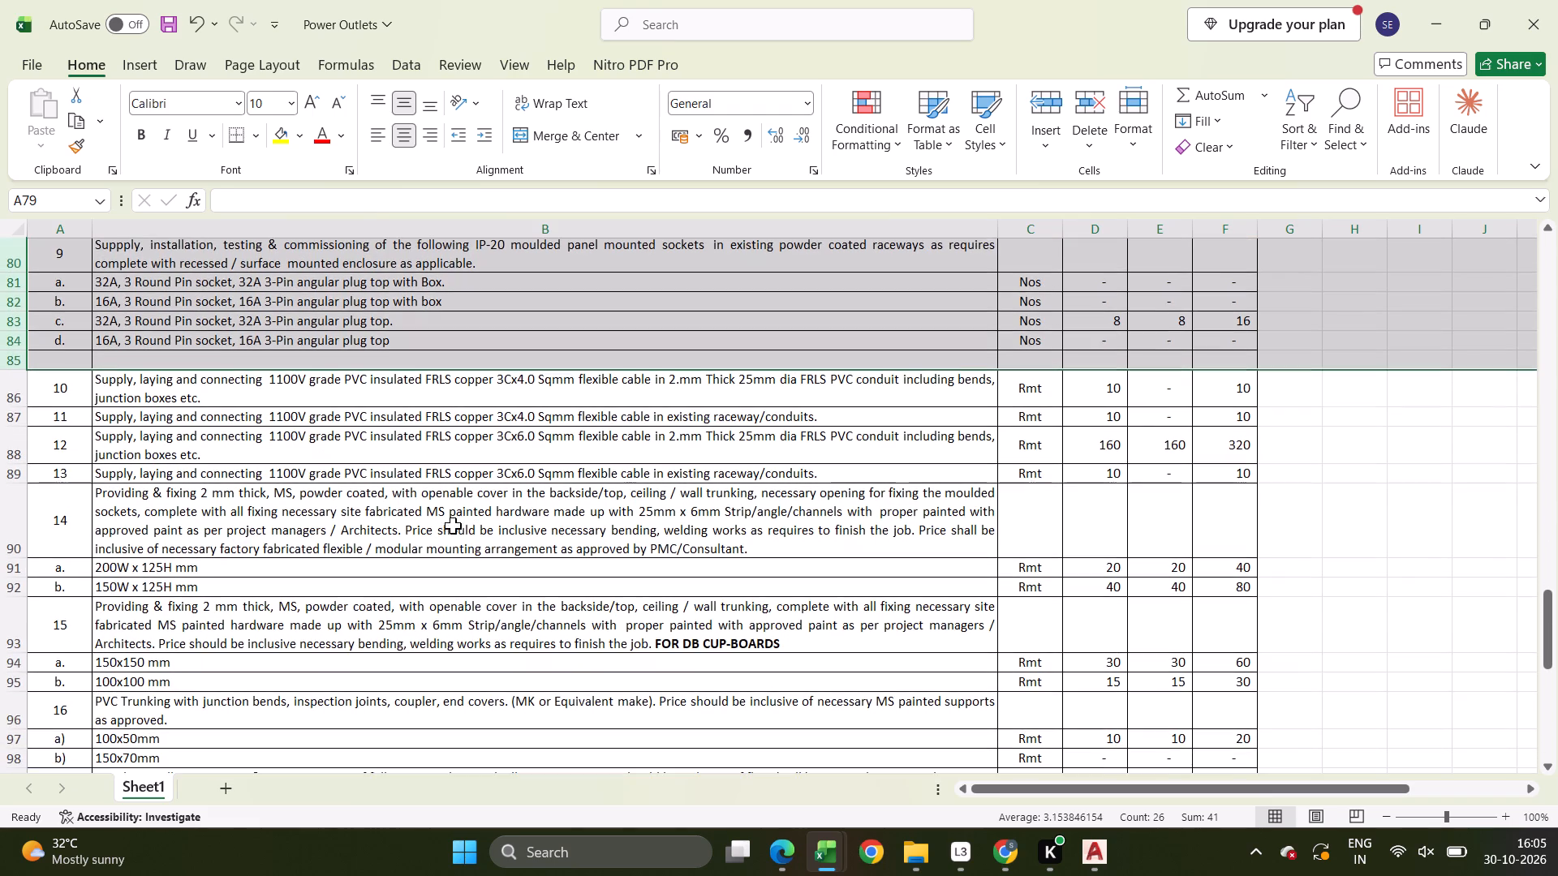
pyautogui.moveTo(14, 392); pyautogui.dragTo(0, 722)
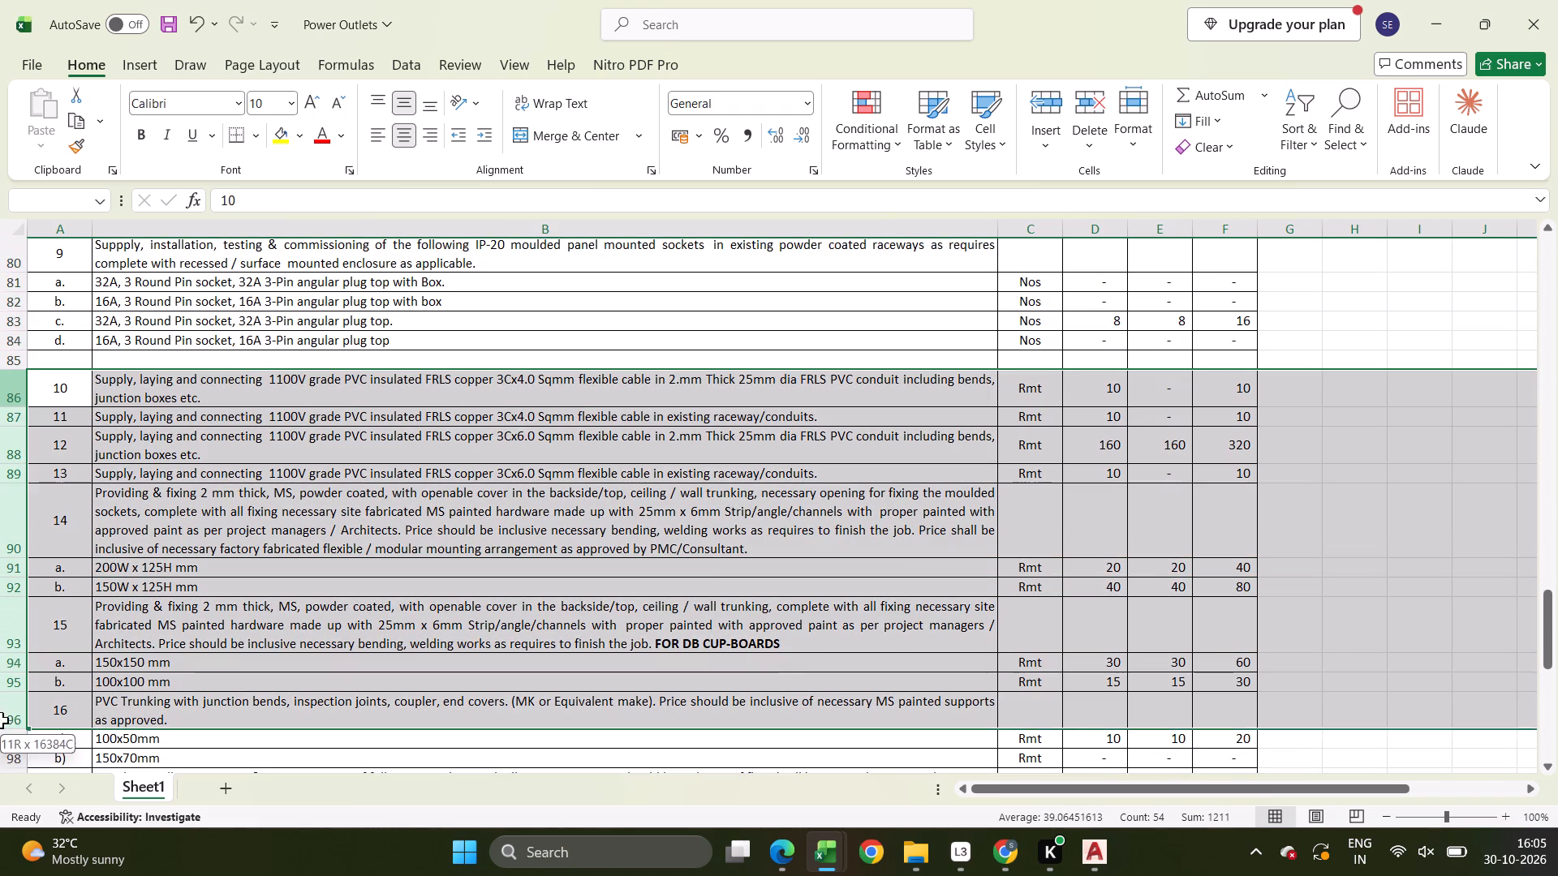
pyautogui.moveTo(0, 722); pyautogui.dragTo(0, 804)
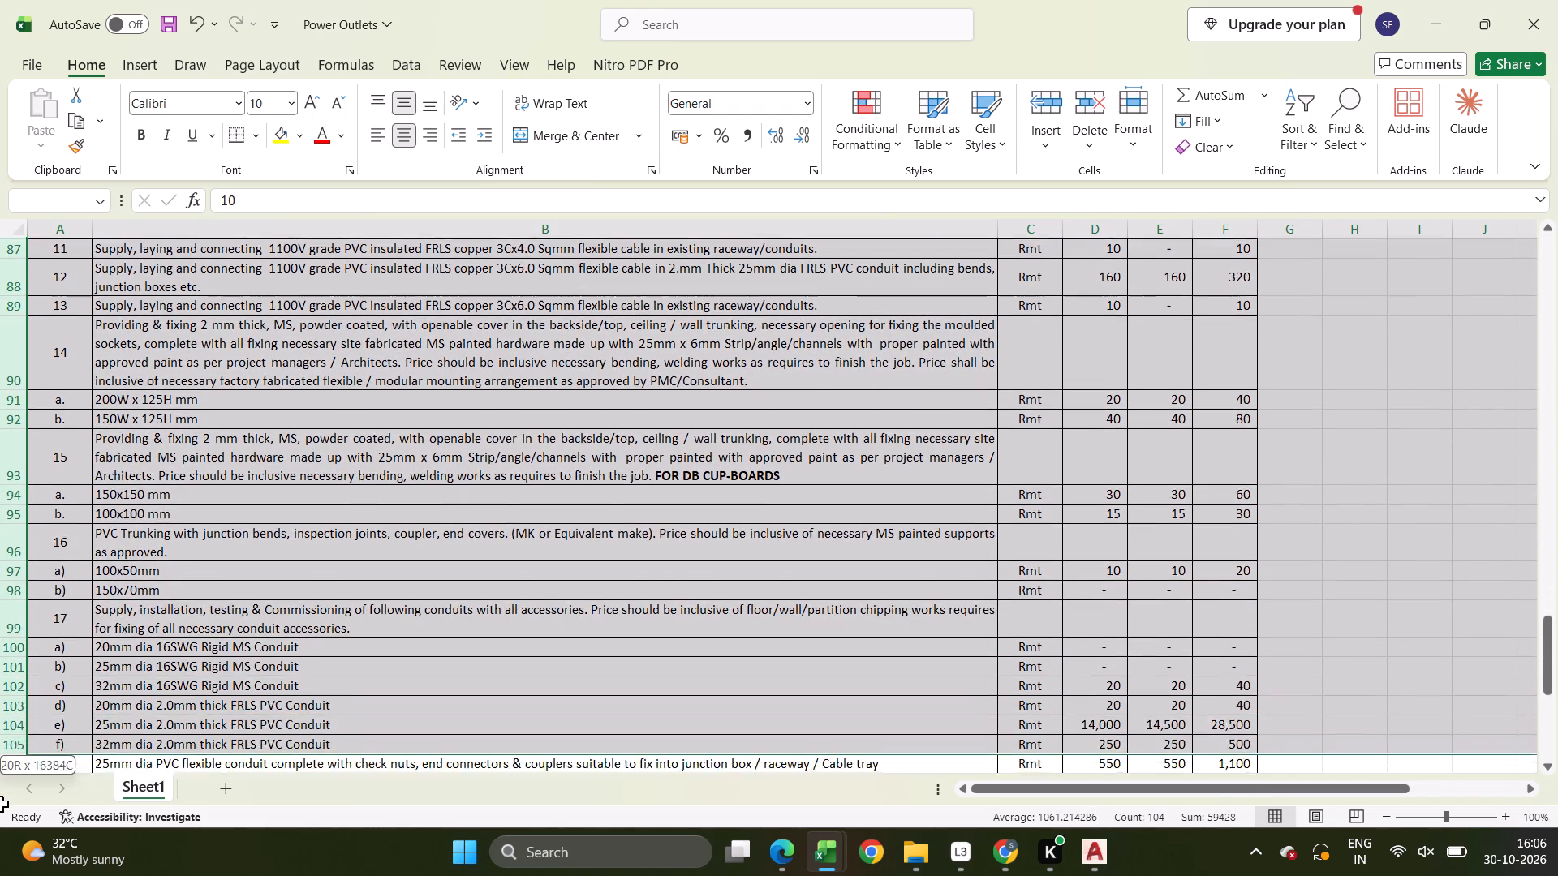
pyautogui.moveTo(0, 804); pyautogui.dragTo(4, 651)
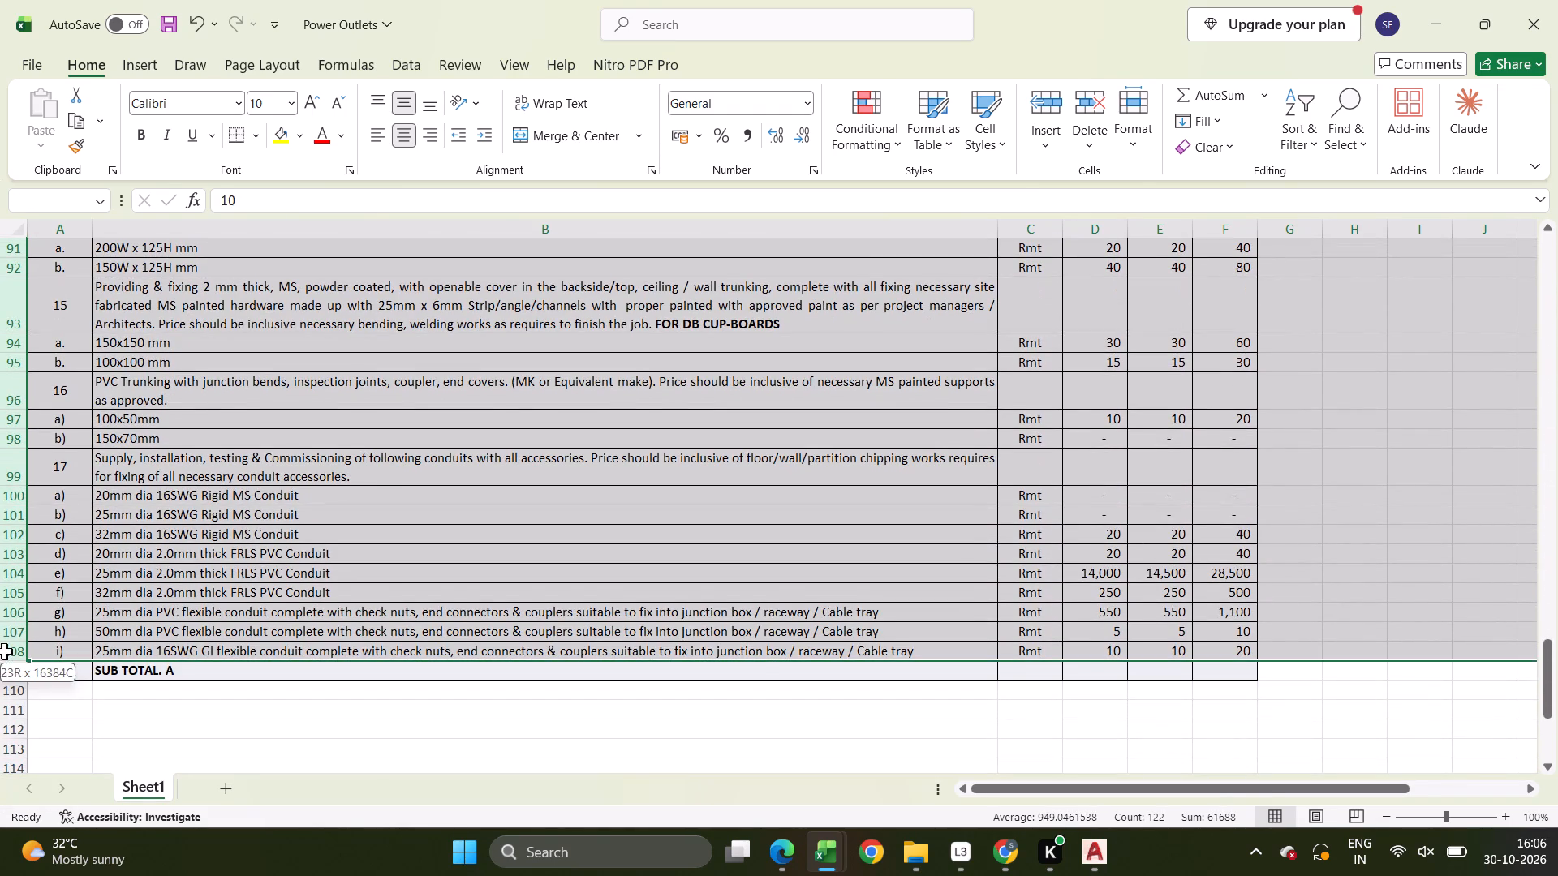
pyautogui.hotkey('ctrl', '-')
# Review the remaining Power Outlets items from Sub Total A up to the header and back down.
pyautogui.scroll(2, 282, 577)
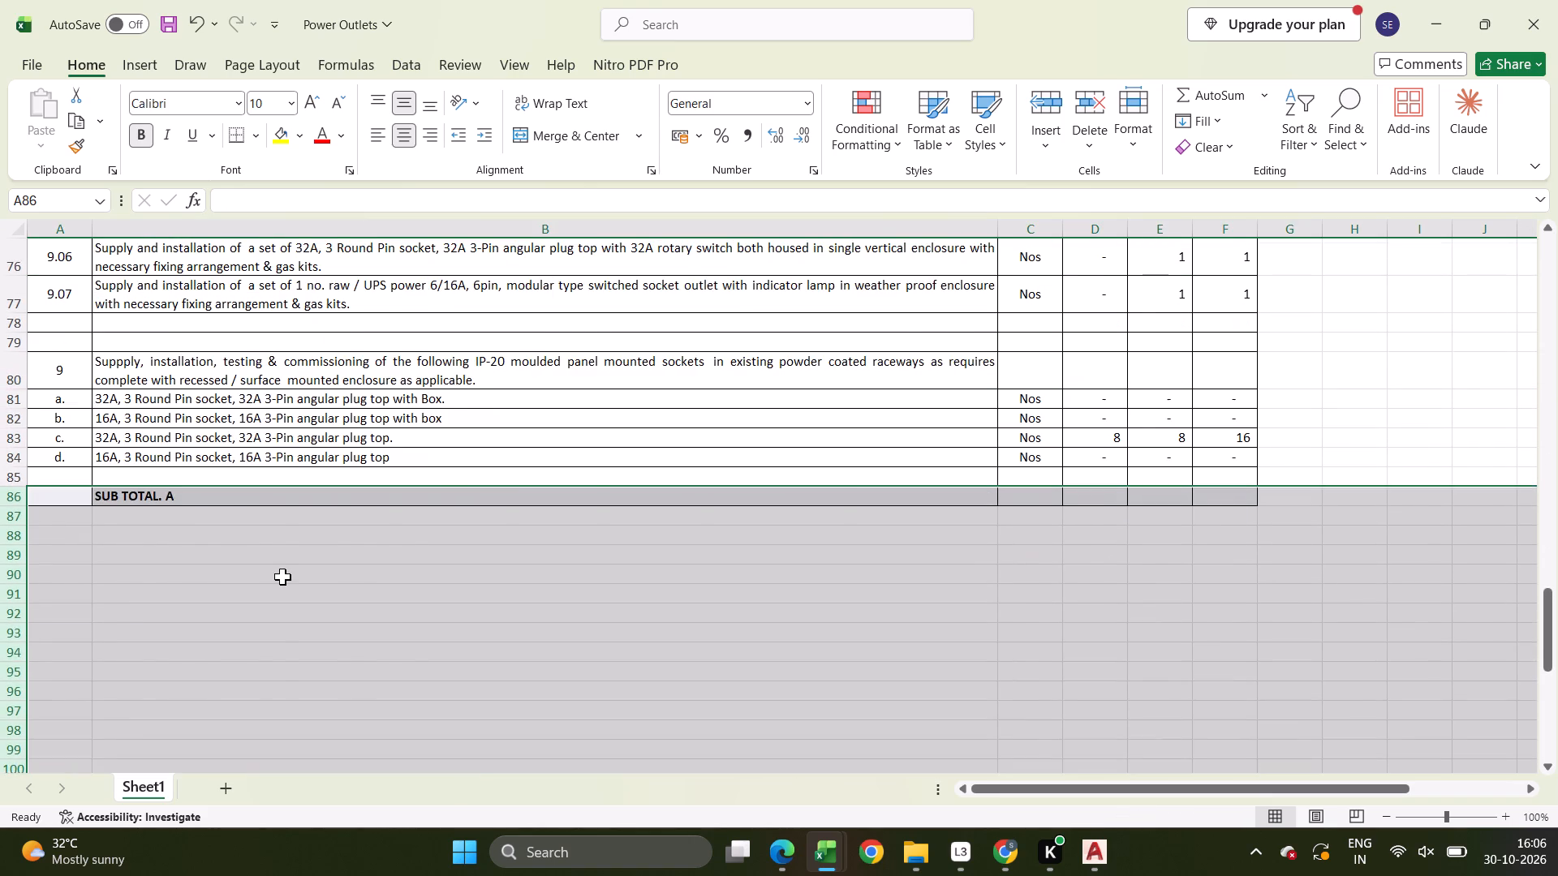
pyautogui.scroll(19, 282, 577)
pyautogui.scroll(-1, 282, 577)
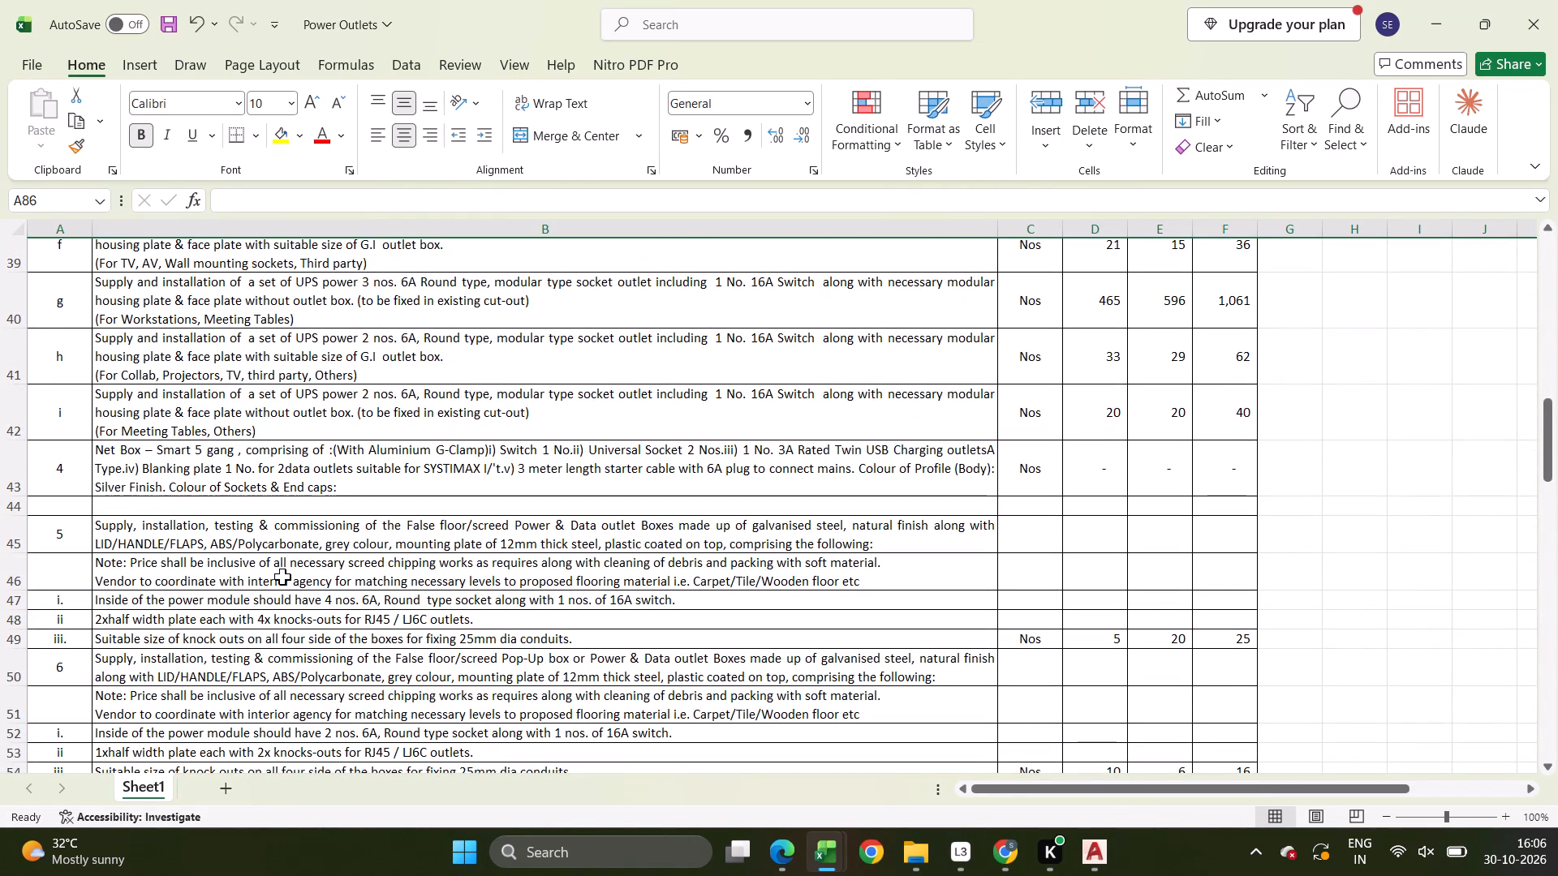
pyautogui.scroll(2, 282, 577)
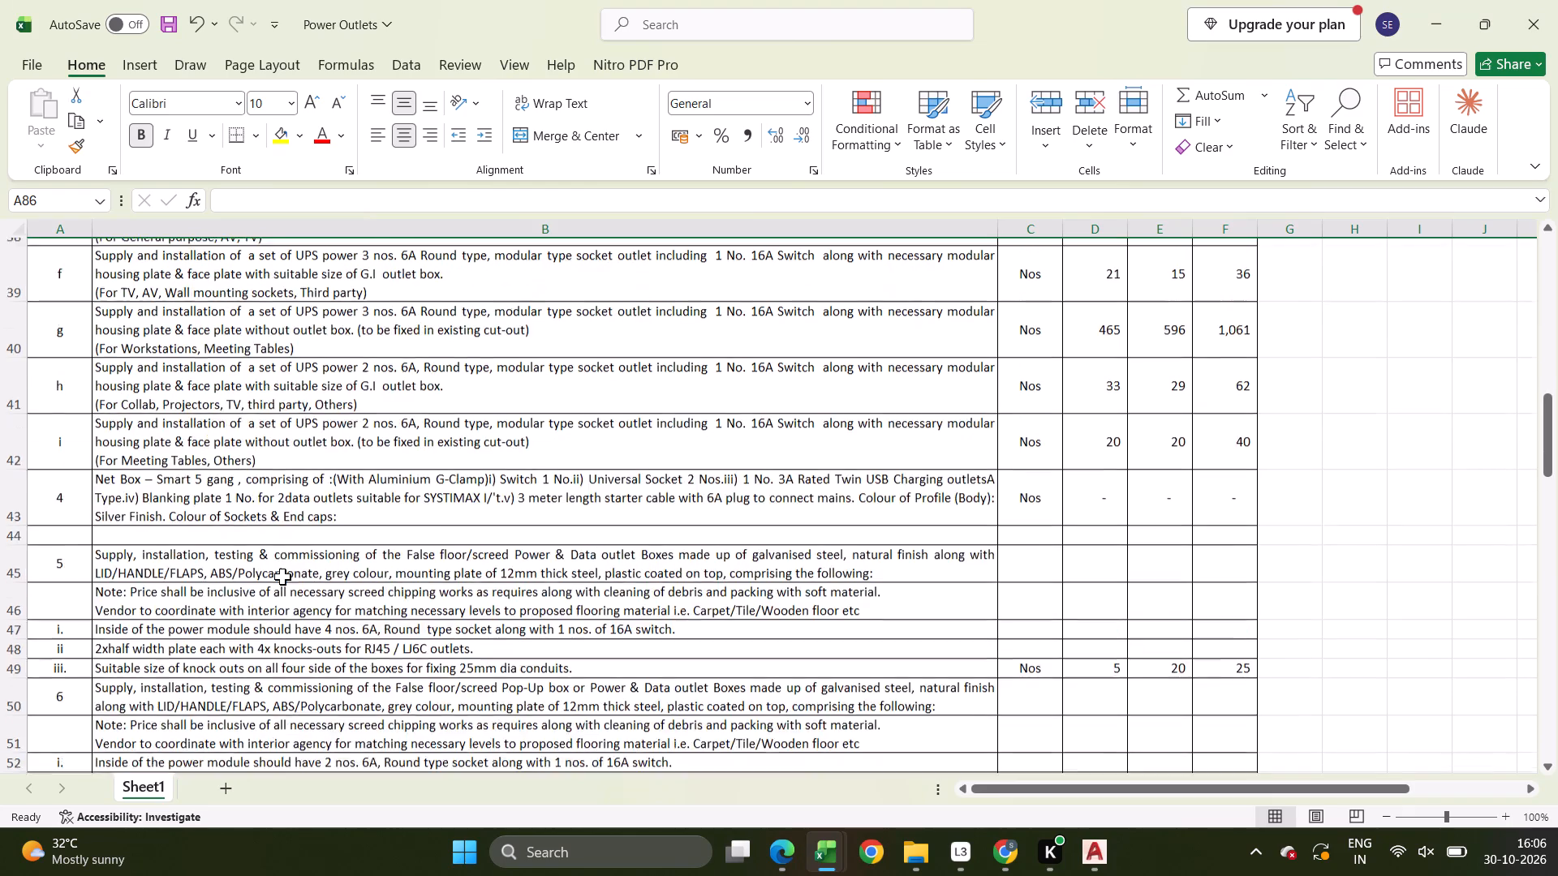
pyautogui.scroll(5, 282, 577)
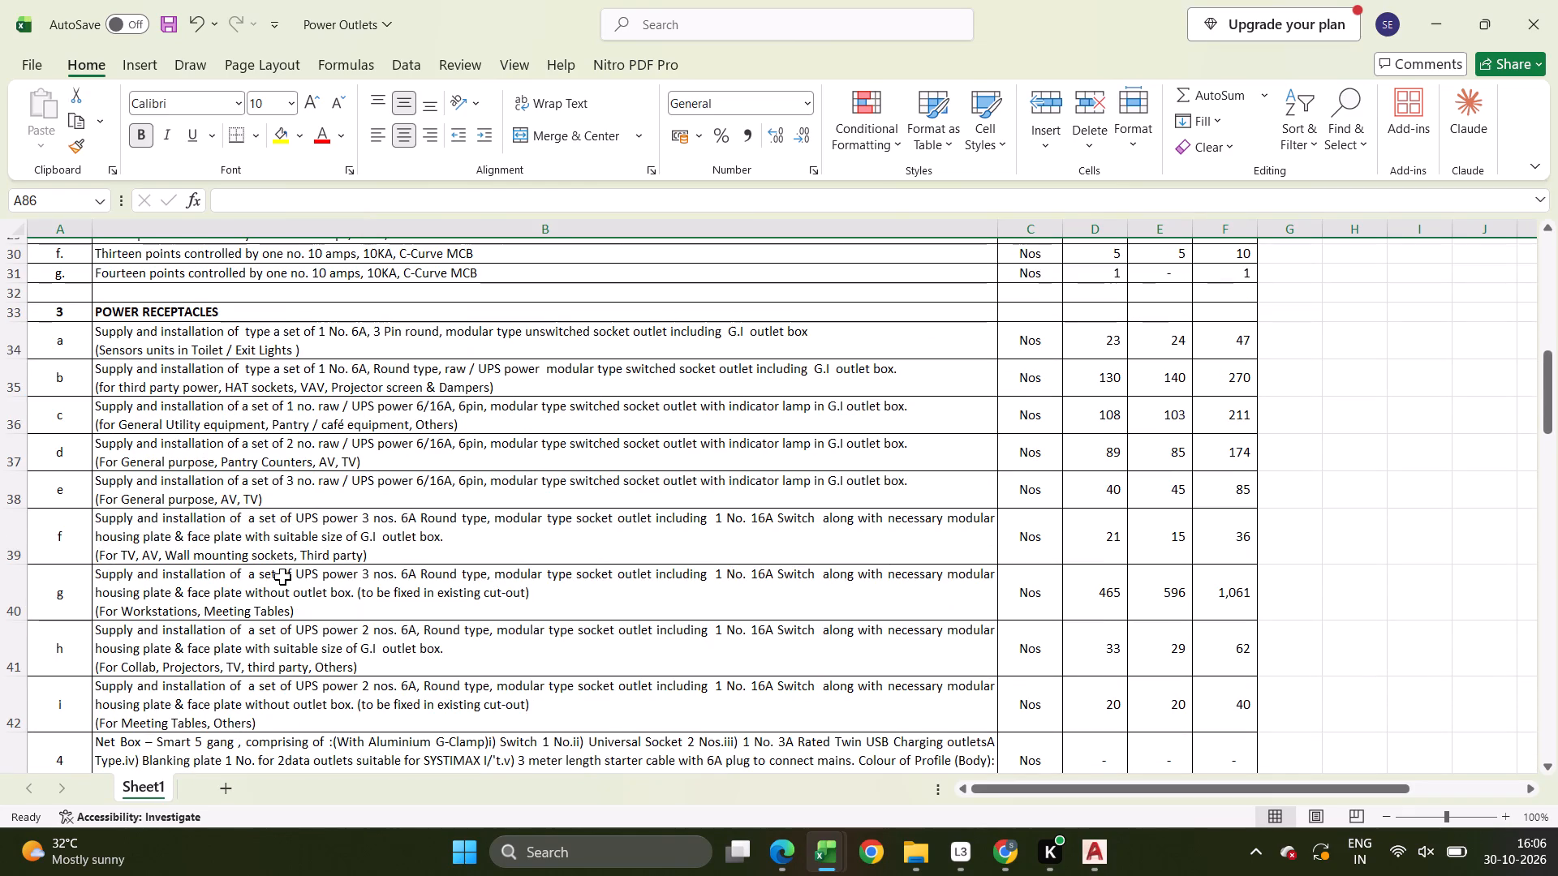
pyautogui.scroll(11, 282, 577)
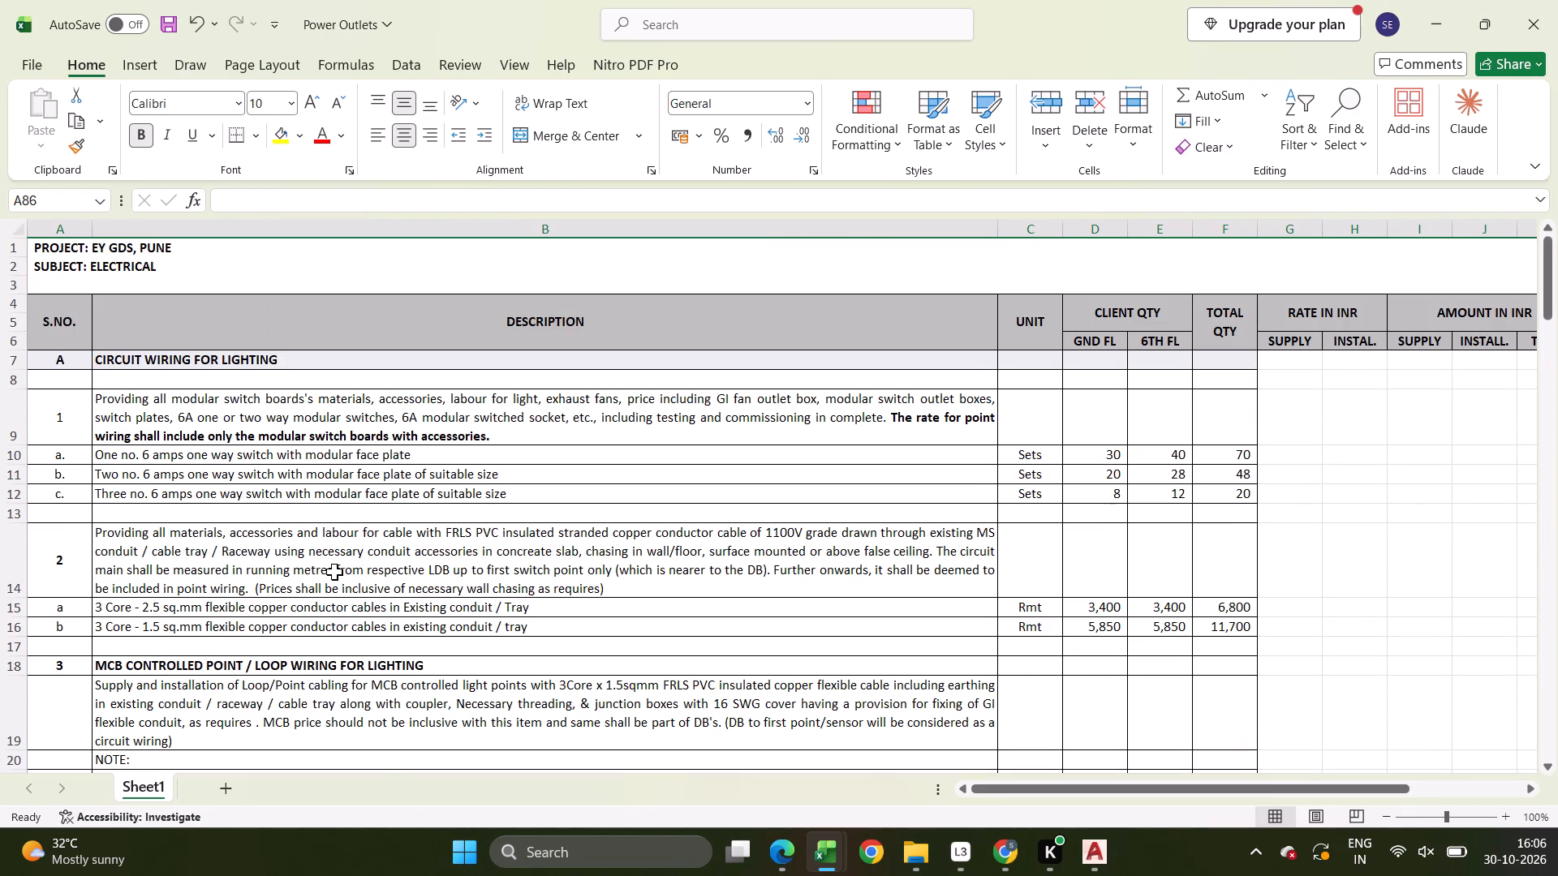
pyautogui.scroll(3, 334, 572)
pyautogui.scroll(-20, 334, 572)
pyautogui.scroll(-13, 334, 572)
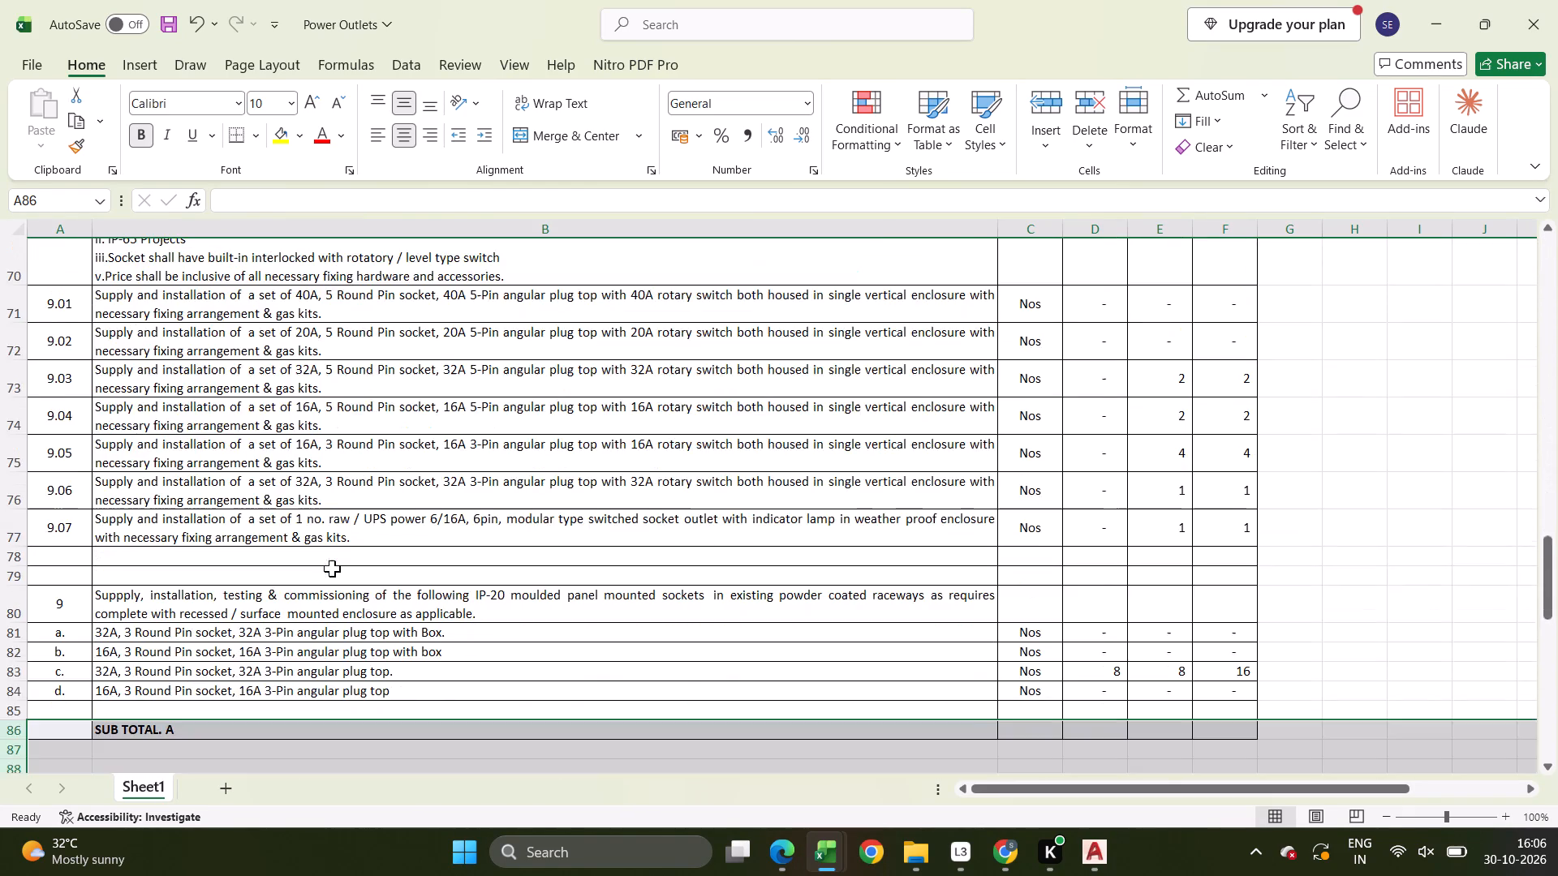
# Look through the tender BOQ's 21.0-Electrical sheet from the cable items down to section F, Distribution Boards & Panels.
pyautogui.hotkey('alt', 'Tab')
pyautogui.scroll(-14, 339, 561)
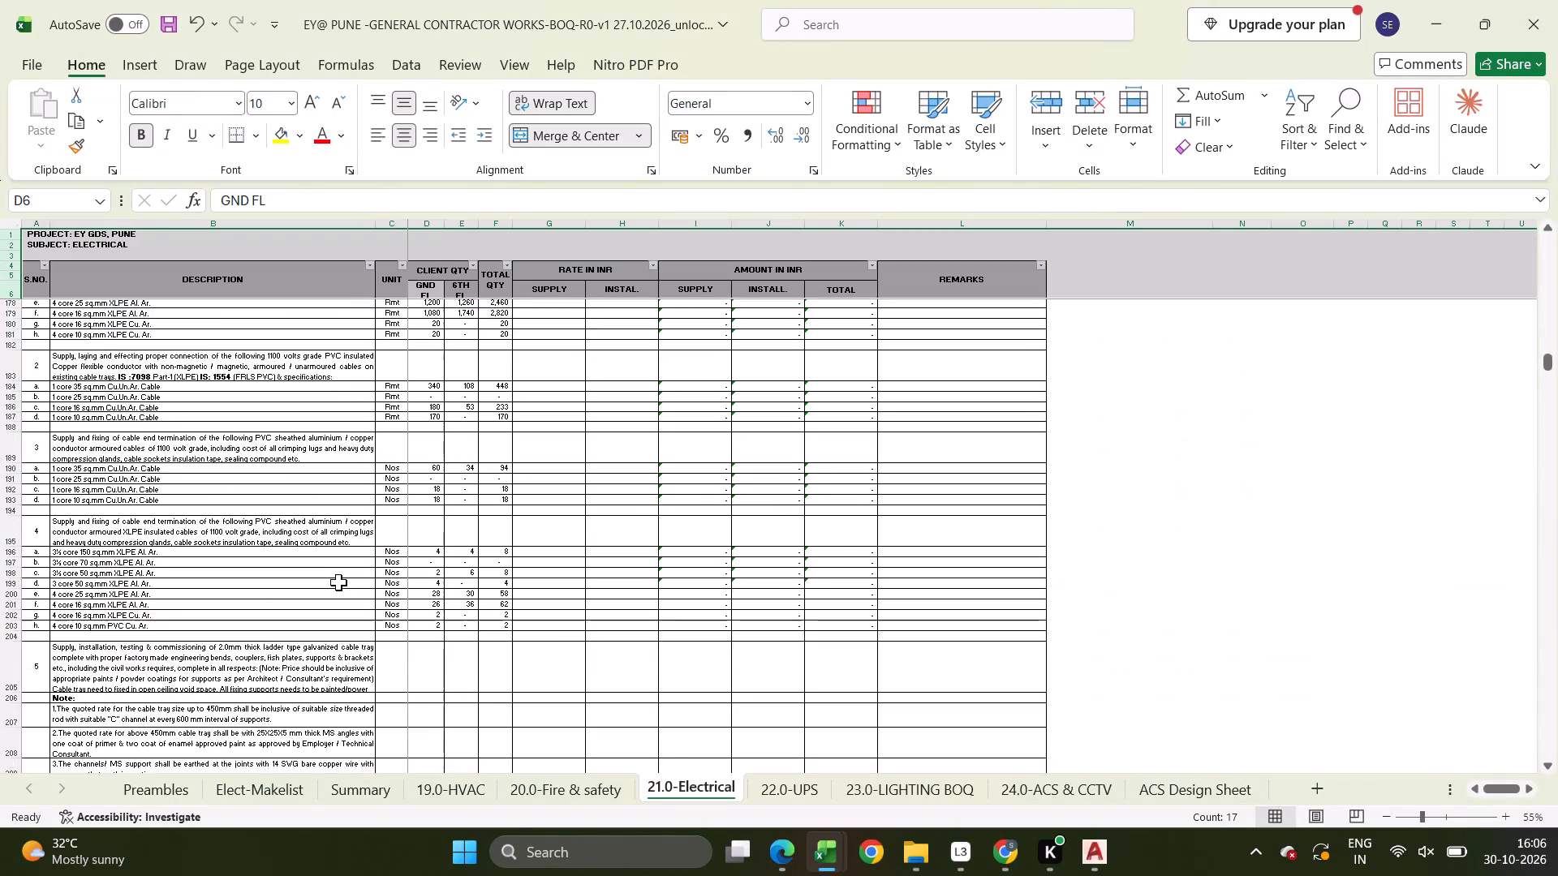
pyautogui.scroll(-19, 337, 583)
pyautogui.scroll(-2, 335, 585)
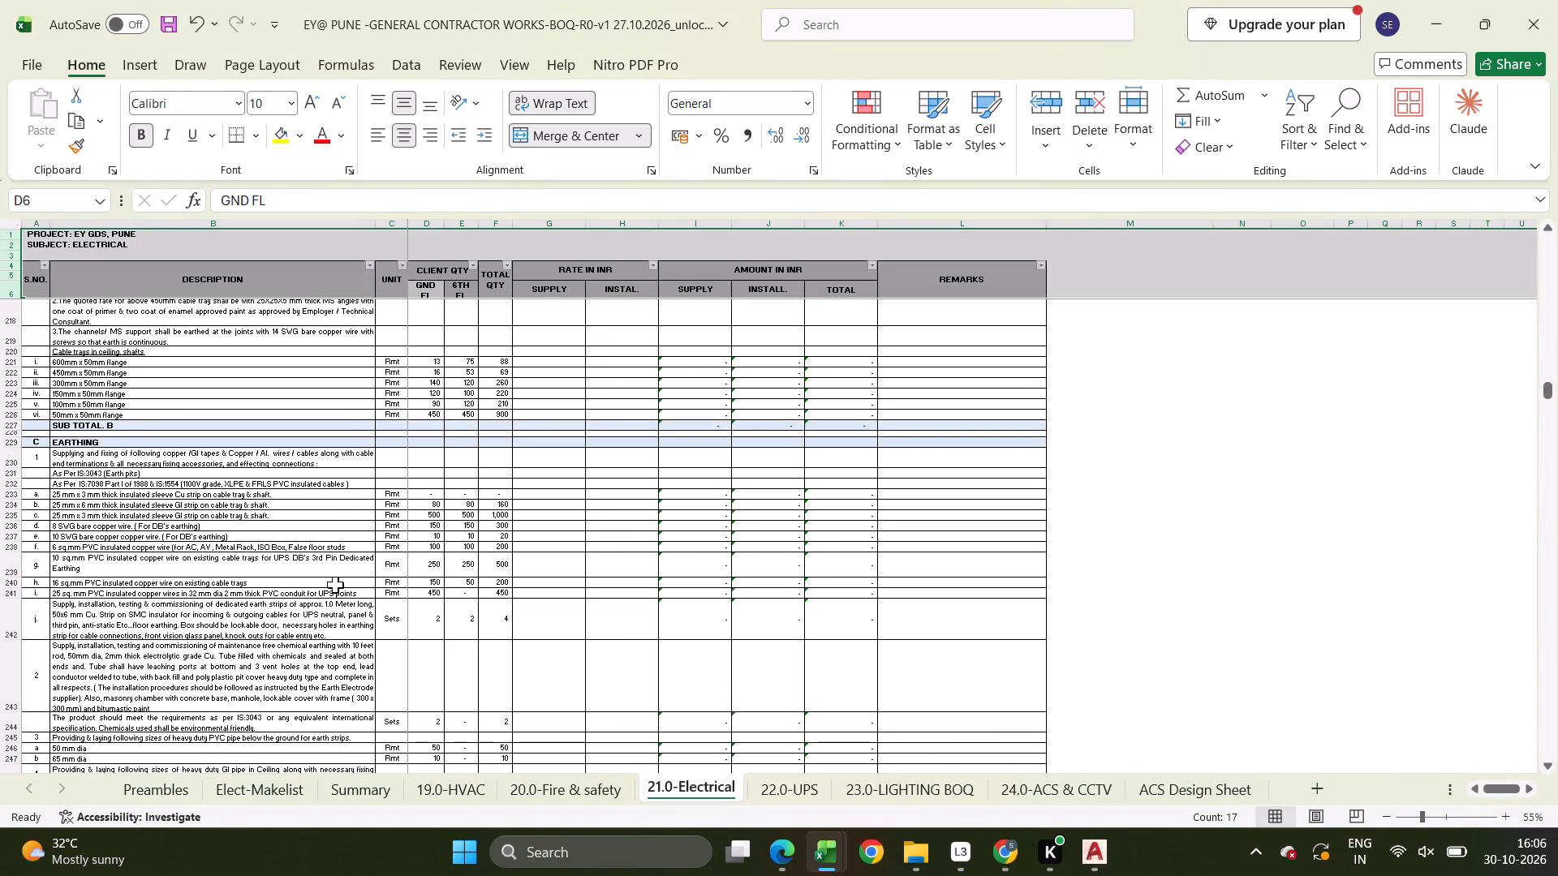
pyautogui.scroll(-17, 335, 585)
pyautogui.scroll(-5, 334, 586)
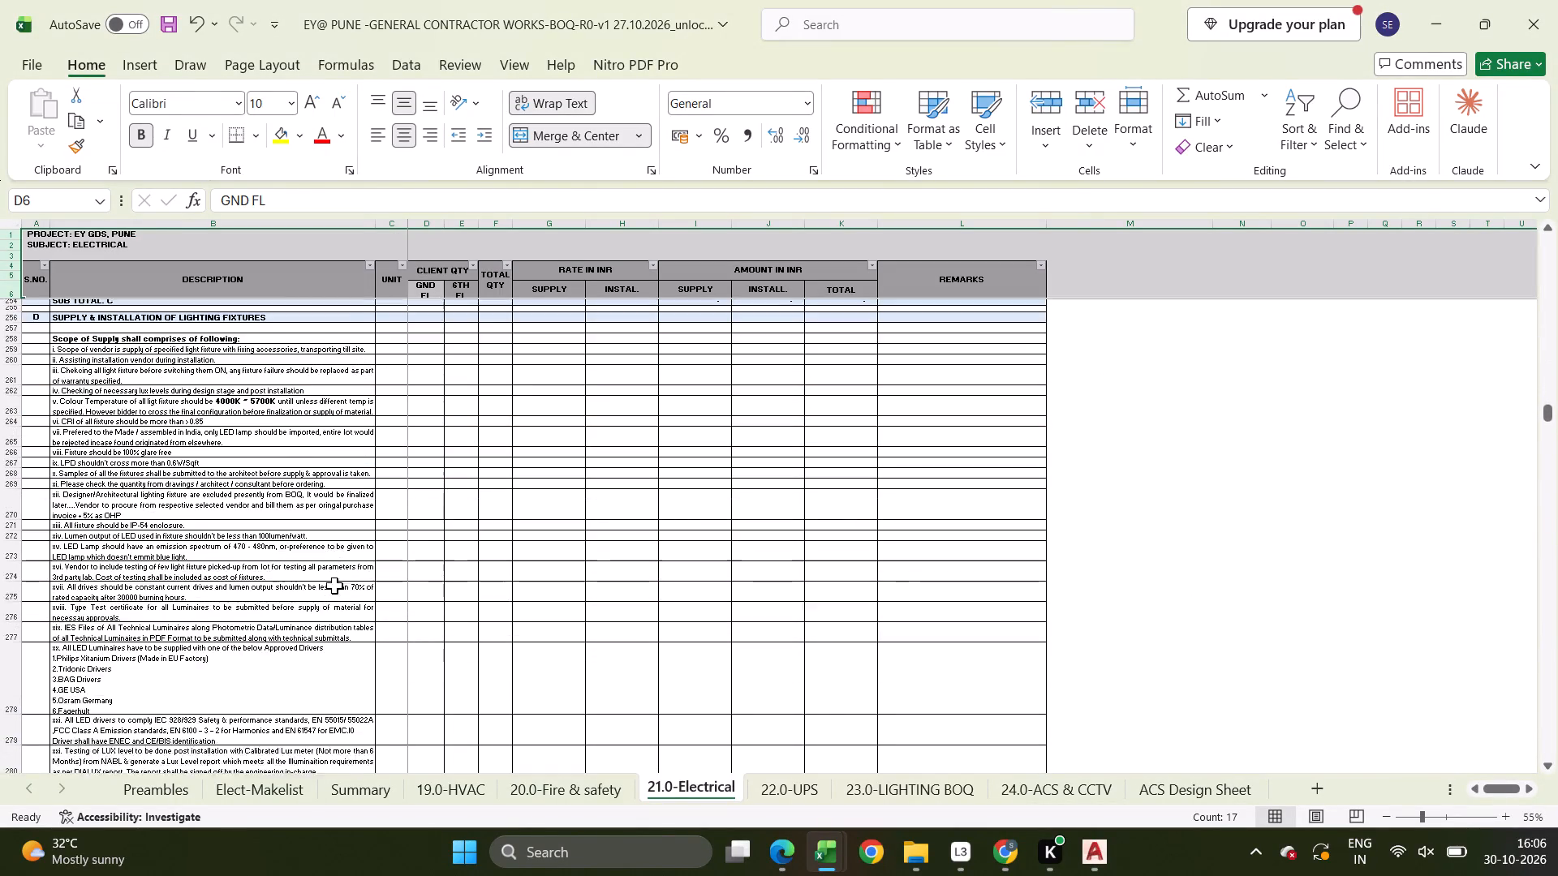
pyautogui.scroll(-18, 334, 586)
pyautogui.scroll(-11, 334, 586)
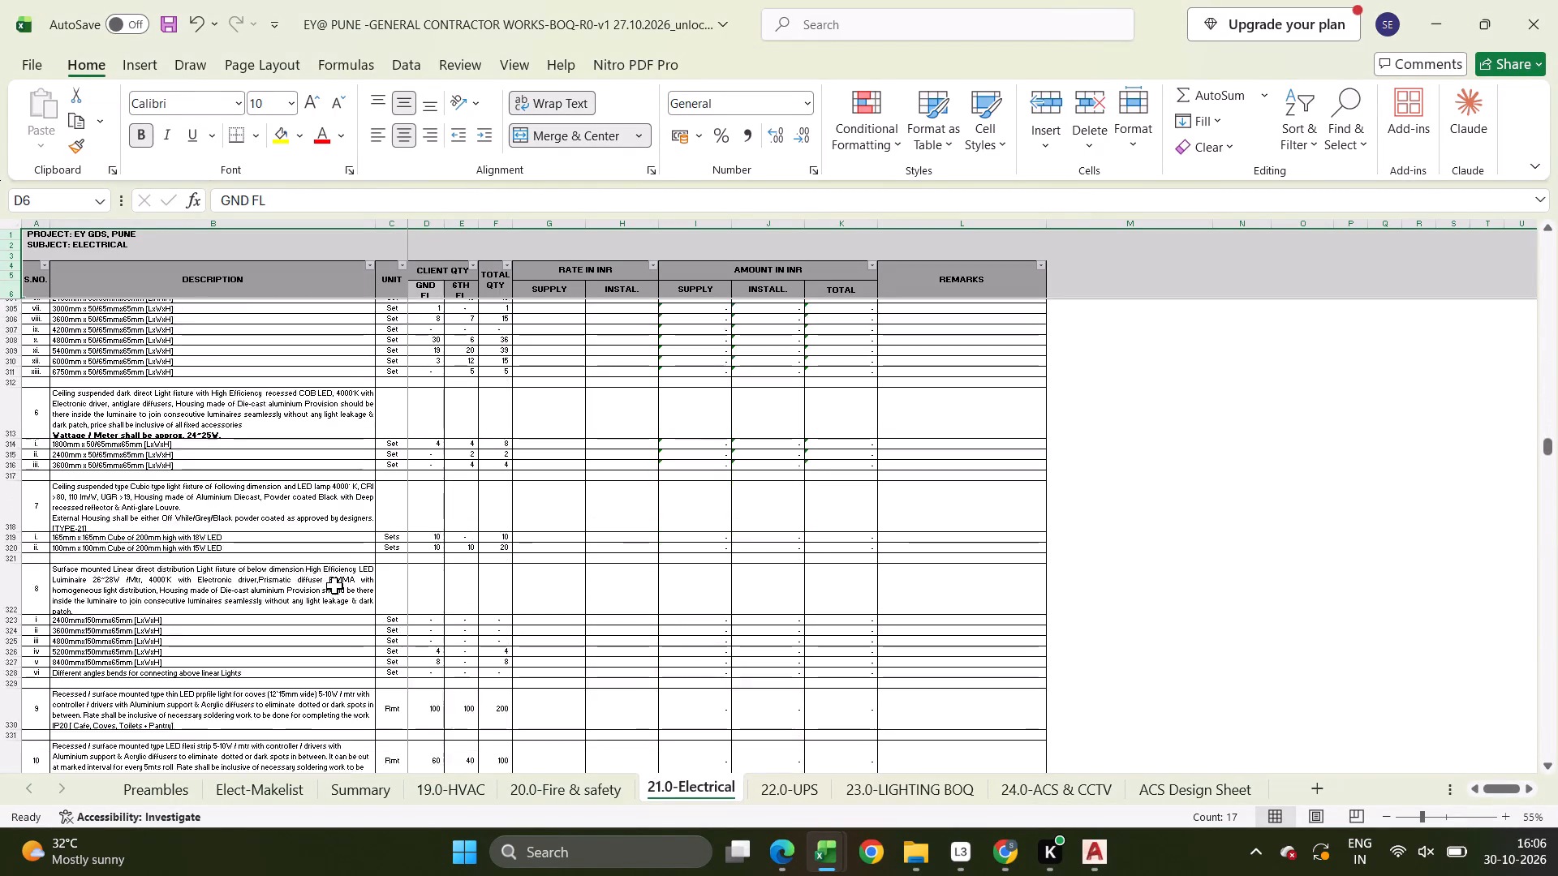
pyautogui.scroll(-18, 334, 586)
pyautogui.scroll(-5, 315, 585)
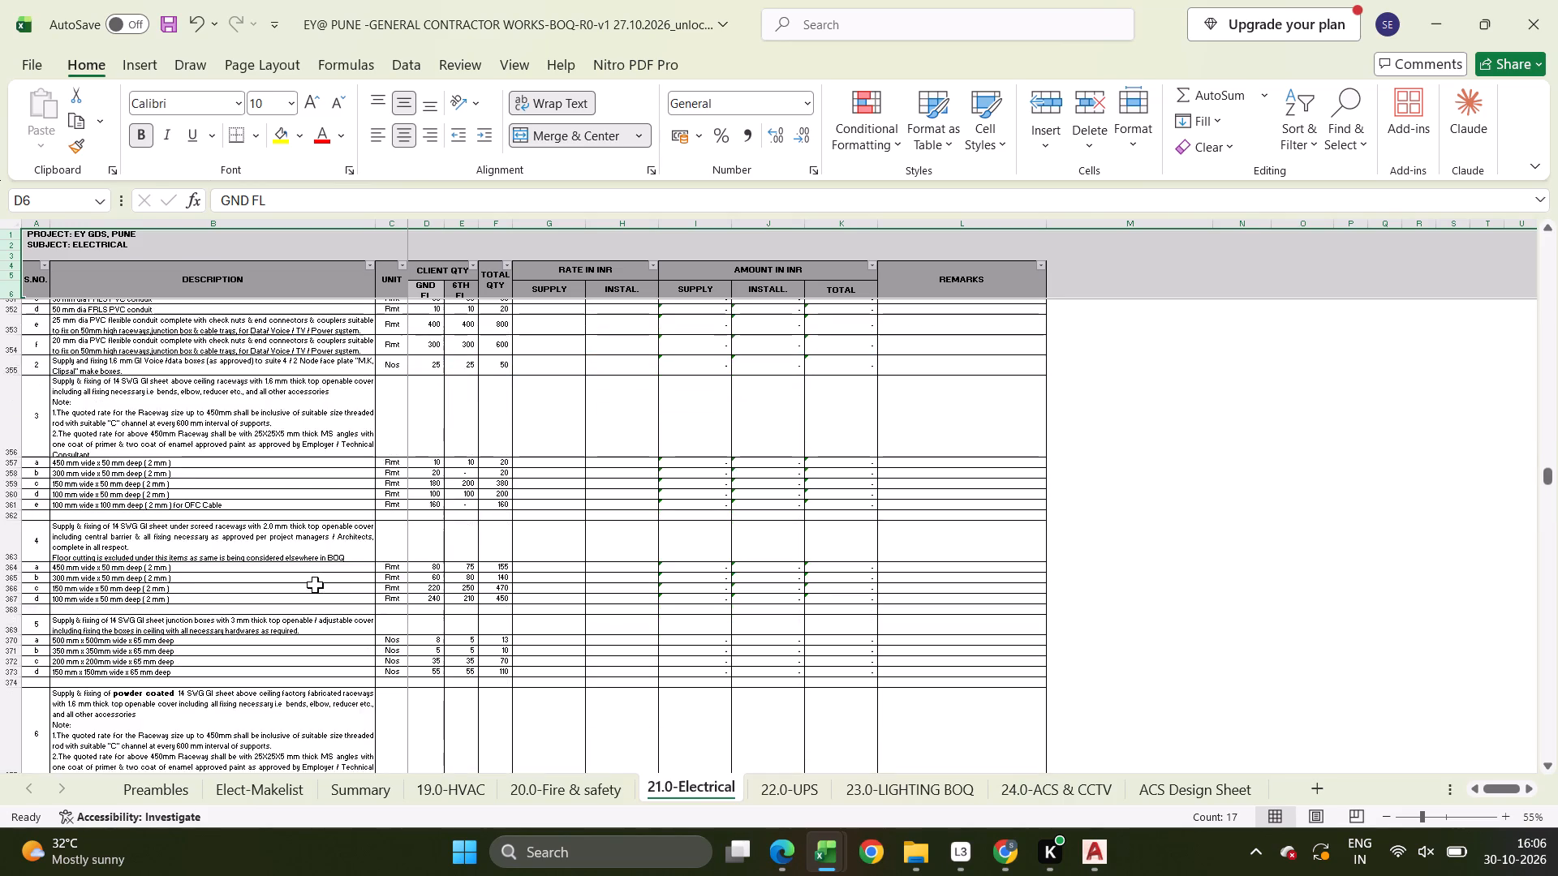
pyautogui.scroll(-16, 315, 585)
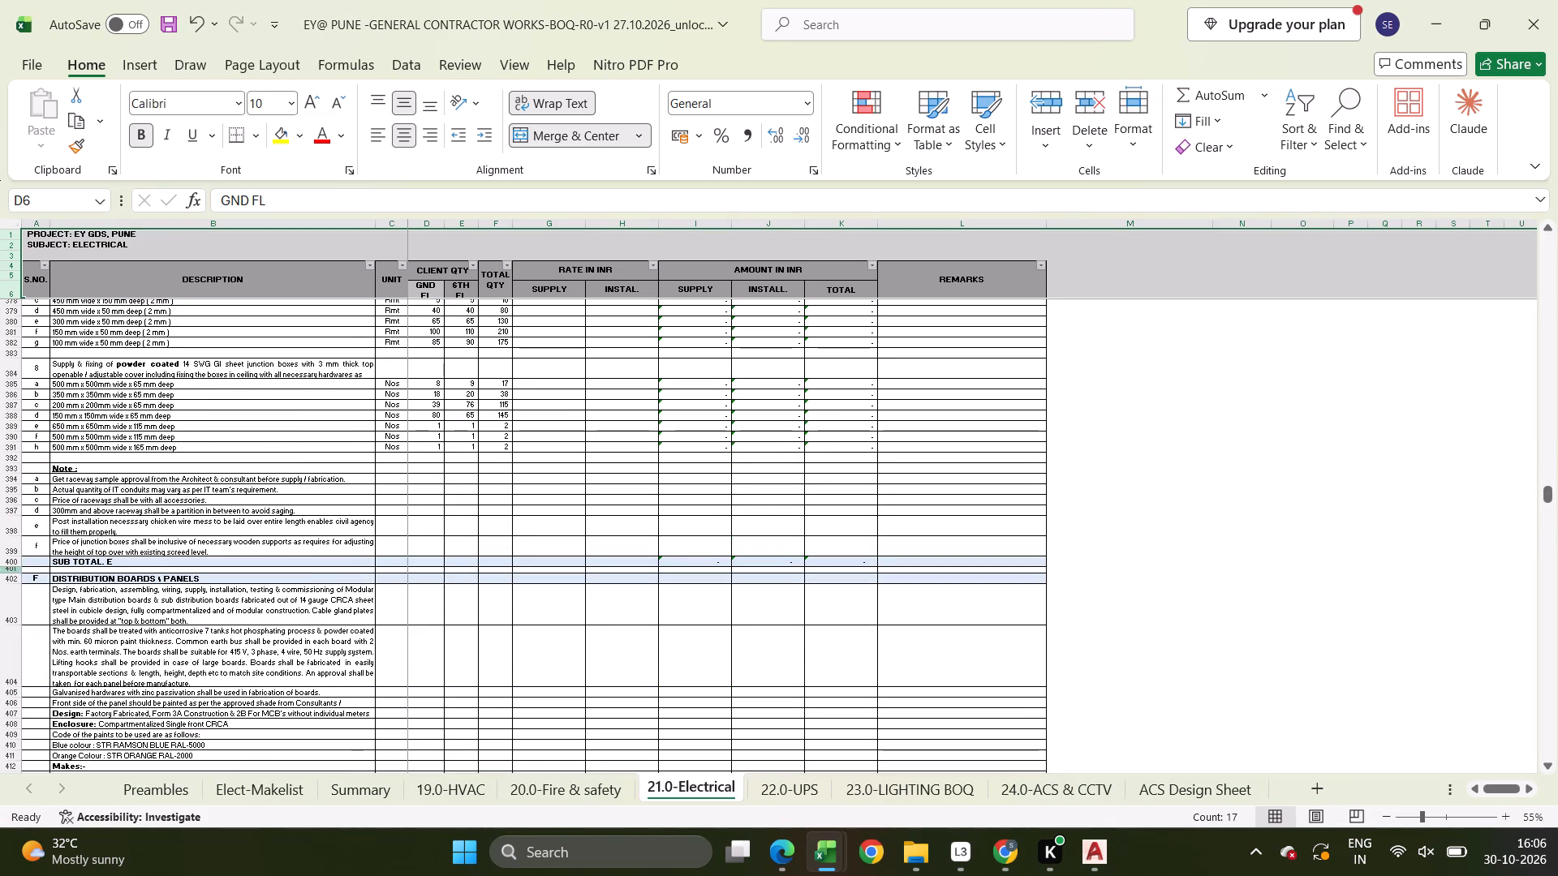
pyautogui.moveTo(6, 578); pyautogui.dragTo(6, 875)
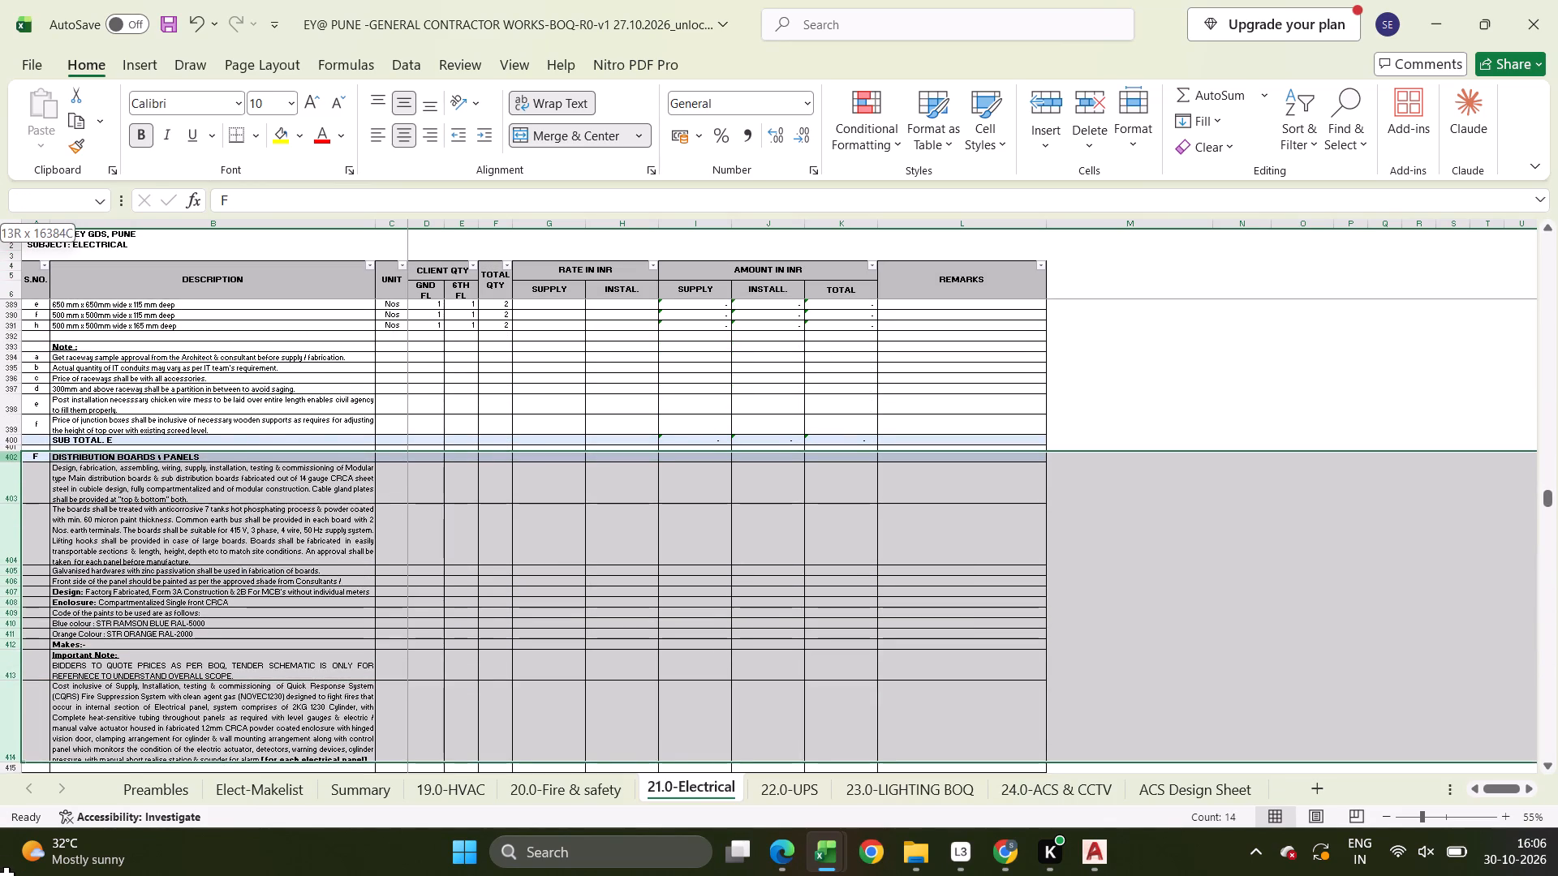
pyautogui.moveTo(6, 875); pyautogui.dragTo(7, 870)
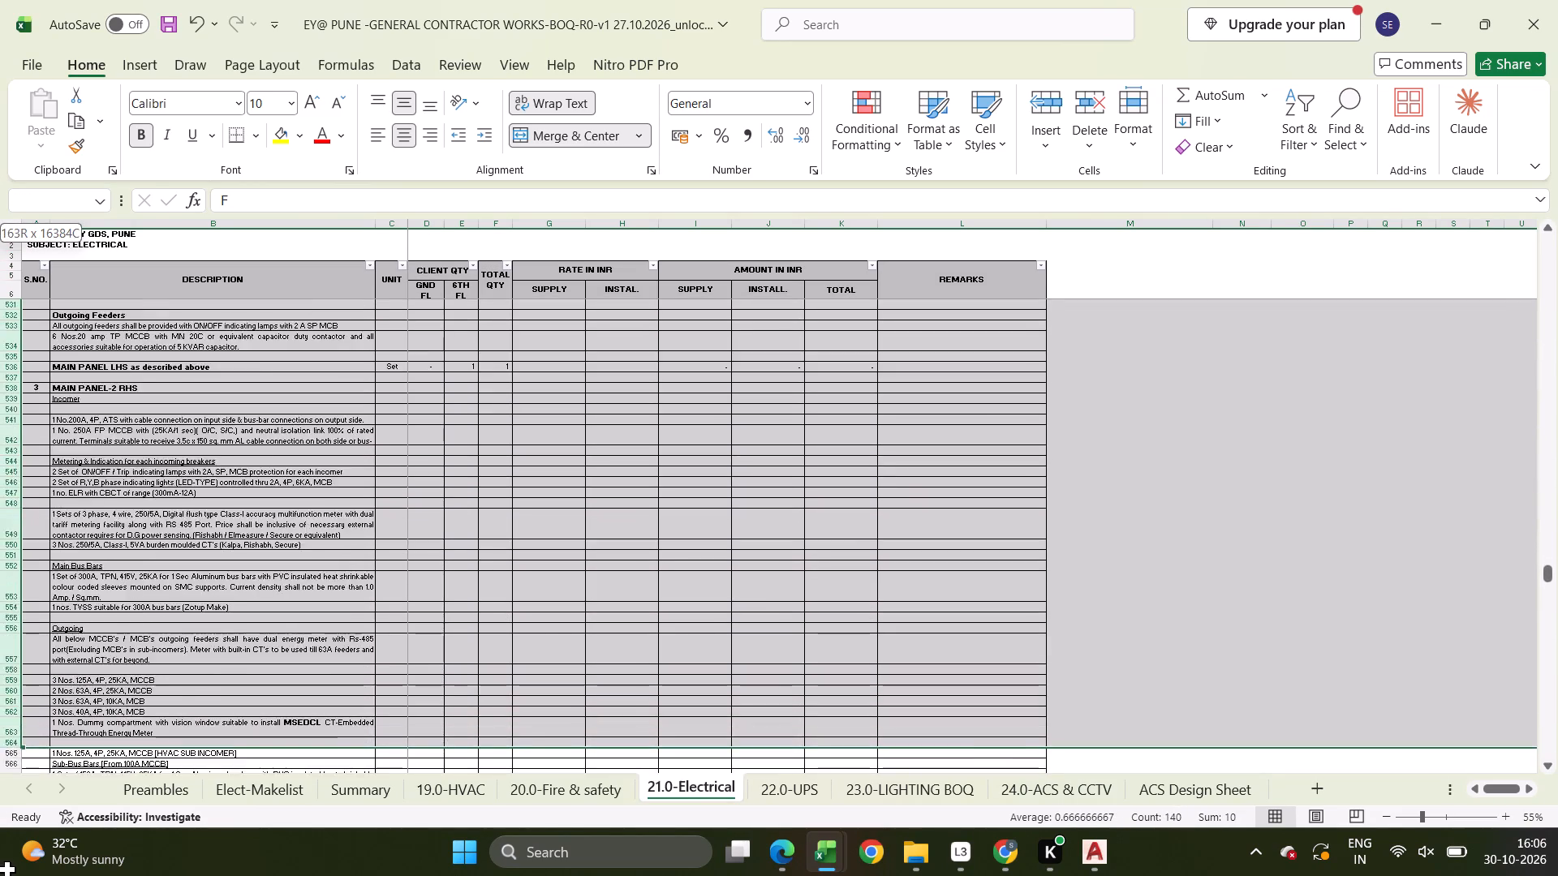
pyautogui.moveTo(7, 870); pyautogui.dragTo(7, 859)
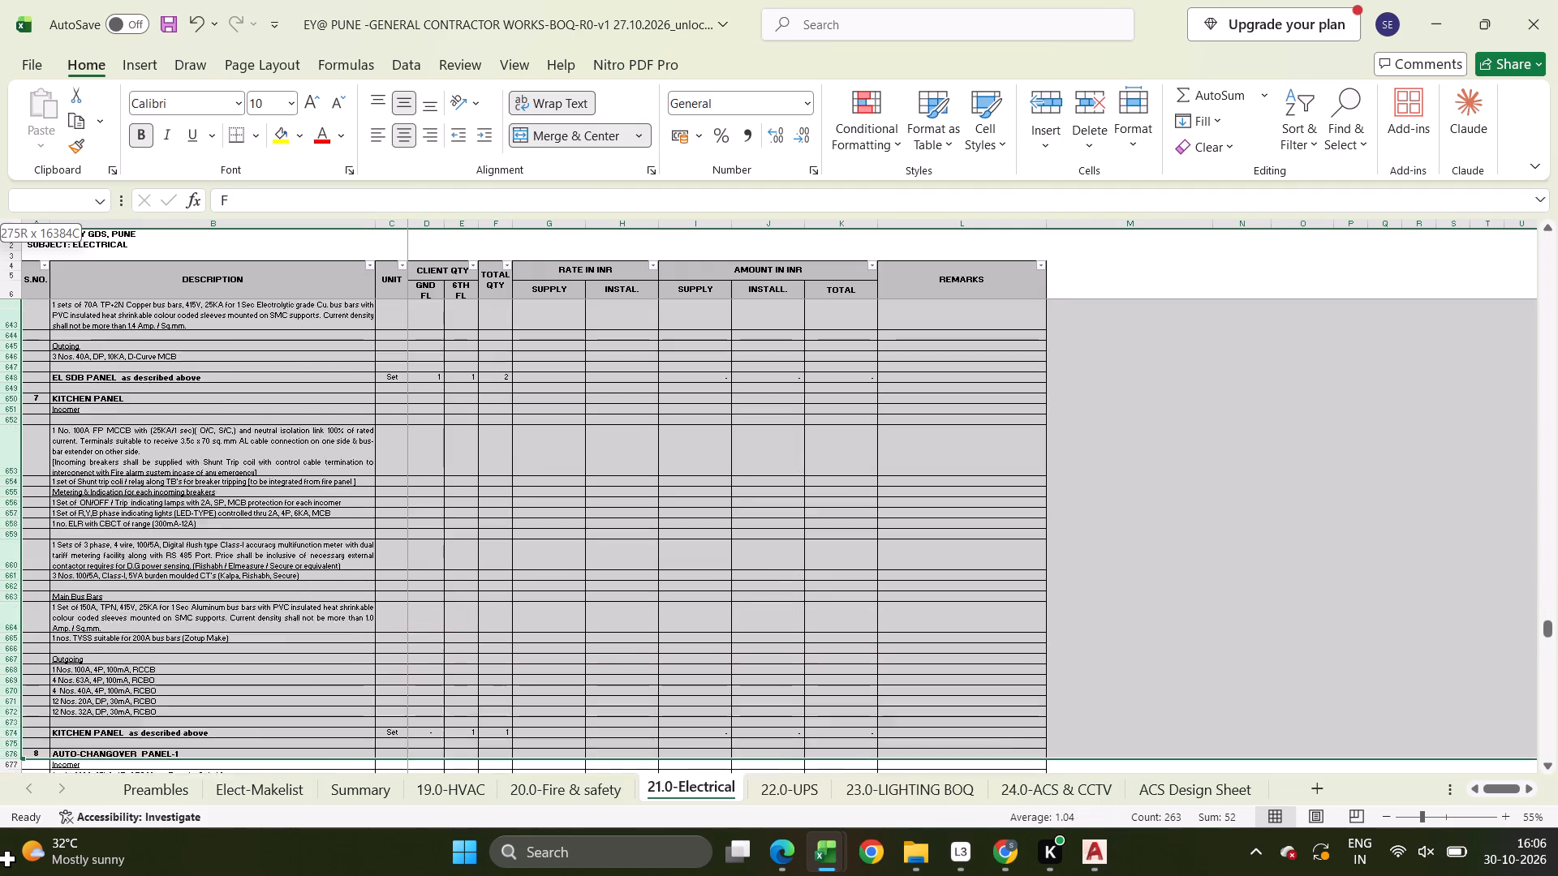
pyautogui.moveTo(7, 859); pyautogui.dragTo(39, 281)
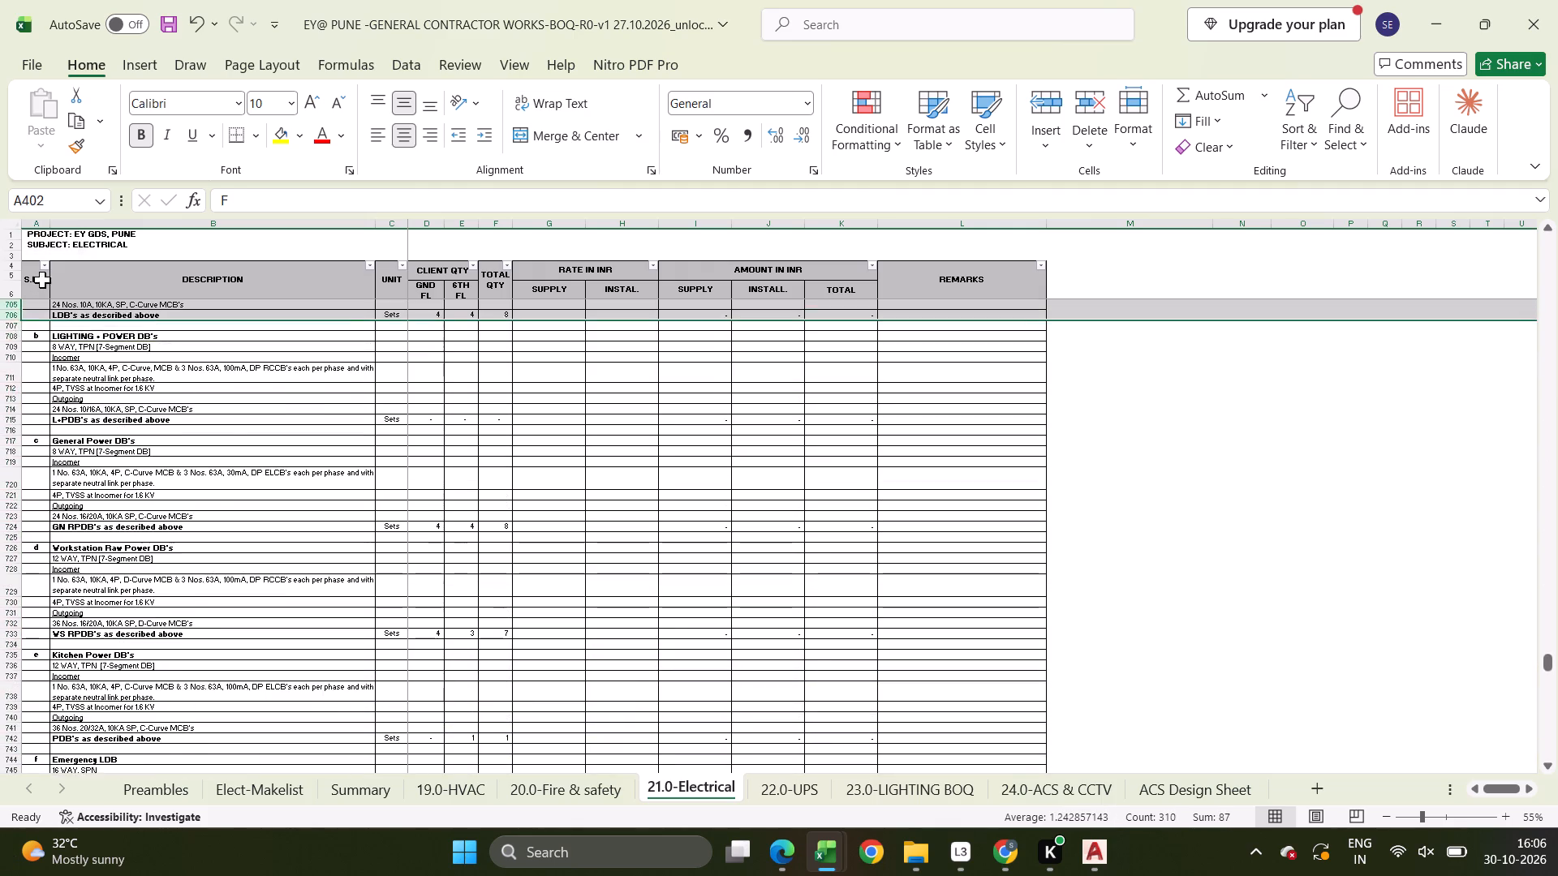
# Copy rows 697 to 818, Final Distribution Boards through Sub Total F, into Power Outlets from row 87, directly below Sub Total A.
pyautogui.scroll(11, 157, 454)
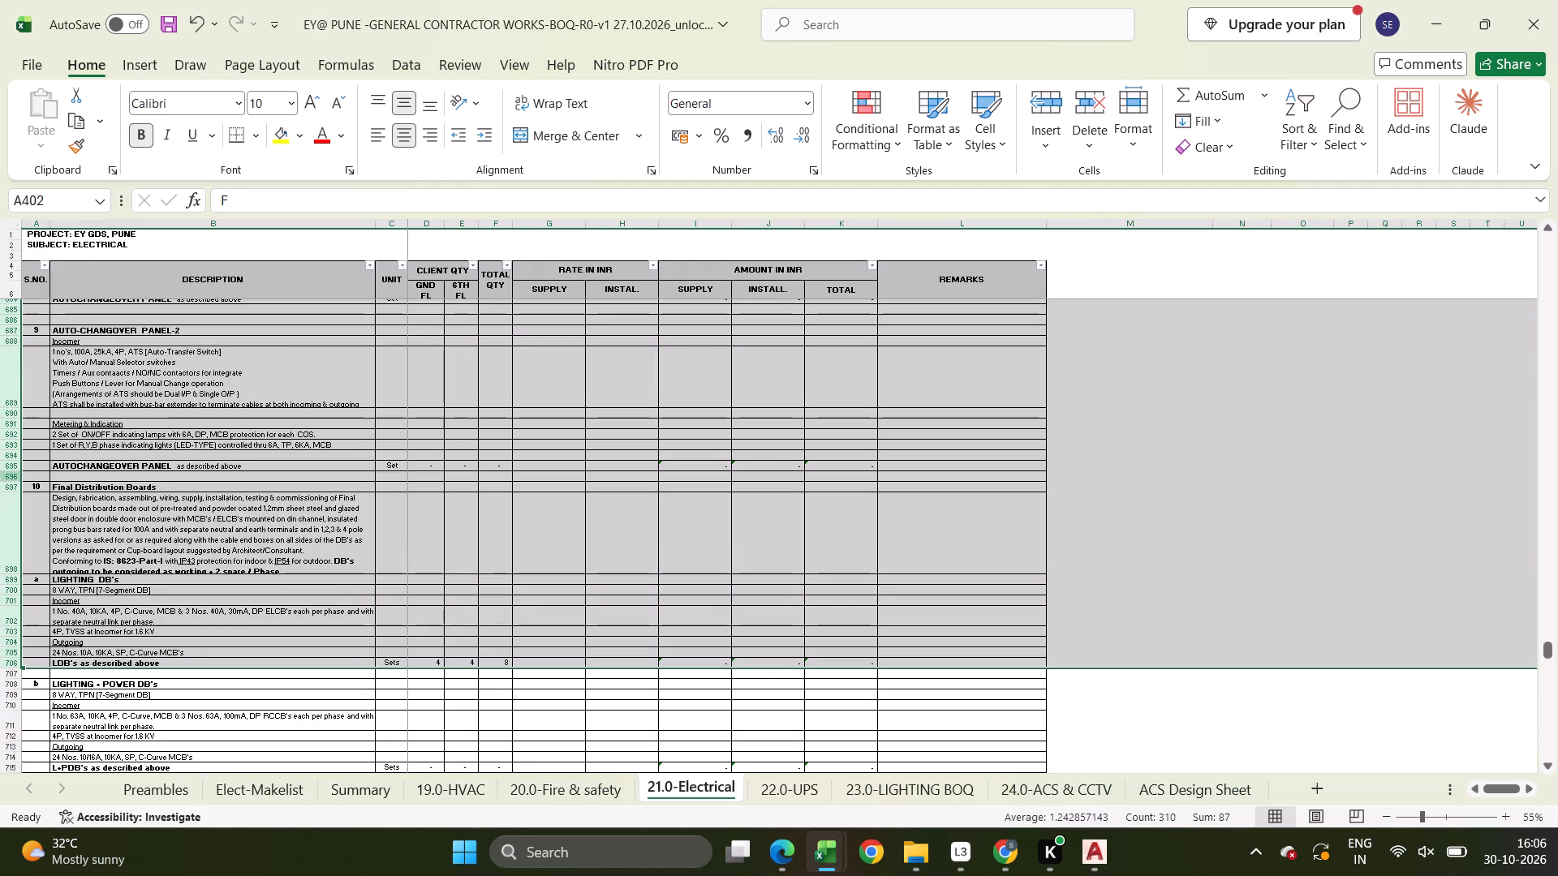
pyautogui.moveTo(4, 488); pyautogui.dragTo(0, 875)
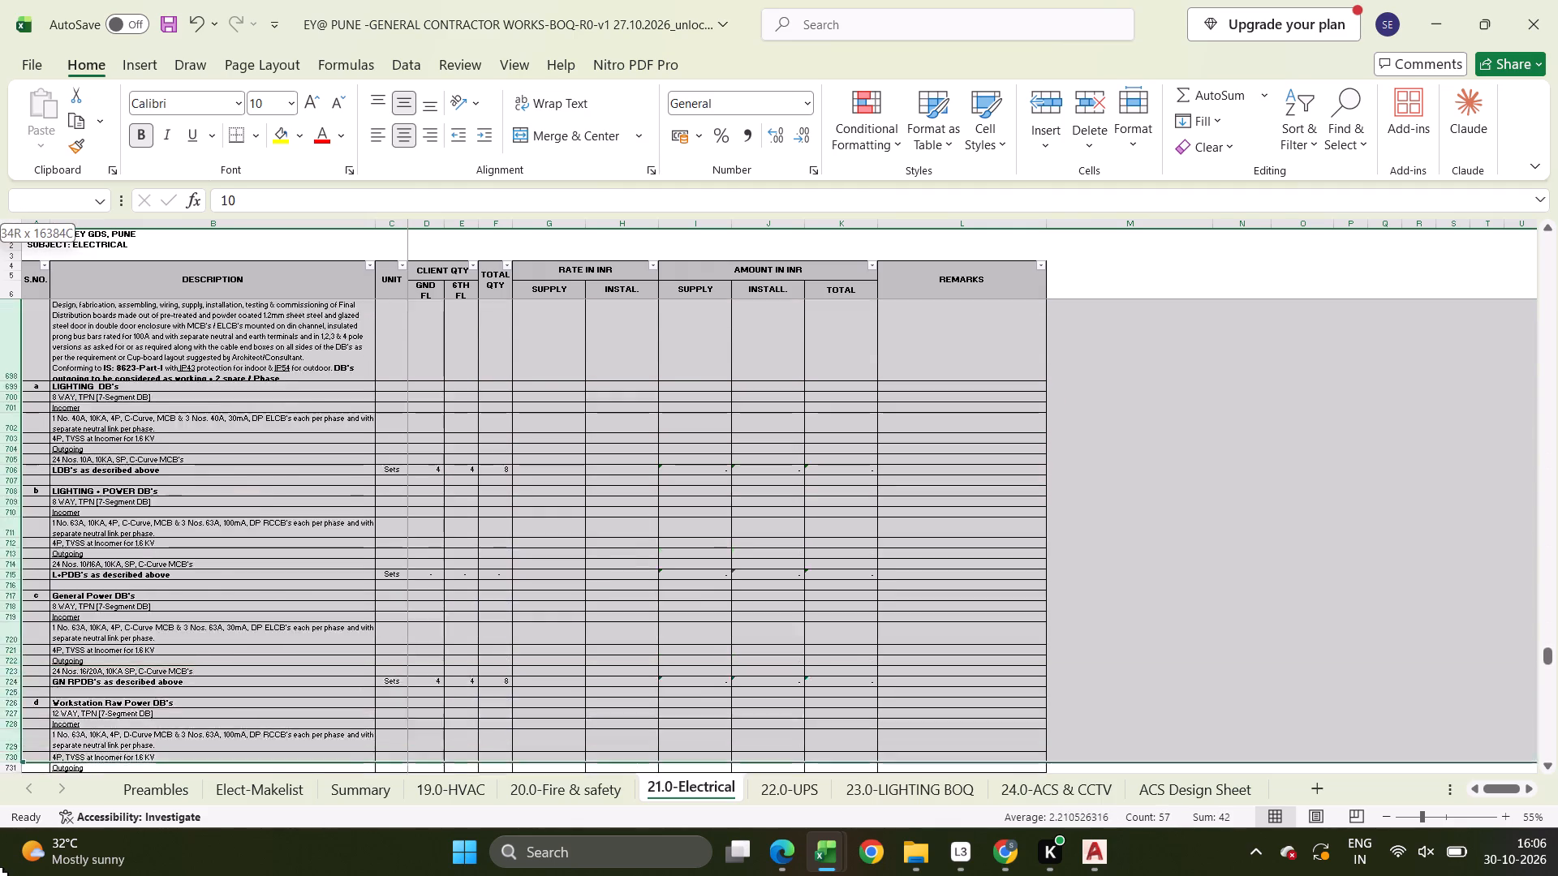
pyautogui.moveTo(0, 875); pyautogui.dragTo(21, 782)
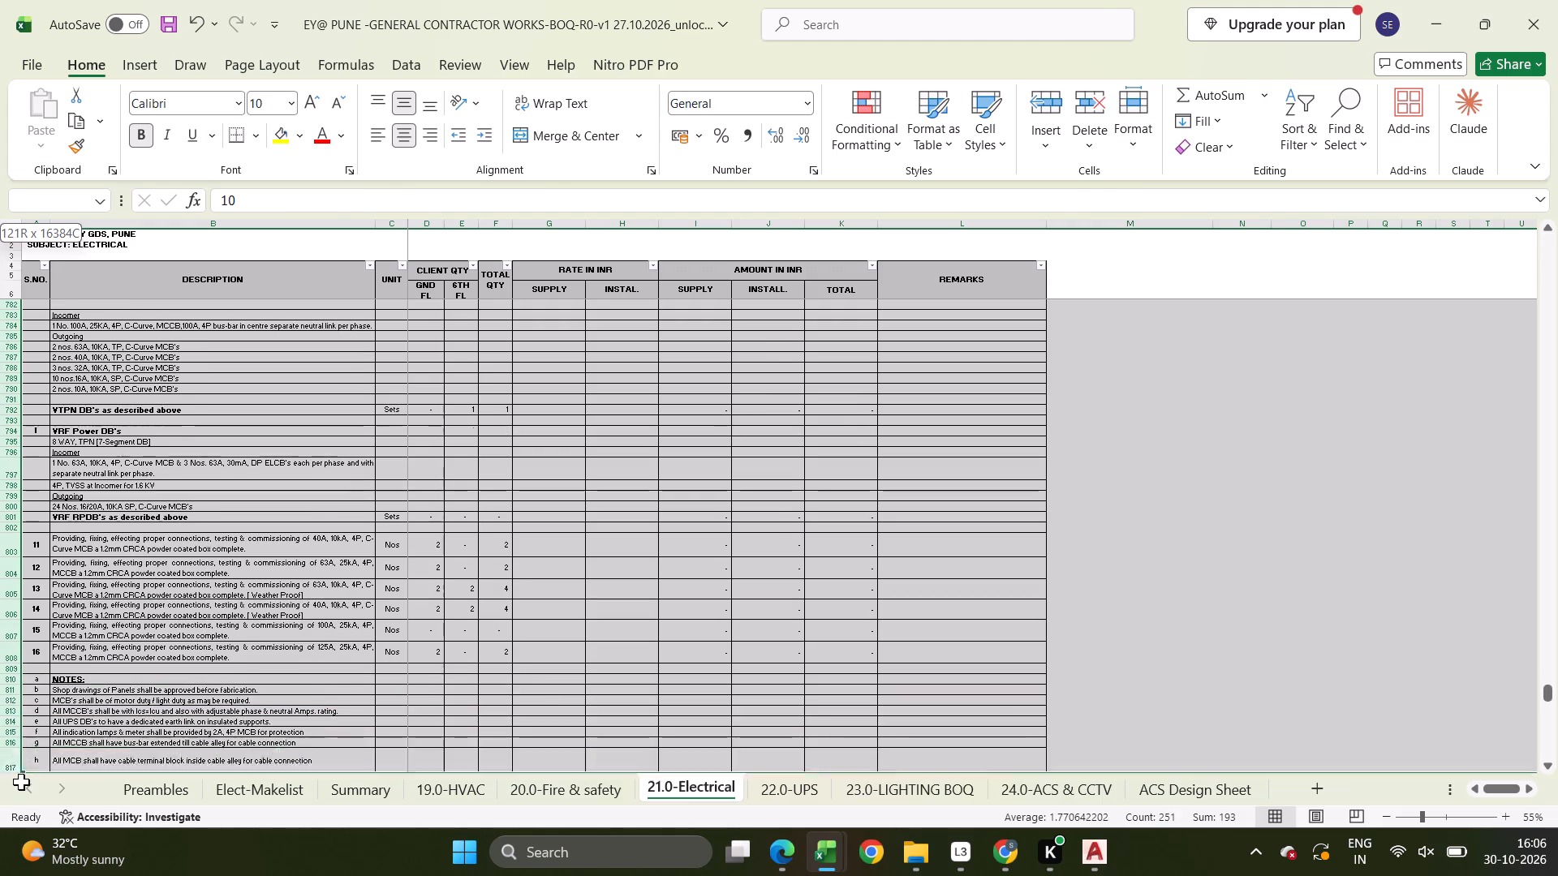
pyautogui.moveTo(21, 782); pyautogui.dragTo(45, 573)
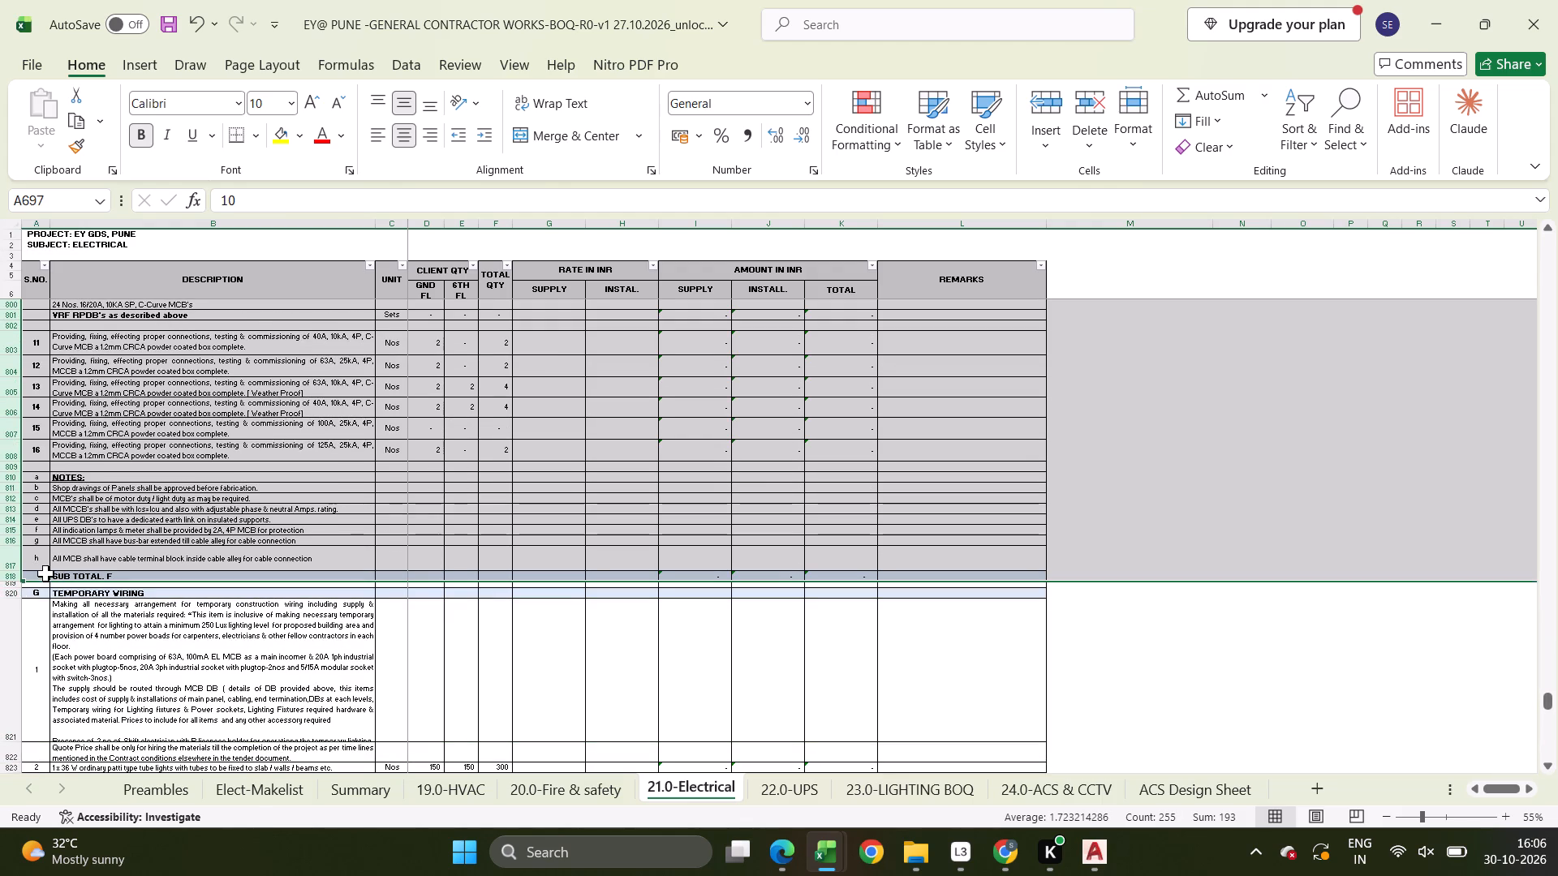
pyautogui.hotkey('ctrl', 'c')
pyautogui.hotkey('alt', 'Tab')
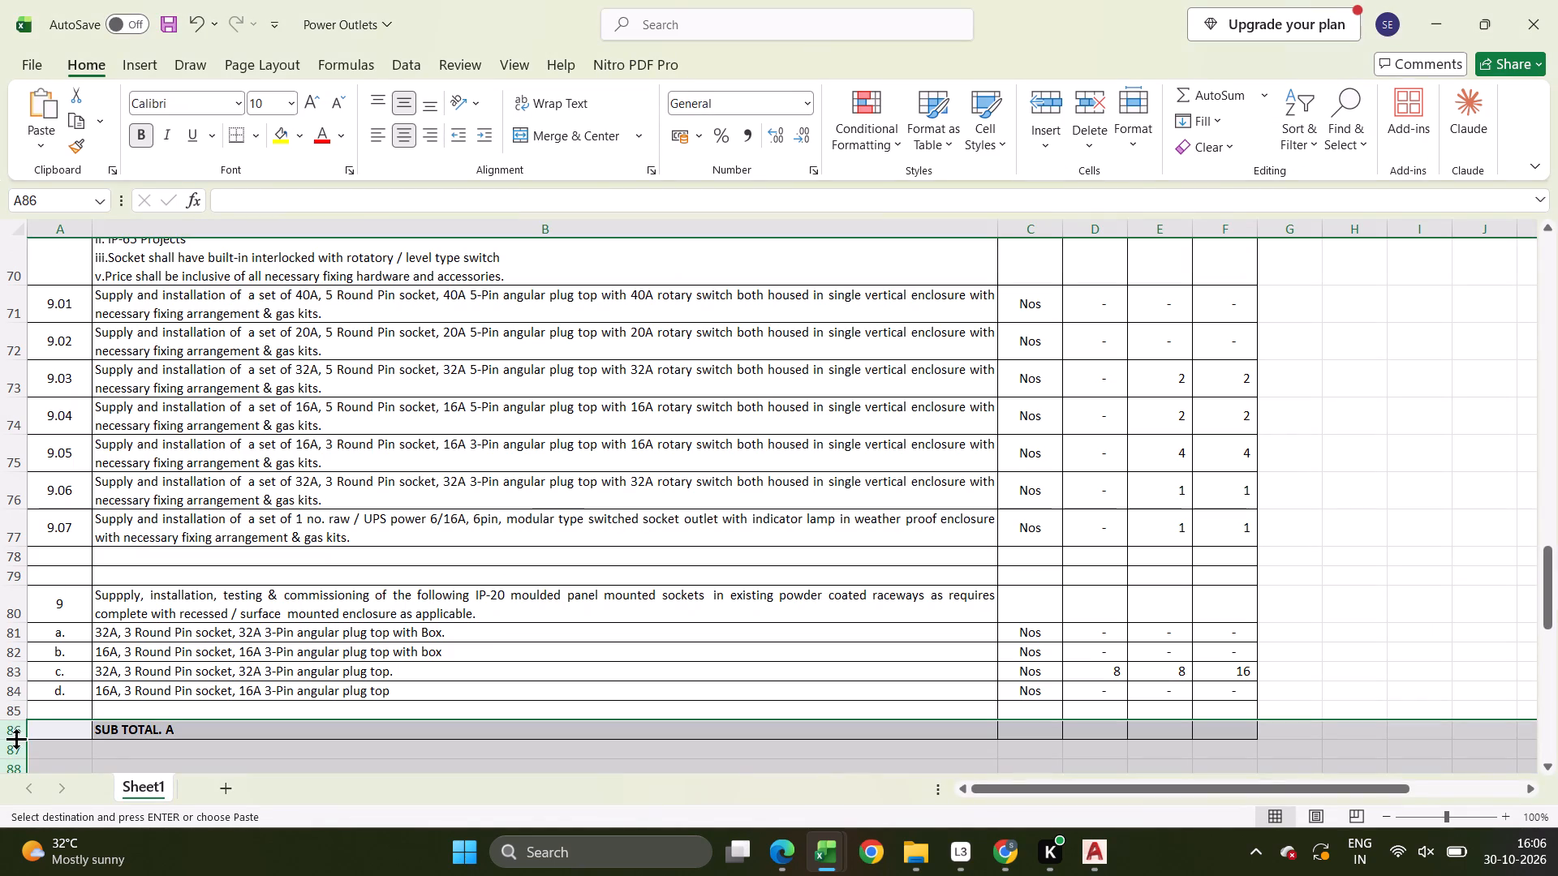
pyautogui.click(10, 749)
pyautogui.hotkey('ctrl', 'v')
# Review the pasted distribution board items down to VRF Power DB's and back up to Sub Total A.
pyautogui.scroll(-8, 291, 667)
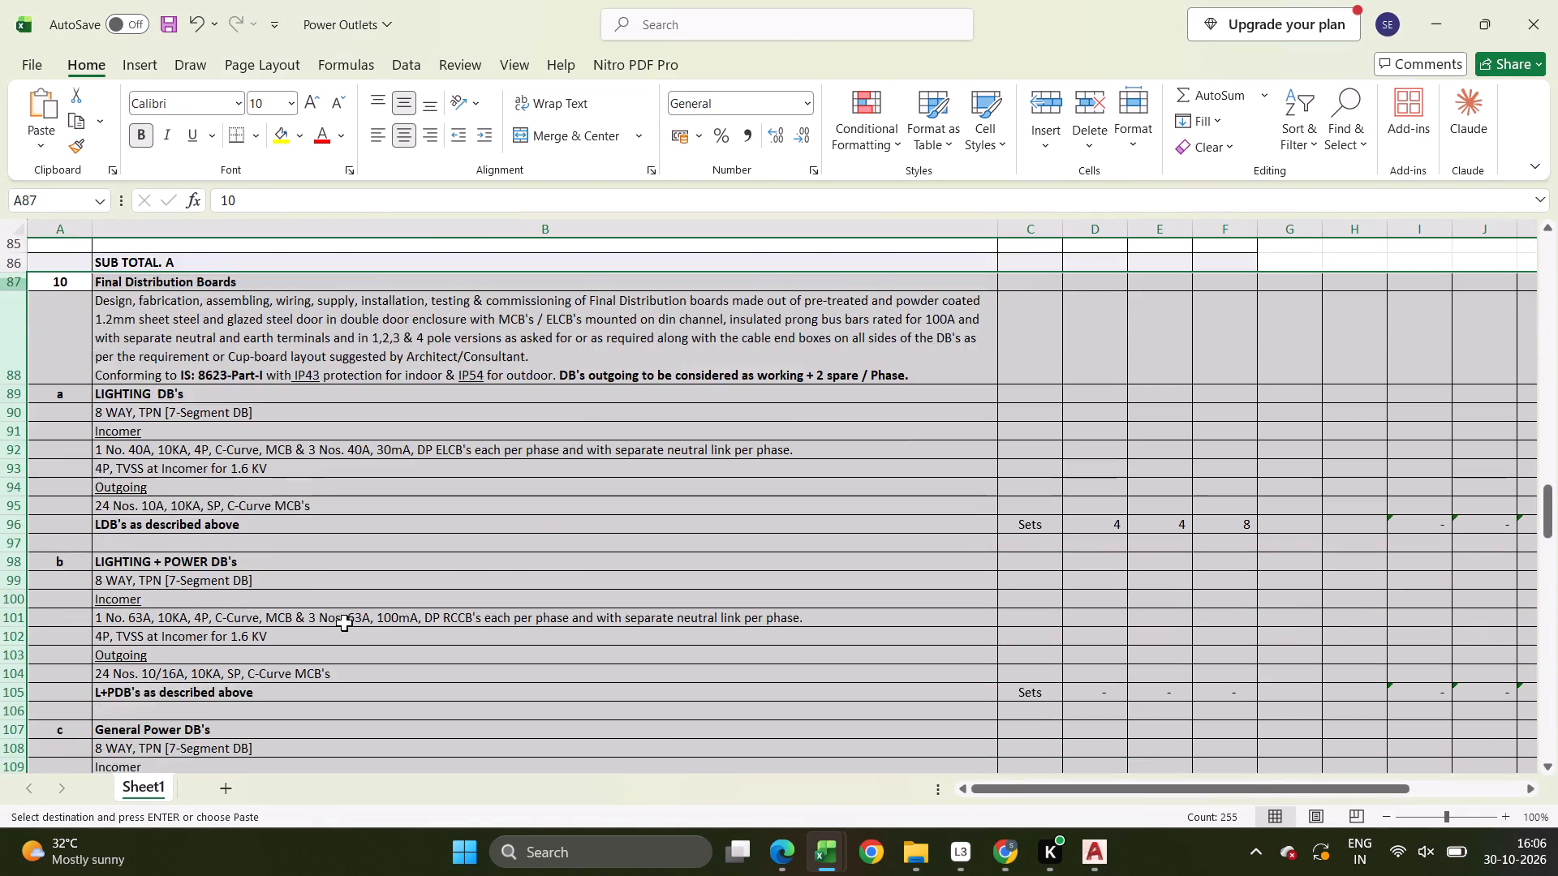
pyautogui.scroll(-6, 344, 622)
pyautogui.scroll(-20, 554, 585)
pyautogui.scroll(-1, 554, 585)
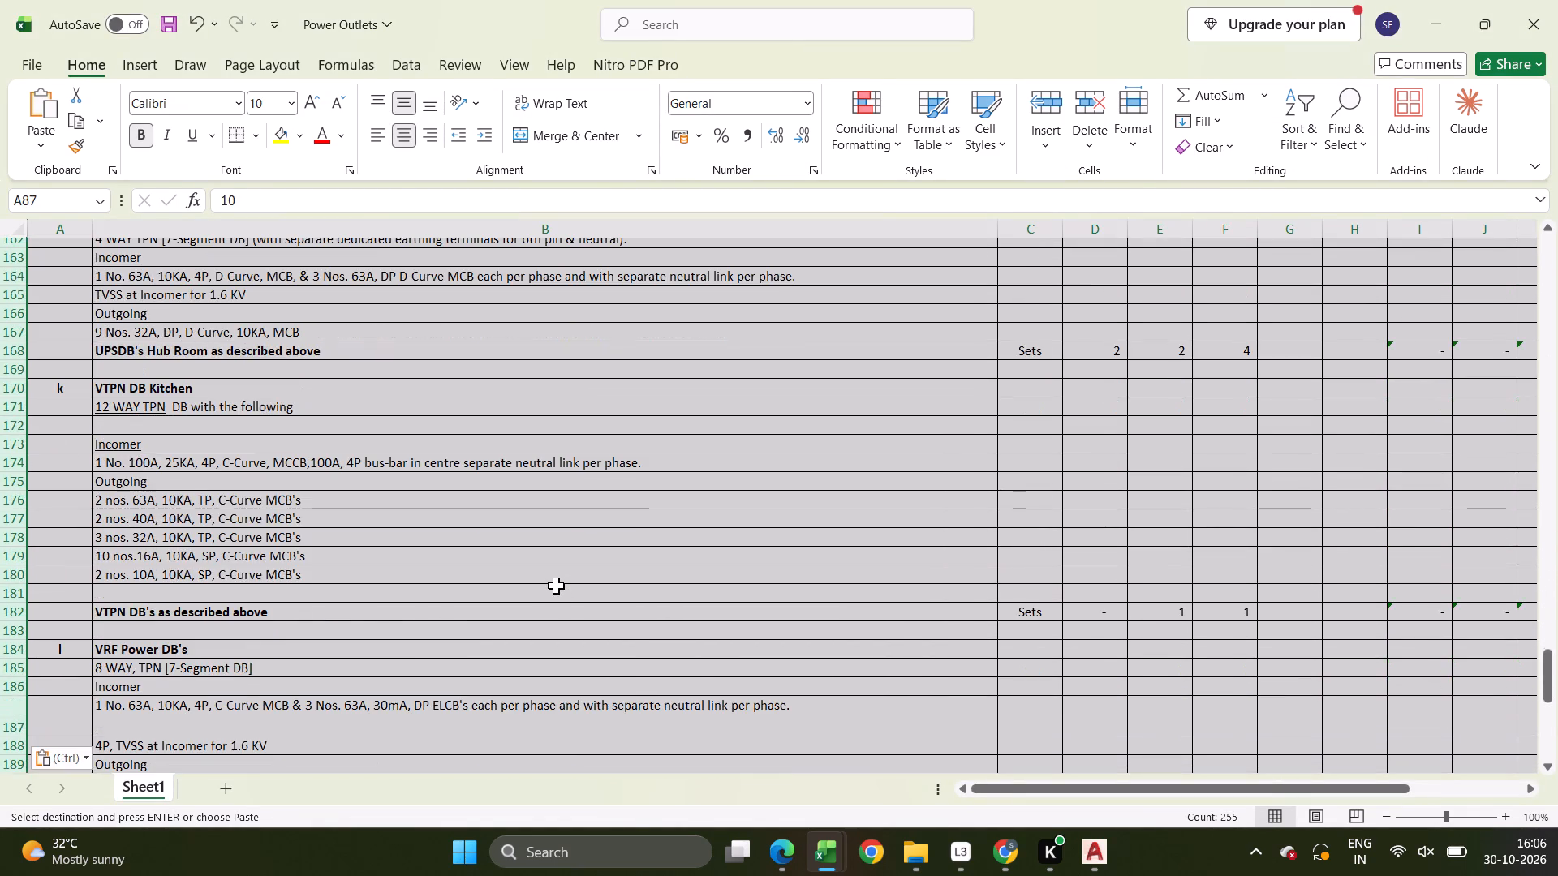
pyautogui.scroll(1, 556, 586)
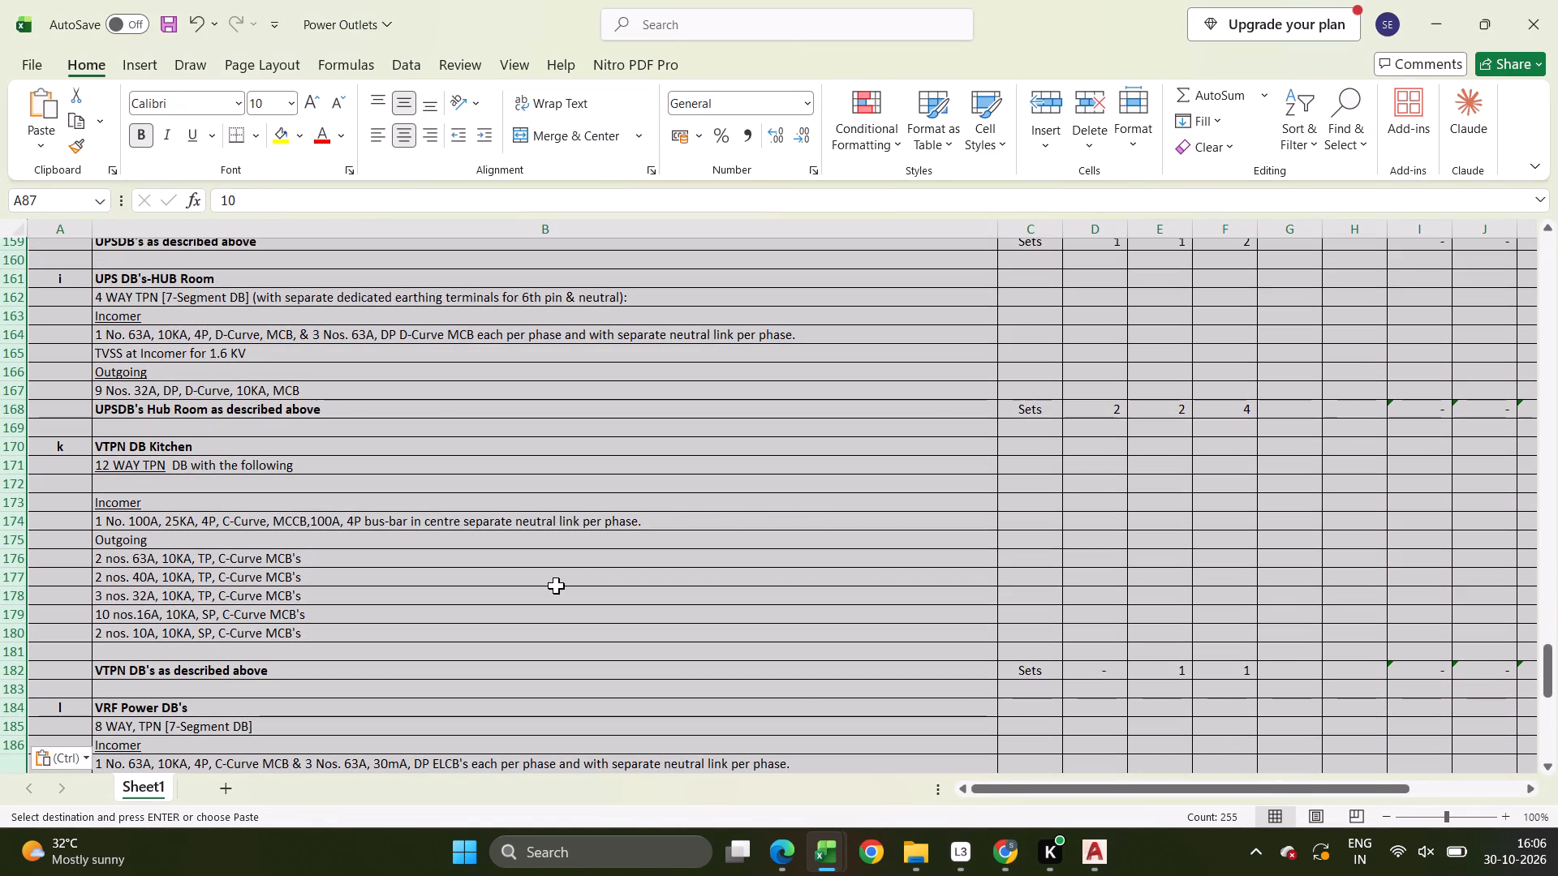
pyautogui.scroll(7, 556, 586)
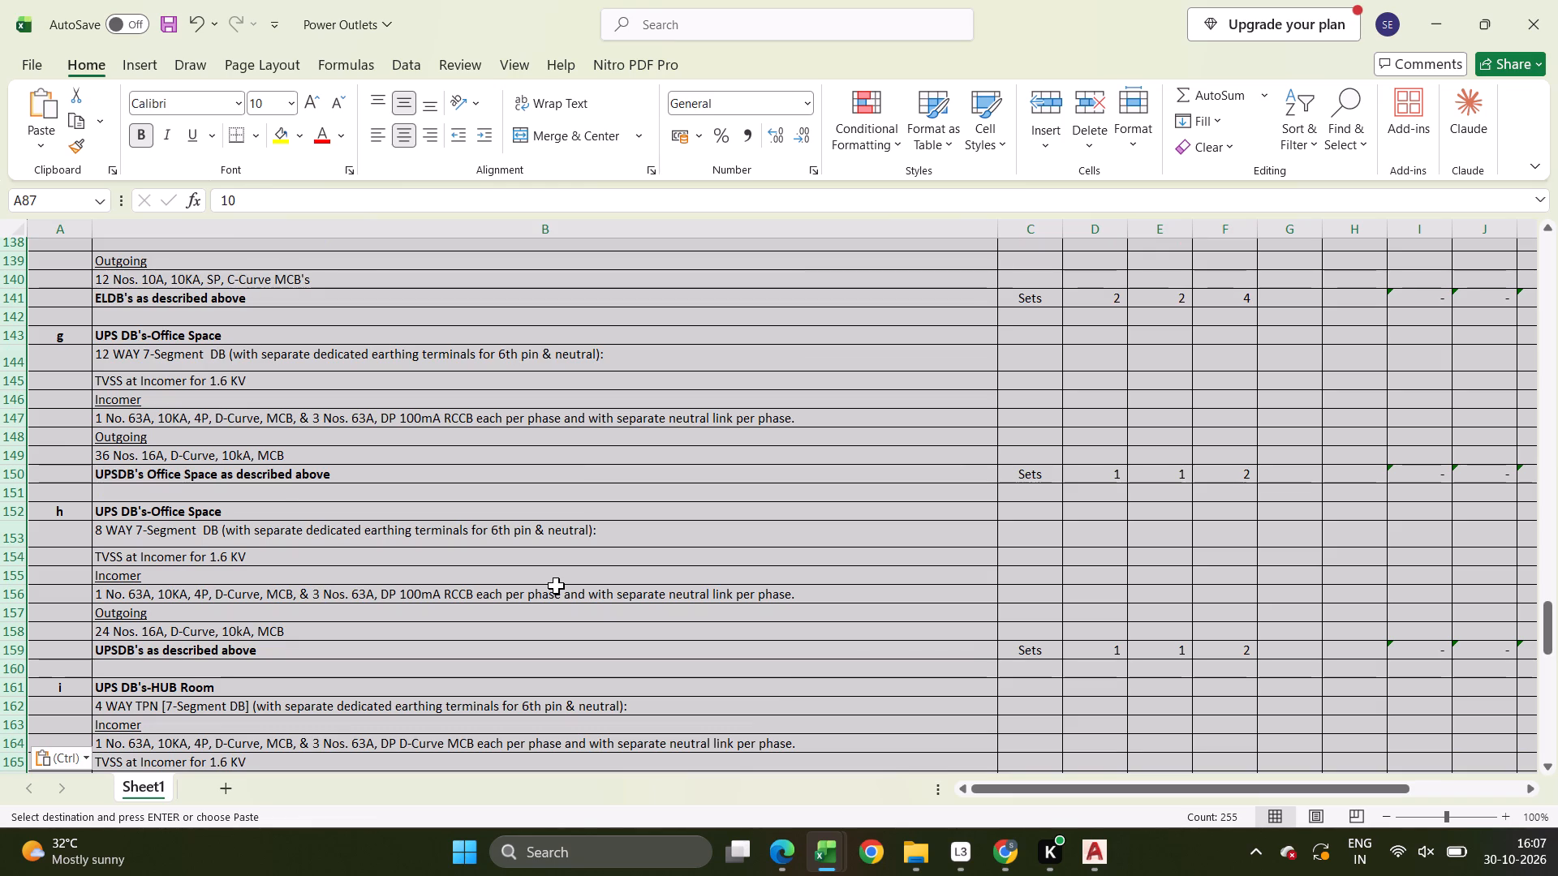
pyautogui.scroll(6, 556, 586)
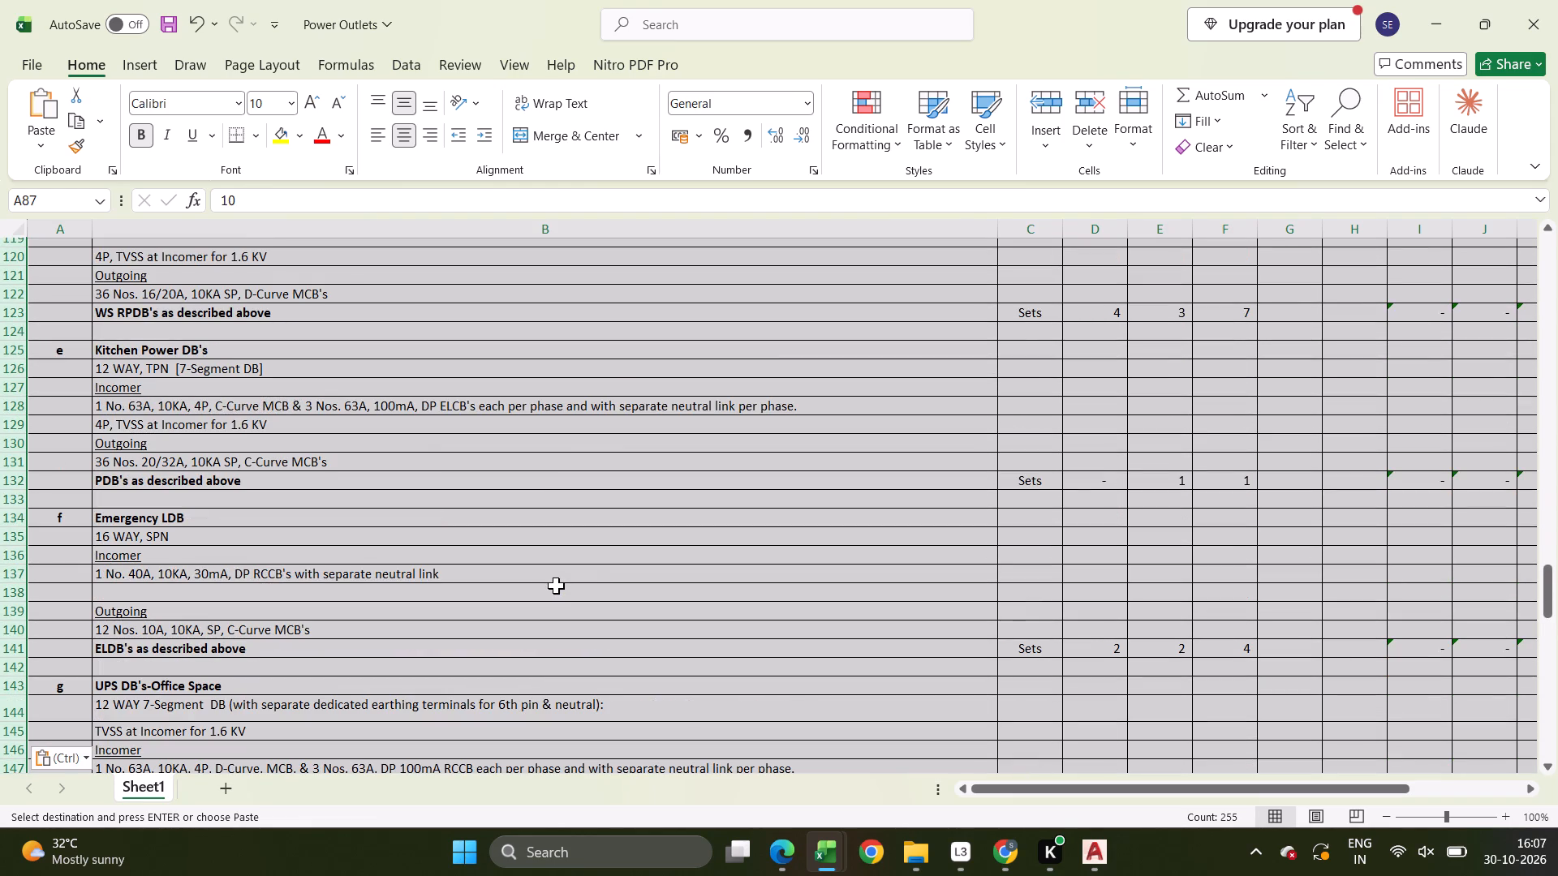
pyautogui.scroll(6, 556, 586)
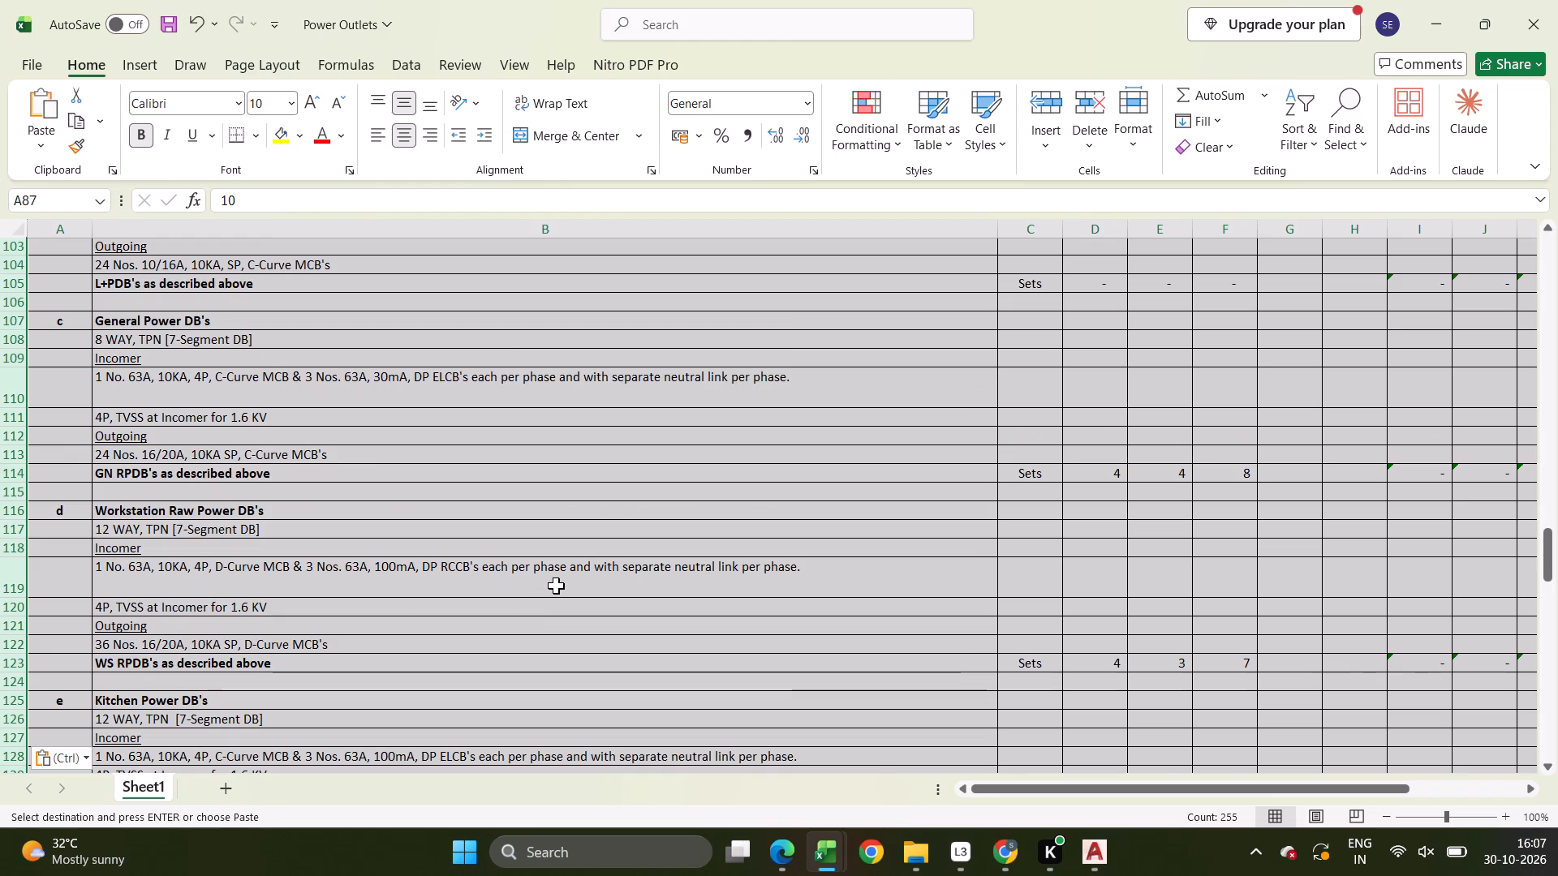
pyautogui.scroll(3, 556, 586)
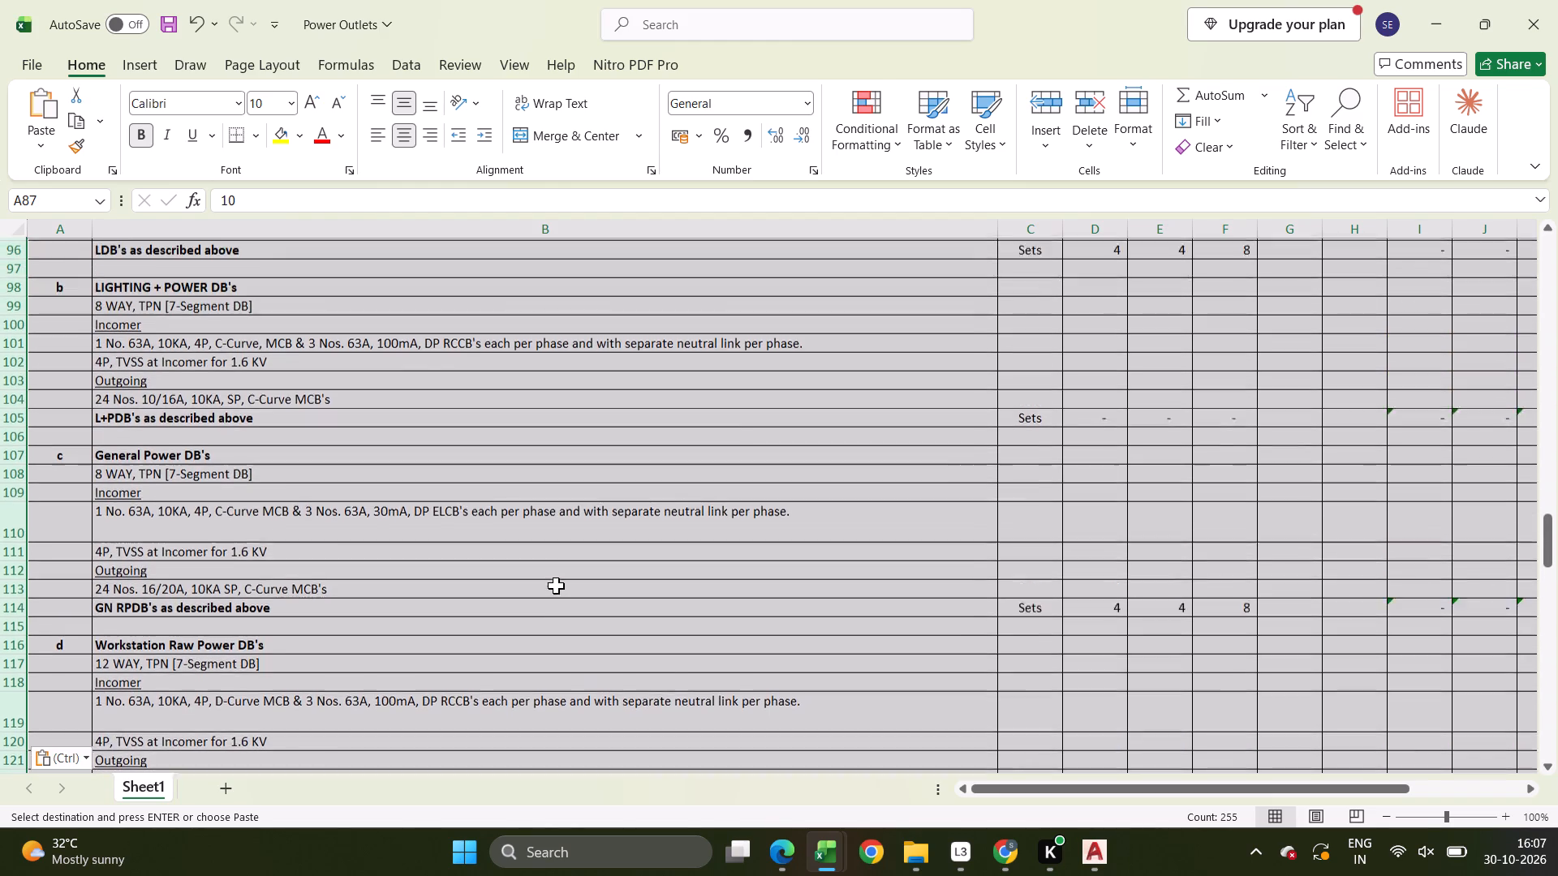
pyautogui.scroll(8, 556, 586)
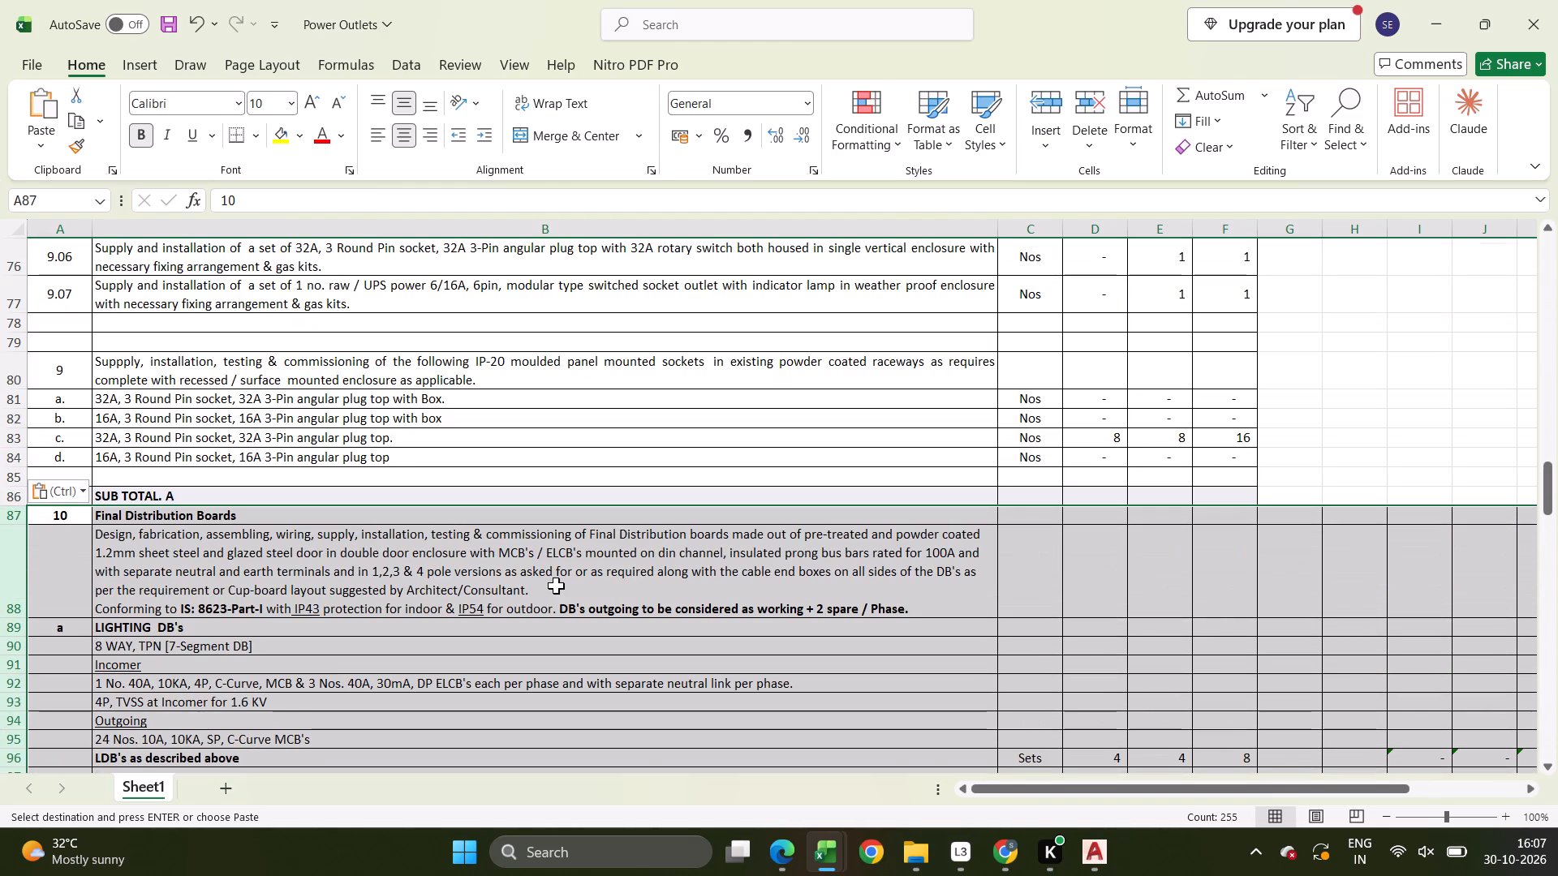
pyautogui.scroll(1, 875, 470)
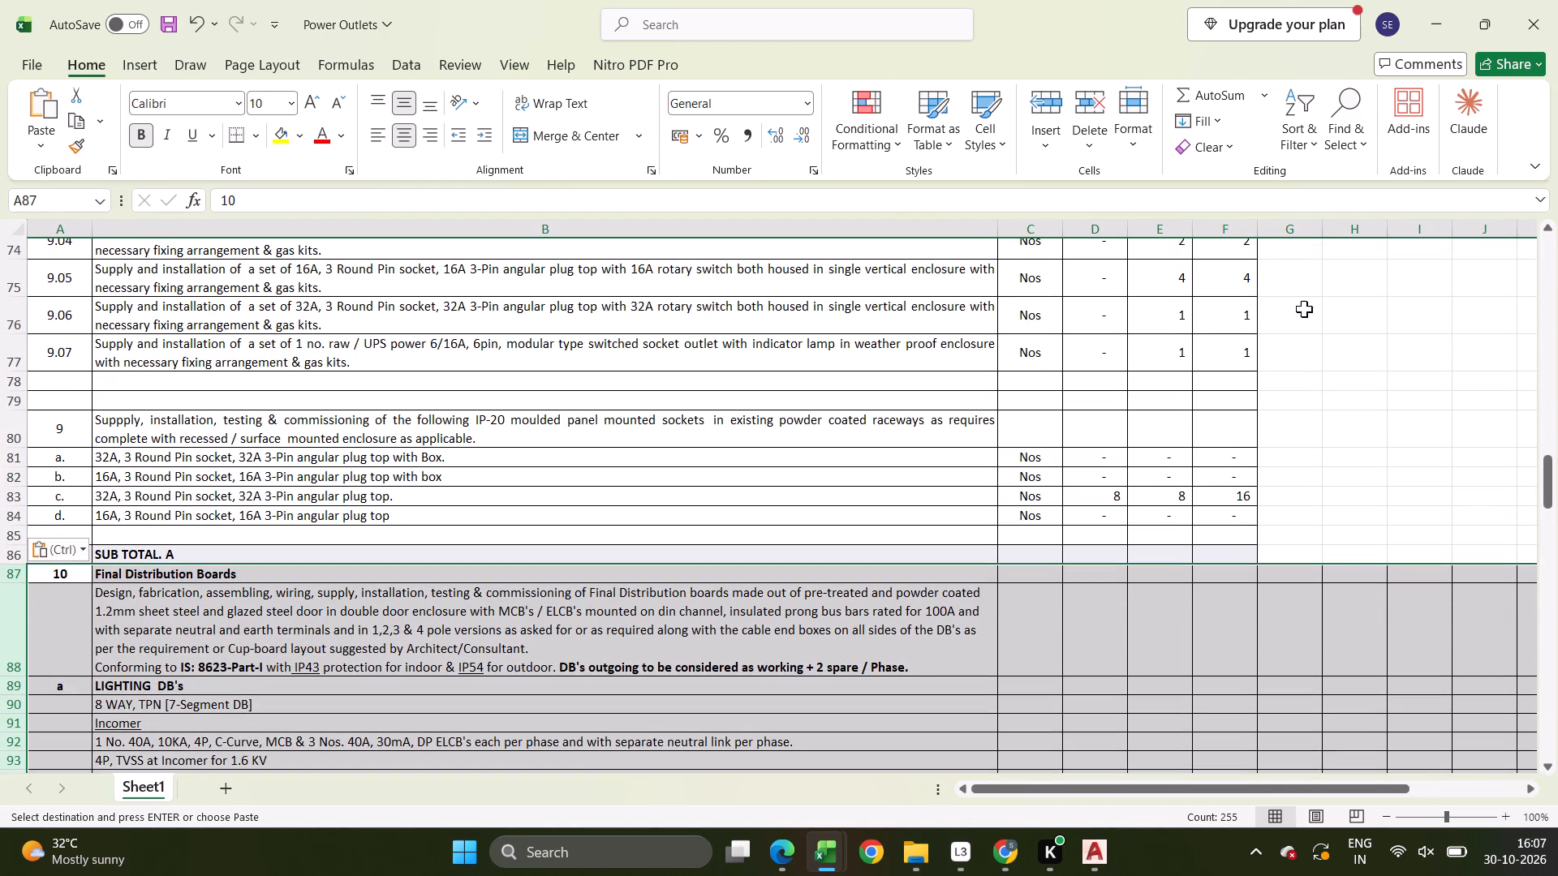
# Apply the cell formatting of G198:L198 to the rate, amount and remarks columns from row 7 down to Sub Total A with Format Painter.
pyautogui.keyDown('shift'); pyautogui.scroll(-2, 1297, 474); pyautogui.keyUp('shift')
pyautogui.click(1288, 596)
pyautogui.keyDown('ctrl'); pyautogui.scroll(-2, 1280, 595); pyautogui.keyUp('ctrl')
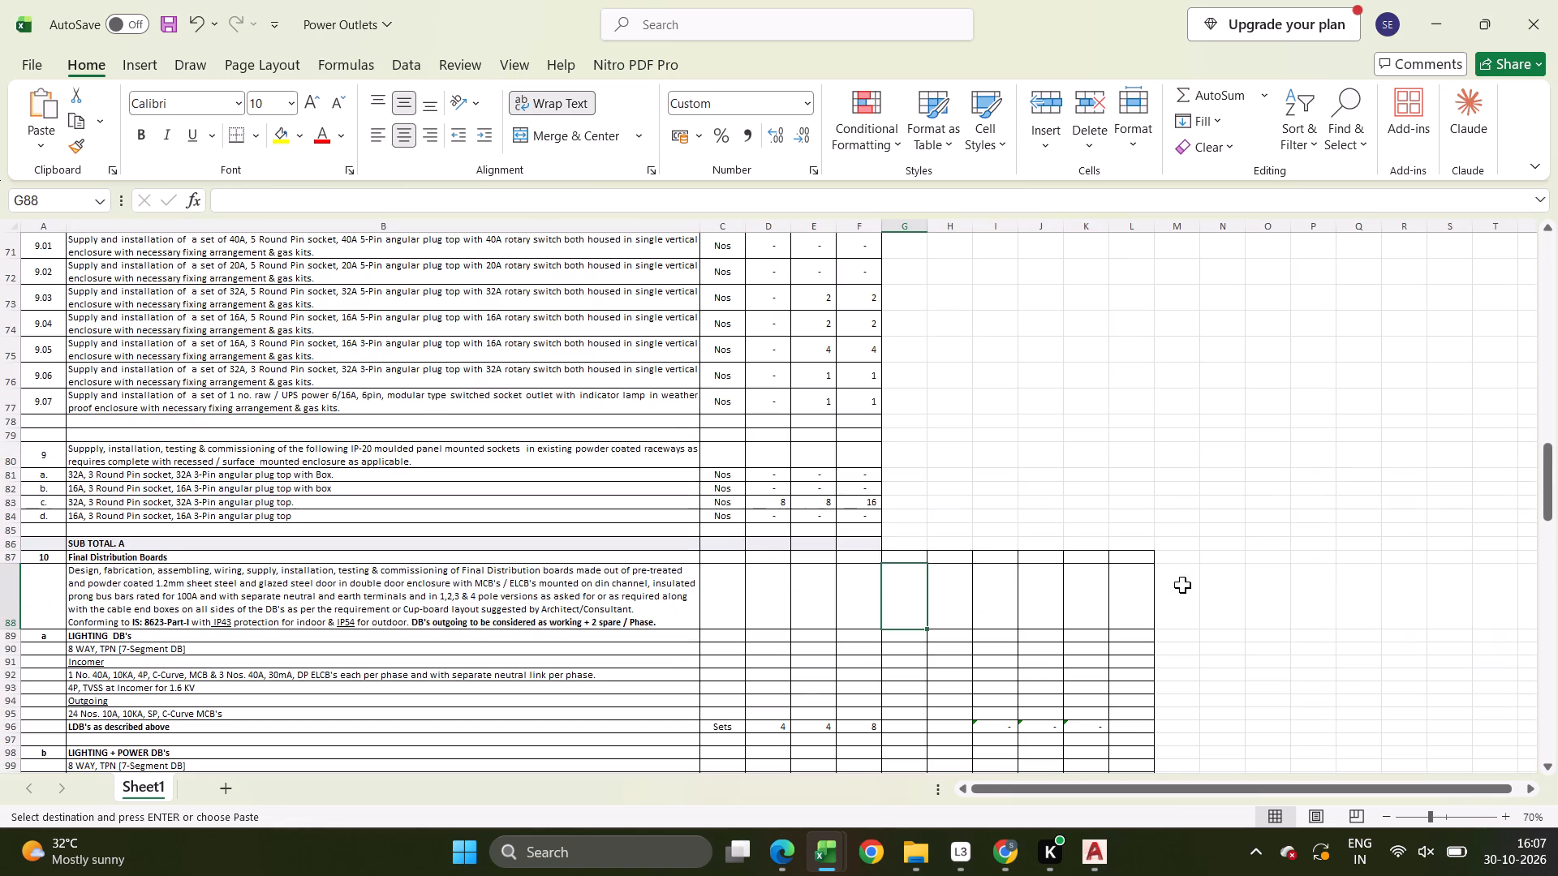
pyautogui.moveTo(907, 554); pyautogui.dragTo(1164, 778)
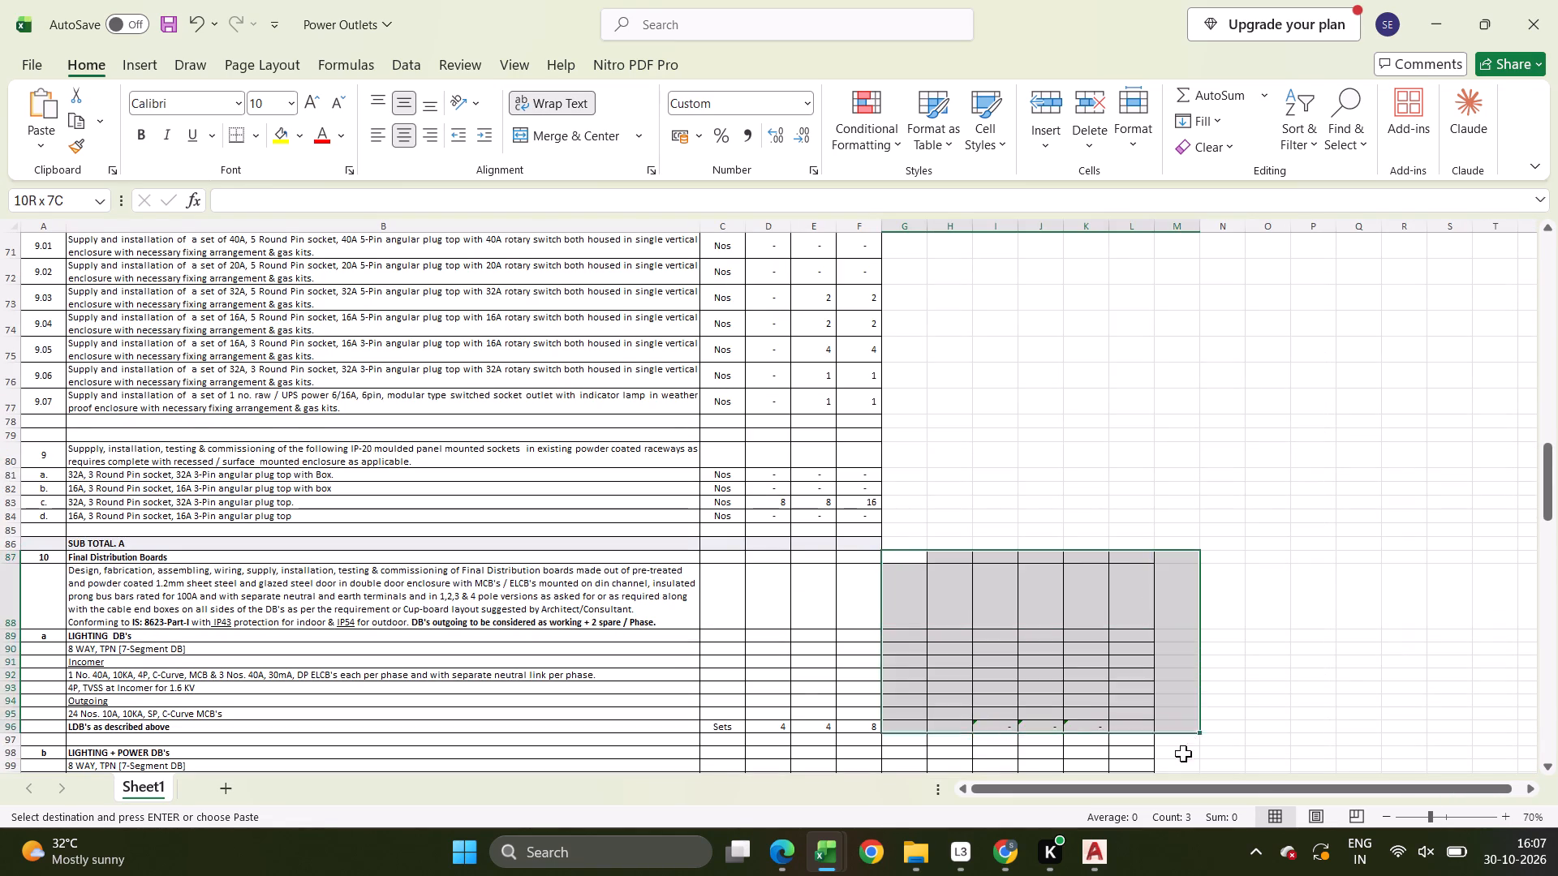
pyautogui.moveTo(1164, 778); pyautogui.dragTo(1148, 875)
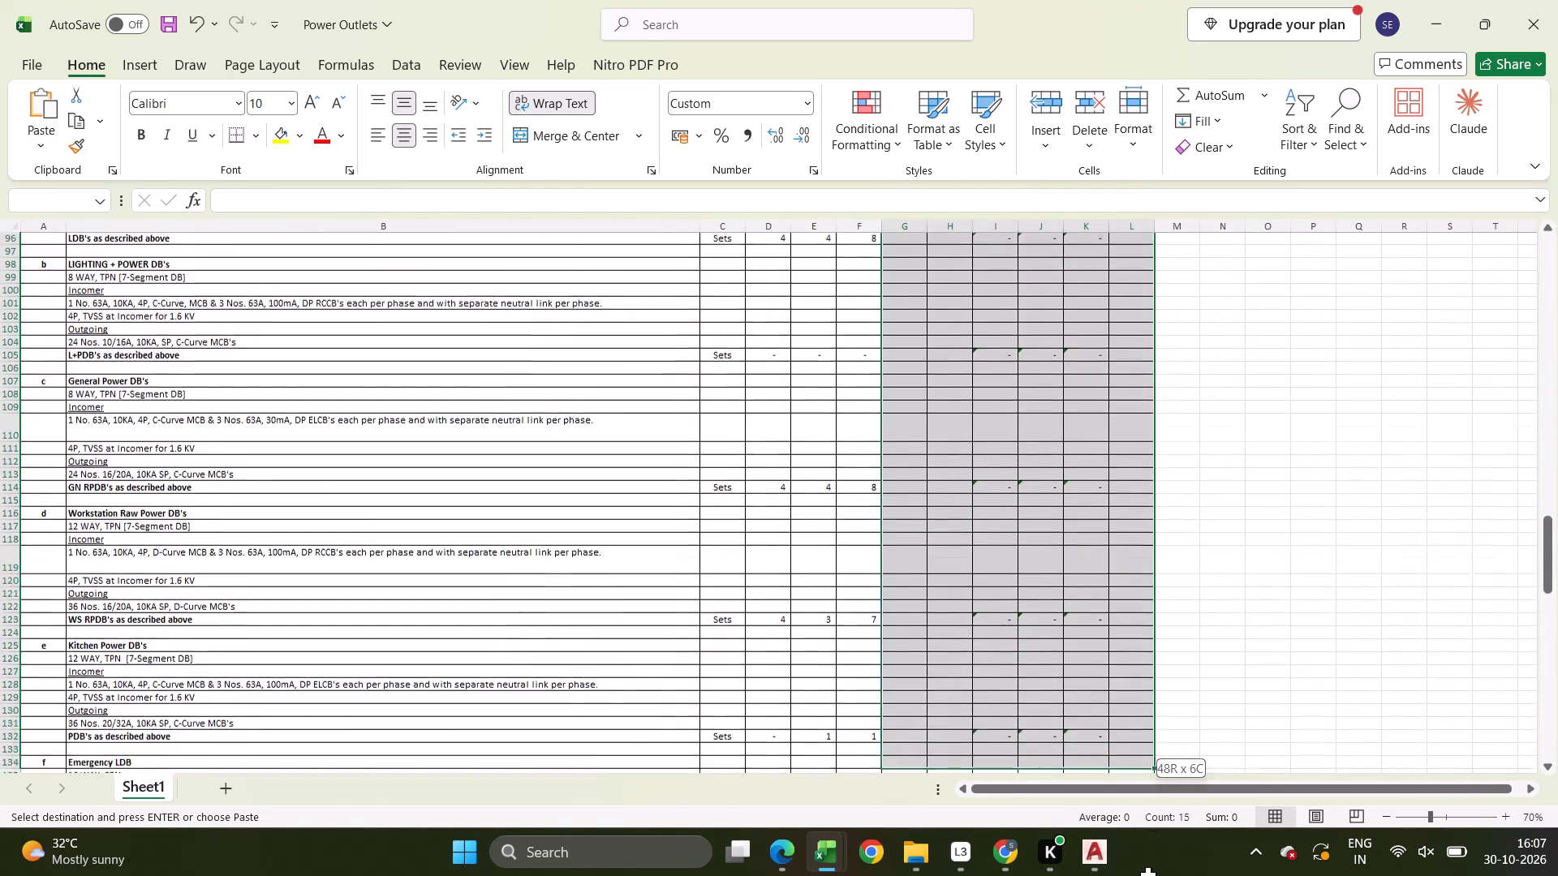
pyautogui.moveTo(1148, 875); pyautogui.dragTo(1148, 771)
pyautogui.moveTo(907, 616); pyautogui.dragTo(1089, 617)
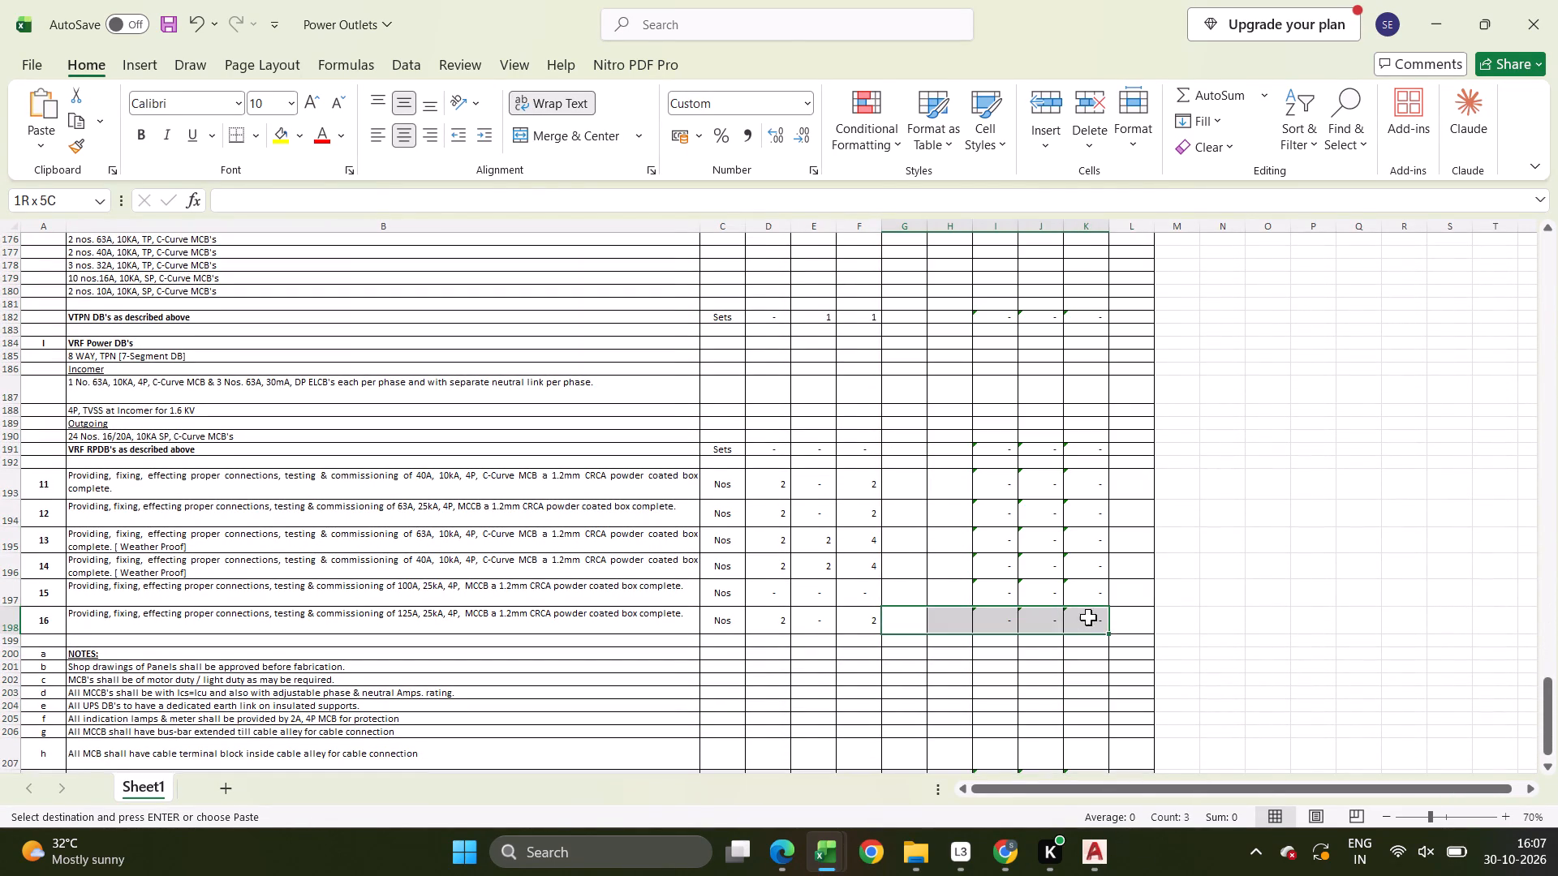
pyautogui.moveTo(1089, 617); pyautogui.dragTo(1130, 682)
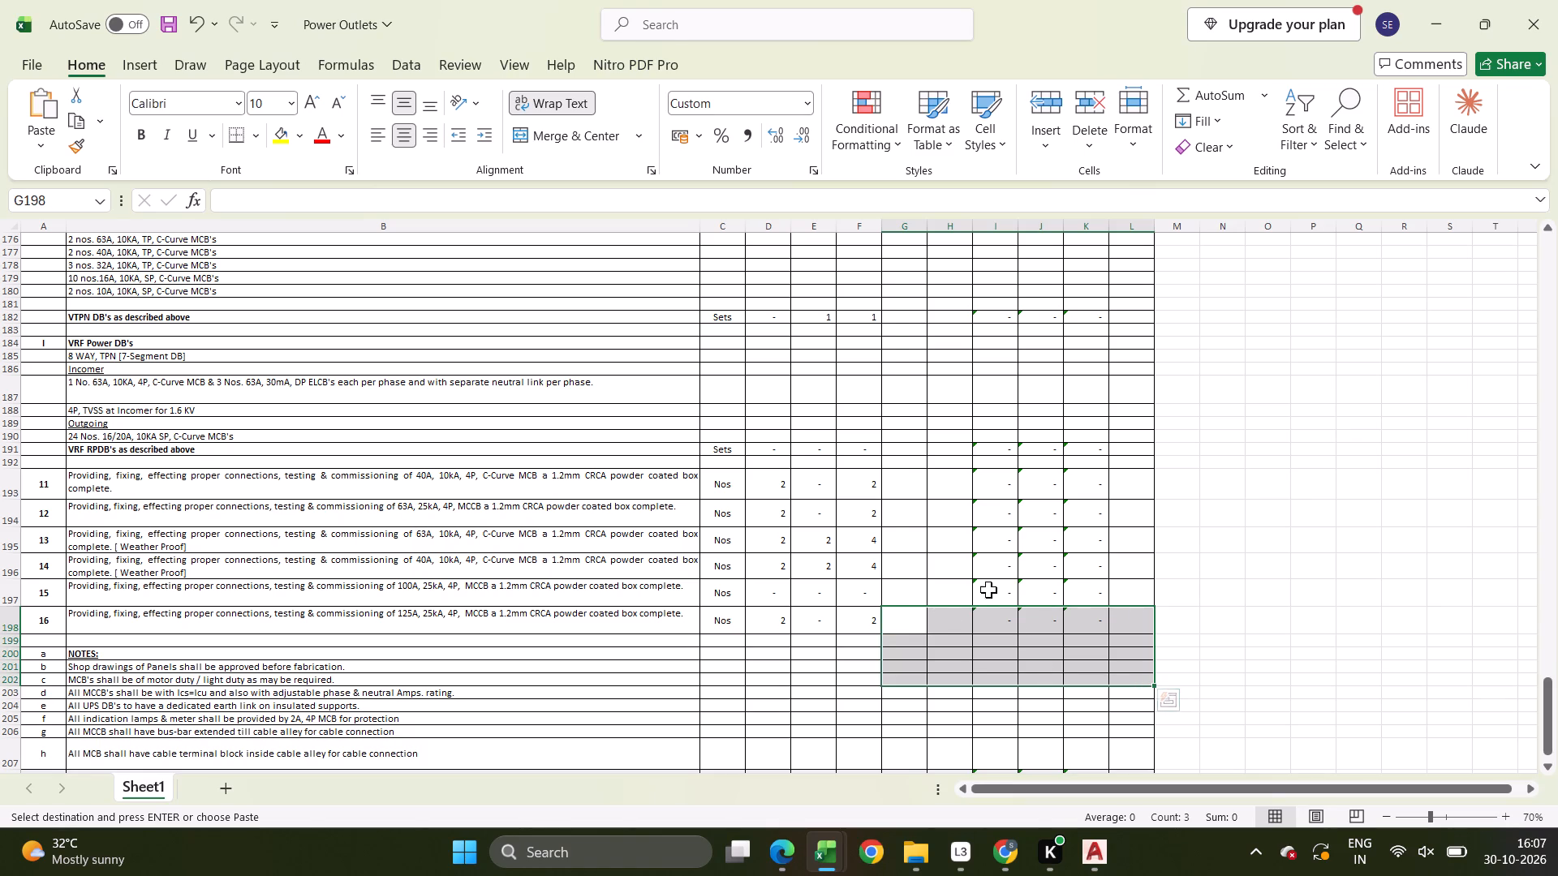
pyautogui.moveTo(915, 624); pyautogui.dragTo(1133, 623)
pyautogui.doubleClick(74, 153)
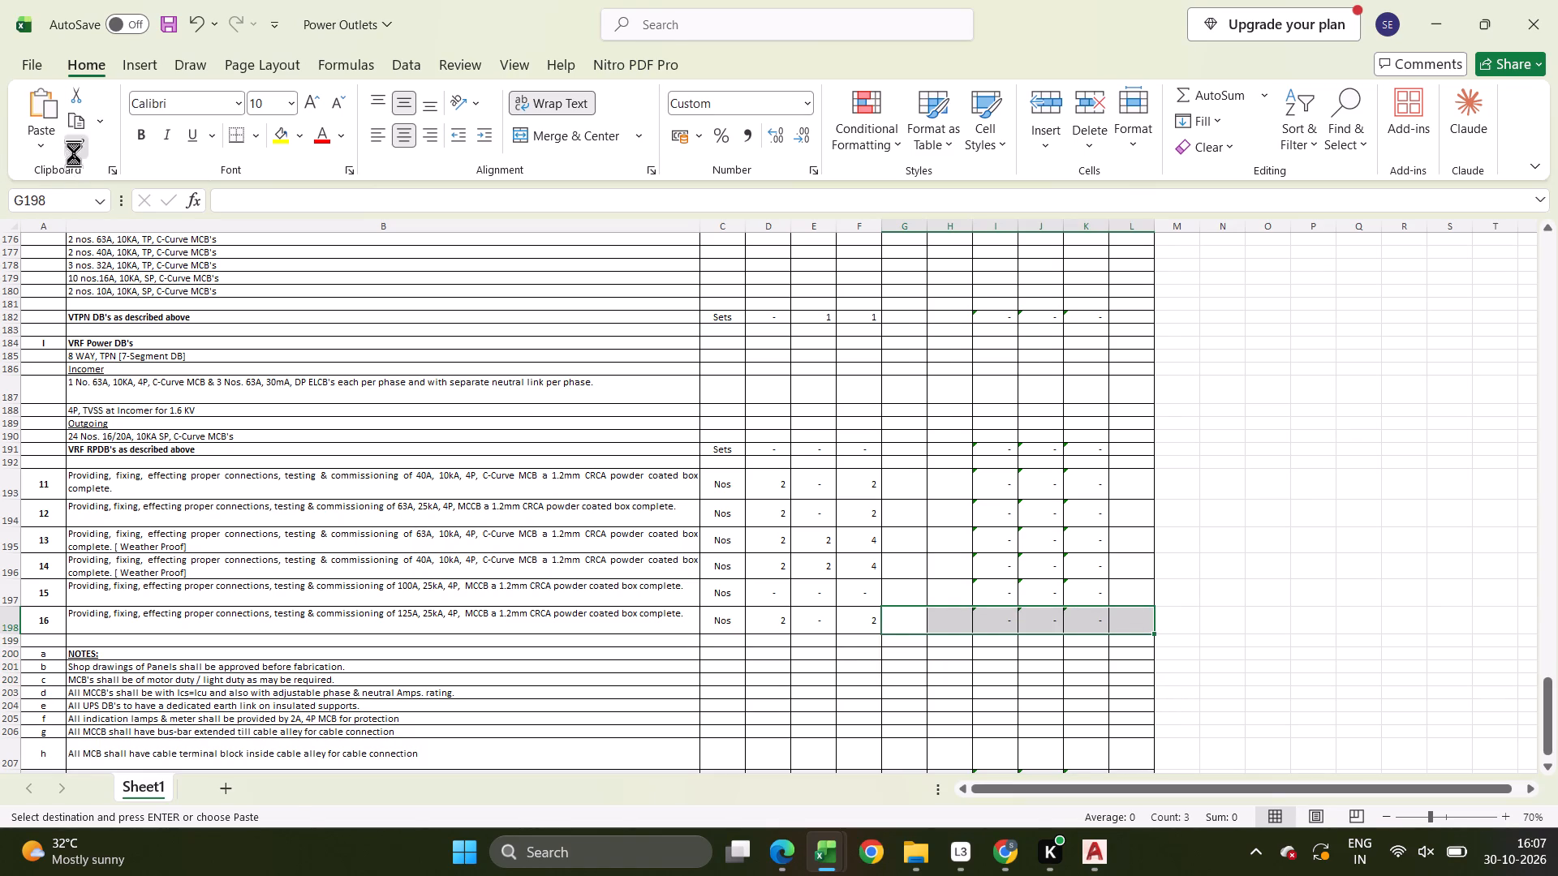
pyautogui.moveTo(853, 583); pyautogui.dragTo(857, 75, button='middle')
pyautogui.scroll(1, 857, 75)
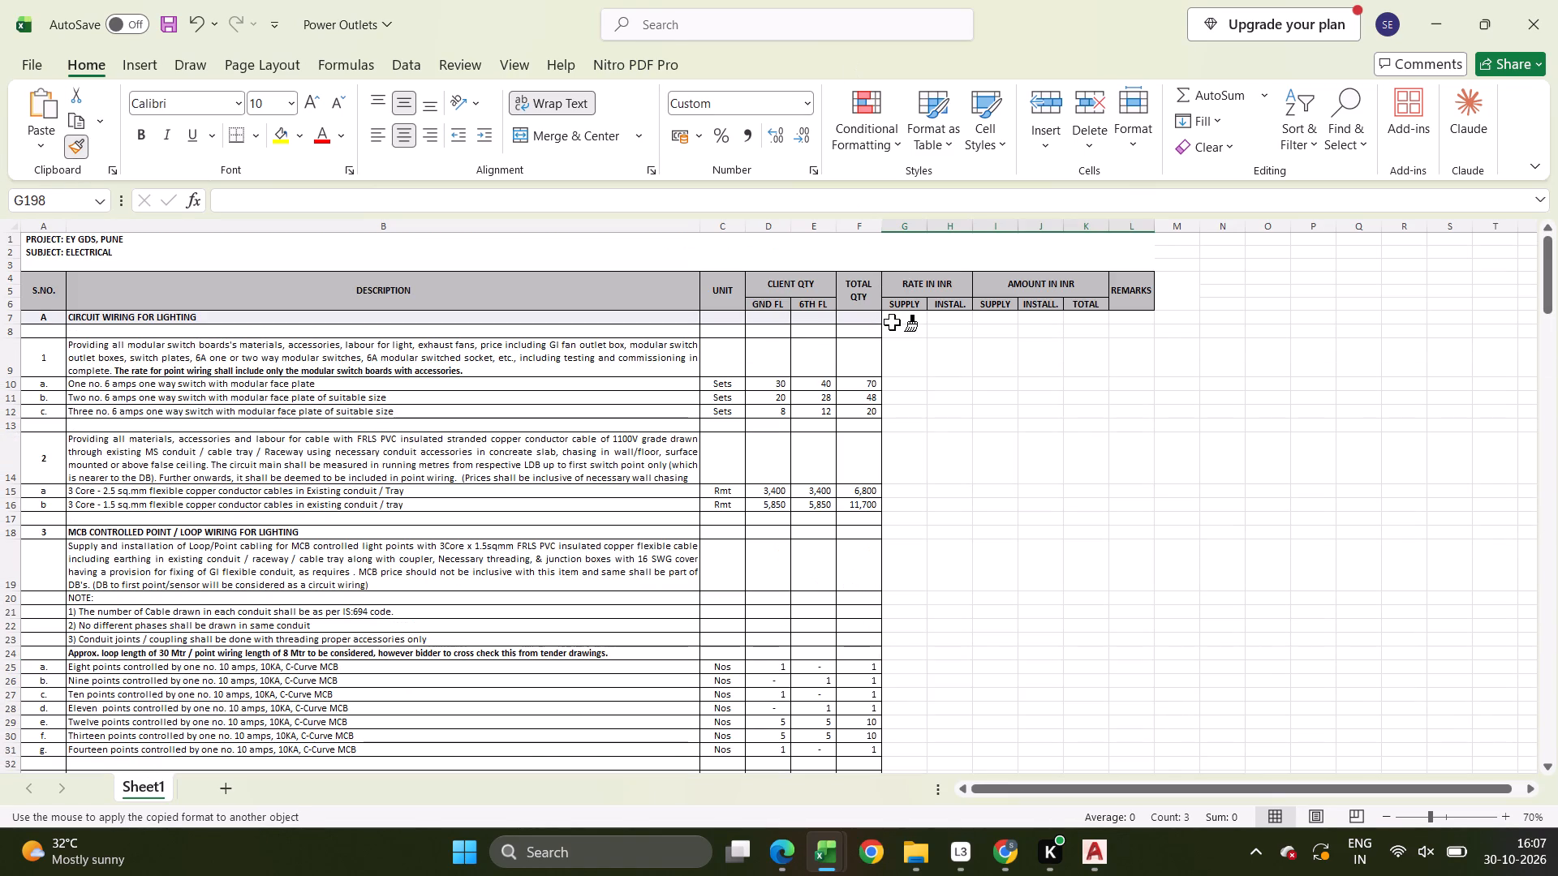
pyautogui.moveTo(893, 316); pyautogui.dragTo(1150, 185)
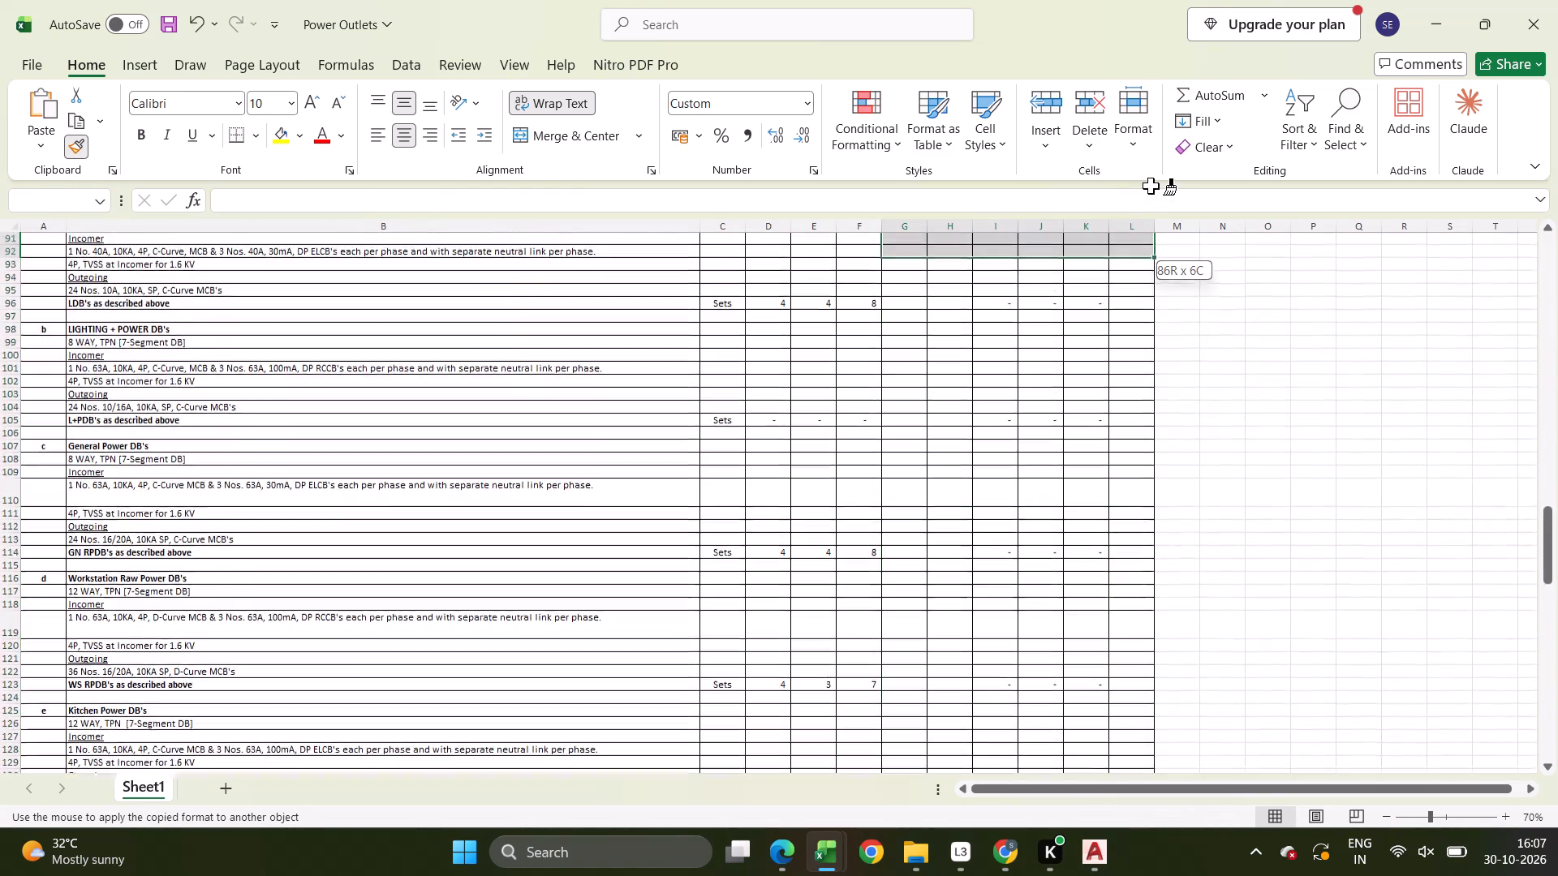
pyautogui.moveTo(1150, 185); pyautogui.dragTo(1141, 394)
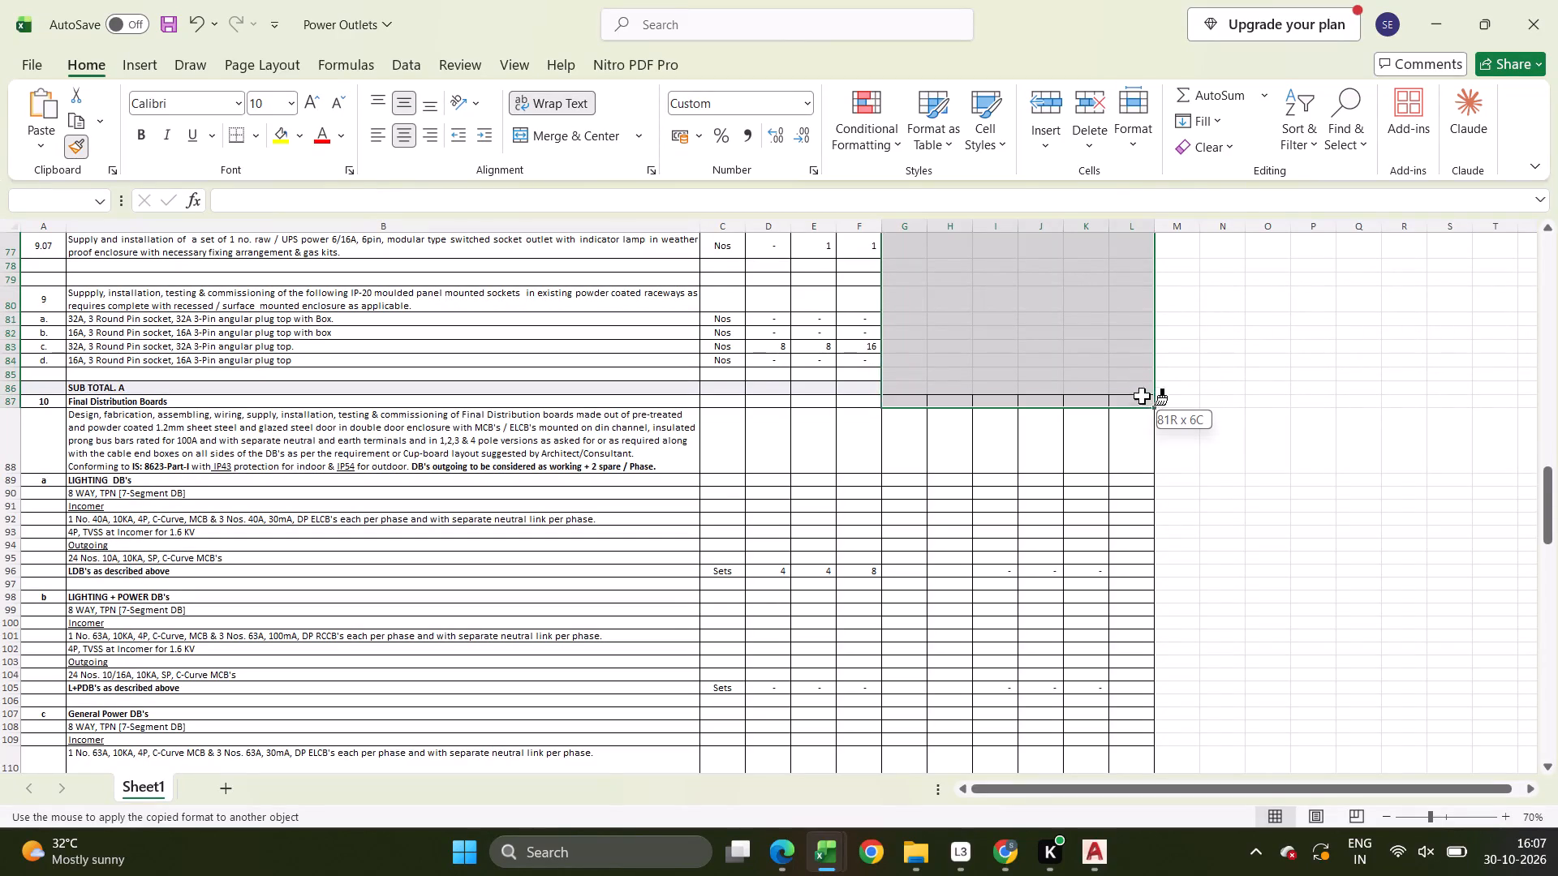
pyautogui.moveTo(1141, 394); pyautogui.dragTo(1145, 386)
pyautogui.click(1064, 429)
pyautogui.press('Escape')
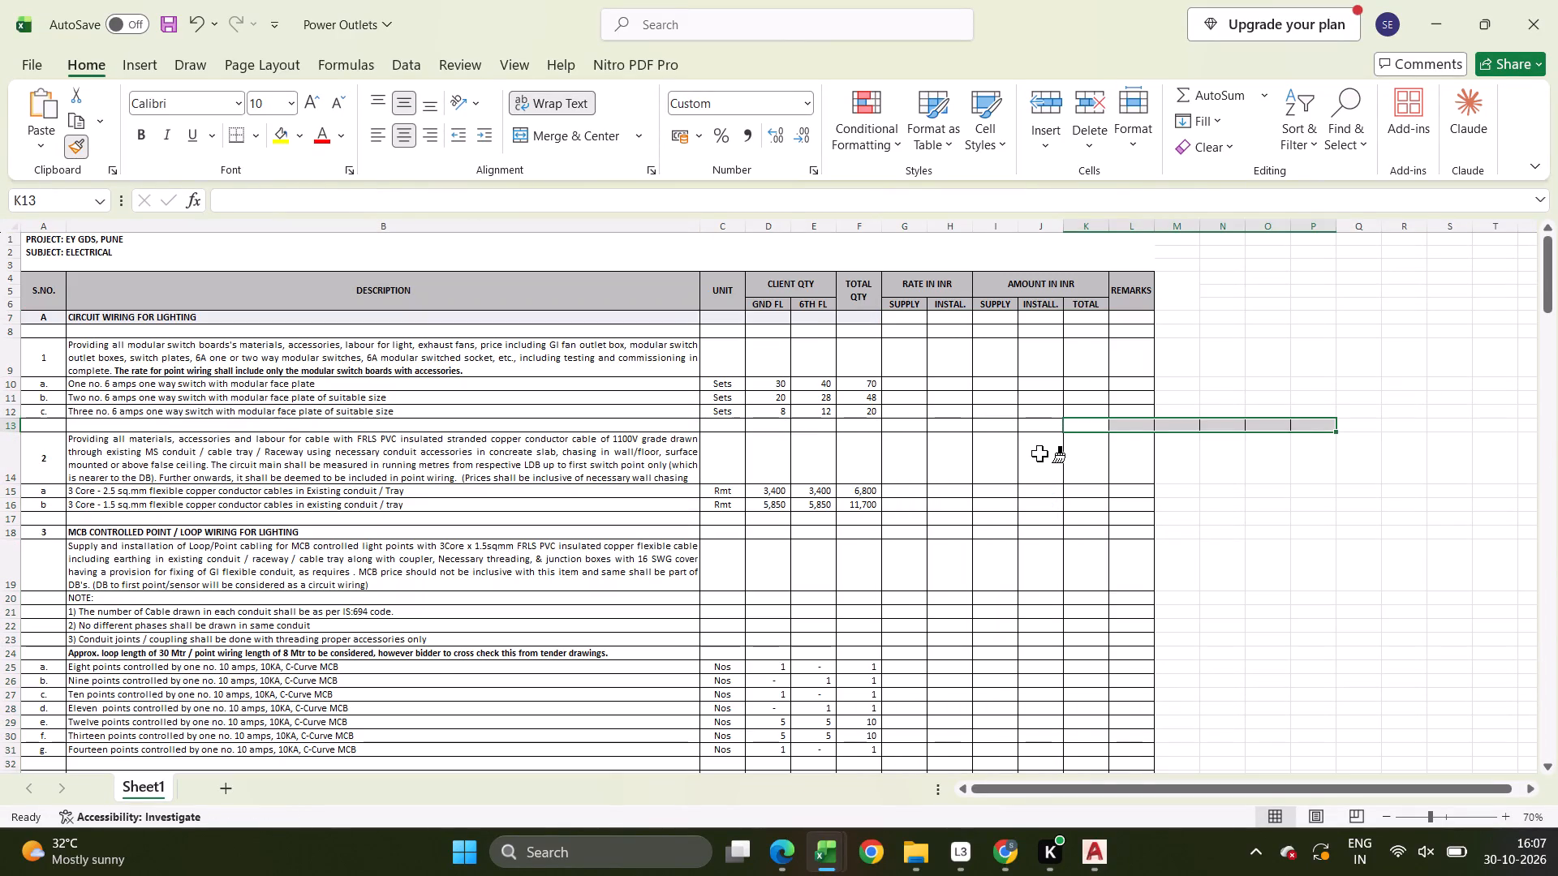
pyautogui.hotkey('ctrl', 'z')
pyautogui.click(1016, 462)
pyautogui.scroll(-11, 1143, 484)
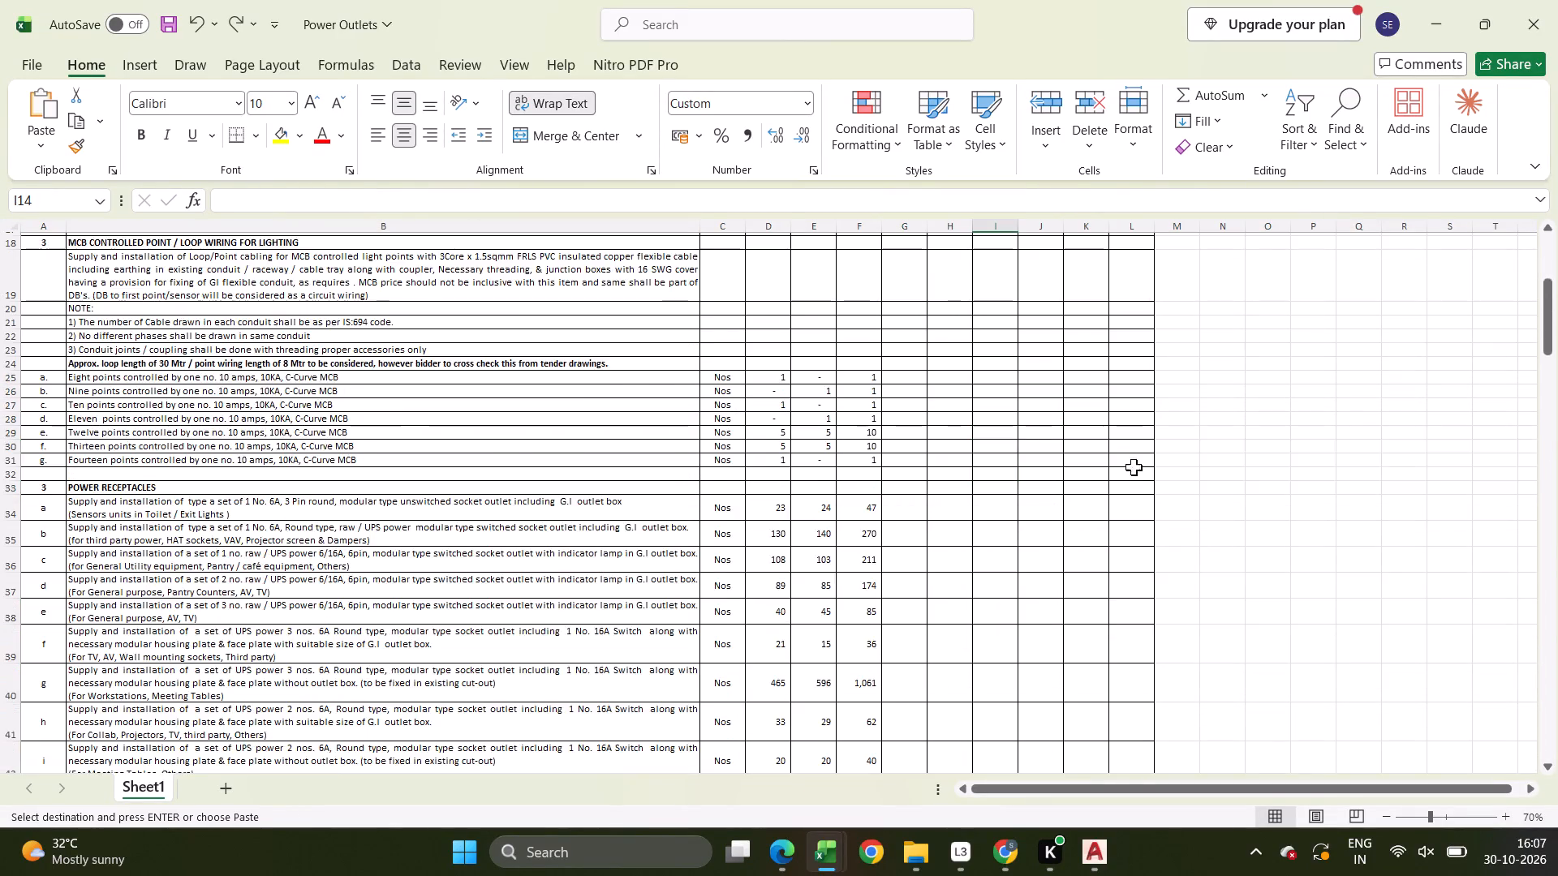
# Save the Power Outlets workbook and close it.
pyautogui.scroll(-18, 1131, 467)
pyautogui.hotkey('ctrl', 's')
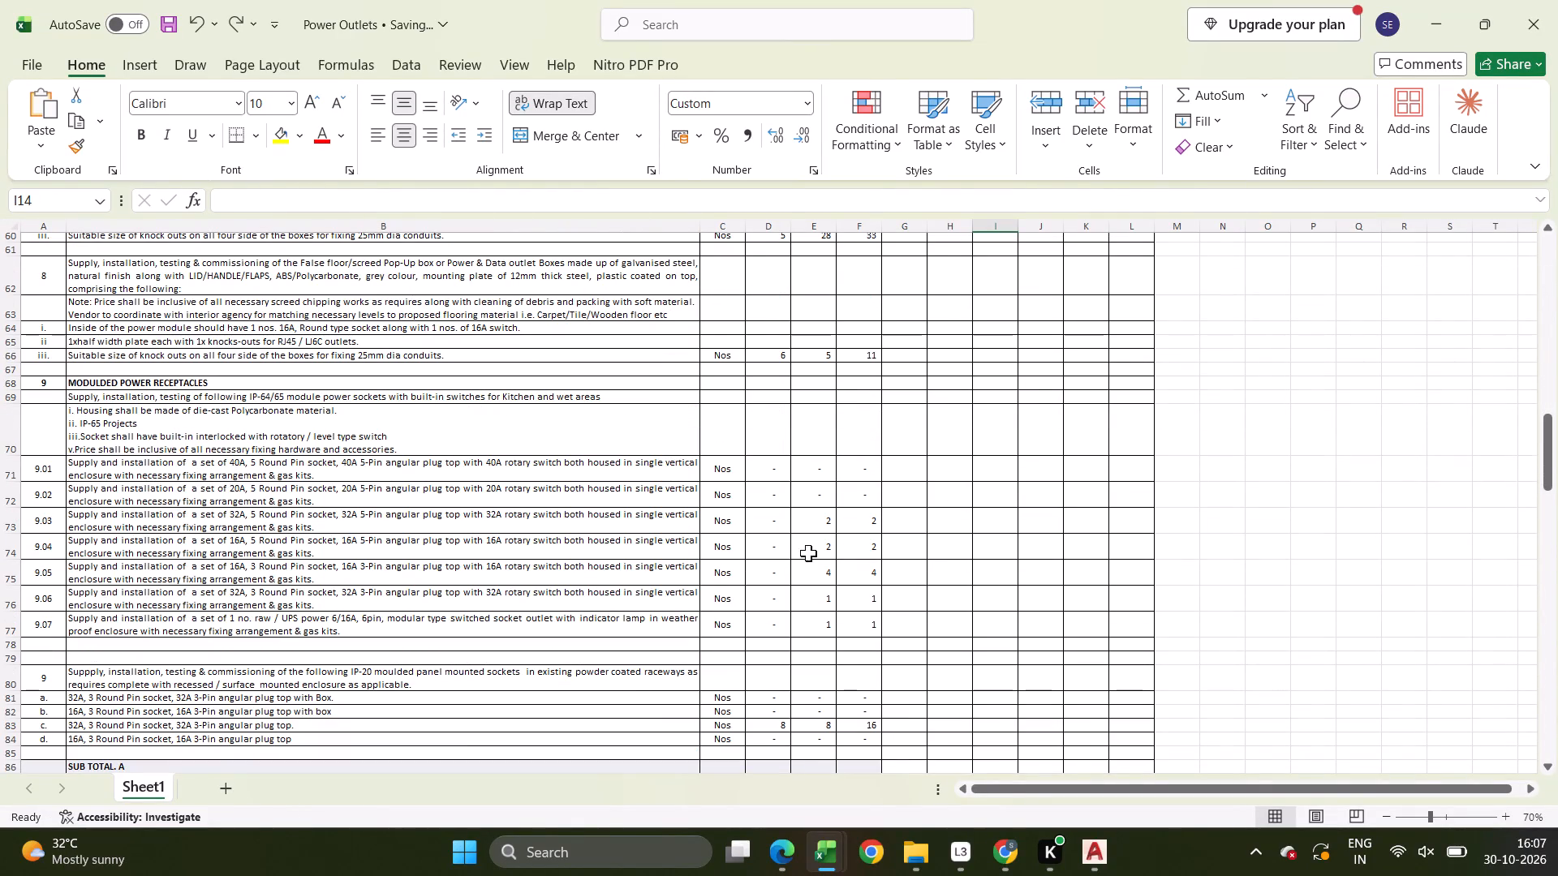
pyautogui.click(1542, 0)
# Look through the tender BOQ's 21.0-Electrical sheet from Sub Total F down to section I, Miscellaneous, and back up to the panel items.
pyautogui.scroll(-3, 915, 440)
pyautogui.scroll(-7, 830, 462)
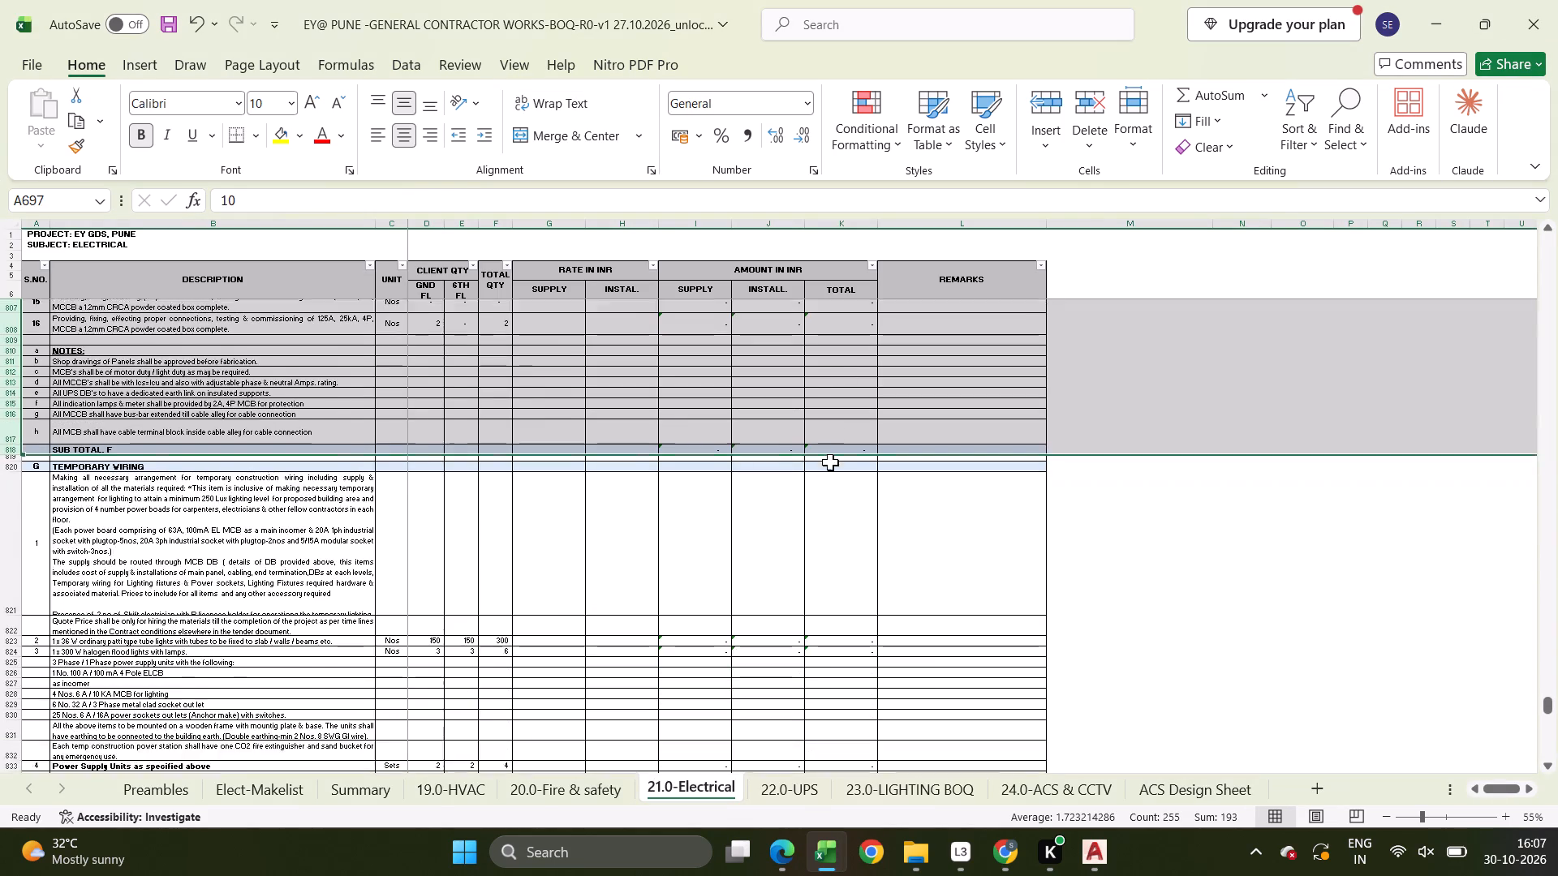
pyautogui.scroll(-6, 808, 470)
pyautogui.scroll(-6, 695, 602)
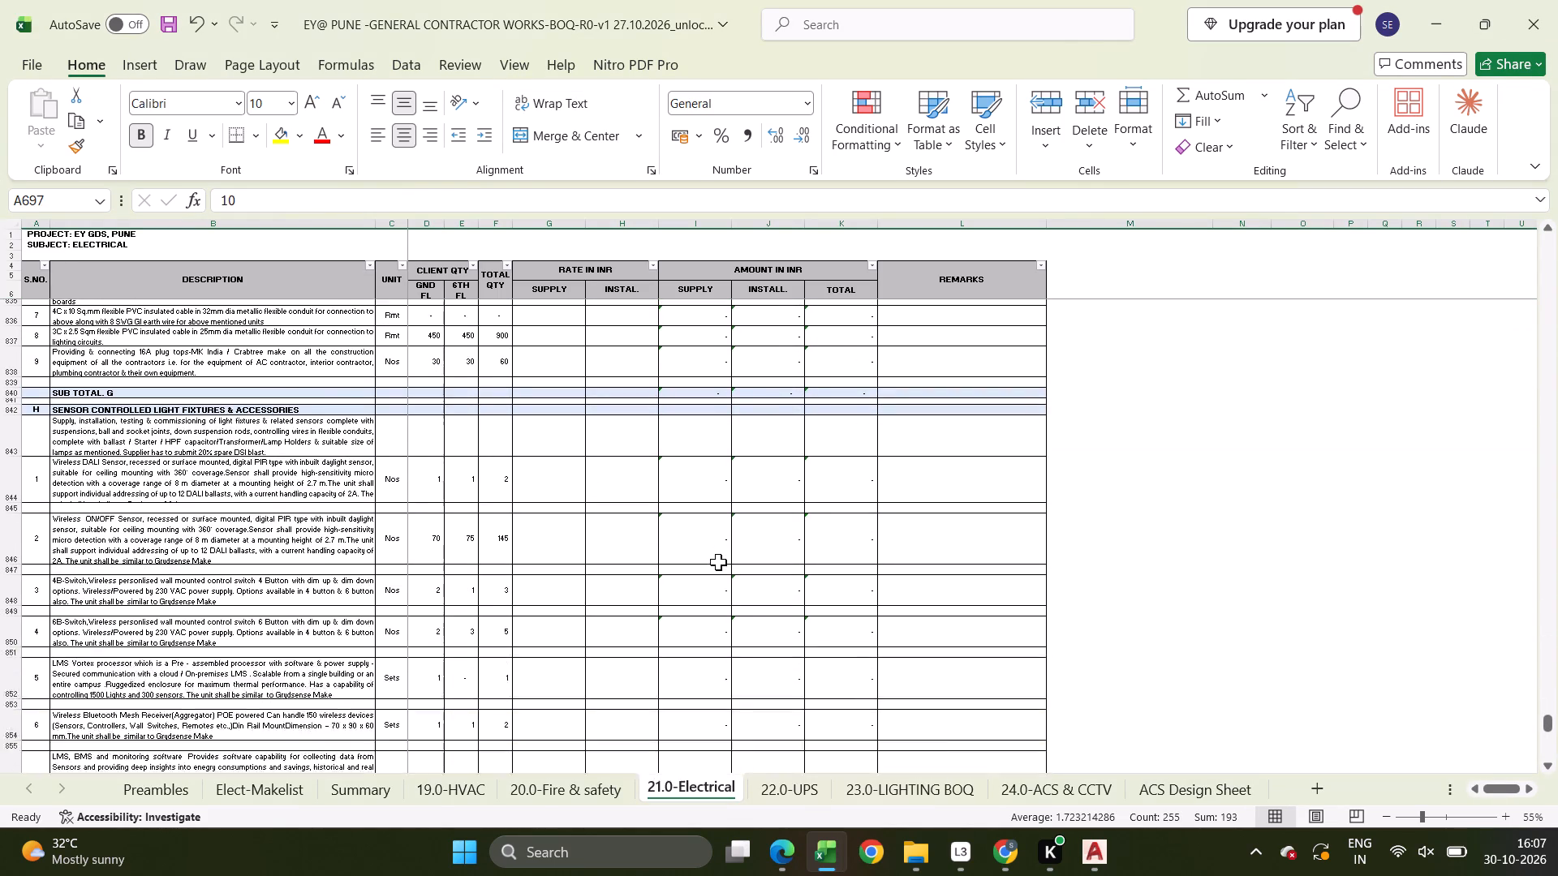
pyautogui.scroll(-19, 702, 552)
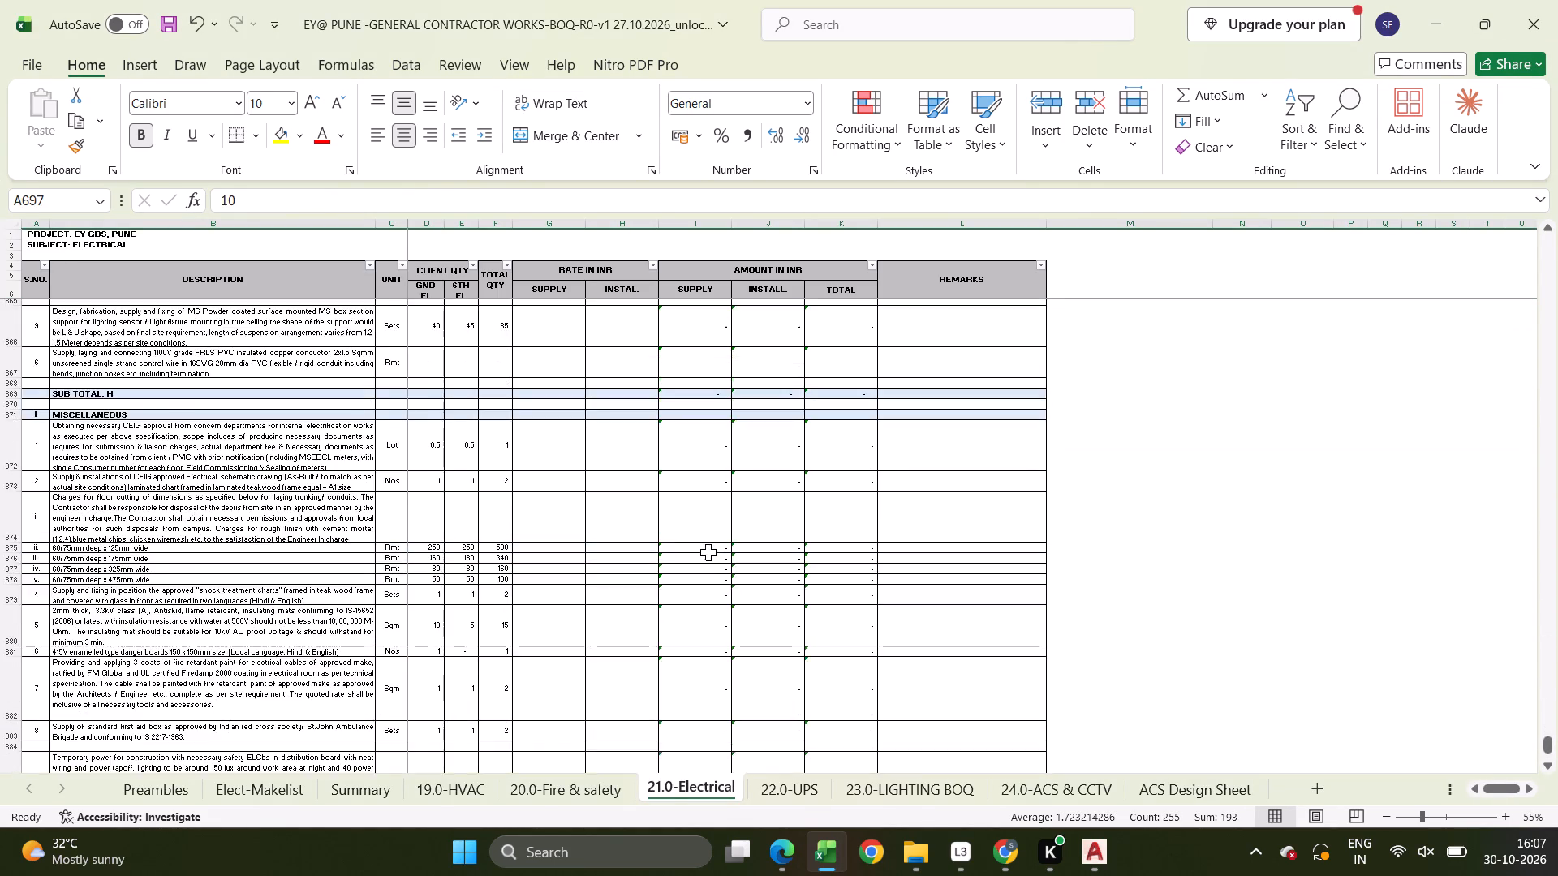
pyautogui.scroll(-10, 708, 552)
pyautogui.moveTo(631, 604); pyautogui.dragTo(641, 267, button='middle')
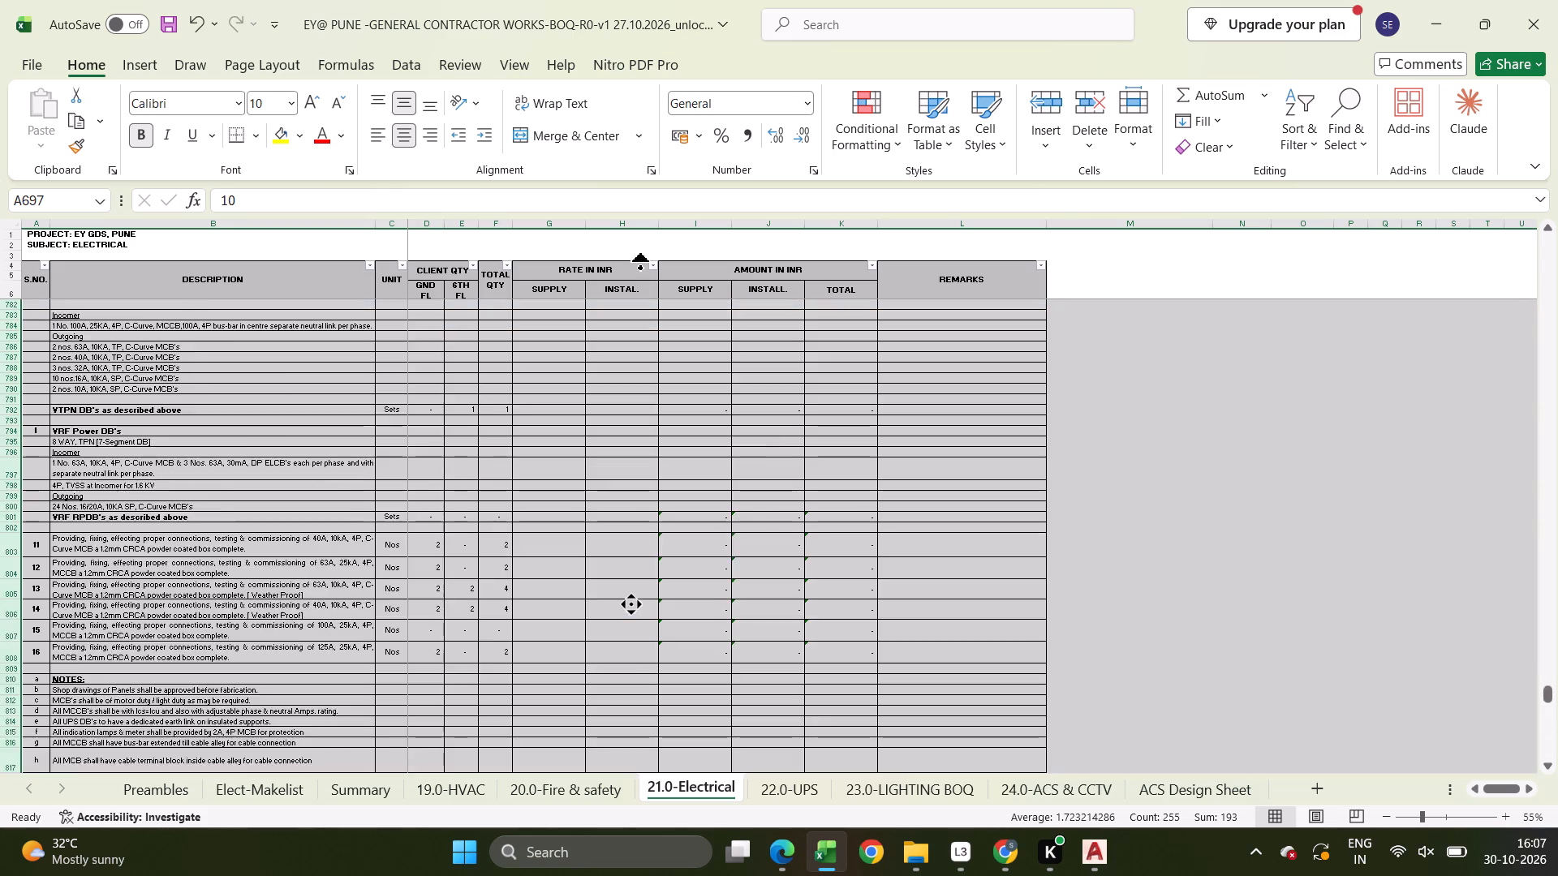
pyautogui.moveTo(641, 267); pyautogui.dragTo(643, 269, button='middle')
pyautogui.scroll(6, 451, 526)
pyautogui.moveTo(467, 514); pyautogui.dragTo(484, 457, button='middle')
pyautogui.scroll(2, 484, 457)
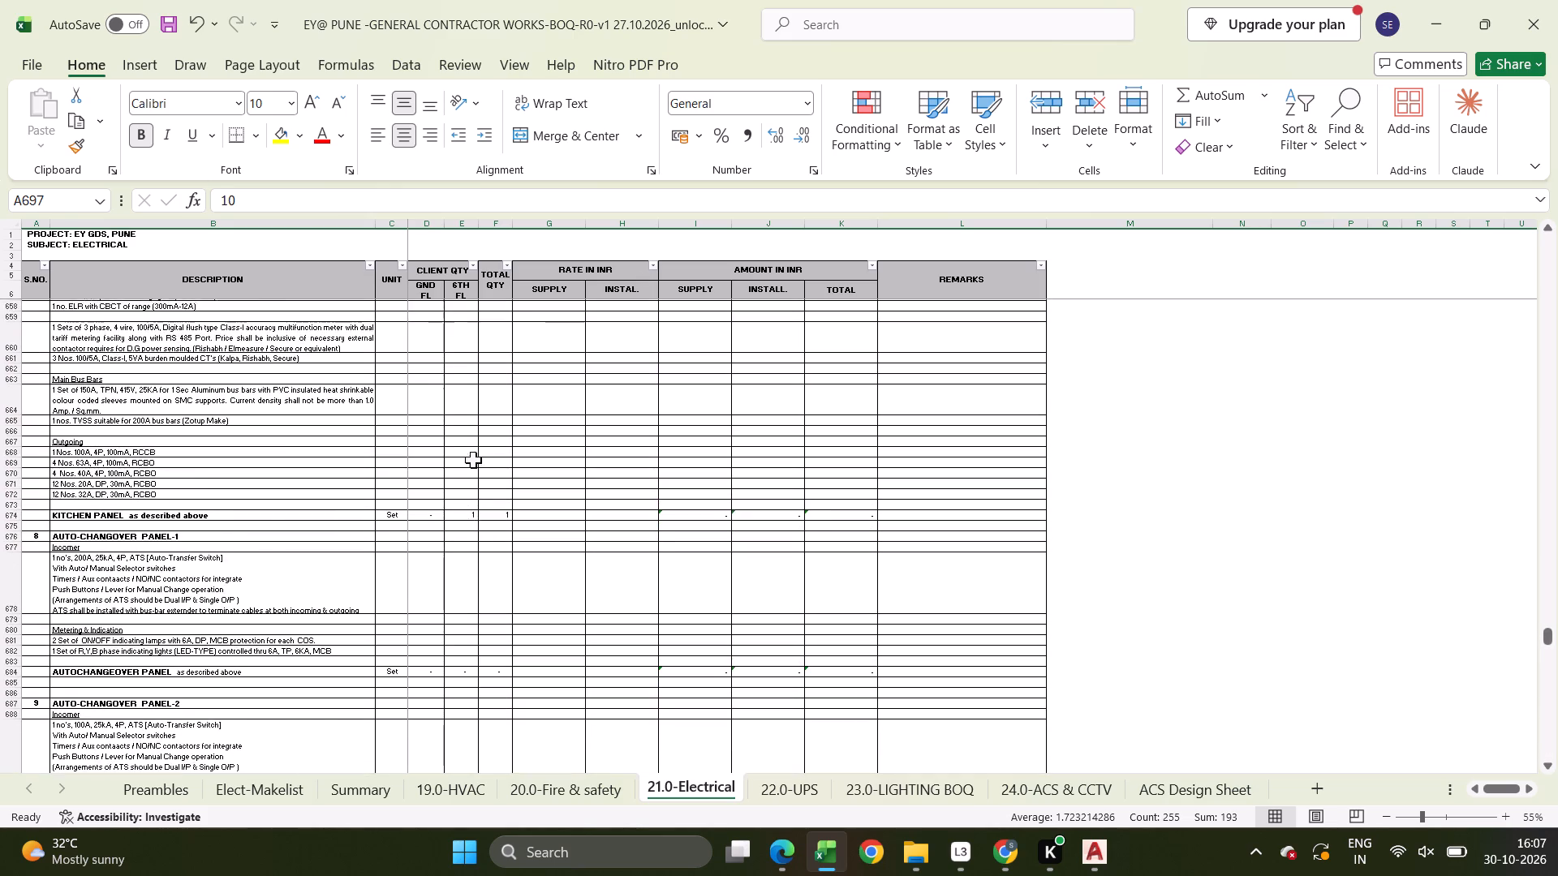
pyautogui.scroll(3, 465, 465)
pyautogui.click(279, 588)
pyautogui.scroll(7, 285, 585)
# Duplicate the Power Outlets workbook in the Working folder and rename the copy as Panels.
pyautogui.hotkey('alt', 'Tab')
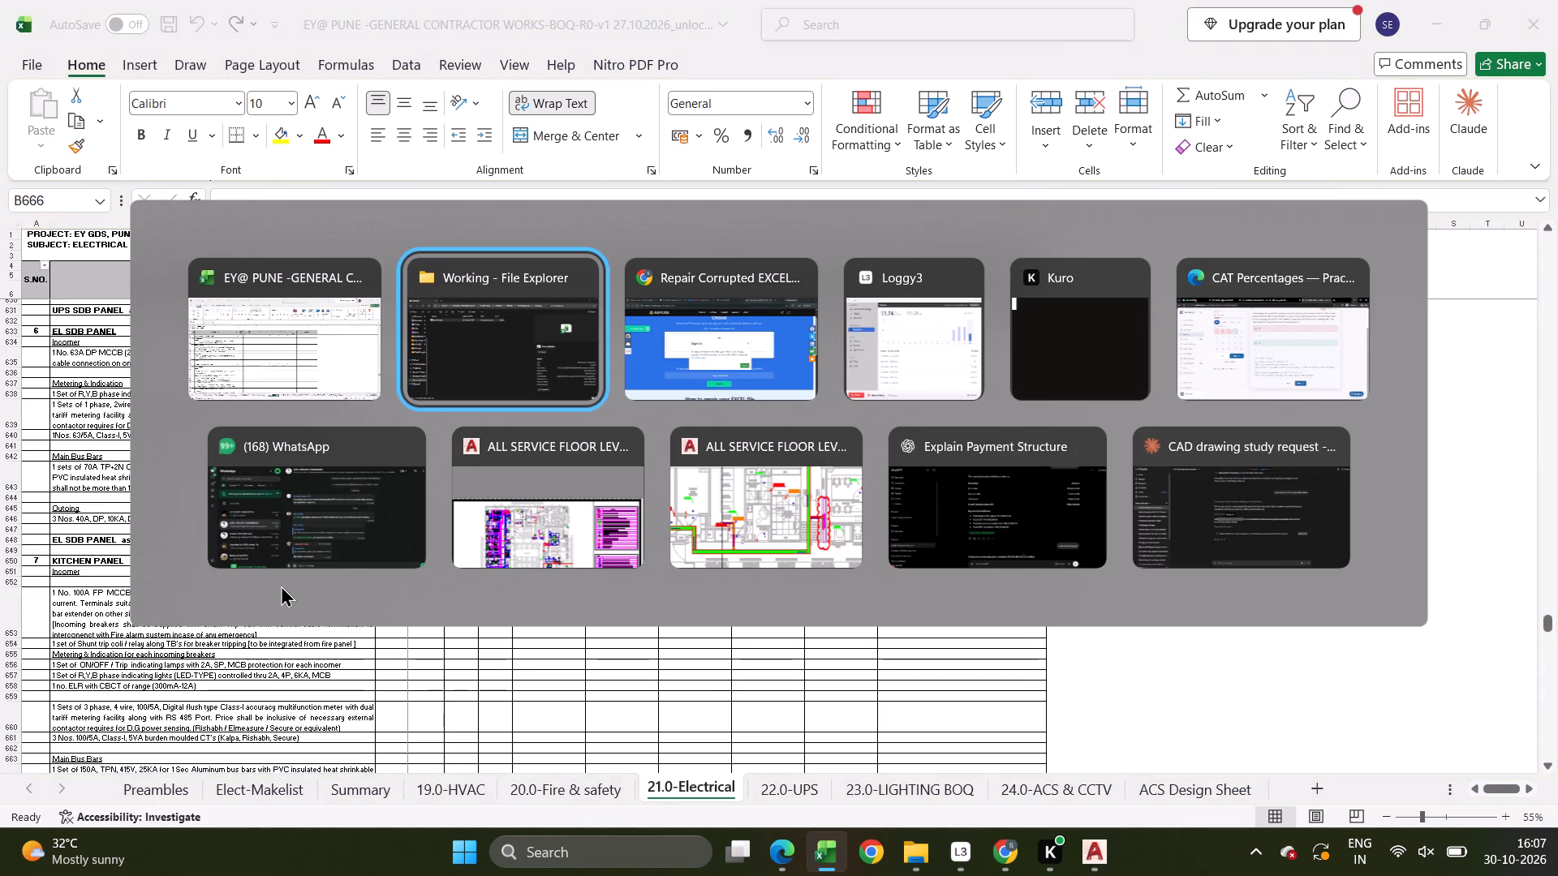
pyautogui.hotkey('ctrl', 'c')
pyautogui.hotkey('ctrl', 'v')
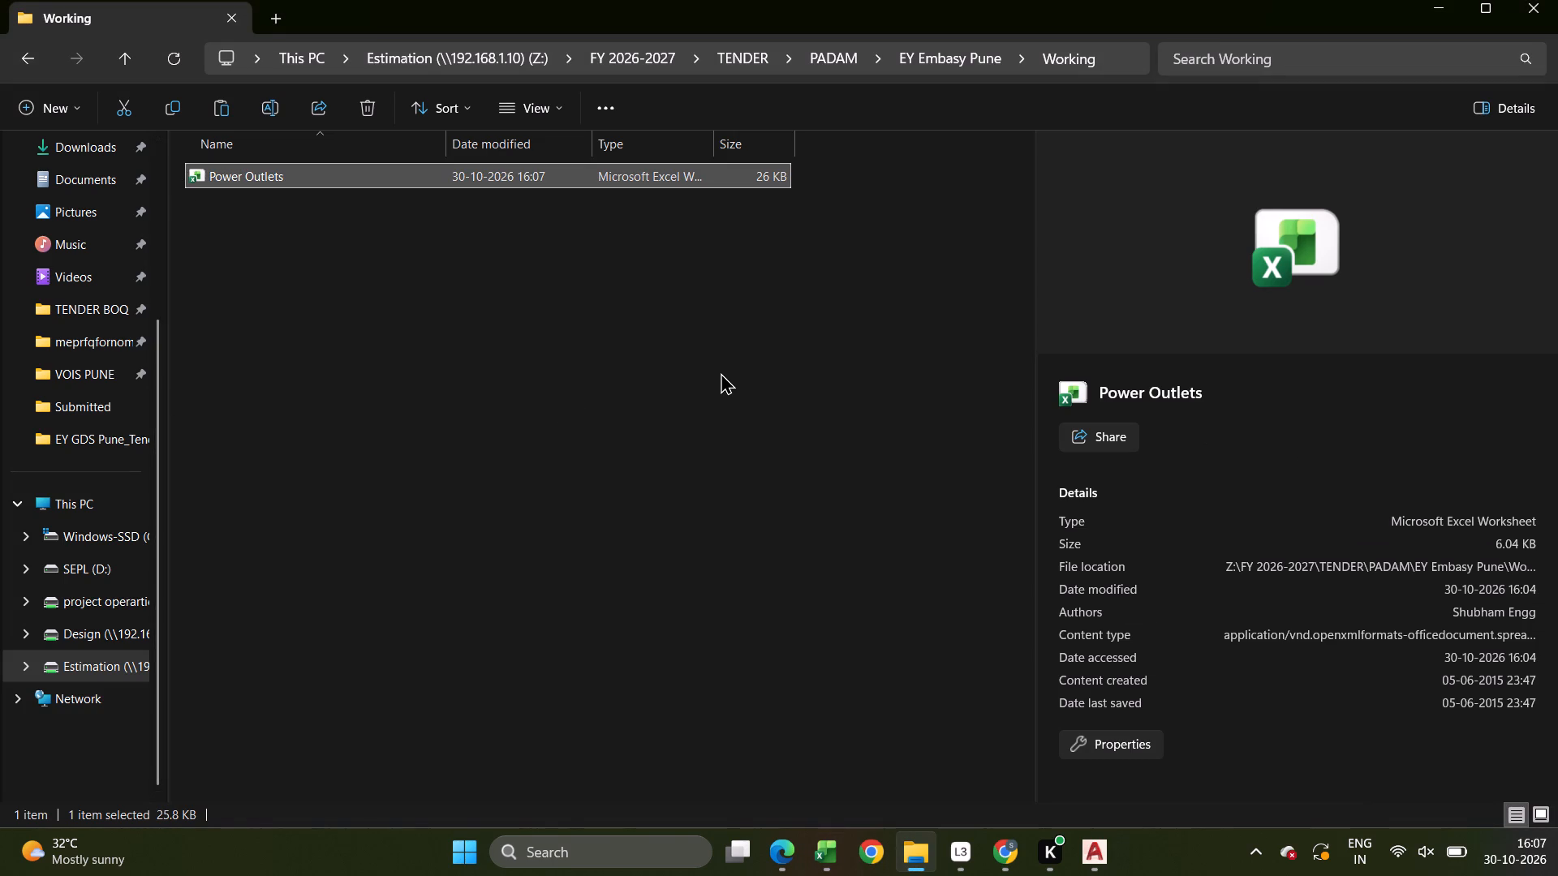
pyautogui.press('F2')
pyautogui.press('Escape')
pyautogui.press('F2')
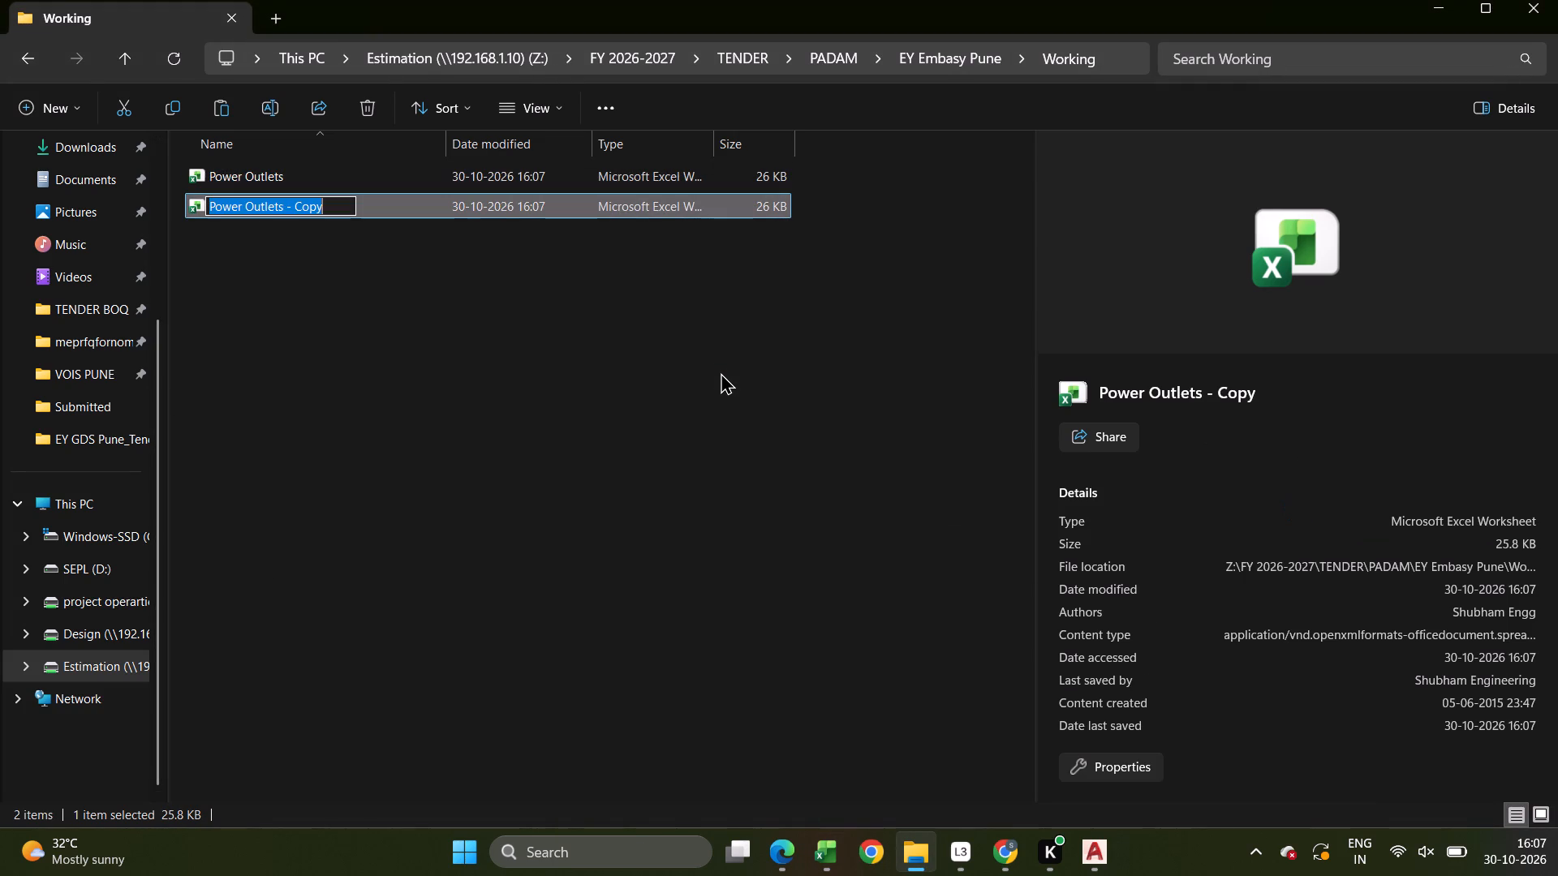
pyautogui.write('Panels')
pyautogui.press('Return')
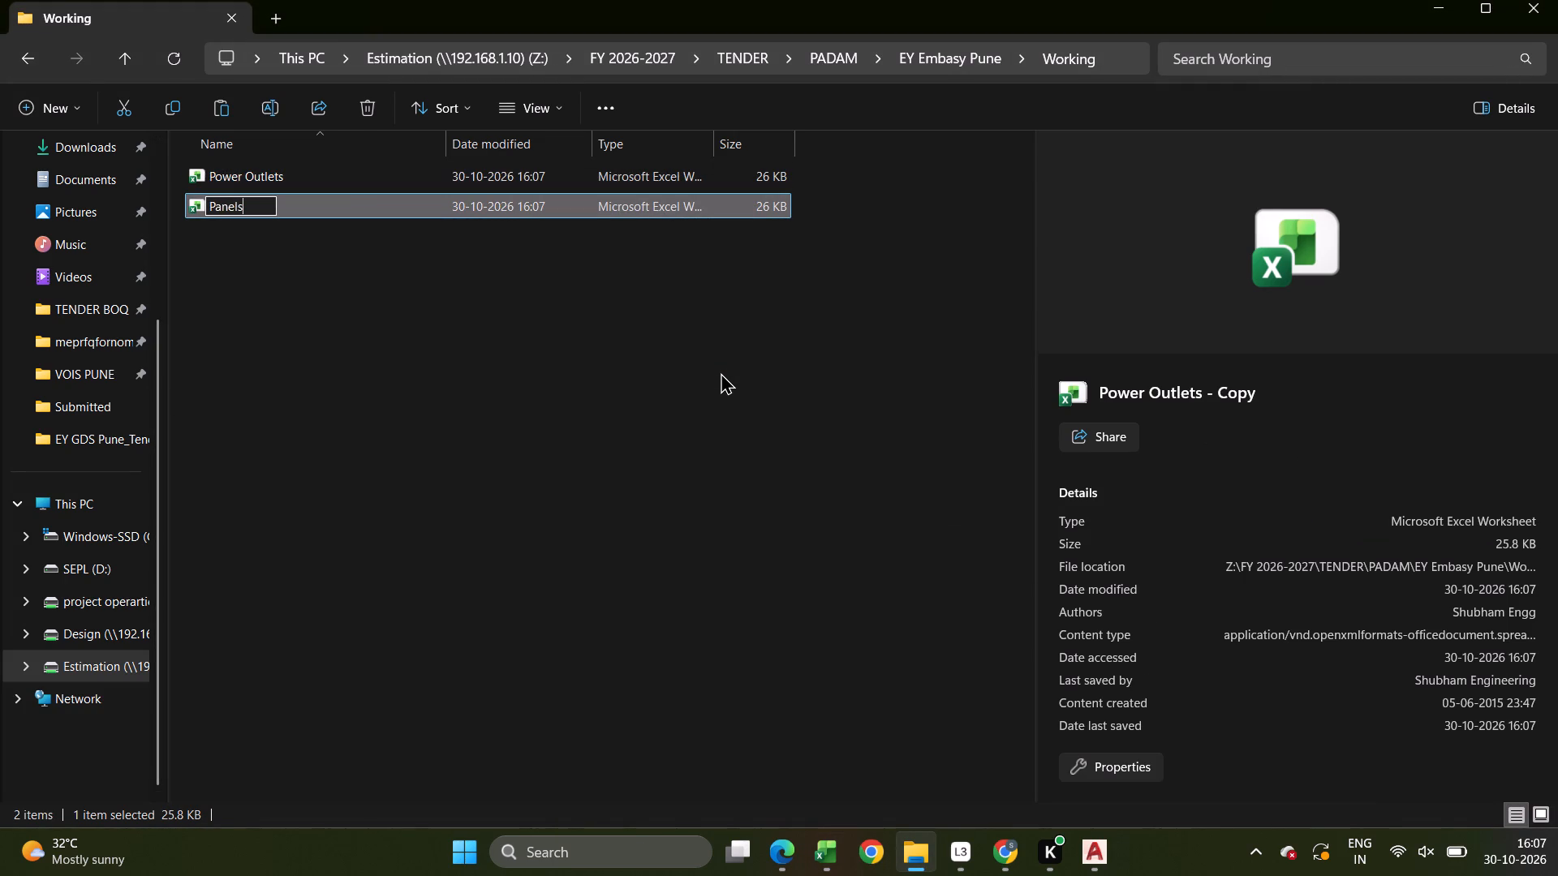
# Open the Panels workbook and enable editing.
pyautogui.press('Return')
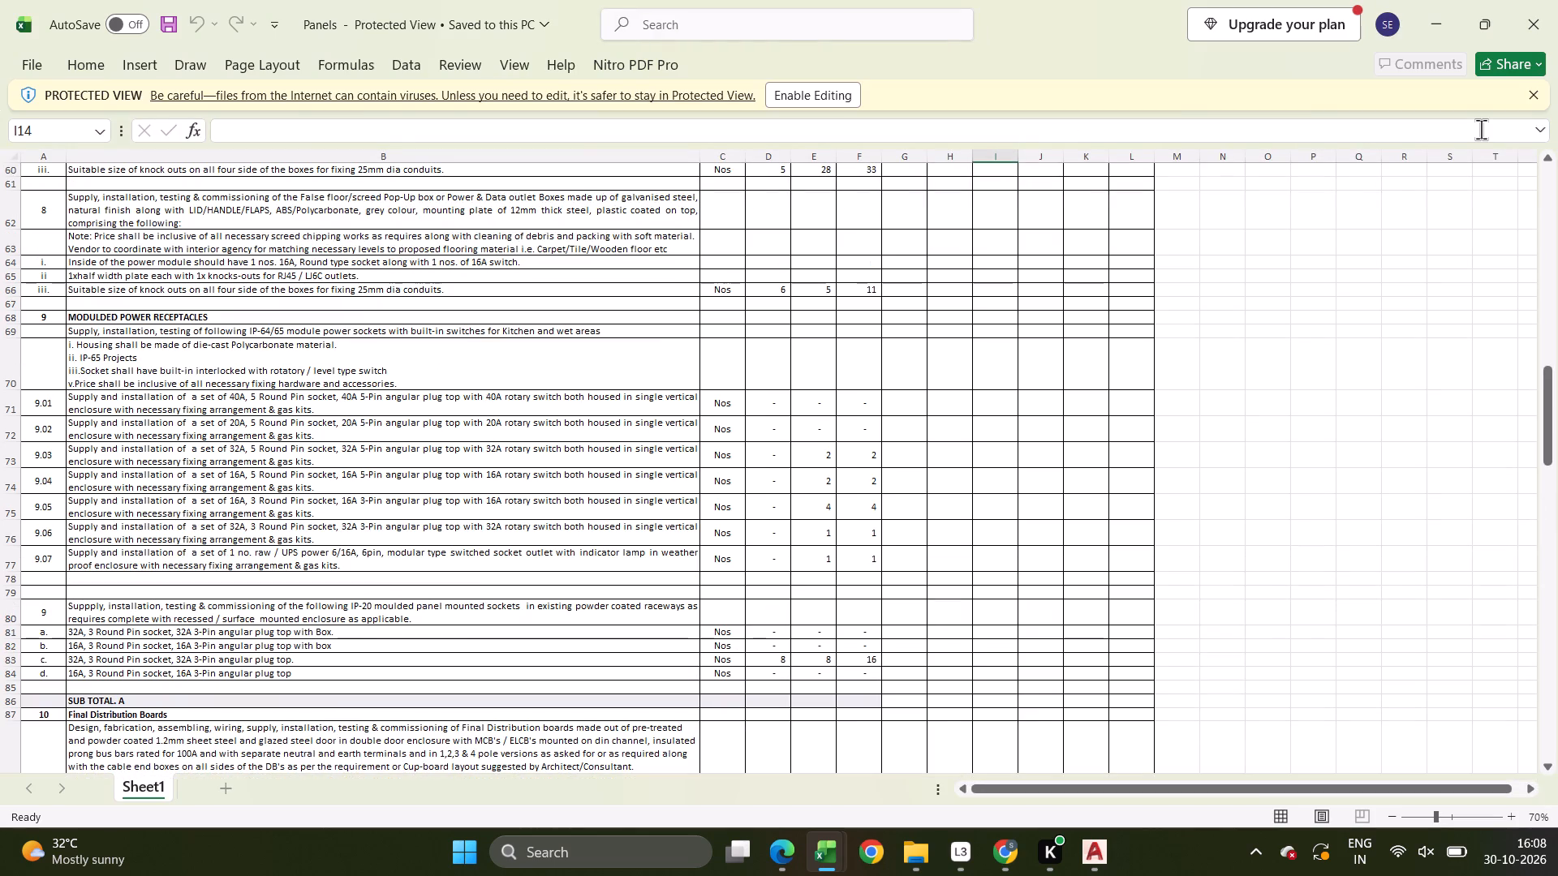
pyautogui.click(775, 92)
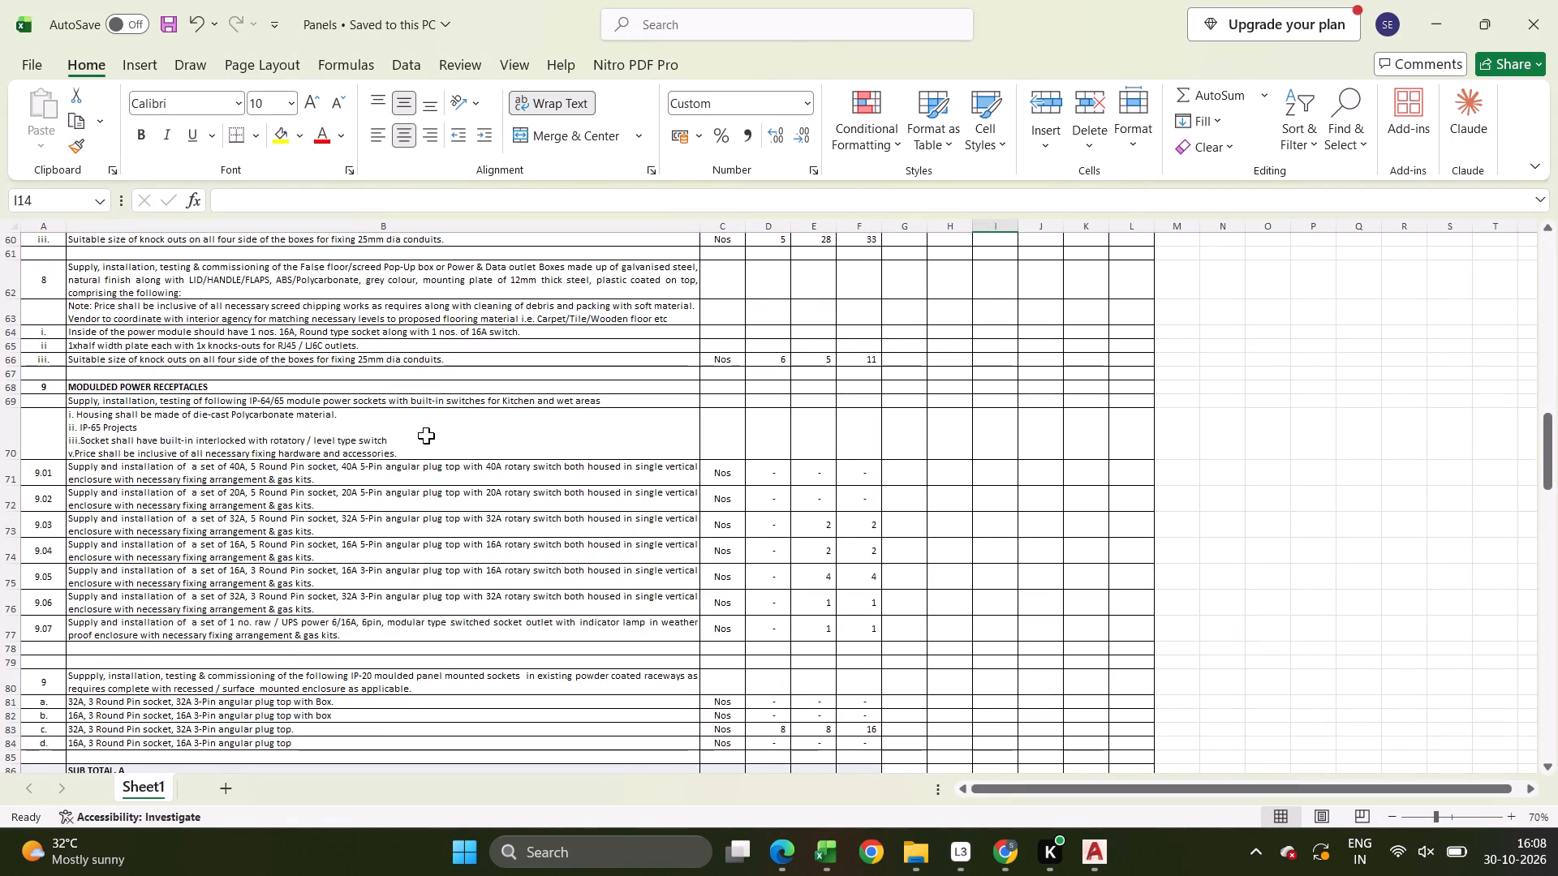
# Delete all item rows below the table header in Panels, from row 7, Circuit Wiring for Lighting, through Sub Total F.
pyautogui.scroll(1, 476, 515)
pyautogui.moveTo(476, 515); pyautogui.dragTo(498, 240, button='middle')
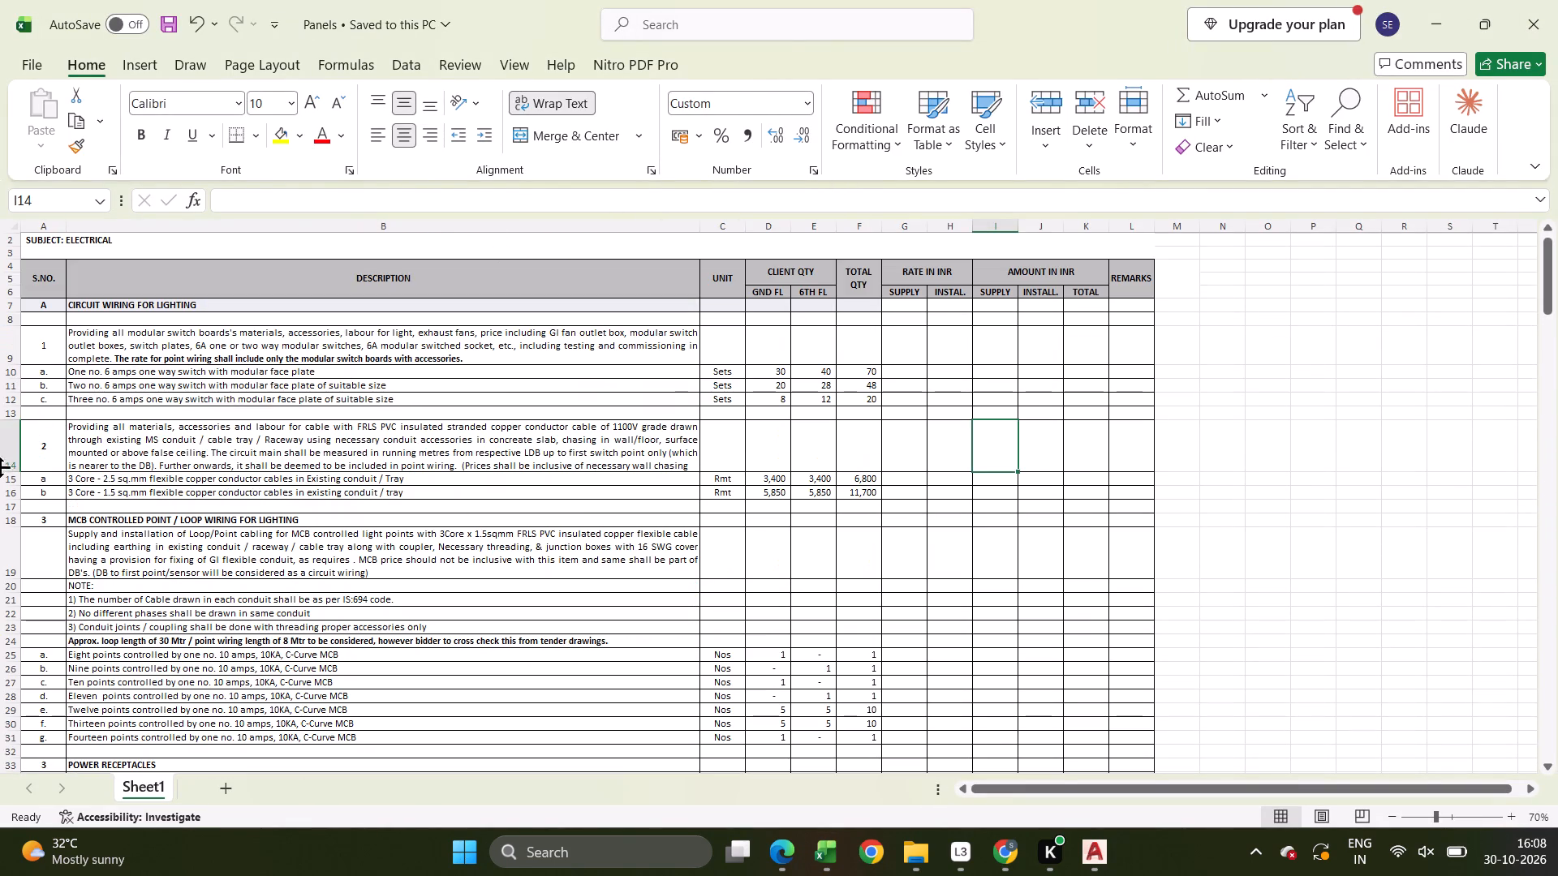
pyautogui.click(14, 306)
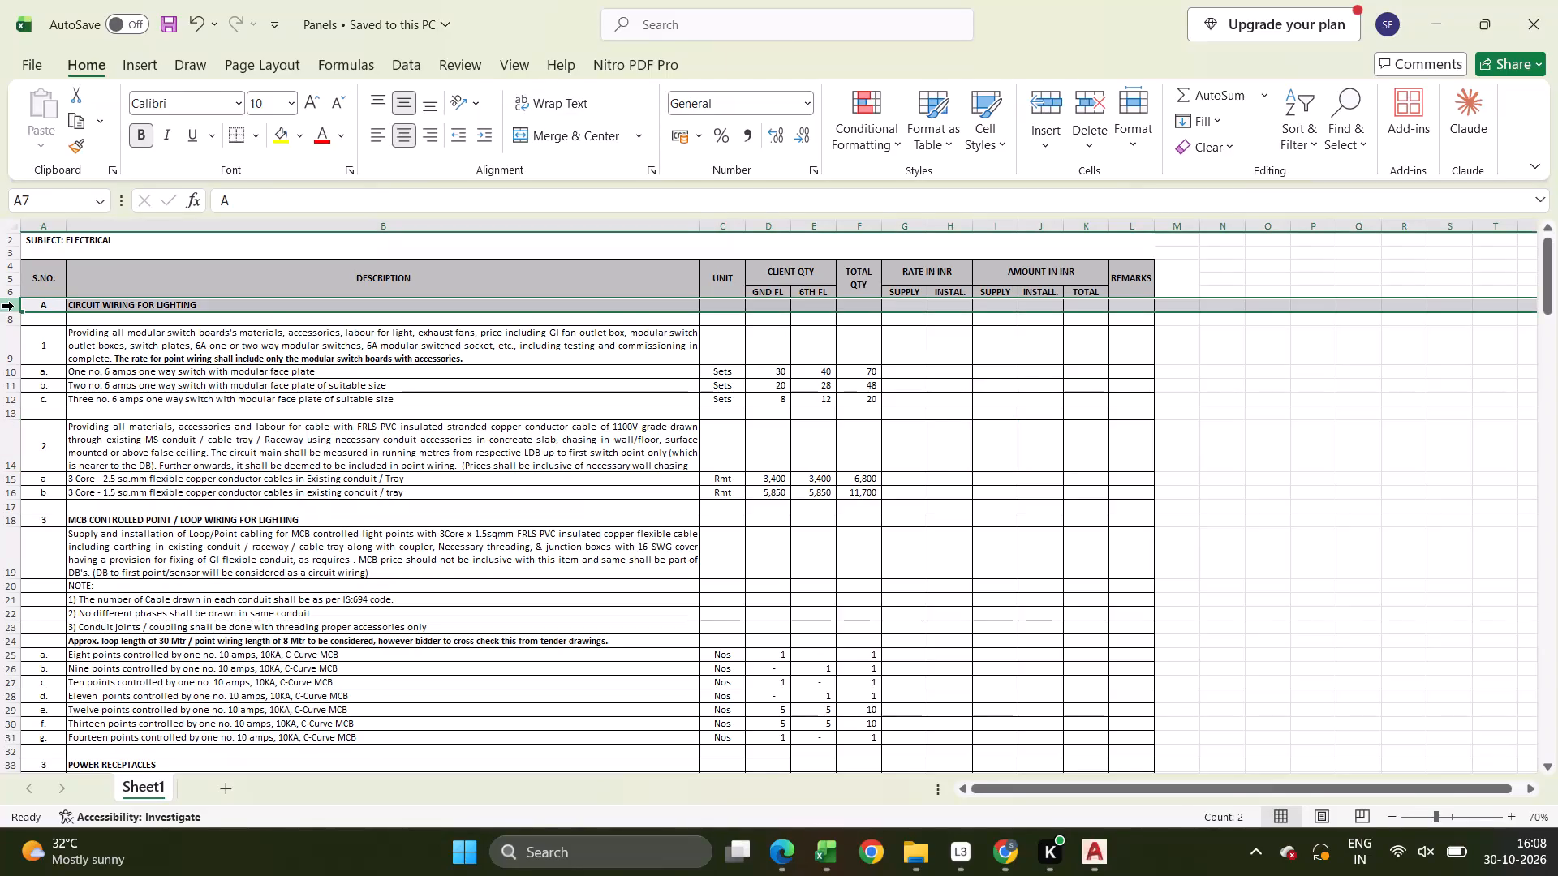
pyautogui.hotkey('ctrl', 'shift', 'Down')
pyautogui.hotkey('ctrl', 'shift', 'Down')
pyautogui.hotkey('ctrl', 'shift', 'Down')
pyautogui.hotkey('ctrl', 'shift', 'Down')
pyautogui.hotkey('ctrl', 'shift', 'Down')
pyautogui.hotkey('ctrl', 'shift', 'Down')
pyautogui.hotkey('ctrl', 'shift', 'Down')
pyautogui.hotkey('ctrl', 'shift', 'Down')
pyautogui.hotkey('ctrl', 'shift', 'Down')
pyautogui.hotkey('ctrl', 'shift', 'Down')
pyautogui.hotkey('ctrl', 'shift', 'Down')
pyautogui.hotkey('ctrl', 'shift', 'Down')
pyautogui.hotkey('ctrl', 'shift', 'Down')
pyautogui.hotkey('ctrl', 'shift', 'Down')
pyautogui.hotkey('ctrl', 'shift', 'Down')
pyautogui.hotkey('ctrl', 'shift', 'Down')
pyautogui.hotkey('ctrl', 'shift', 'Down')
pyautogui.hotkey('ctrl', 'shift', 'Down')
pyautogui.hotkey('ctrl', 'shift', 'Down')
pyautogui.hotkey('ctrl', 'shift', 'Down')
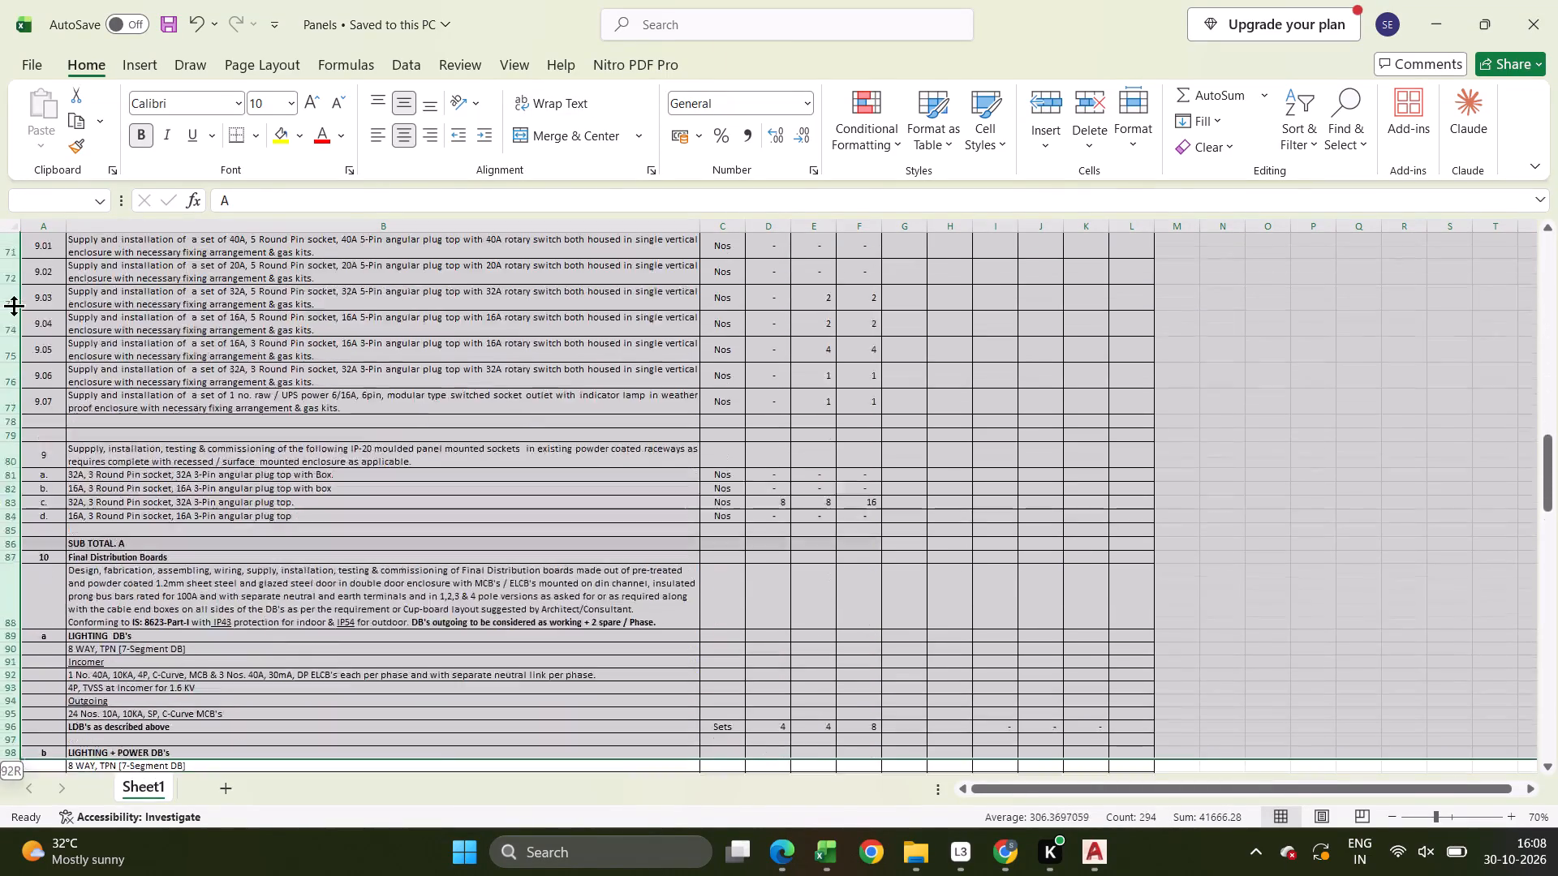
pyautogui.hotkey('ctrl', 'shift', 'Up')
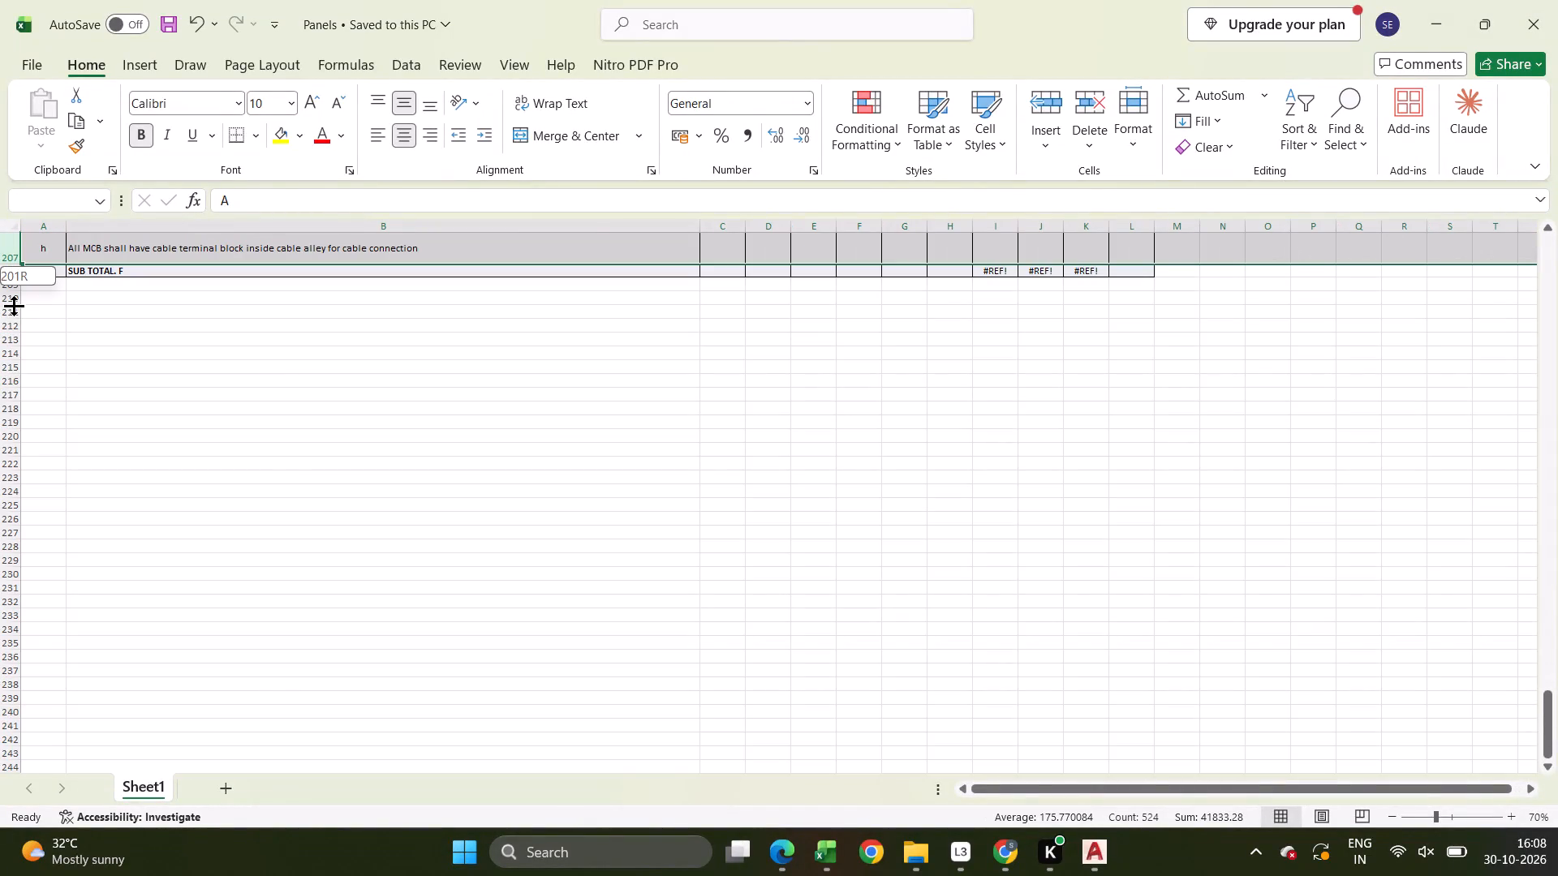
pyautogui.hotkey('shift', '-')
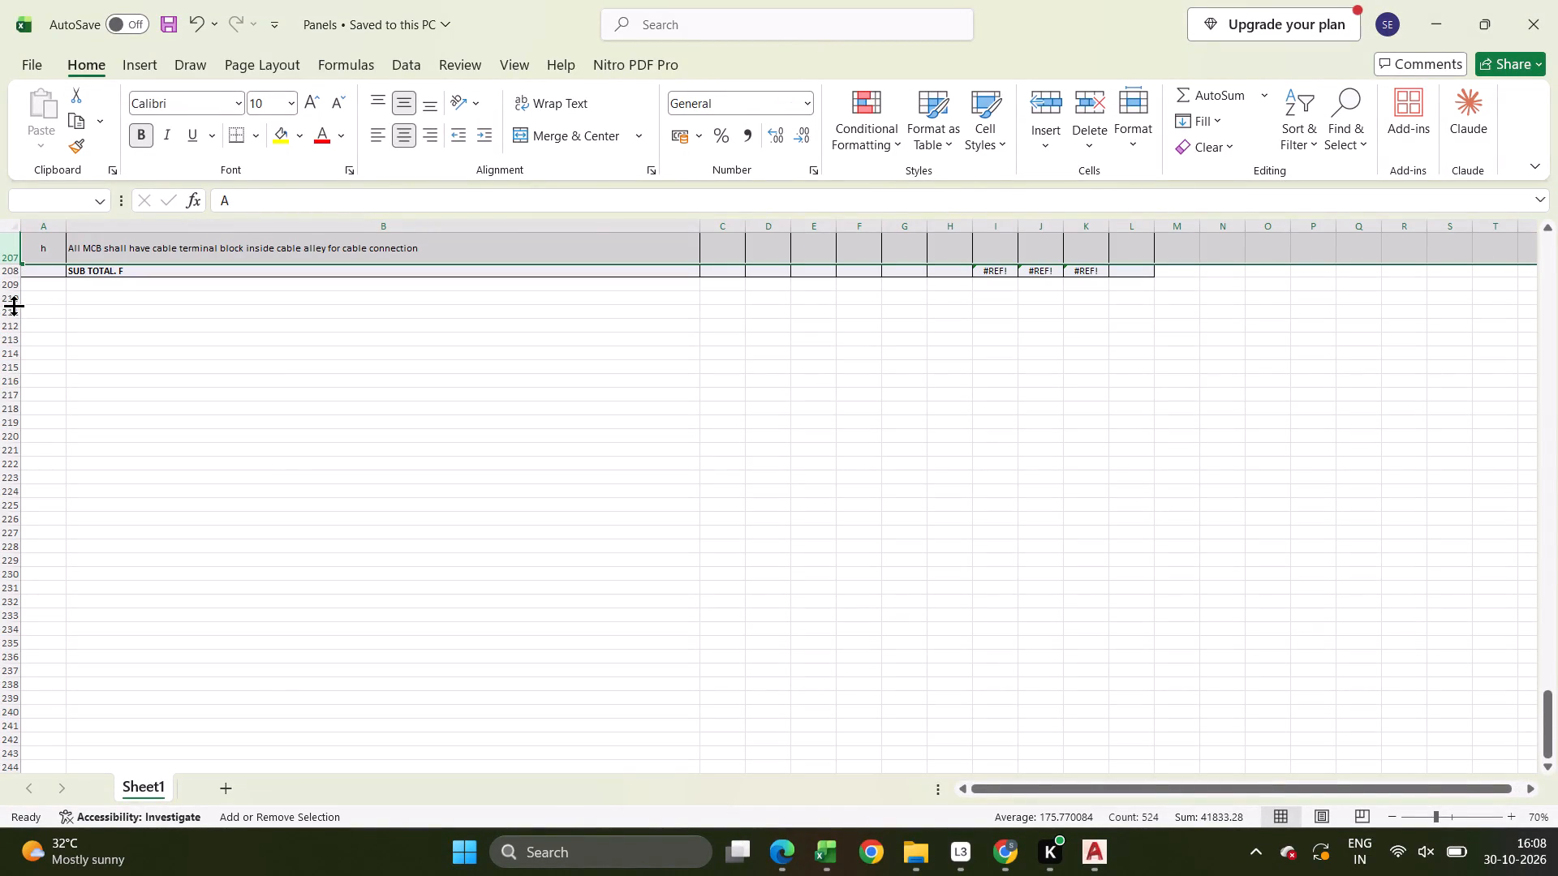
pyautogui.hotkey('ctrl', '-')
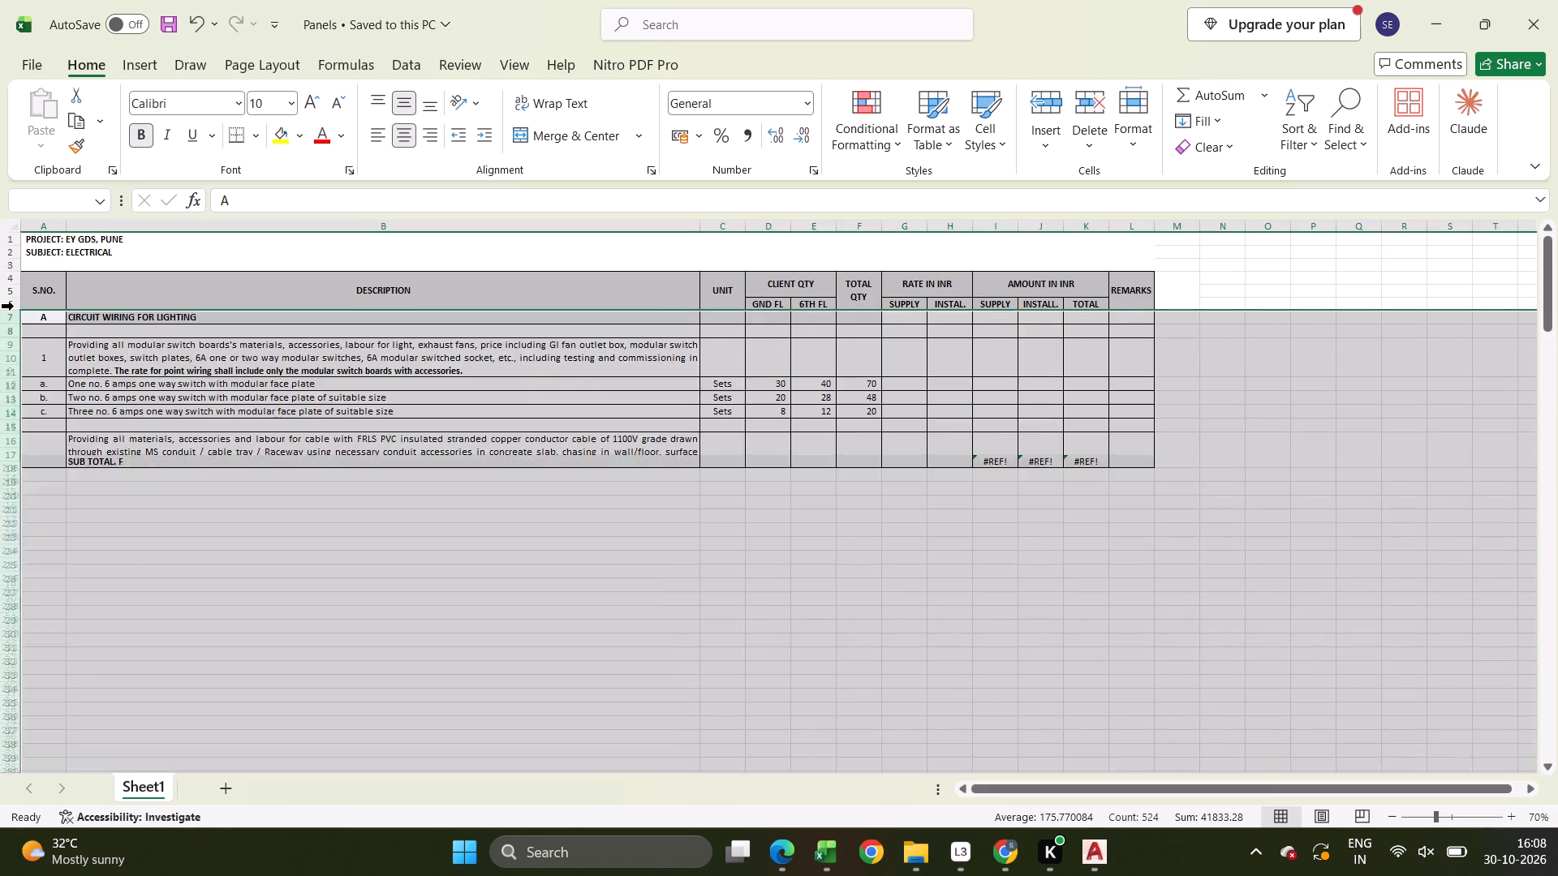
pyautogui.hotkey('ctrl', '-')
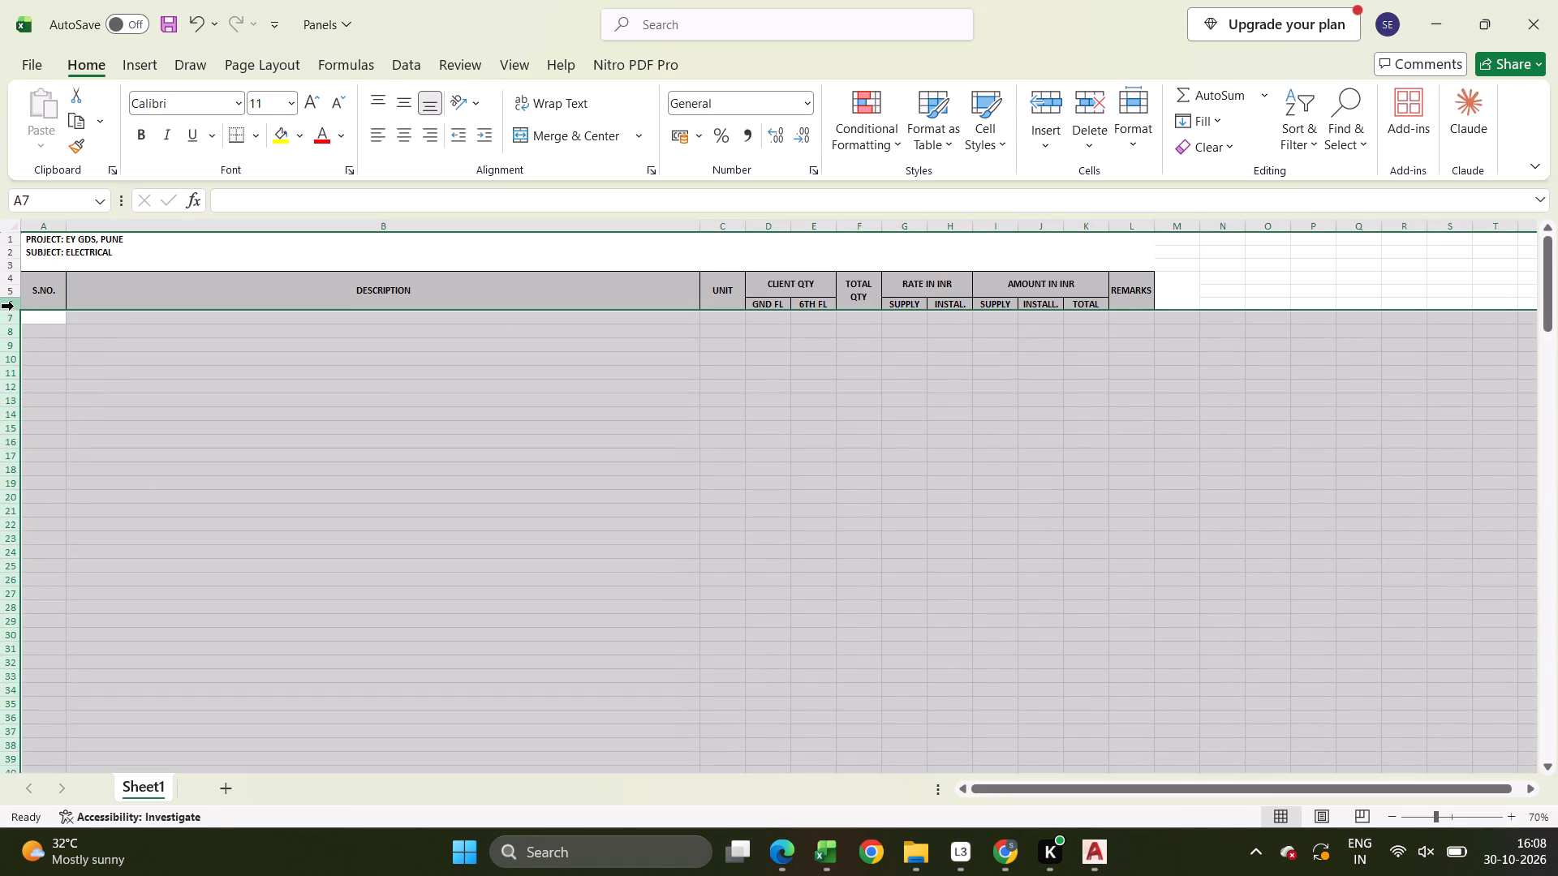
# Copy rows 402 to 695, Distribution Boards & Panels through the last Autochangeover Panel, from the tender BOQ into Panels from row 7.
pyautogui.hotkey('alt', 'Tab')
pyautogui.scroll(11, 53, 440)
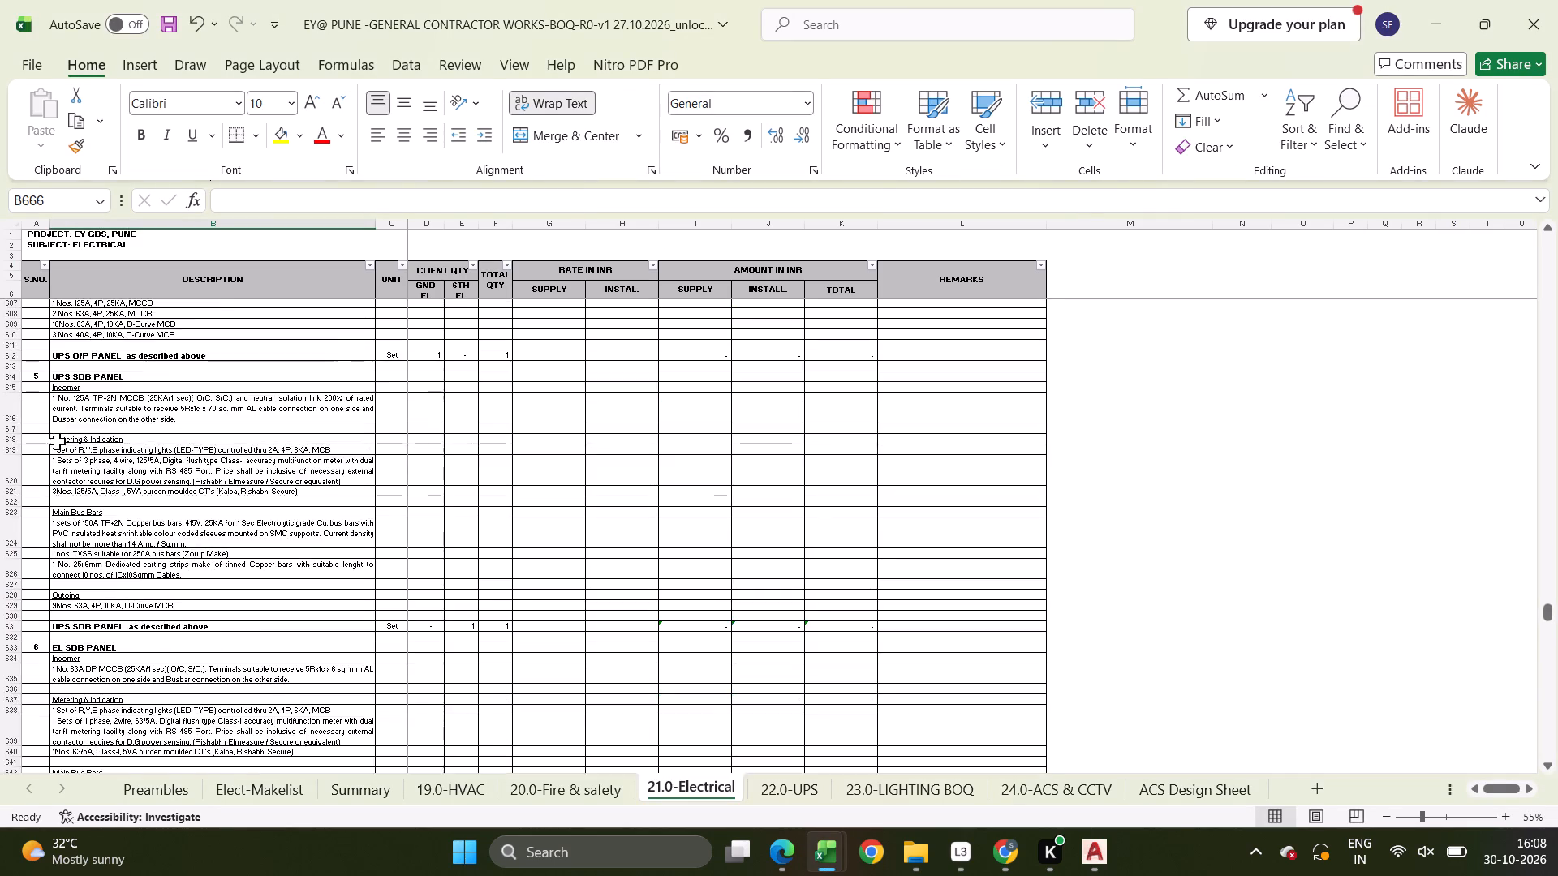
pyautogui.scroll(20, 57, 441)
pyautogui.scroll(9, 57, 441)
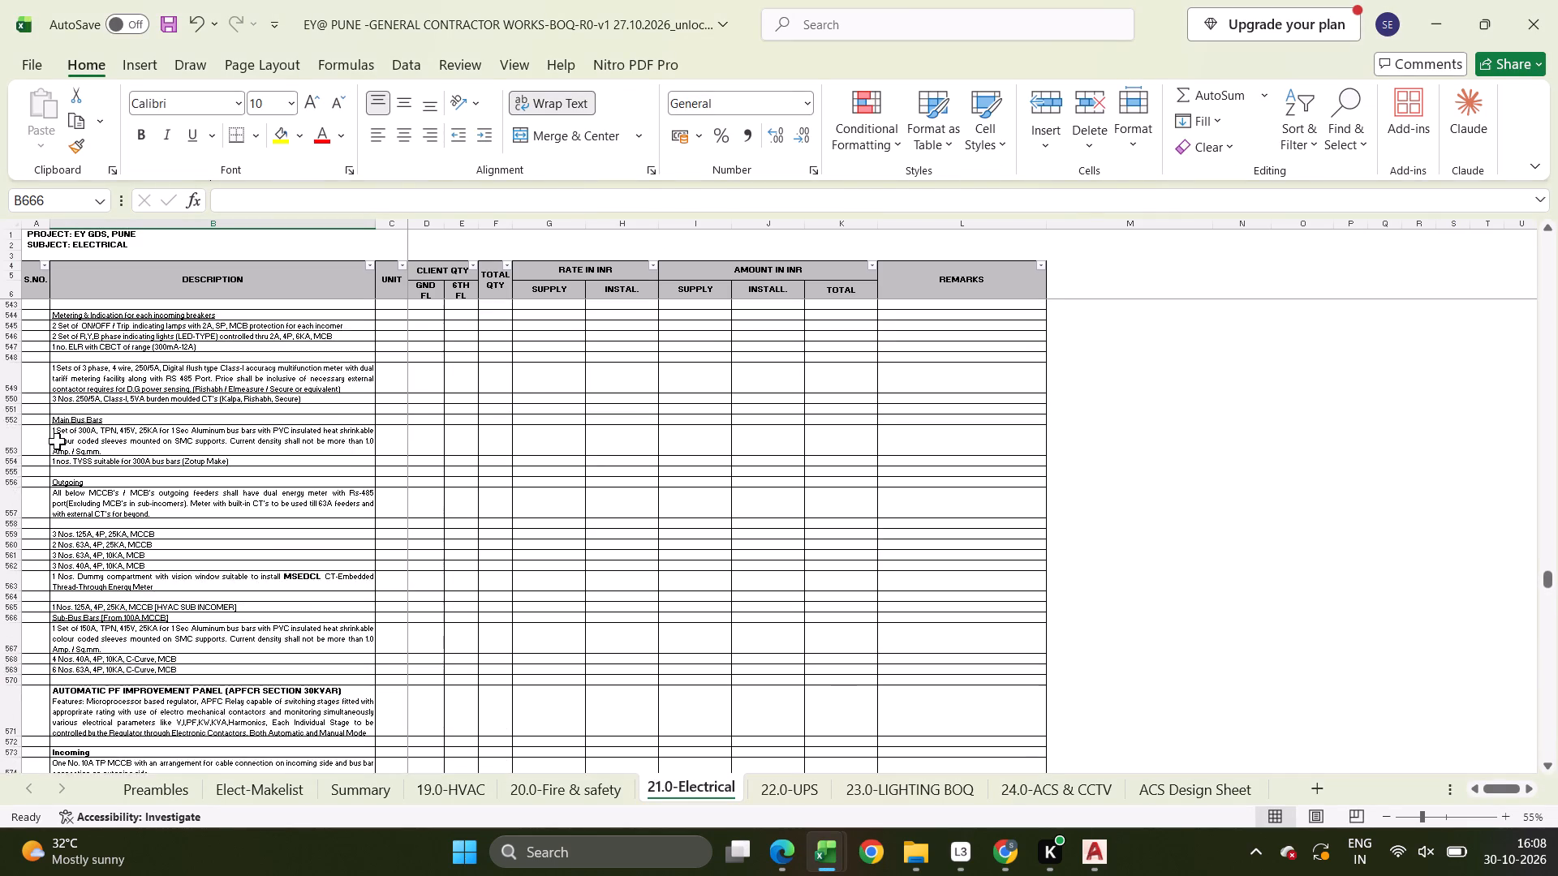
pyautogui.scroll(4, 57, 441)
pyautogui.scroll(20, 57, 441)
pyautogui.scroll(2, 57, 441)
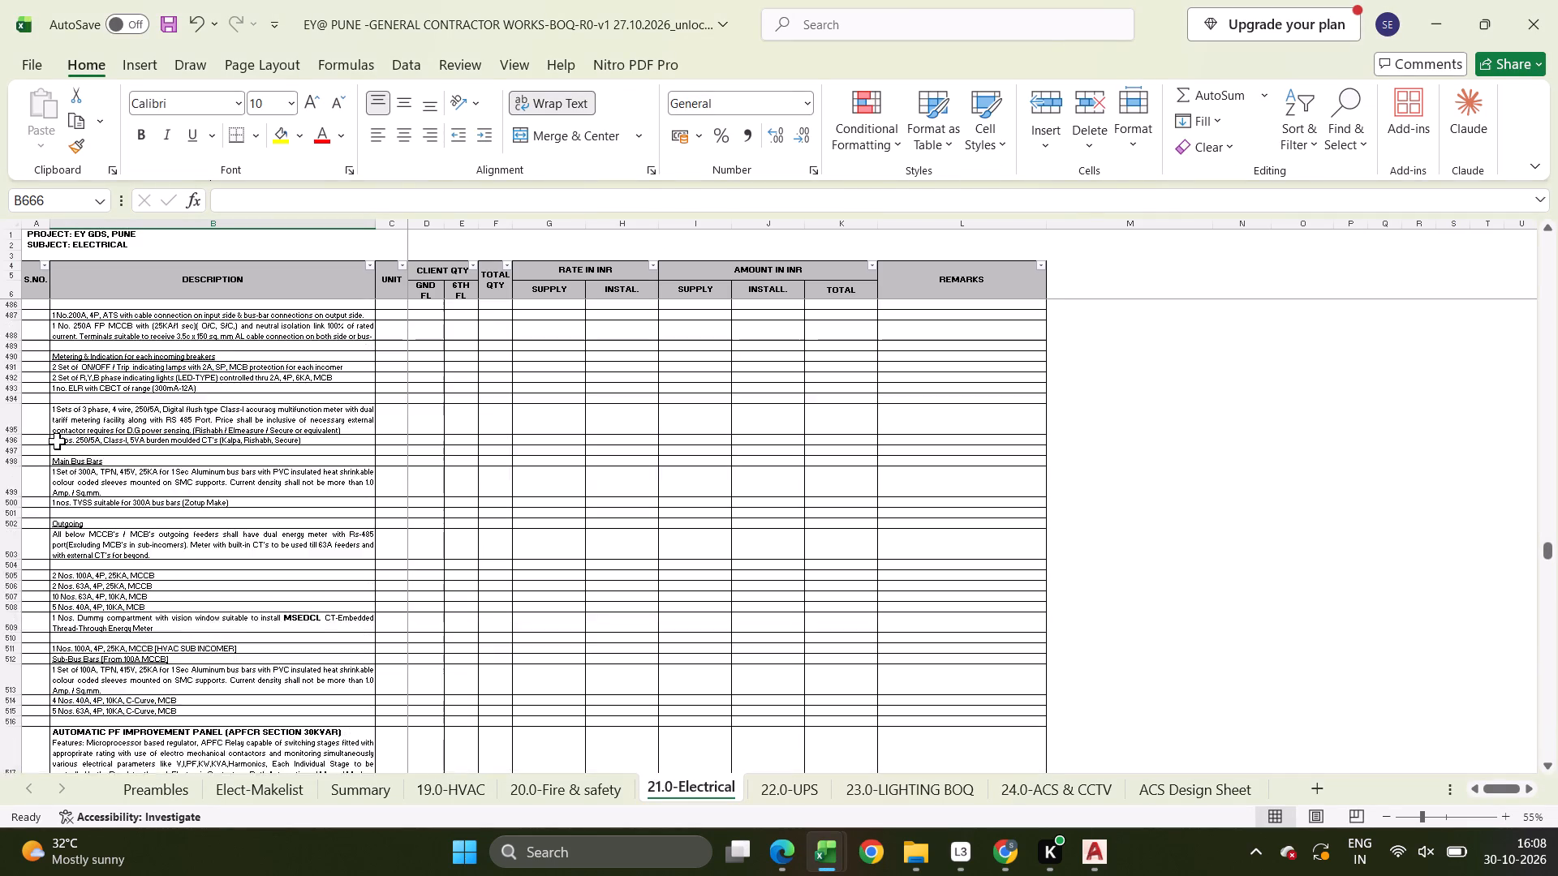
pyautogui.scroll(20, 57, 441)
pyautogui.scroll(10, 57, 441)
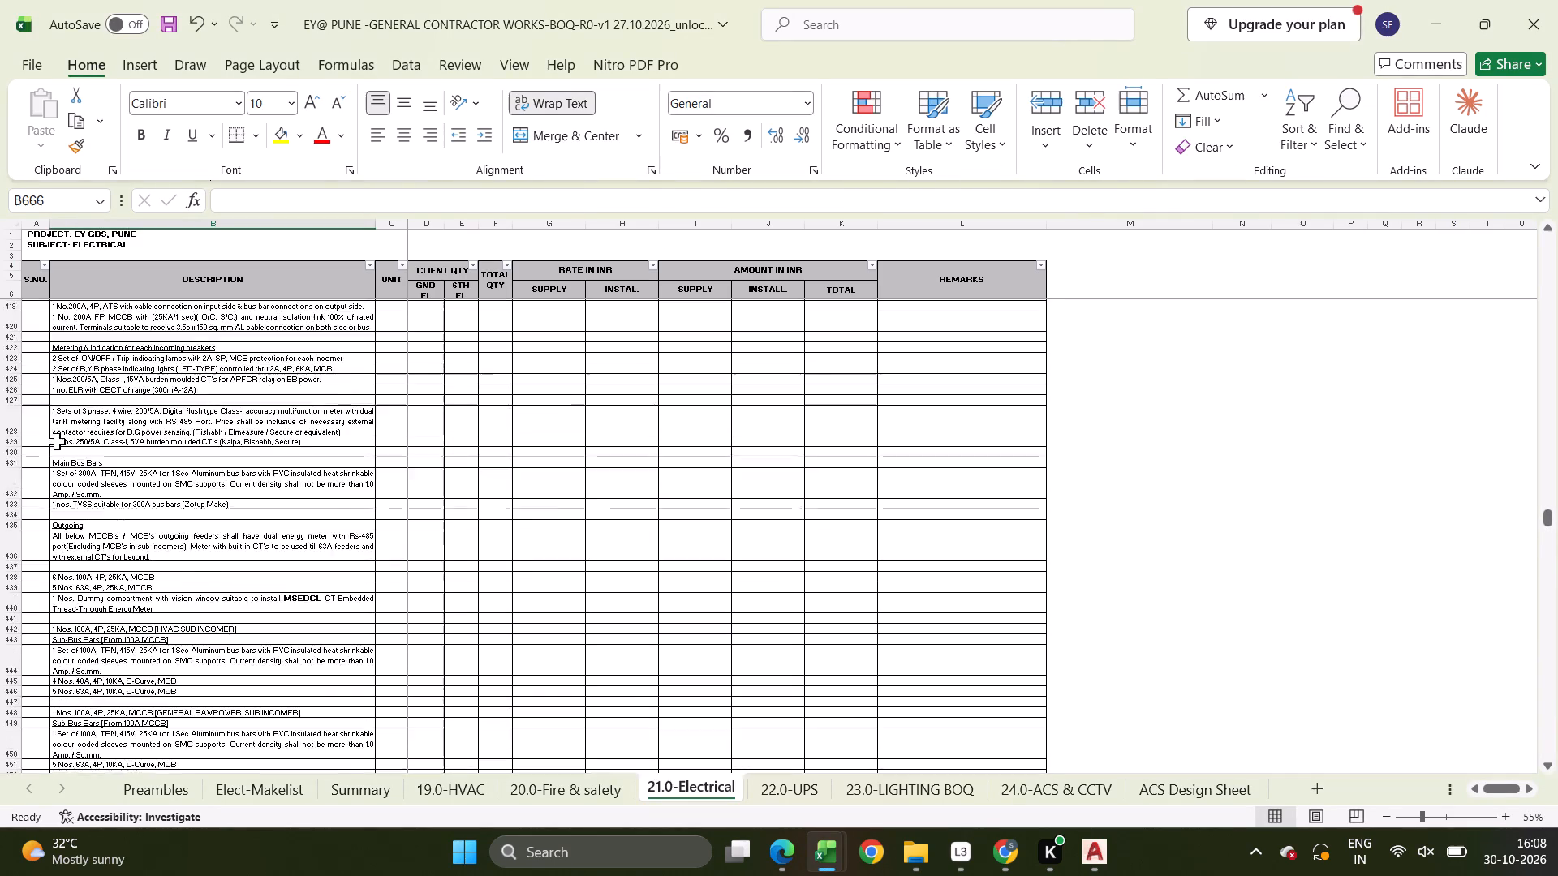
pyautogui.scroll(14, 57, 441)
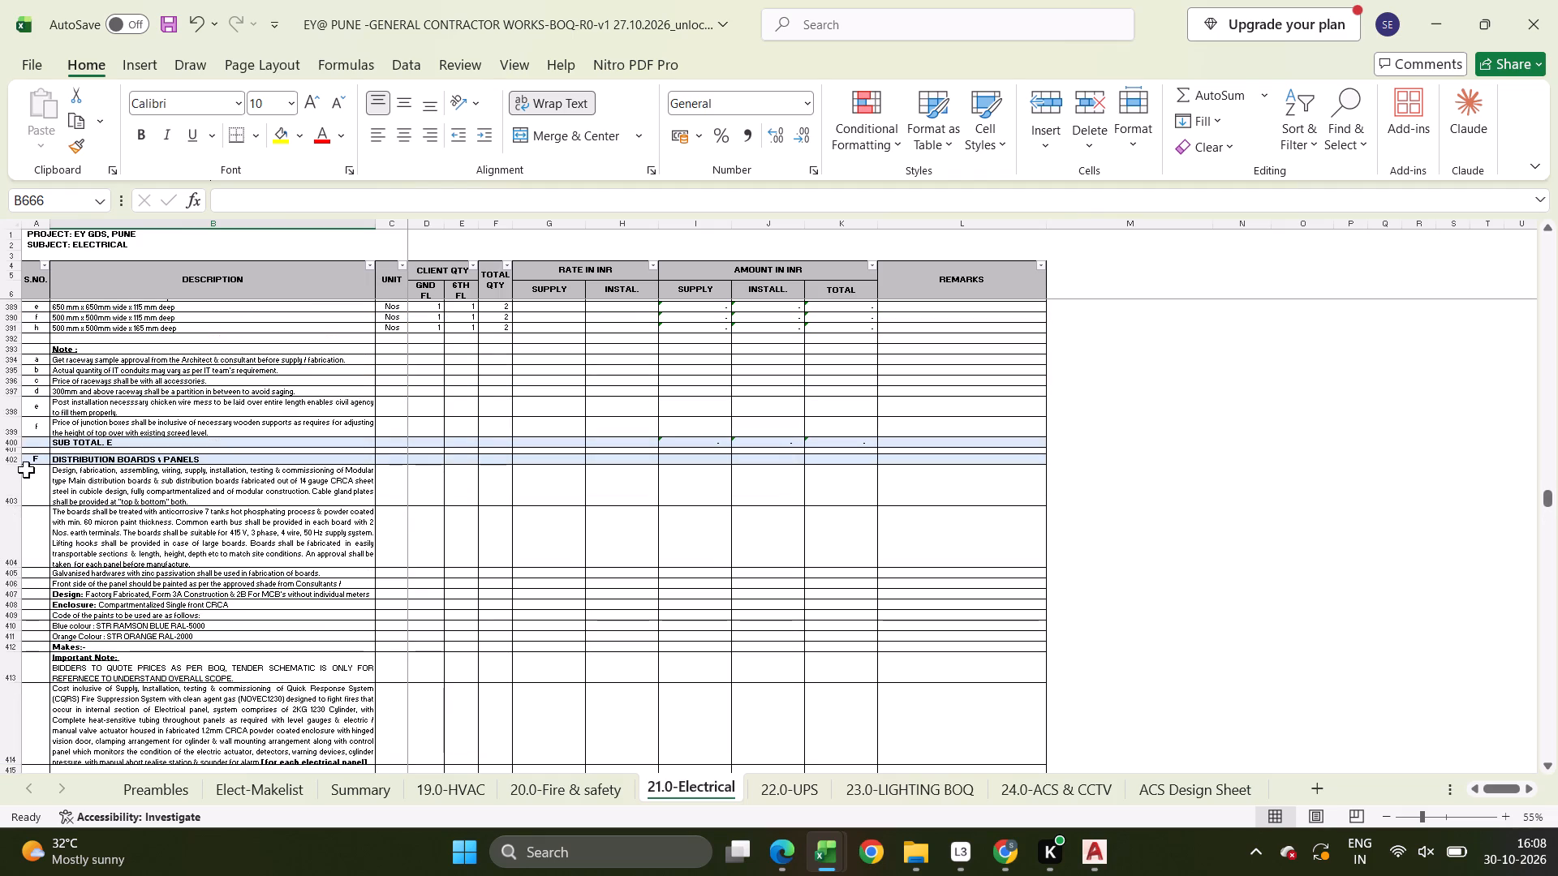
pyautogui.click(31, 461)
pyautogui.moveTo(14, 461); pyautogui.dragTo(26, 875)
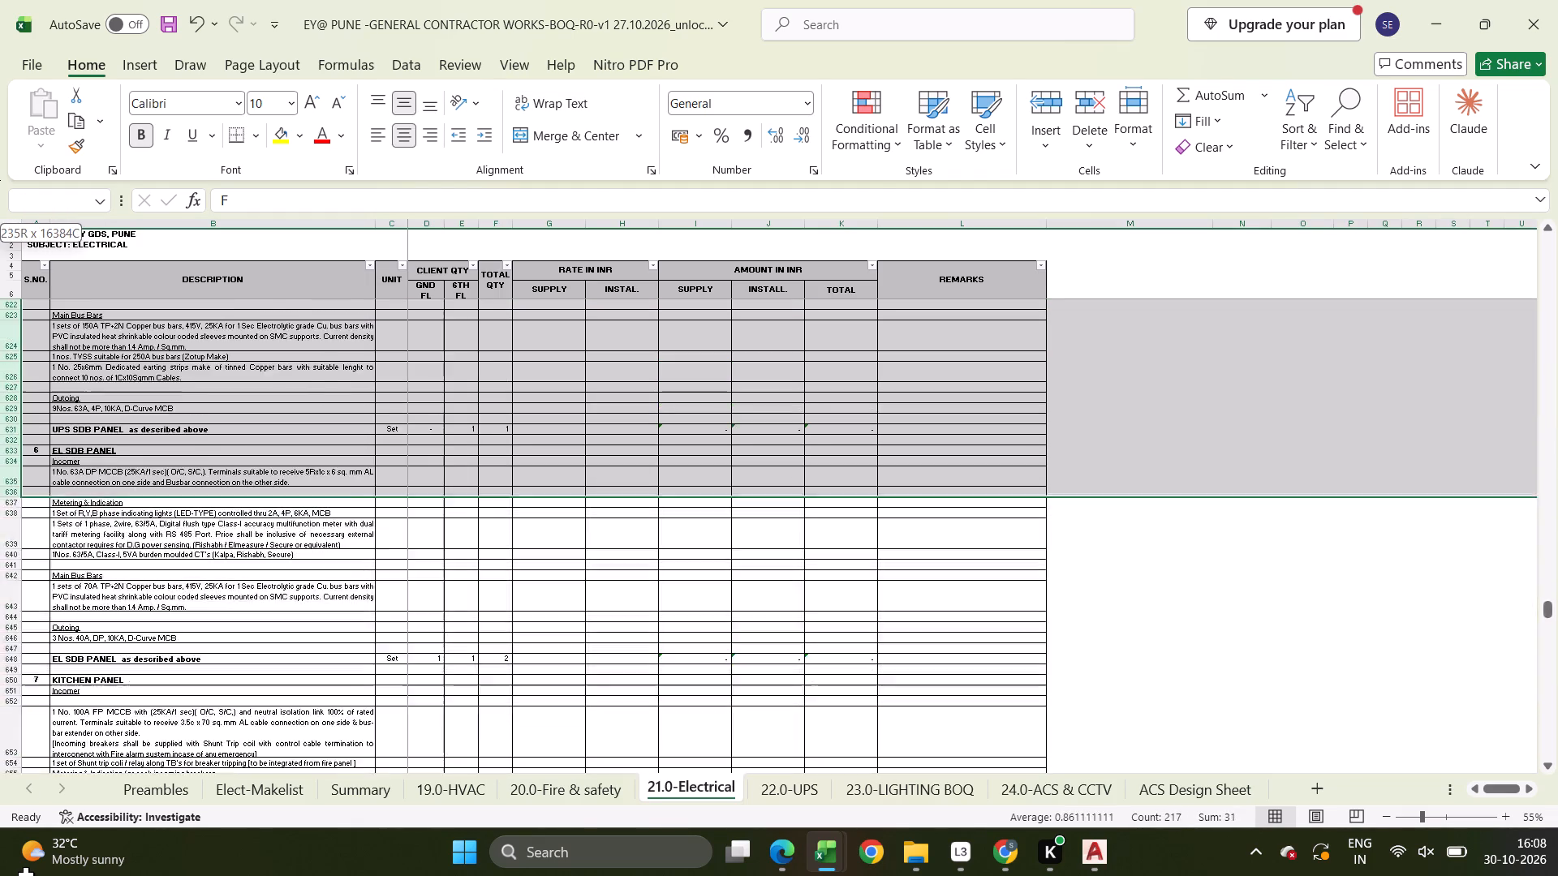
pyautogui.moveTo(26, 875); pyautogui.dragTo(0, 275)
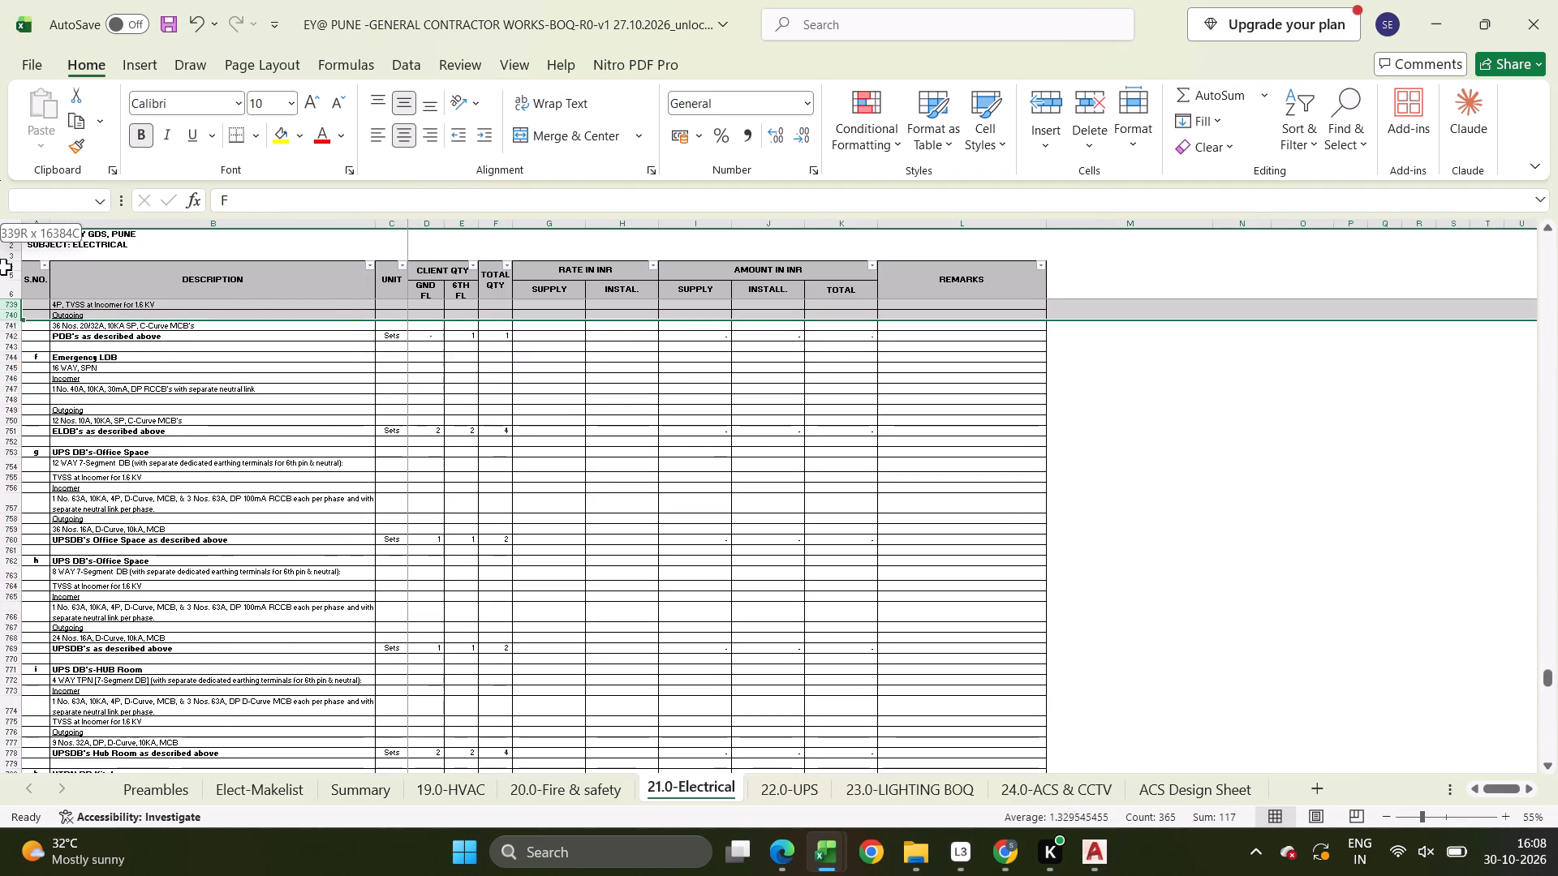
pyautogui.moveTo(0, 275); pyautogui.dragTo(0, 274)
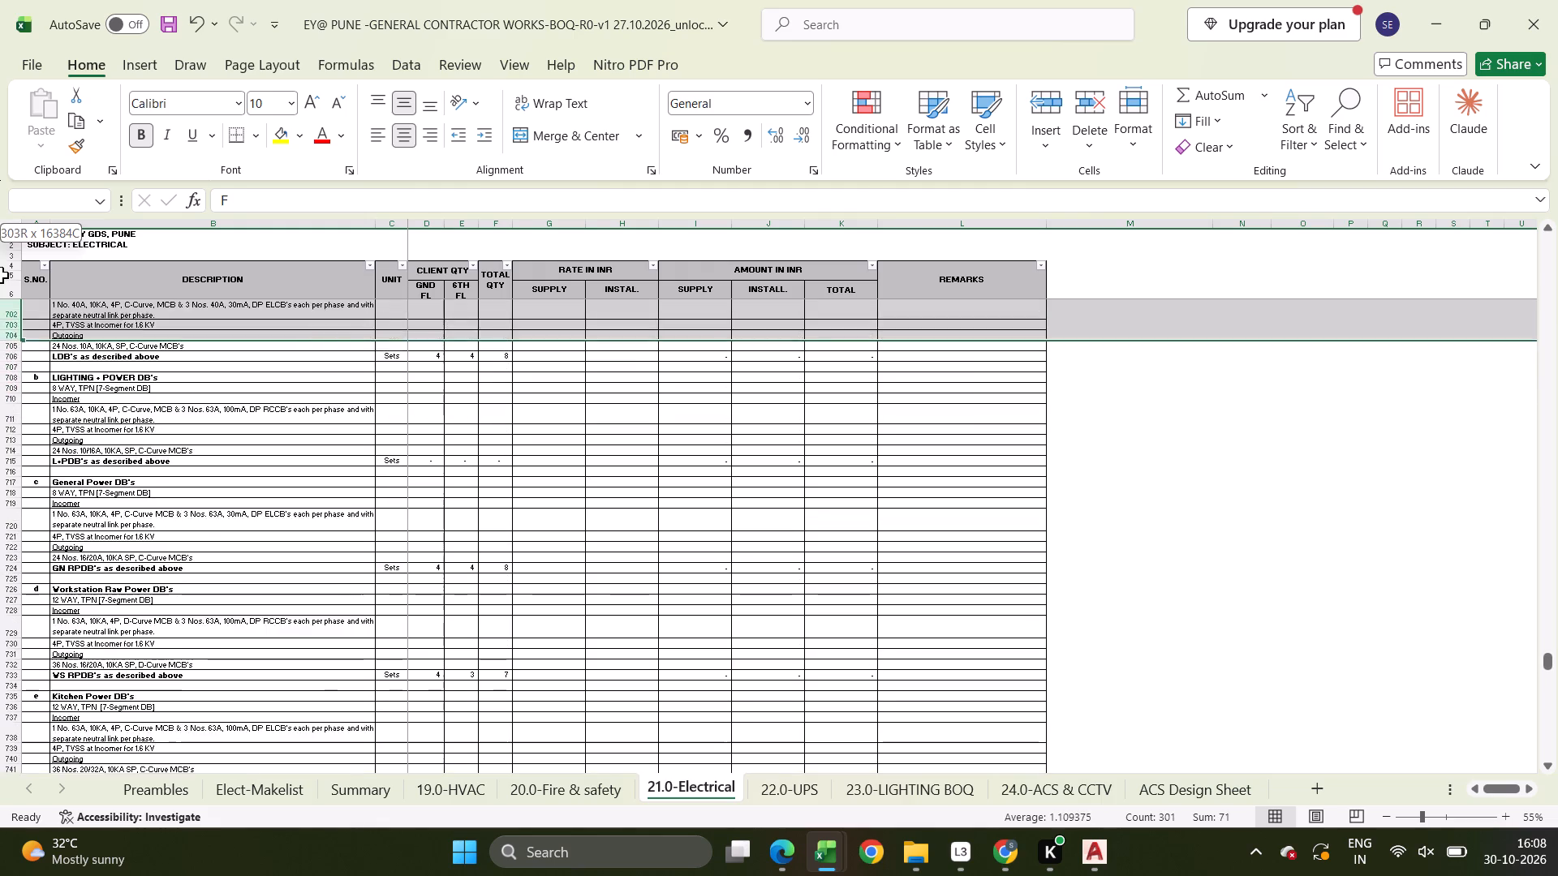
pyautogui.moveTo(0, 274); pyautogui.dragTo(20, 422)
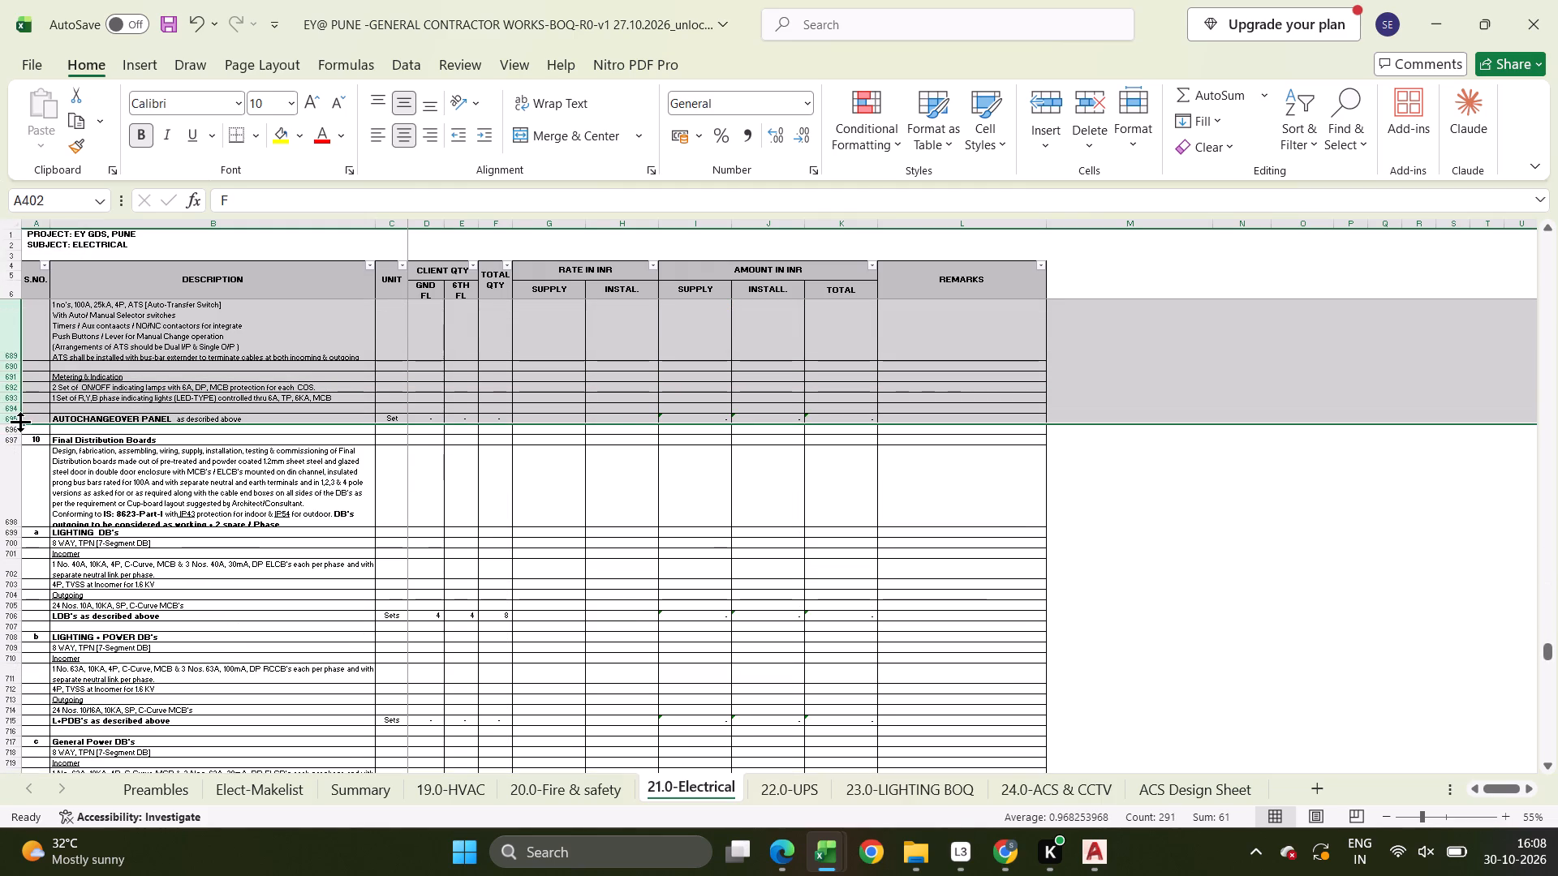
pyautogui.hotkey('ctrl', 'c')
pyautogui.hotkey('alt', 'Tab')
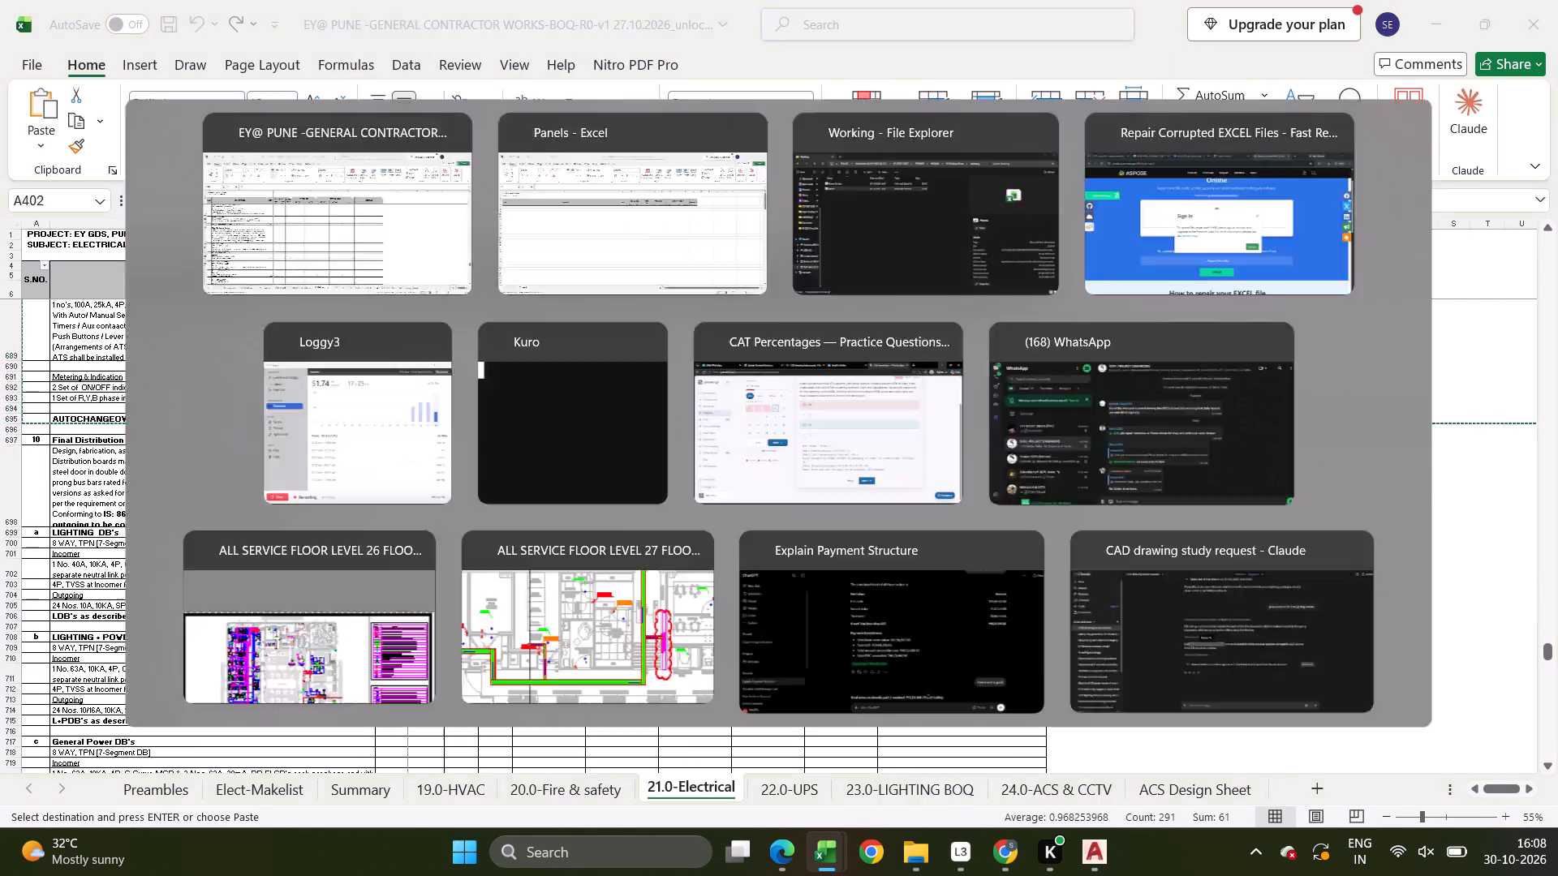
pyautogui.click(7, 316)
pyautogui.hotkey('ctrl', 'v')
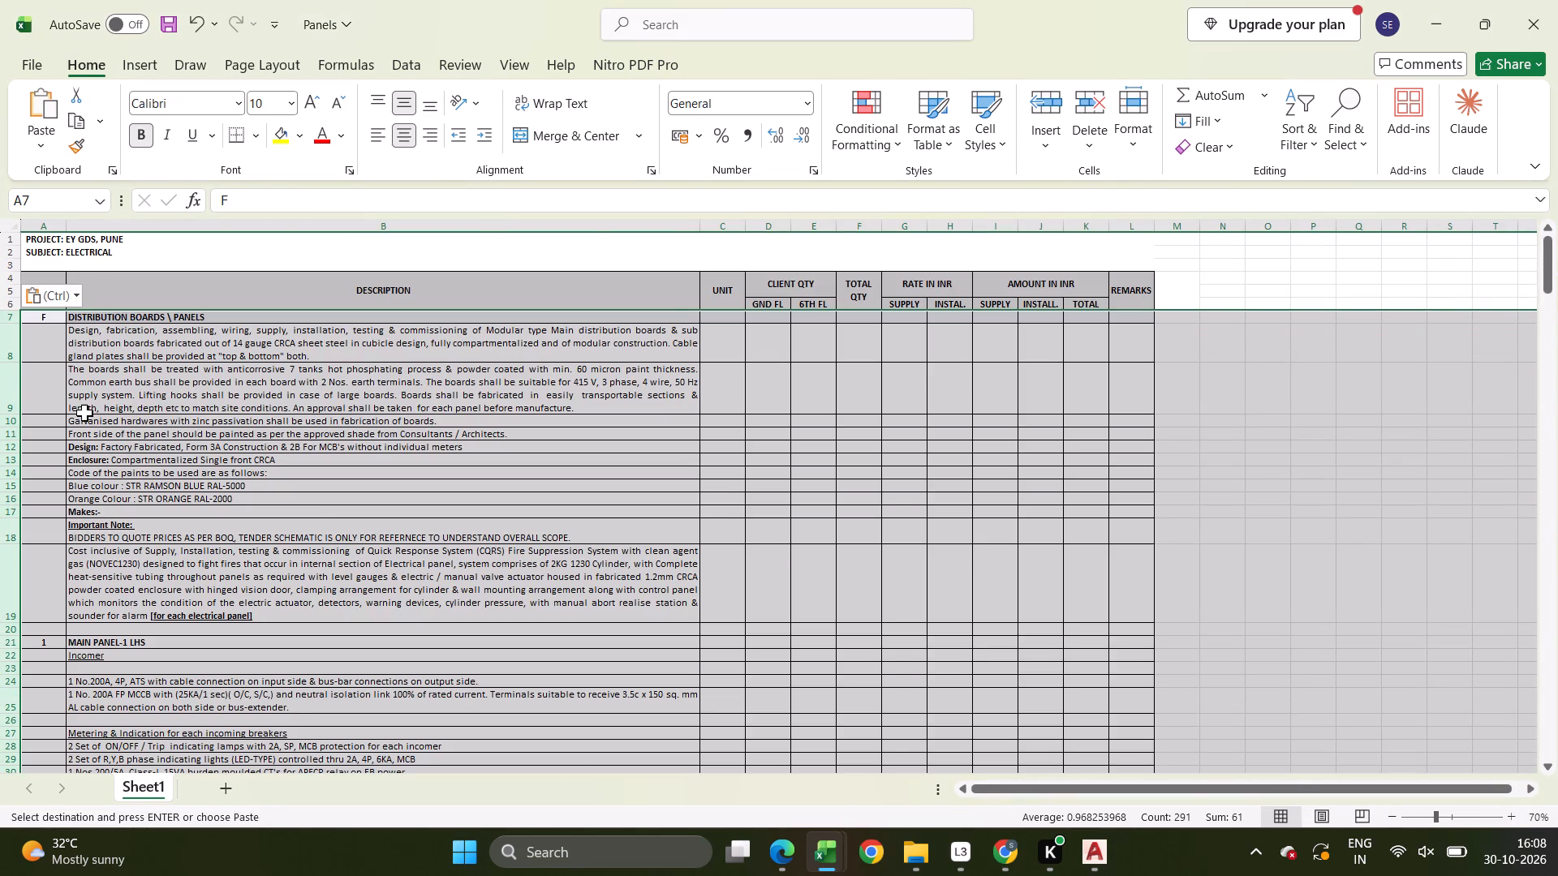
# Save the Panels workbook and close it.
pyautogui.click(551, 569)
pyautogui.hotkey('ctrl', 's')
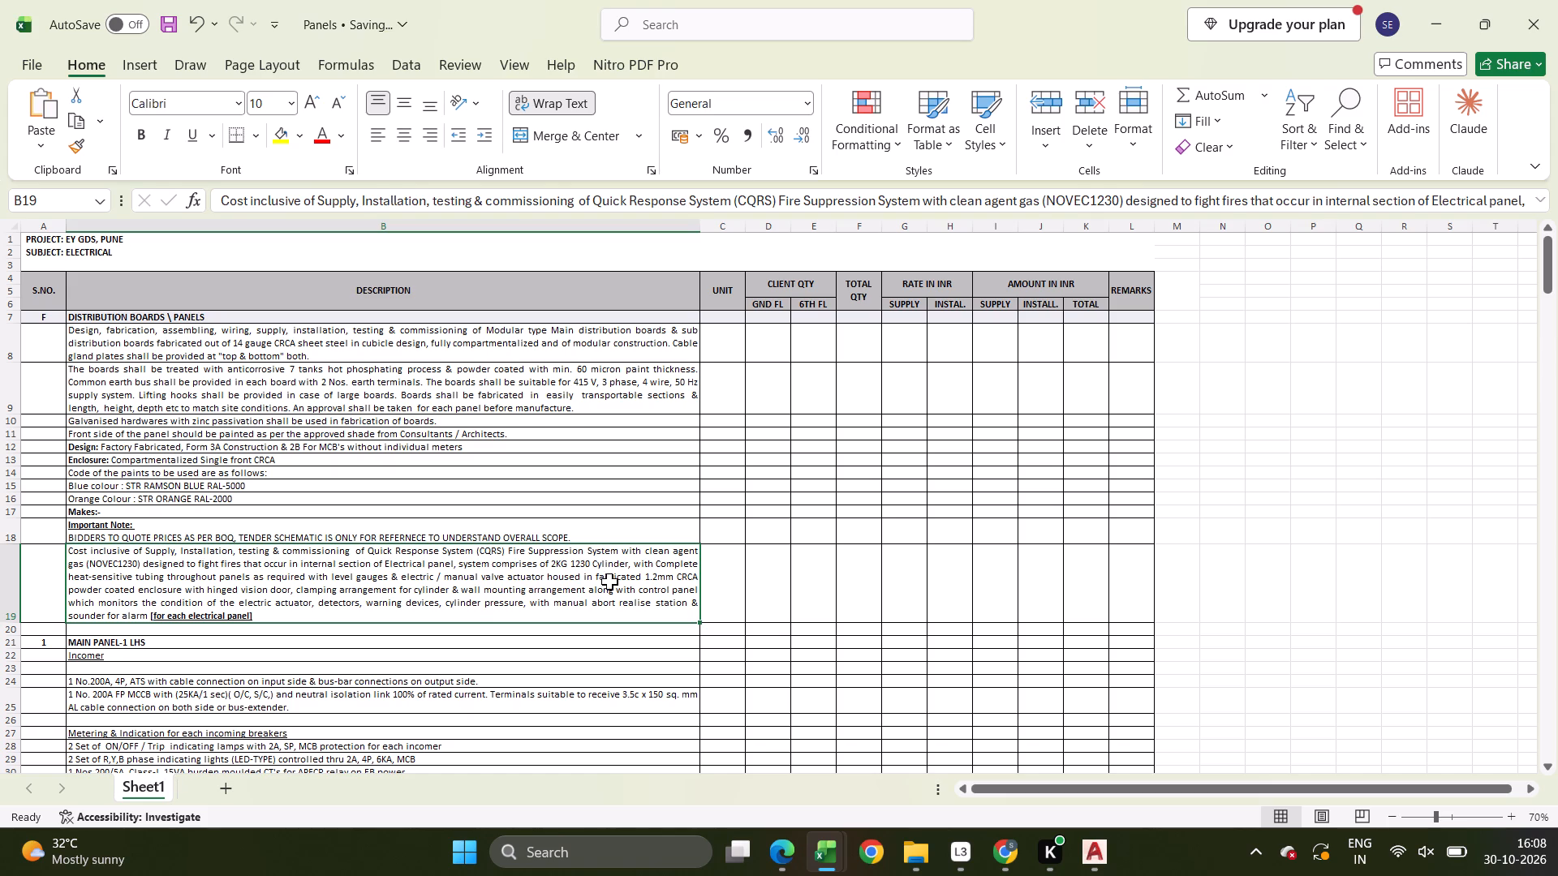
pyautogui.click(1542, 22)
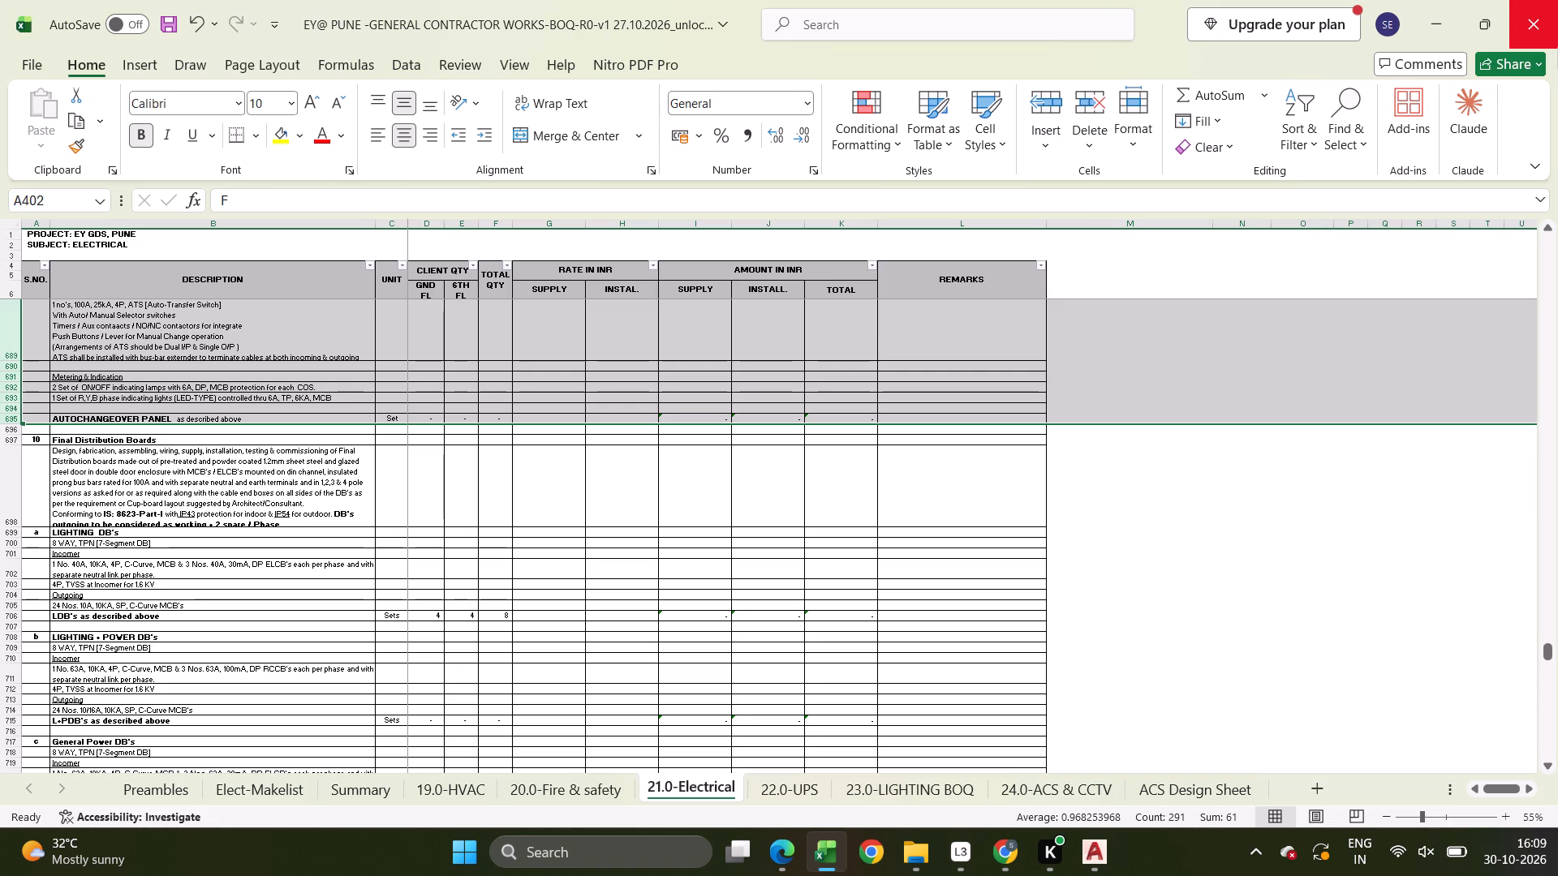
# Review the Final Distribution Boards items below the copied panel rows in the tender BOQ's 21.0-Electrical sheet.
pyautogui.scroll(-7, 67, 660)
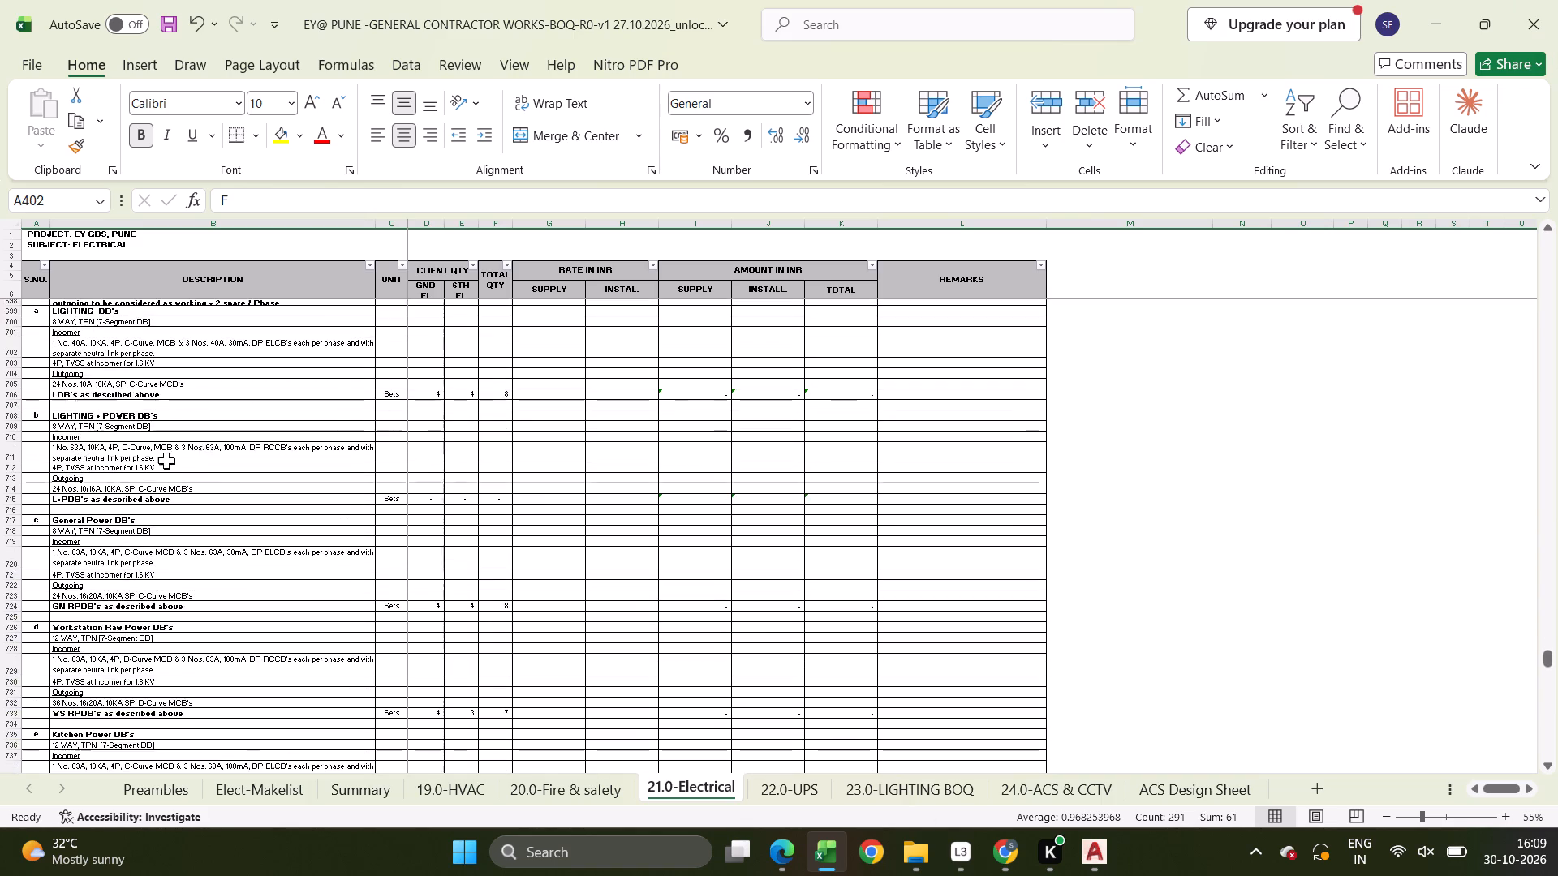
pyautogui.scroll(10, 302, 548)
pyautogui.scroll(-14, 300, 548)
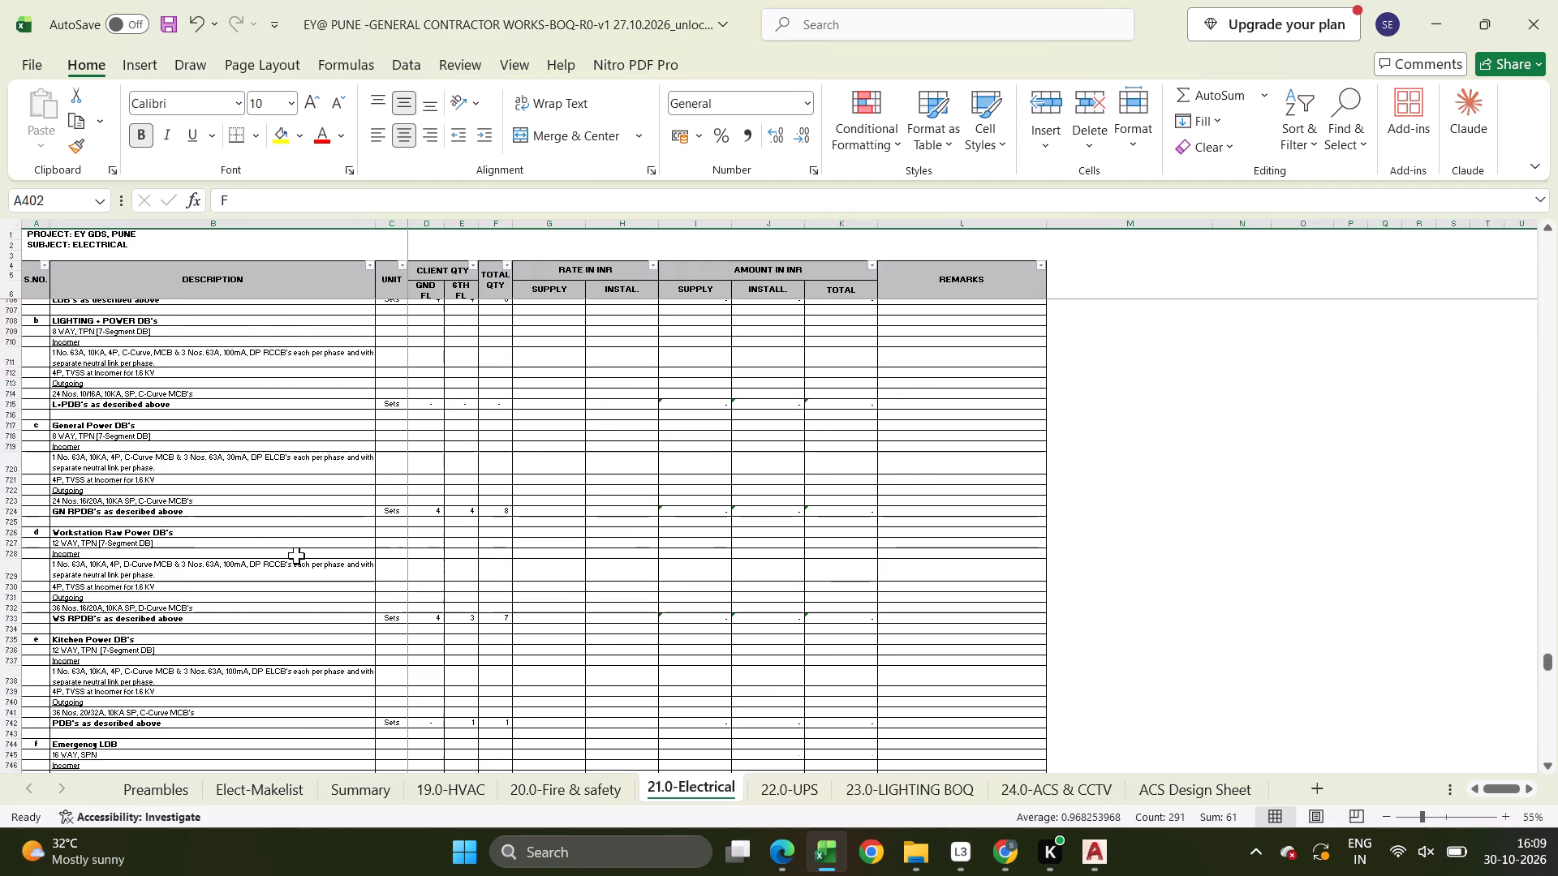
pyautogui.scroll(-12, 296, 556)
pyautogui.scroll(5, 296, 556)
pyautogui.moveTo(296, 556); pyautogui.dragTo(302, 157, button='middle')
# Duplicate the Panels workbook in the Working folder and name the copy Raceway & Cable Tray.
pyautogui.hotkey('alt', 'Tab')
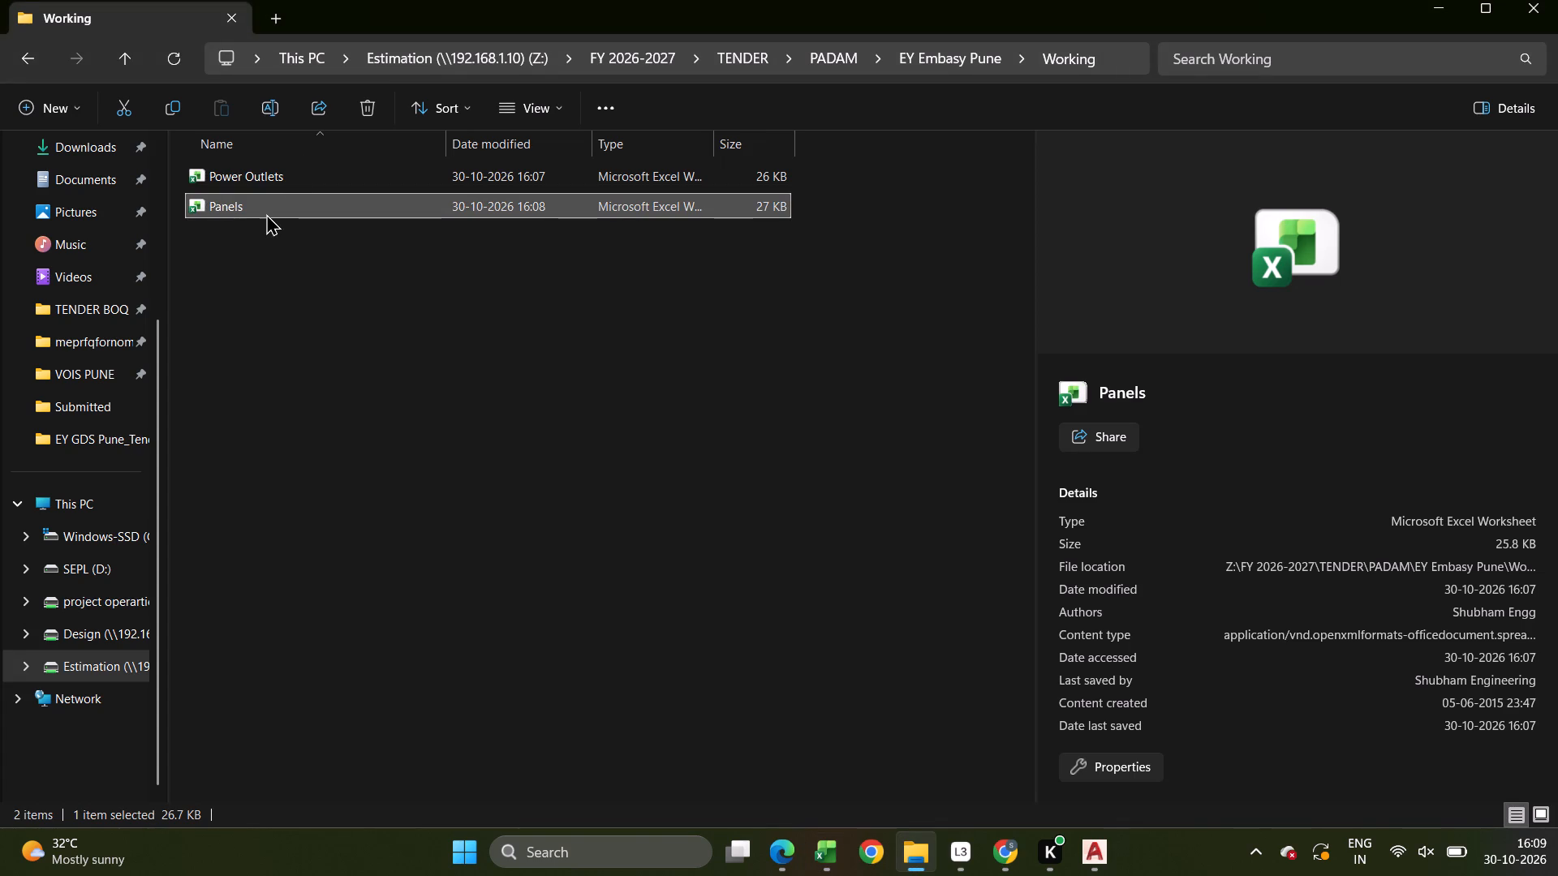
pyautogui.click(266, 213)
pyautogui.press('Escape')
pyautogui.hotkey('ctrl', 'c')
pyautogui.hotkey('ctrl', 'v')
pyautogui.press('F2')
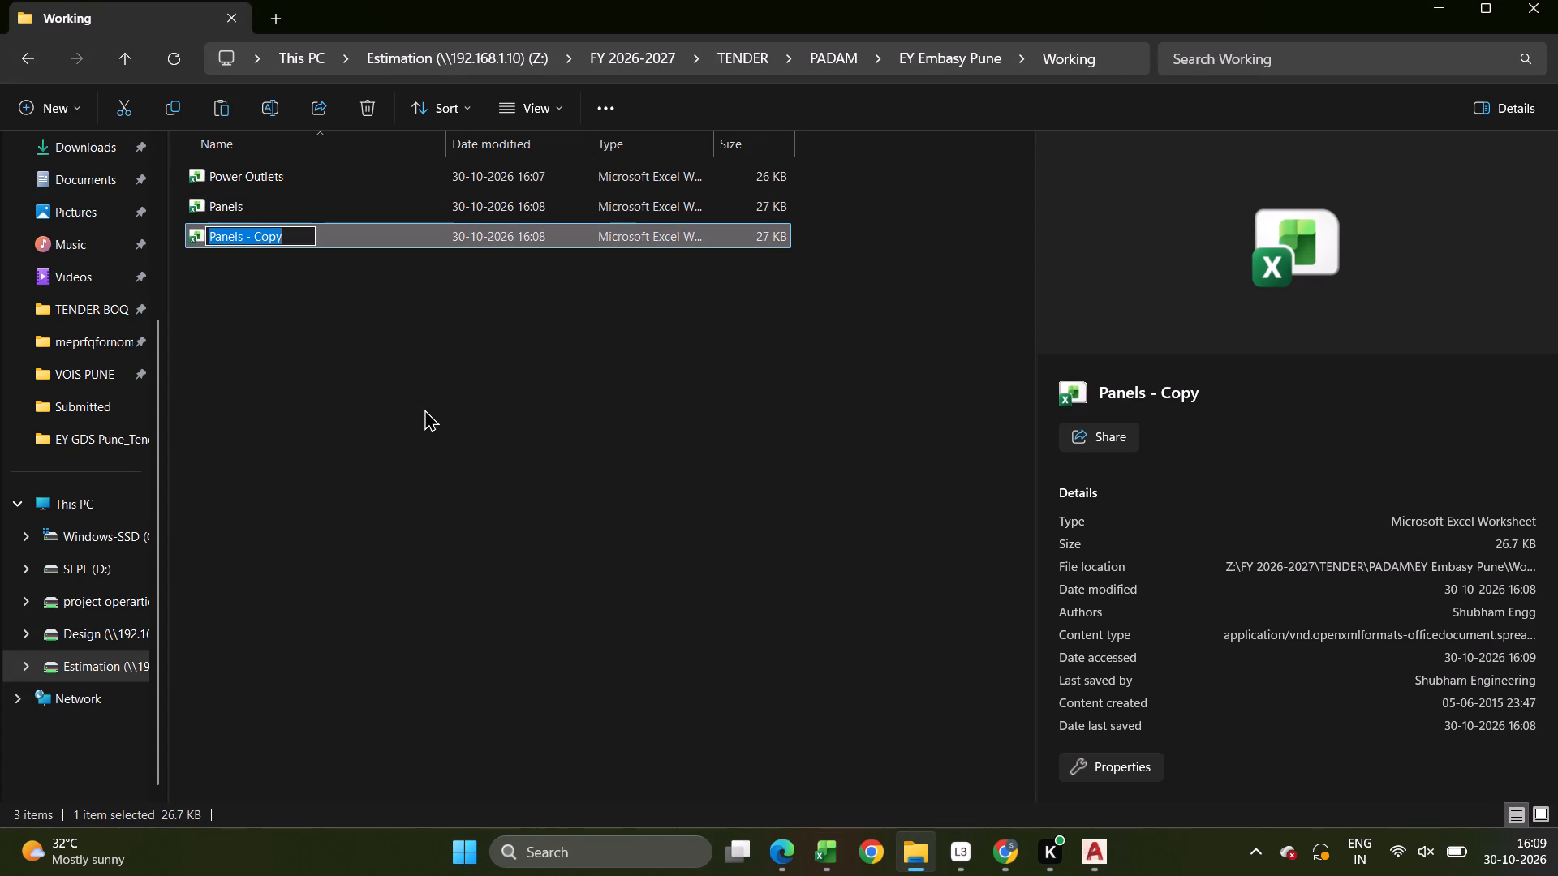
pyautogui.write('Raceway & Cable Tray')
pyautogui.press('Return')
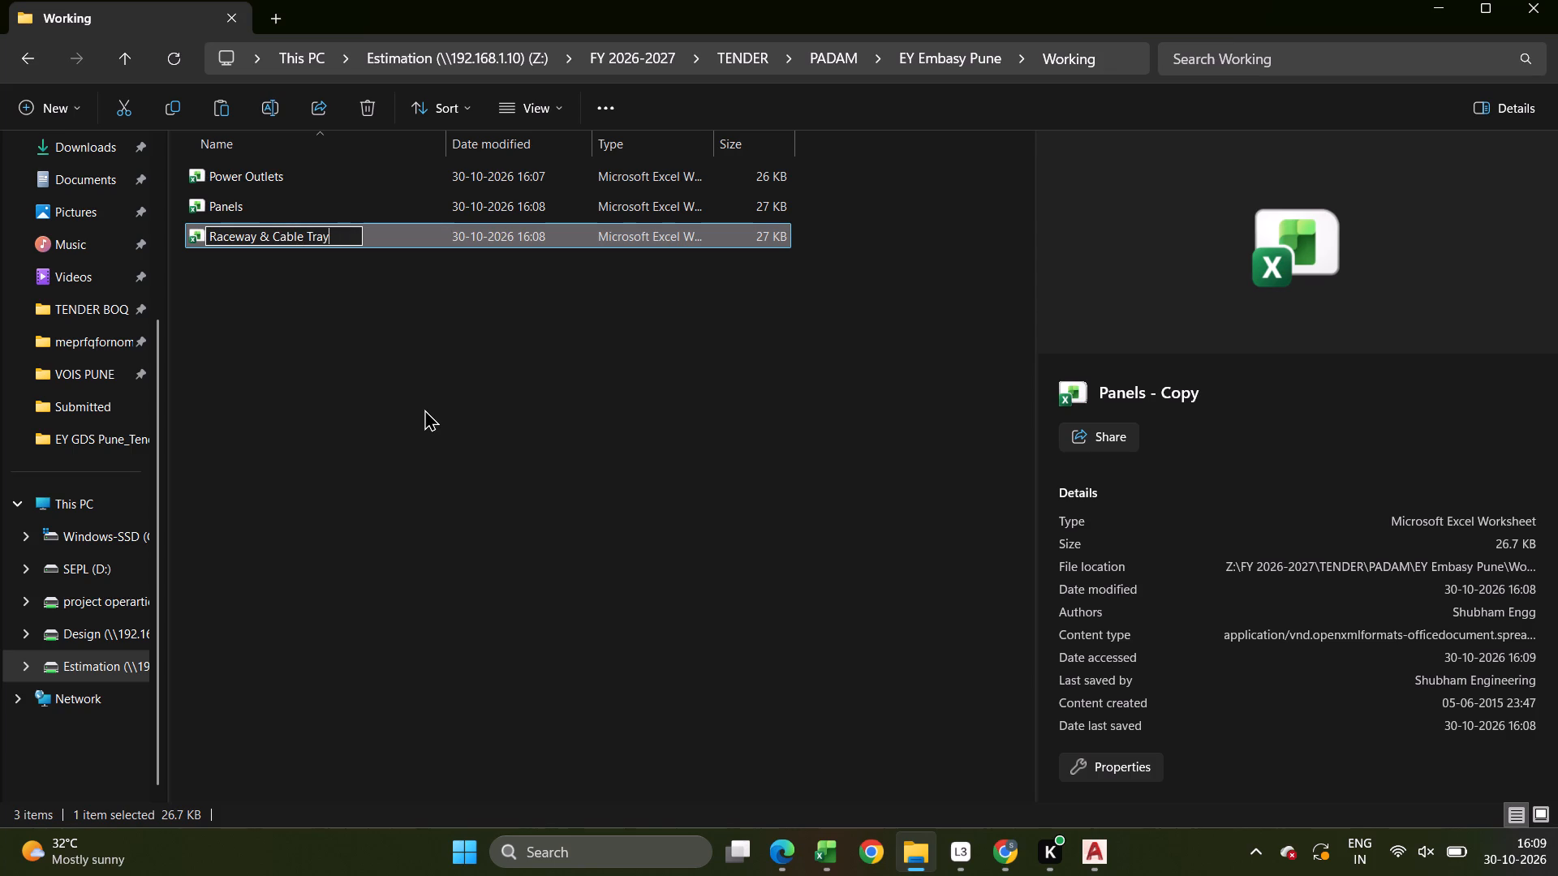
# Open the Raceway & Cable Tray workbook and enable editing.
pyautogui.press('Return')
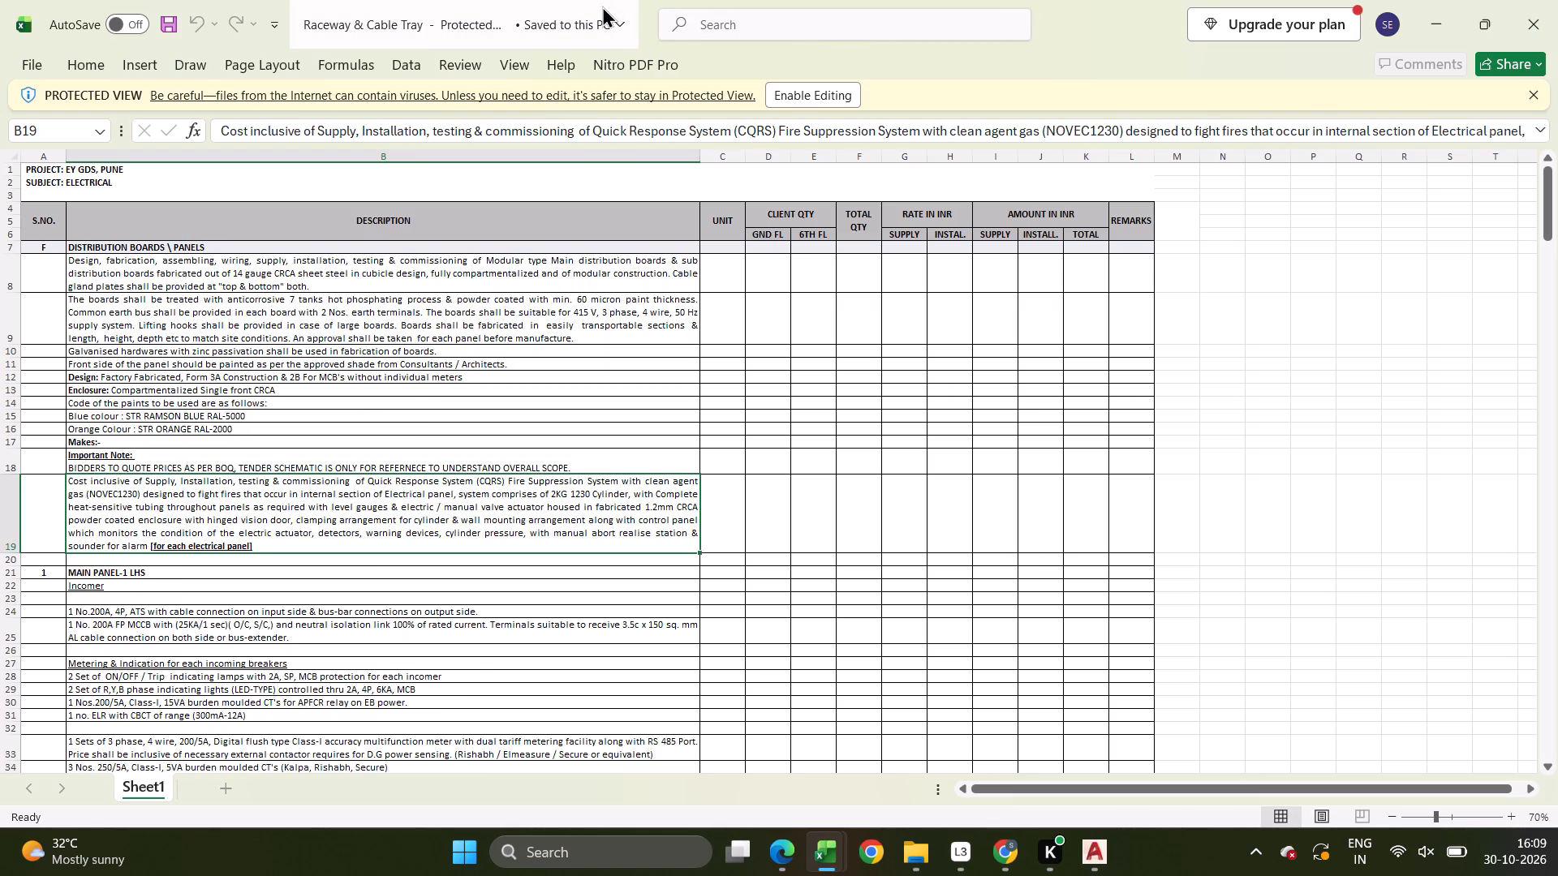
pyautogui.click(837, 104)
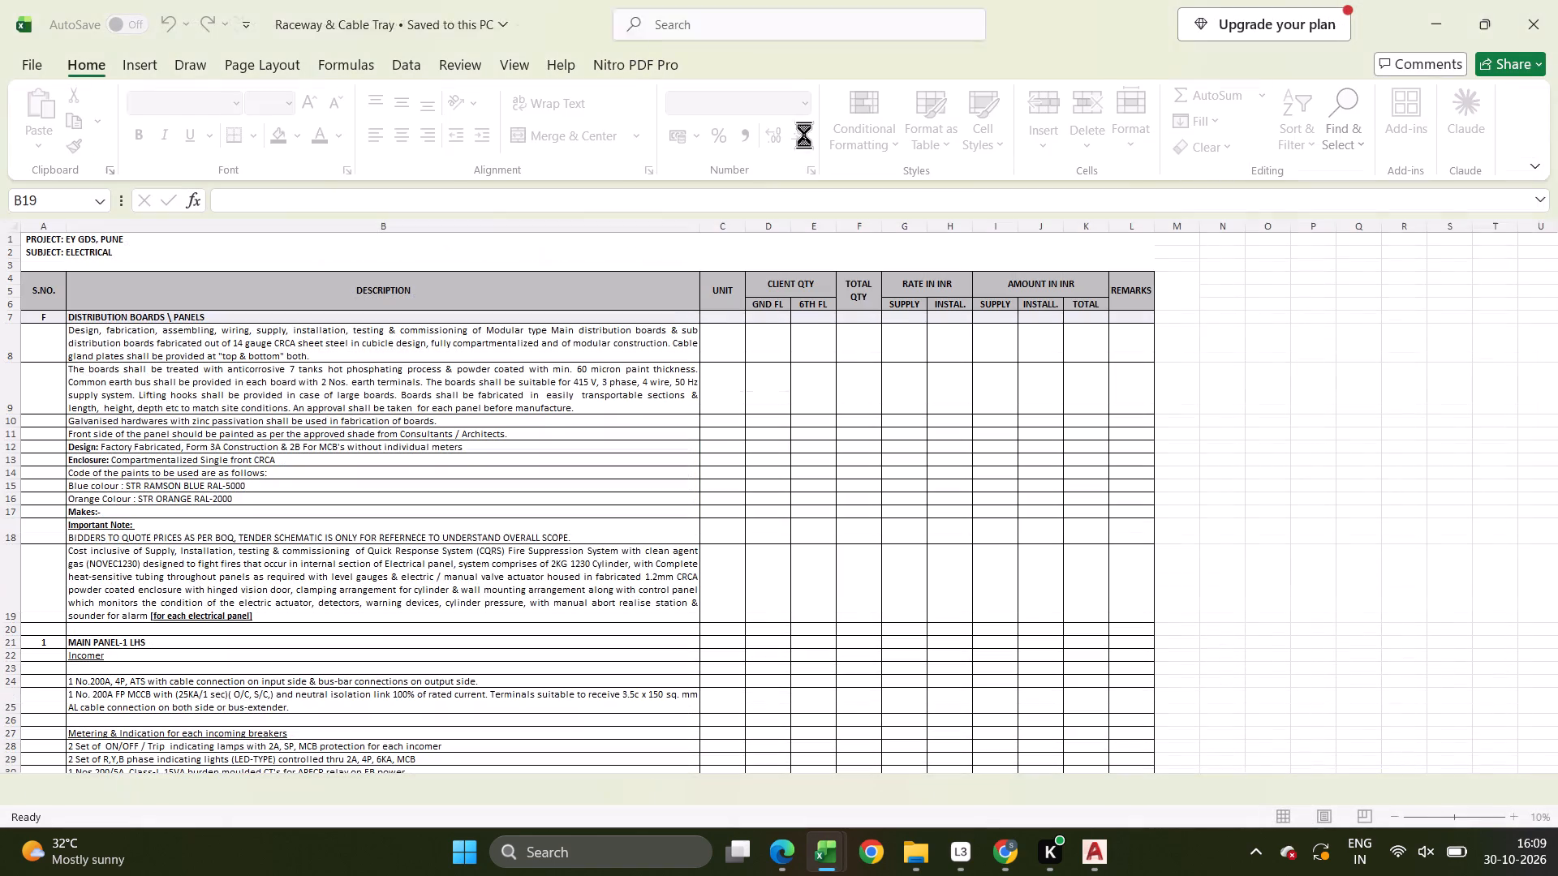
# Delete all rows below the table header in Raceway & Cable Tray, from row 7, Distribution Boards \ Panels, through the last Autochangeover Panel.
pyautogui.click(6, 318)
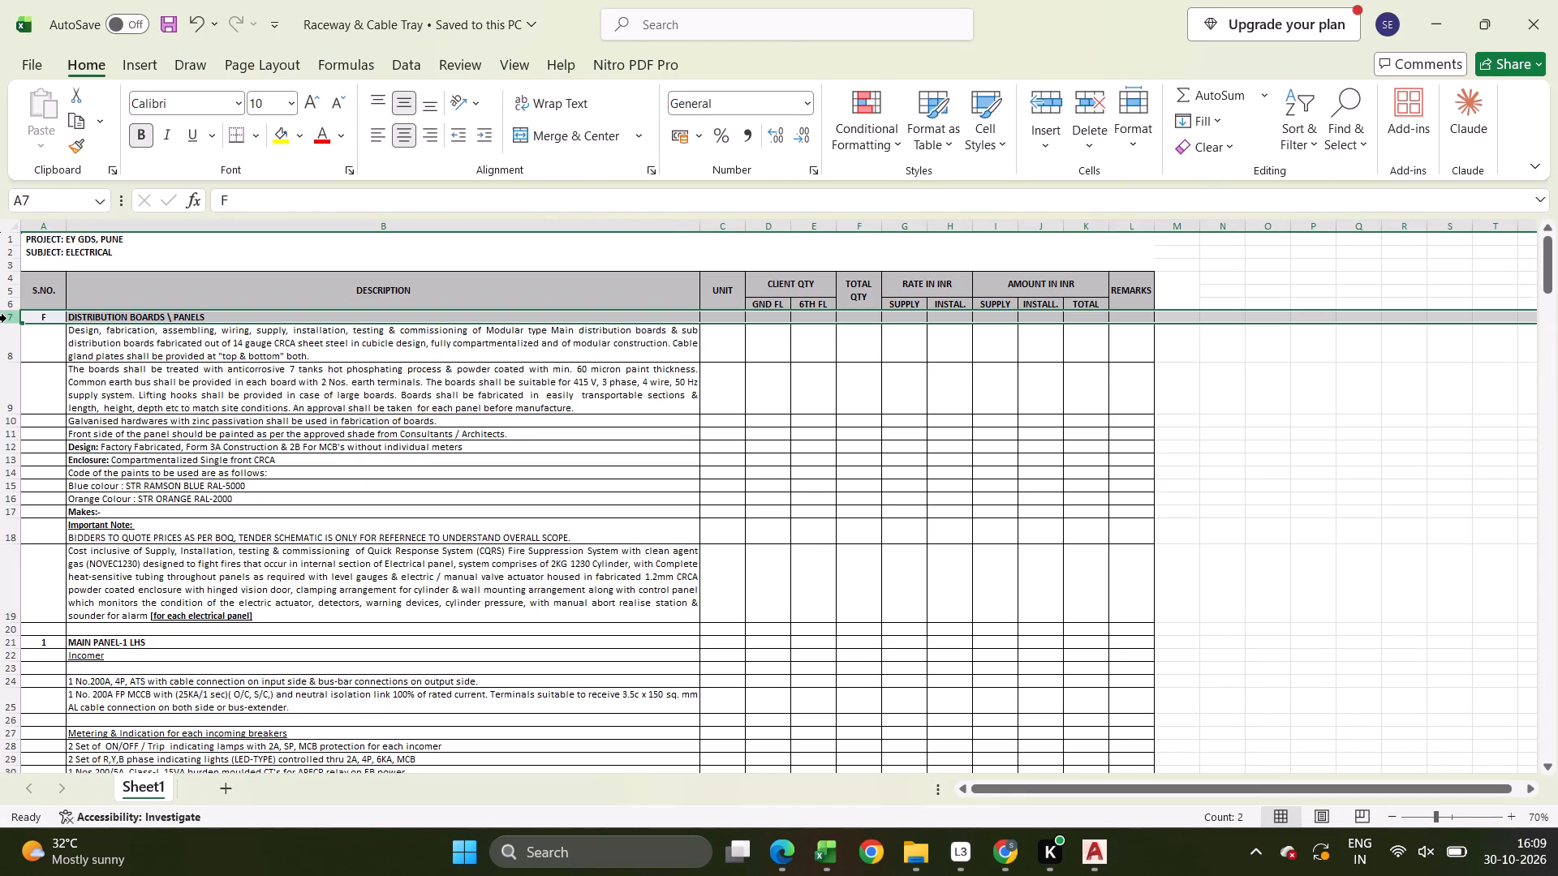
pyautogui.hotkey('ctrl', 'shift', 'Down')
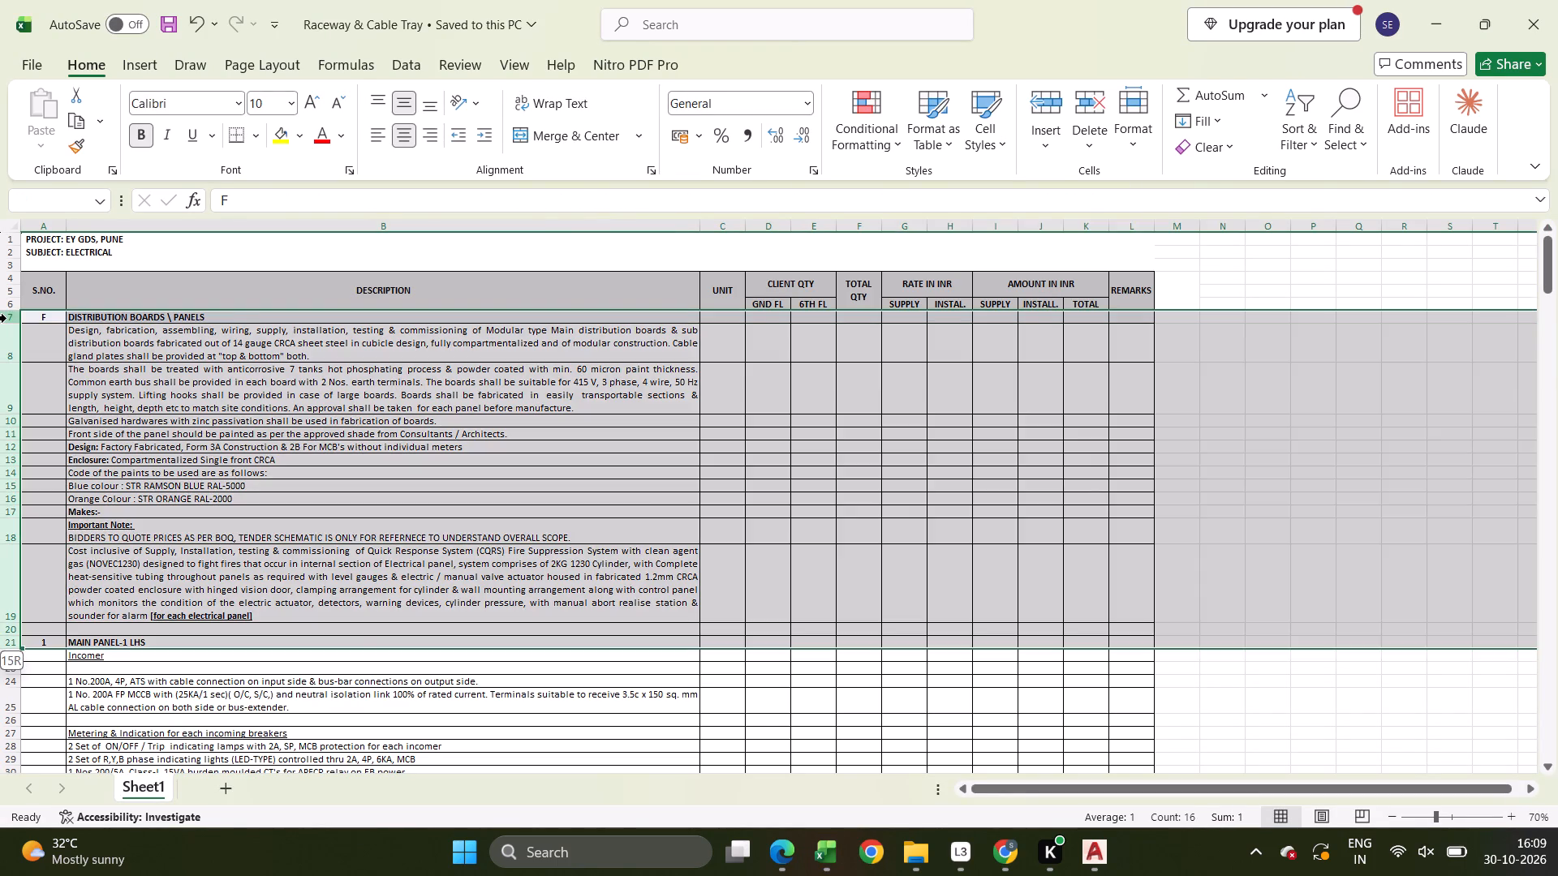
pyautogui.hotkey('ctrl', 'shift', 'Down')
pyautogui.hotkey('ctrl', 'shift', 'Down')
pyautogui.hotkey('ctrl', 'shift', 'Down')
pyautogui.hotkey('ctrl', 'shift', 'Down')
pyautogui.hotkey('ctrl', 'shift', 'Down')
pyautogui.hotkey('ctrl', 'shift', 'Down')
pyautogui.hotkey('ctrl', 'shift', 'Down')
pyautogui.hotkey('ctrl', 'shift', 'Down')
pyautogui.hotkey('ctrl', 'shift', 'Down')
pyautogui.hotkey('ctrl', 'shift', 'Down')
pyautogui.hotkey('ctrl', 'shift', 'Down')
pyautogui.hotkey('ctrl', 'shift', 'Down')
pyautogui.hotkey('ctrl', 'shift', 'Down')
pyautogui.hotkey('ctrl', 'shift', 'Down')
pyautogui.hotkey('ctrl', 'shift', 'Down')
pyautogui.hotkey('ctrl', 'shift', 'Down')
pyautogui.hotkey('ctrl', 'shift', 'Down')
pyautogui.hotkey('ctrl', 'shift', 'Down')
pyautogui.hotkey('ctrl', 'shift', 'Down')
pyautogui.hotkey('ctrl', 'shift', 'Down')
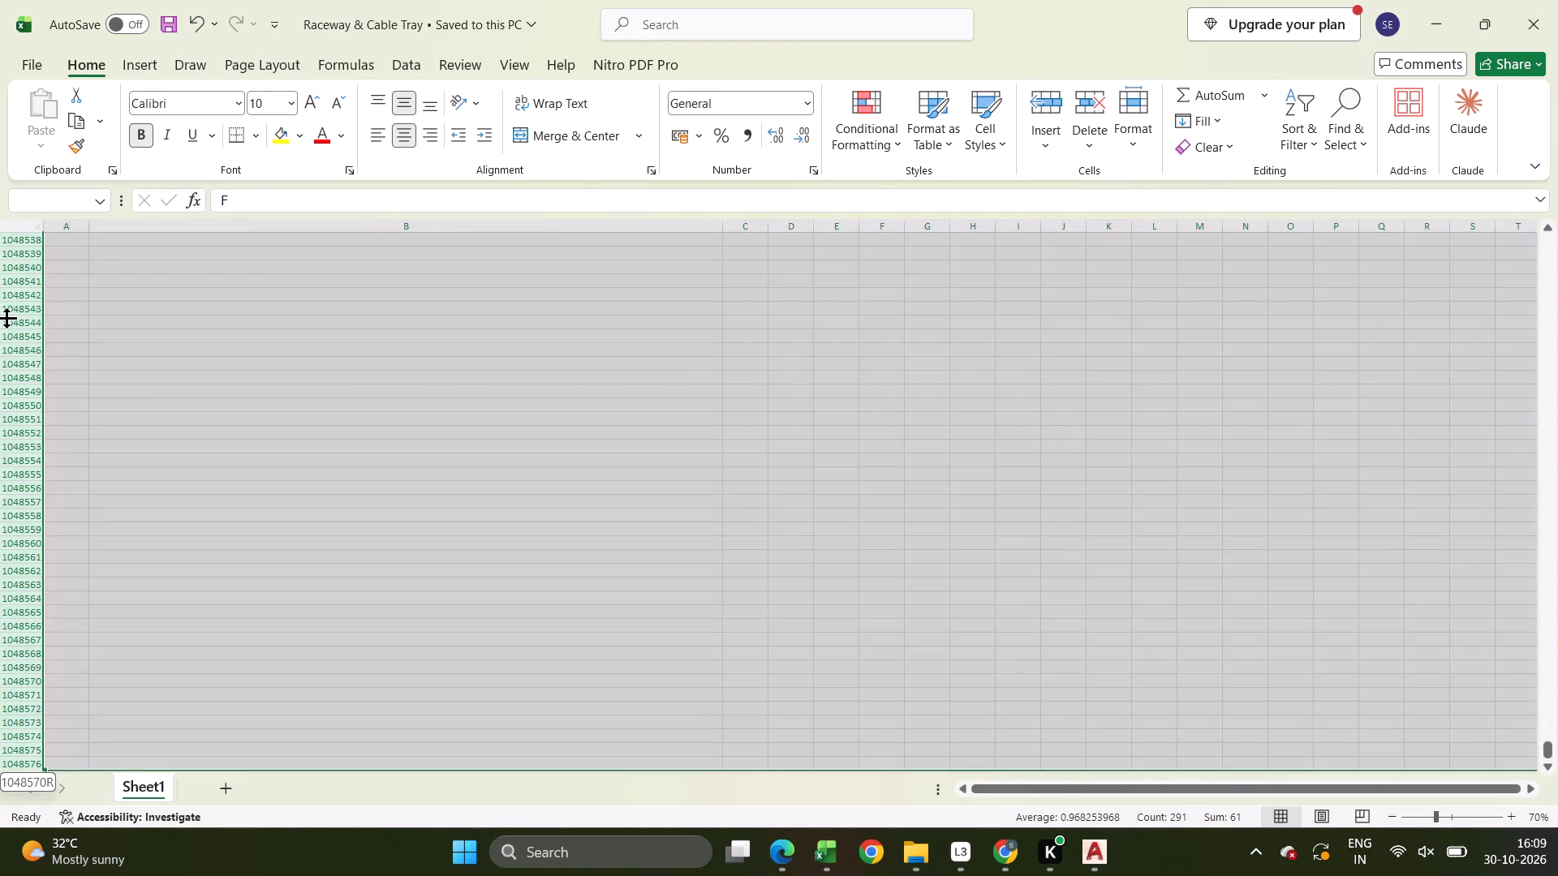
pyautogui.hotkey('ctrl', 'shift', 'Up')
pyautogui.hotkey('shift', 'Down')
pyautogui.hotkey('shift', 'Down')
pyautogui.hotkey('shift', 'Down')
pyautogui.hotkey('shift', 'Down')
pyautogui.hotkey('shift', 'Down')
pyautogui.hotkey('shift', 'Down')
pyautogui.hotkey('shift', 'Down')
pyautogui.hotkey('shift', 'Down')
pyautogui.hotkey('shift', 'Down')
pyautogui.hotkey('shift', 'Down')
pyautogui.hotkey('shift', 'Down')
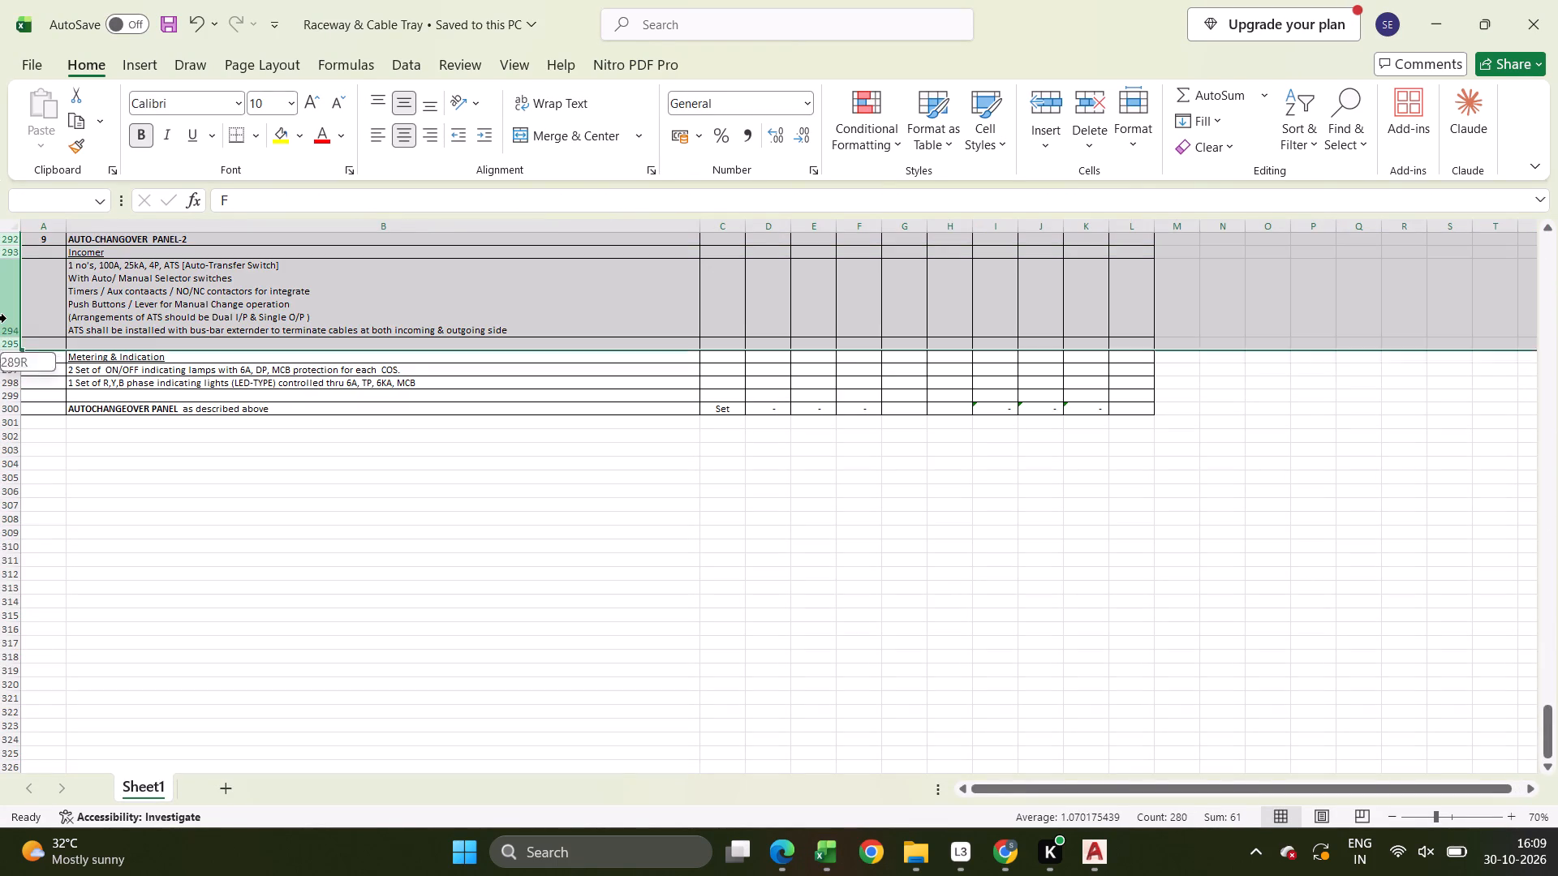
pyautogui.hotkey('shift', 'Up')
pyautogui.hotkey('shift', 'Up')
pyautogui.hotkey('shift', 'Up')
pyautogui.hotkey('ctrl', '-')
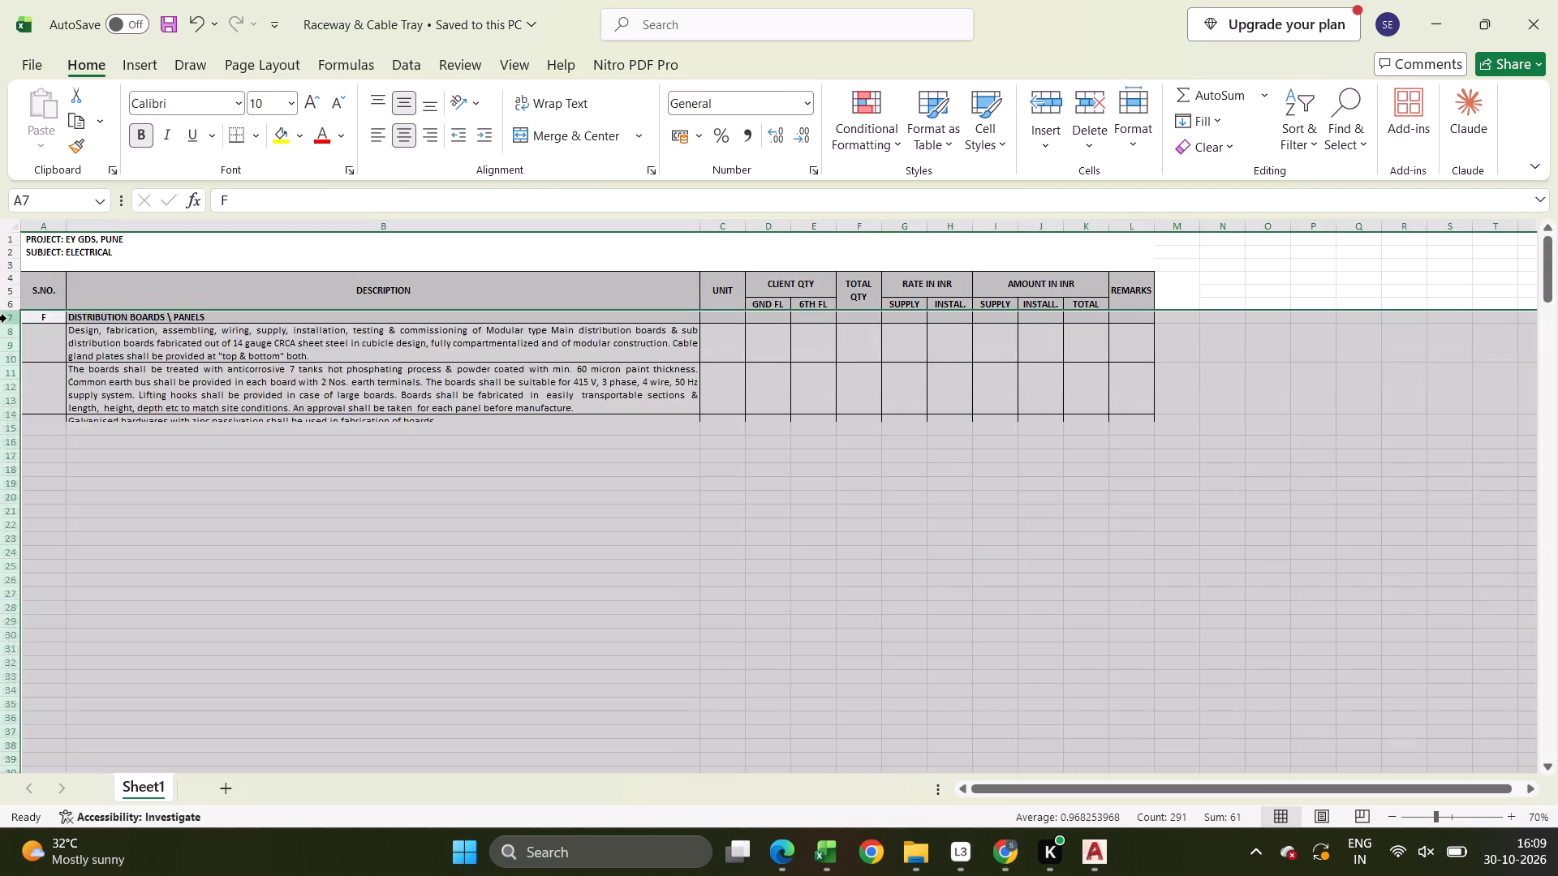
# Copy rows 347 to 400, Conduiting and Wiring for LV Systems through Sub Total E, from the tender BOQ into Raceway & Cable Tray from row 7.
pyautogui.hotkey('alt', 'Tab')
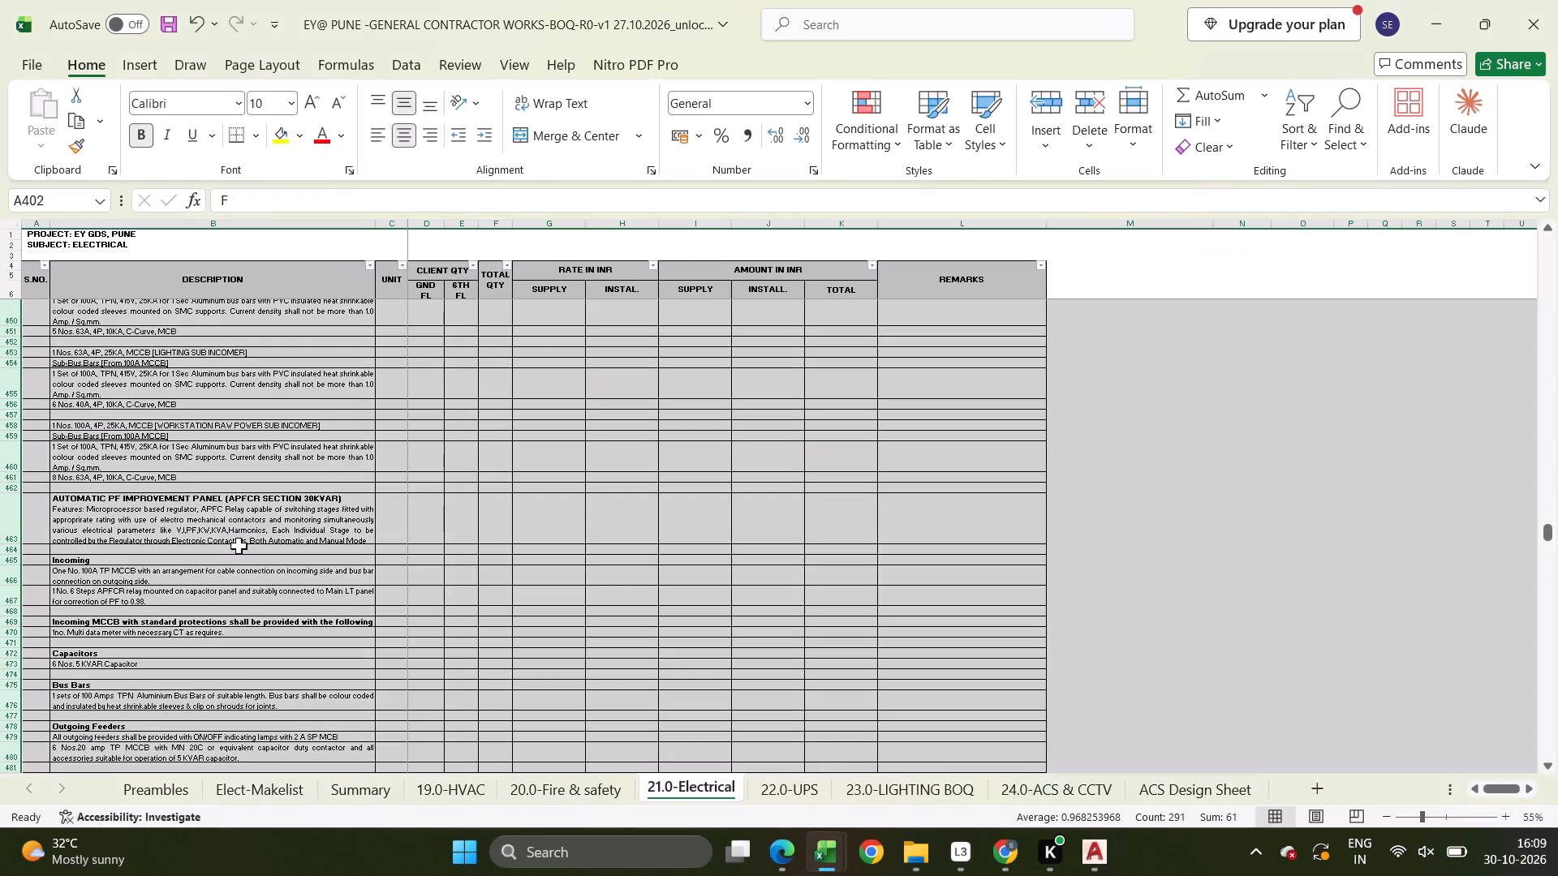
pyautogui.scroll(2, 237, 526)
pyautogui.moveTo(237, 526); pyautogui.dragTo(230, 66, button='middle')
pyautogui.scroll(-6, 222, 496)
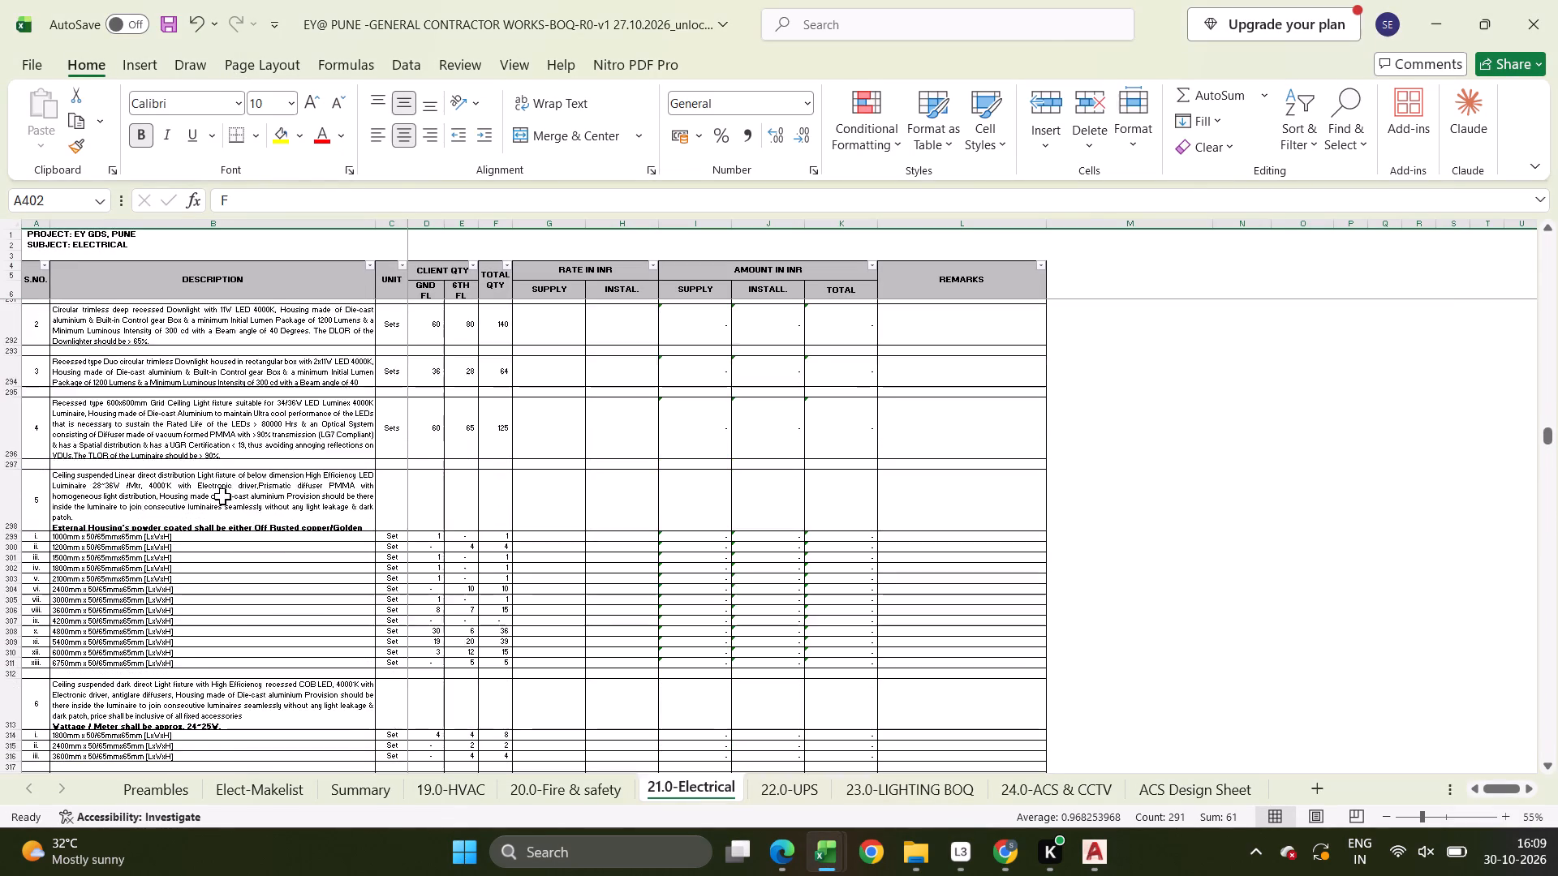
pyautogui.scroll(3, 218, 497)
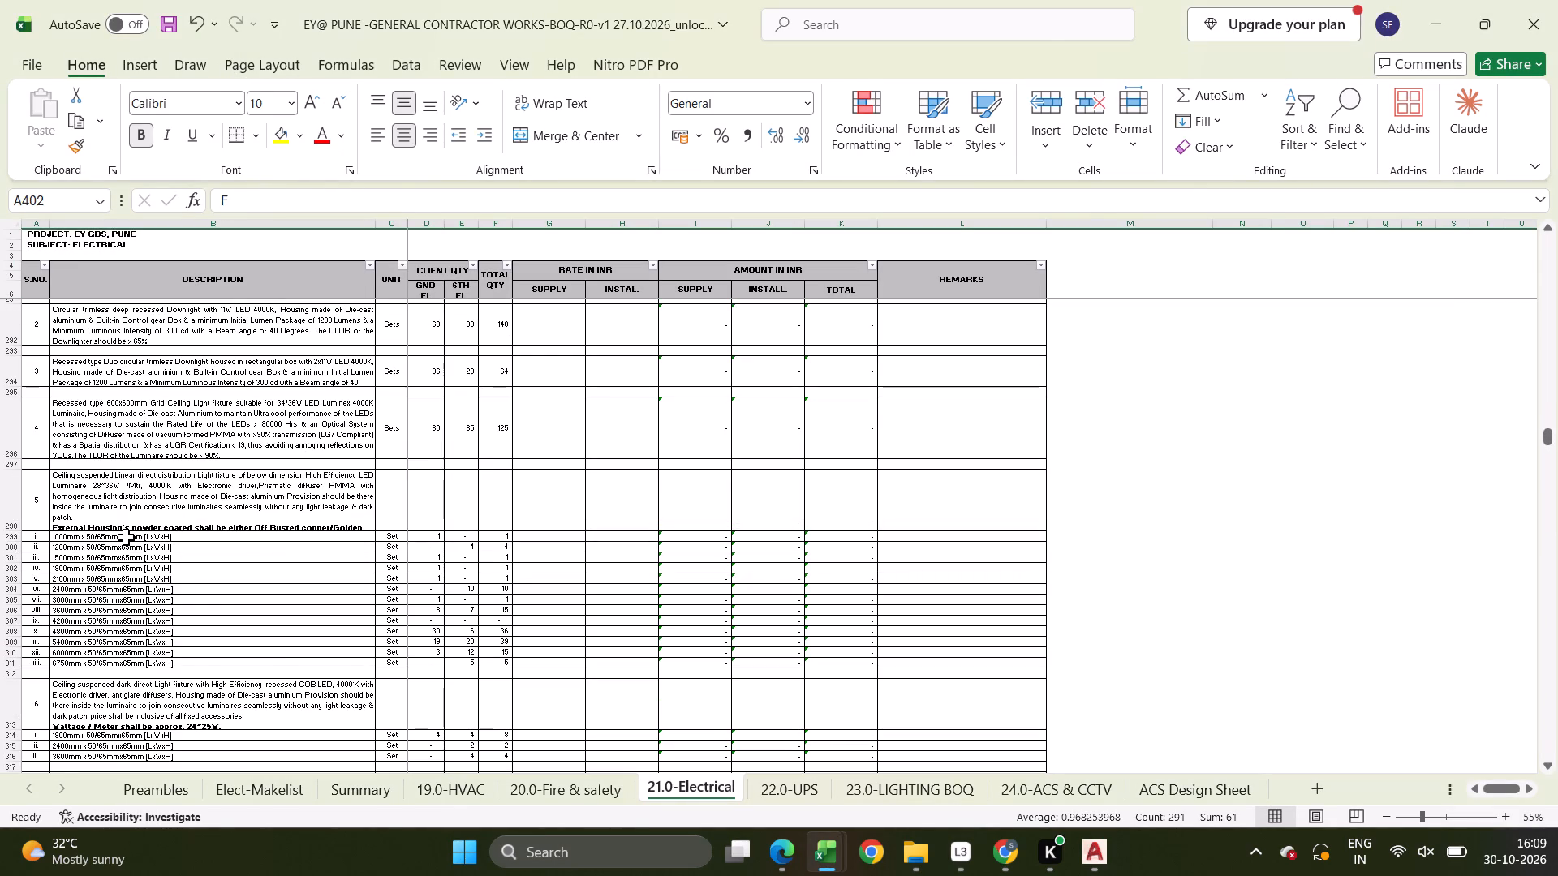
pyautogui.scroll(-16, 126, 537)
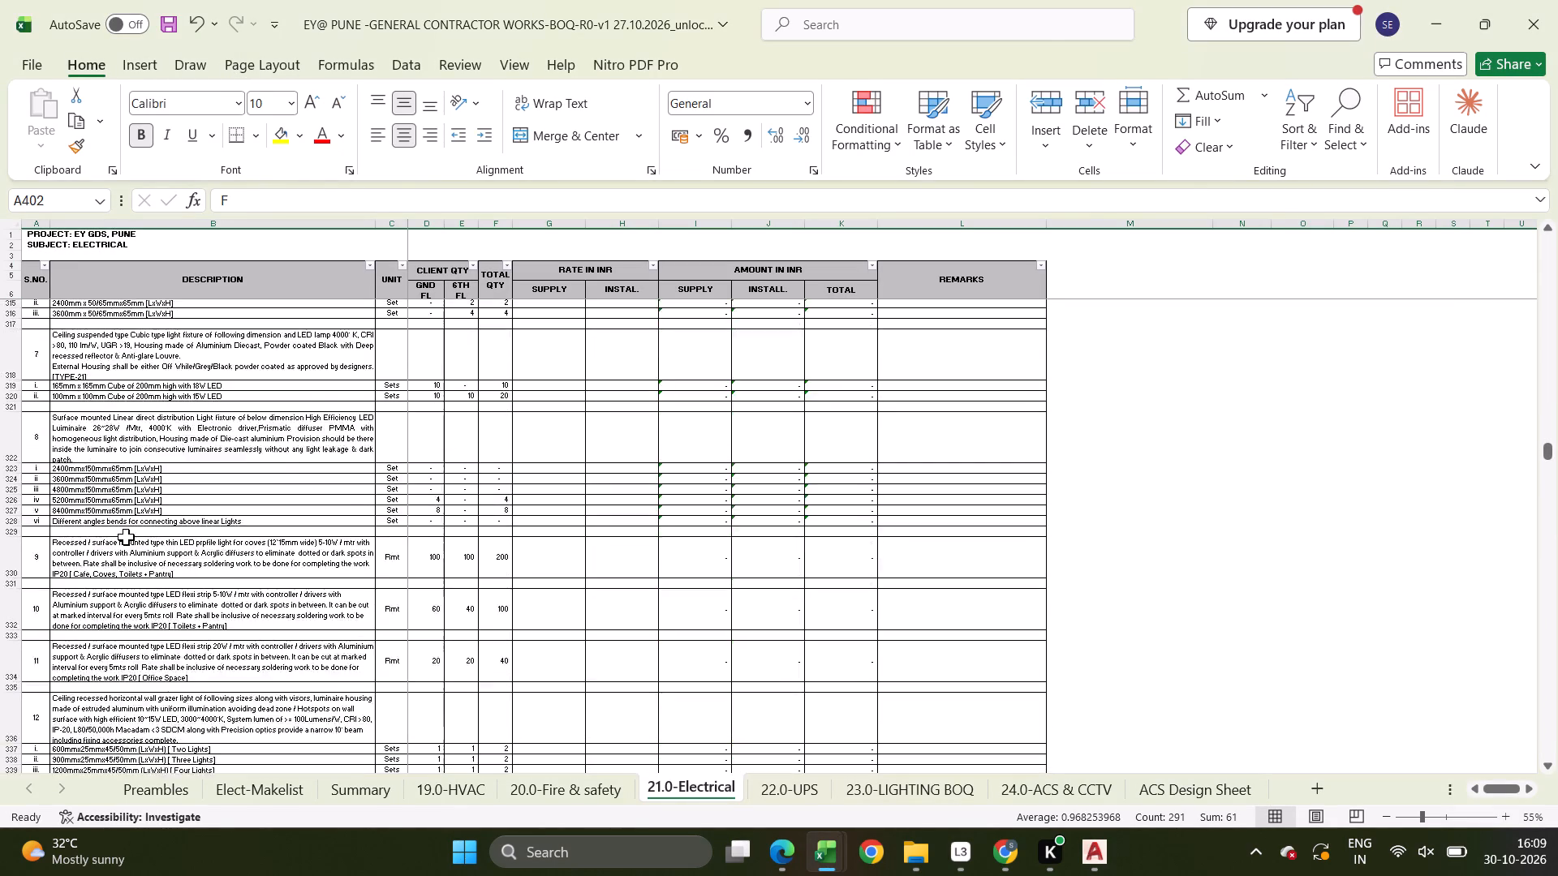
pyautogui.scroll(-14, 126, 537)
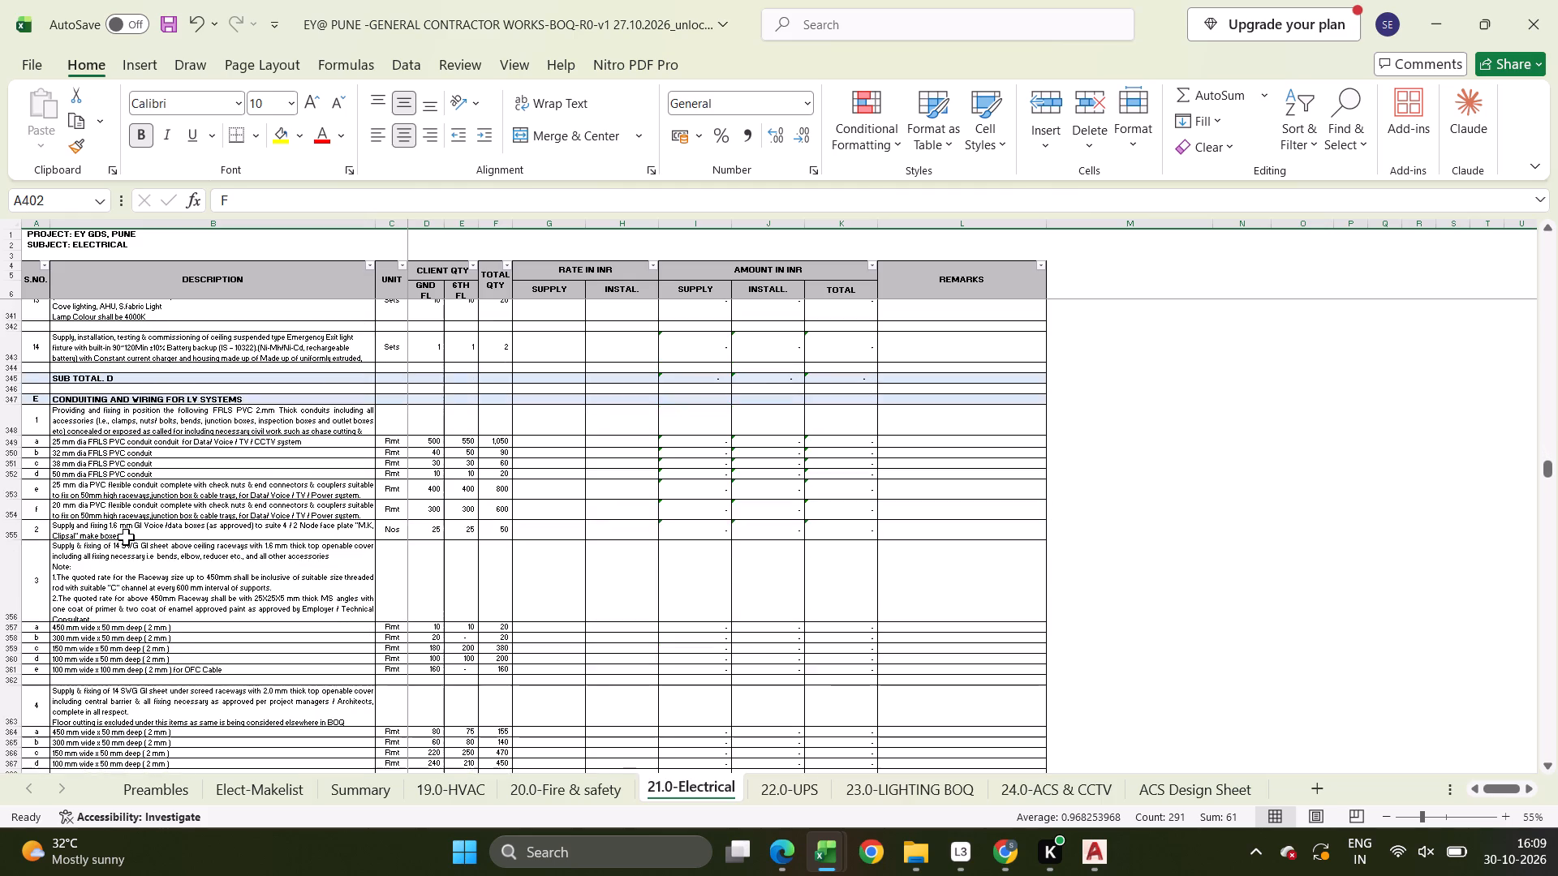
pyautogui.scroll(-2, 127, 536)
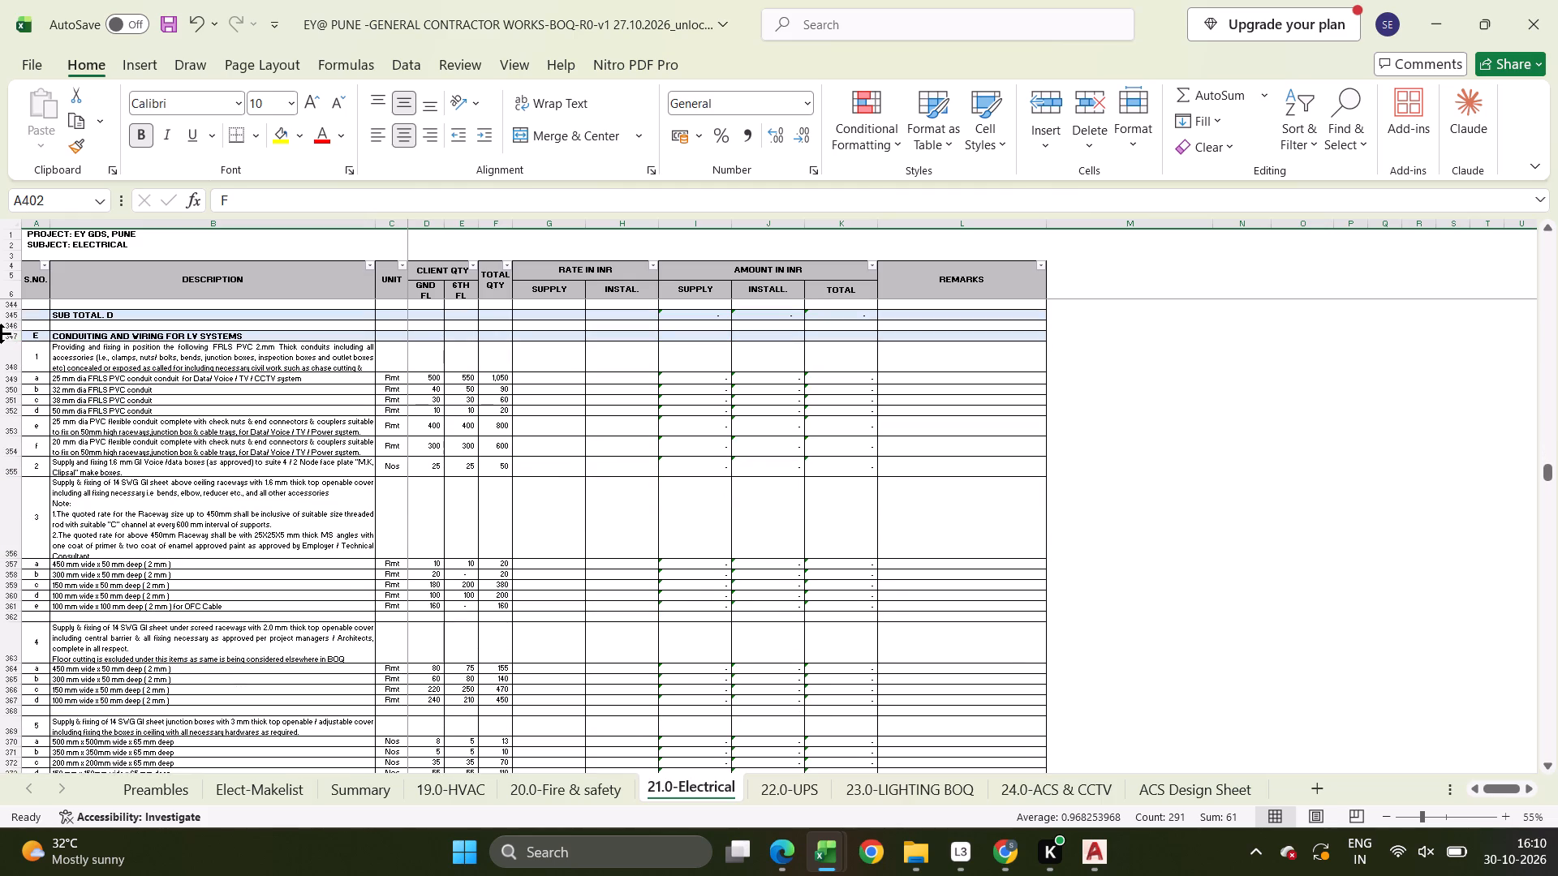
pyautogui.moveTo(7, 337); pyautogui.dragTo(32, 767)
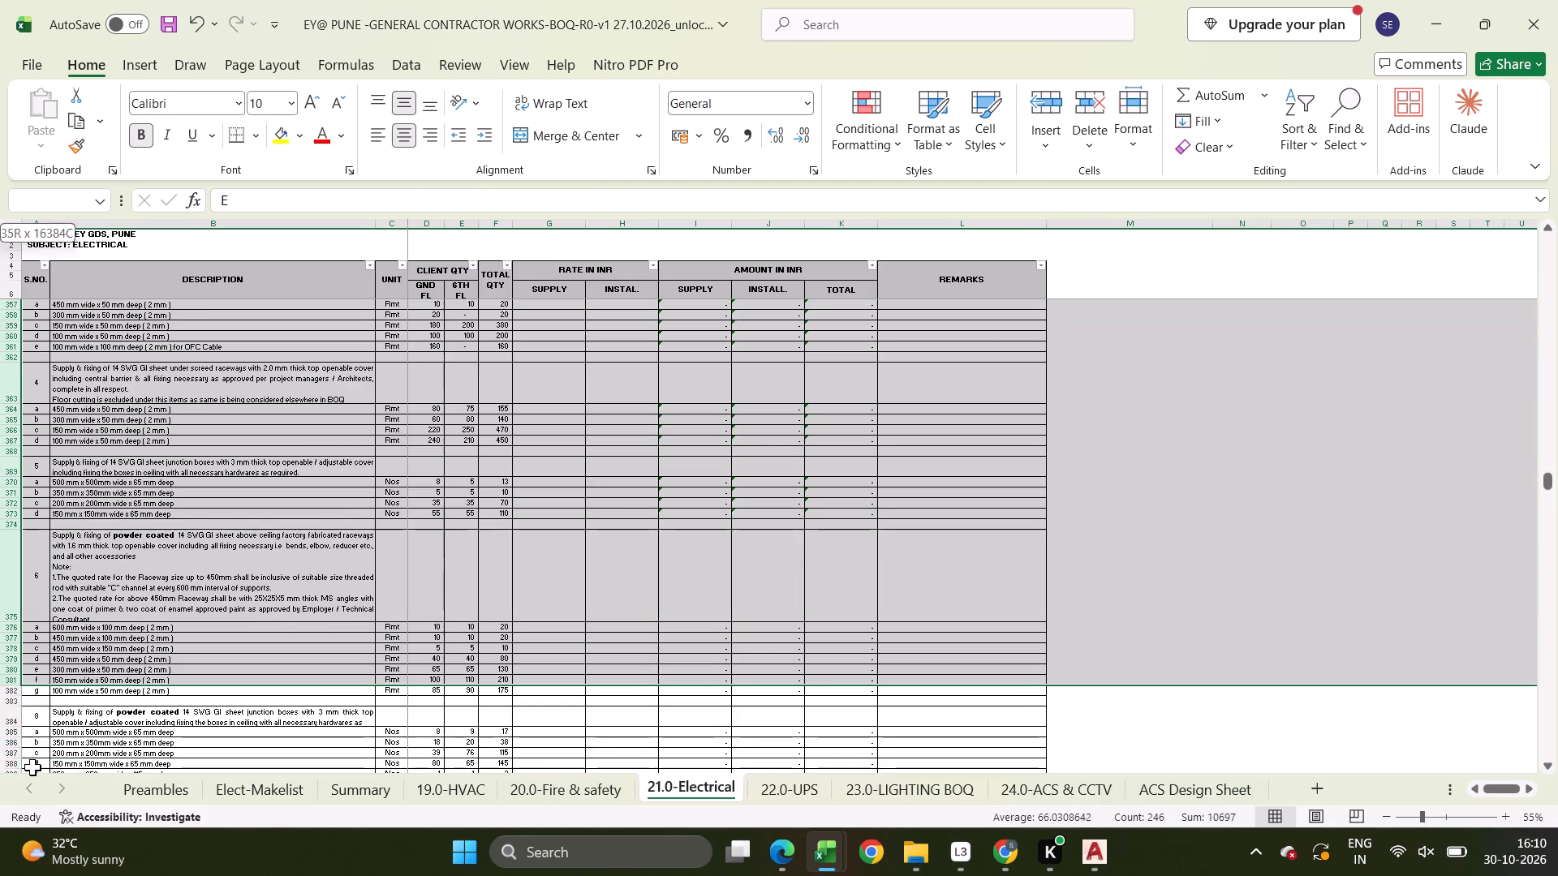
pyautogui.moveTo(32, 767); pyautogui.dragTo(32, 708)
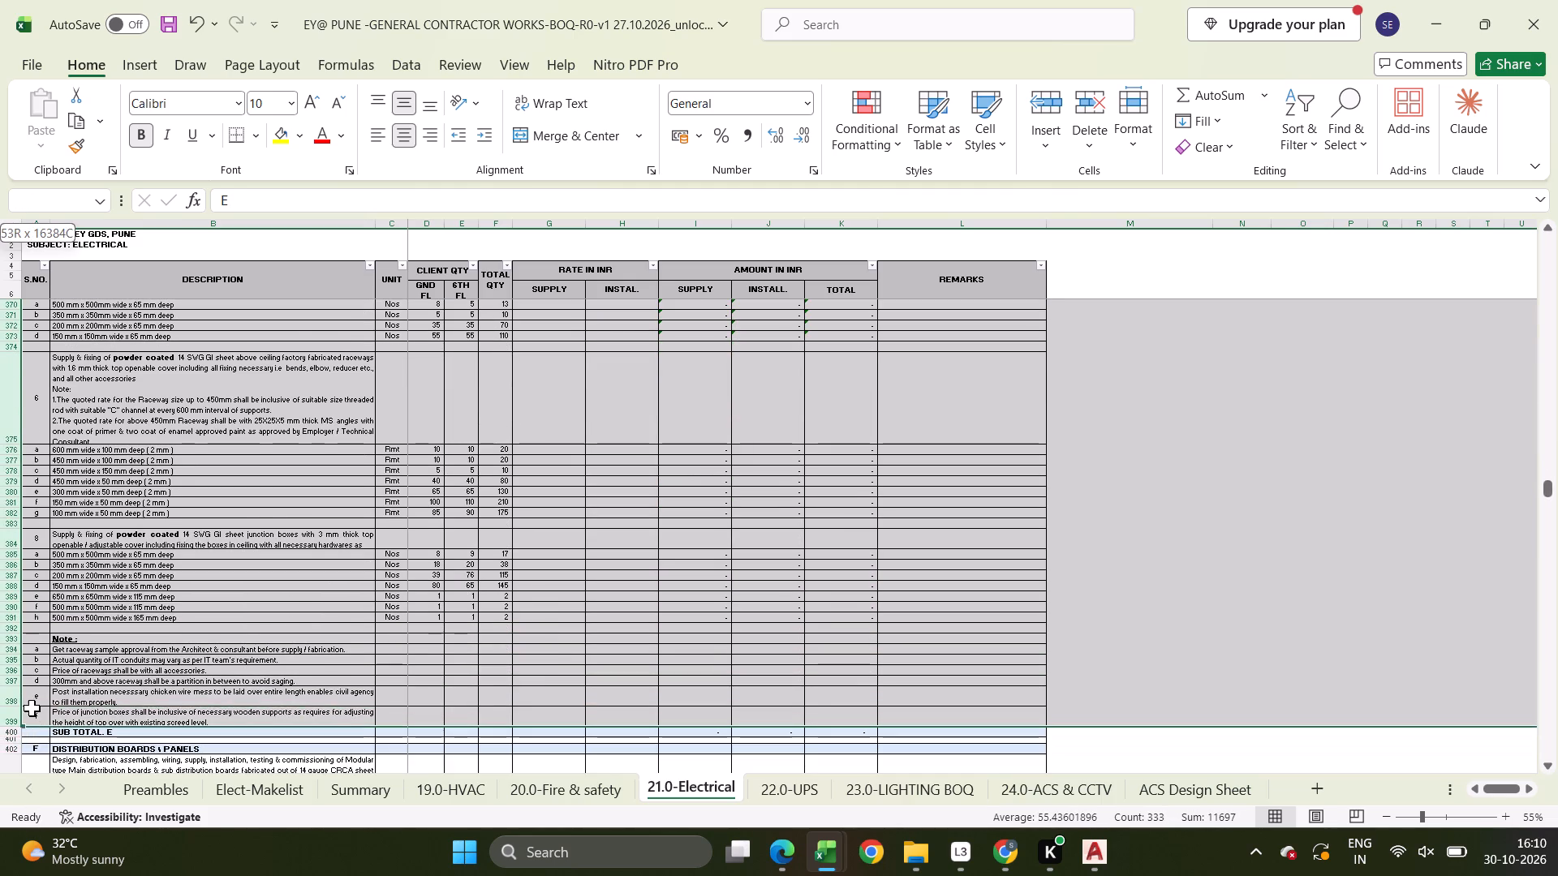
pyautogui.moveTo(32, 708); pyautogui.dragTo(28, 729)
pyautogui.hotkey('ctrl', 'c')
pyautogui.hotkey('alt', 'Tab')
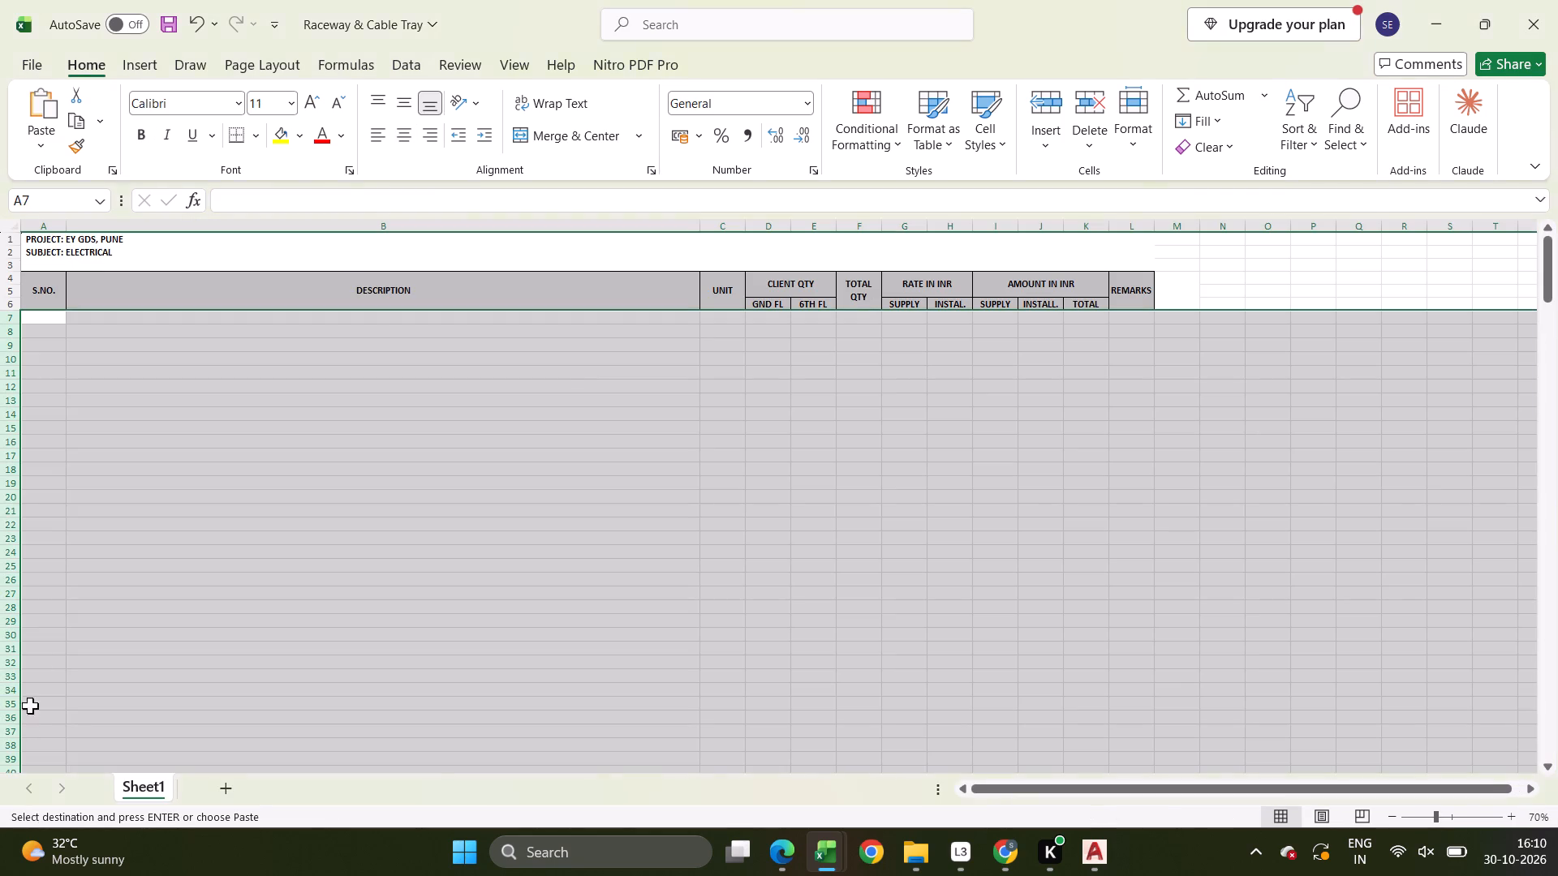
pyautogui.click(27, 320)
pyautogui.click(6, 320)
pyautogui.hotkey('ctrl', 'v')
# Copy rows 205 to 227, cable tray items 5 and 6 through Sub Total B, from the tender BOQ into Raceway & Cable Tray from row 61.
pyautogui.hotkey('alt', 'Tab')
pyautogui.scroll(-6, 278, 616)
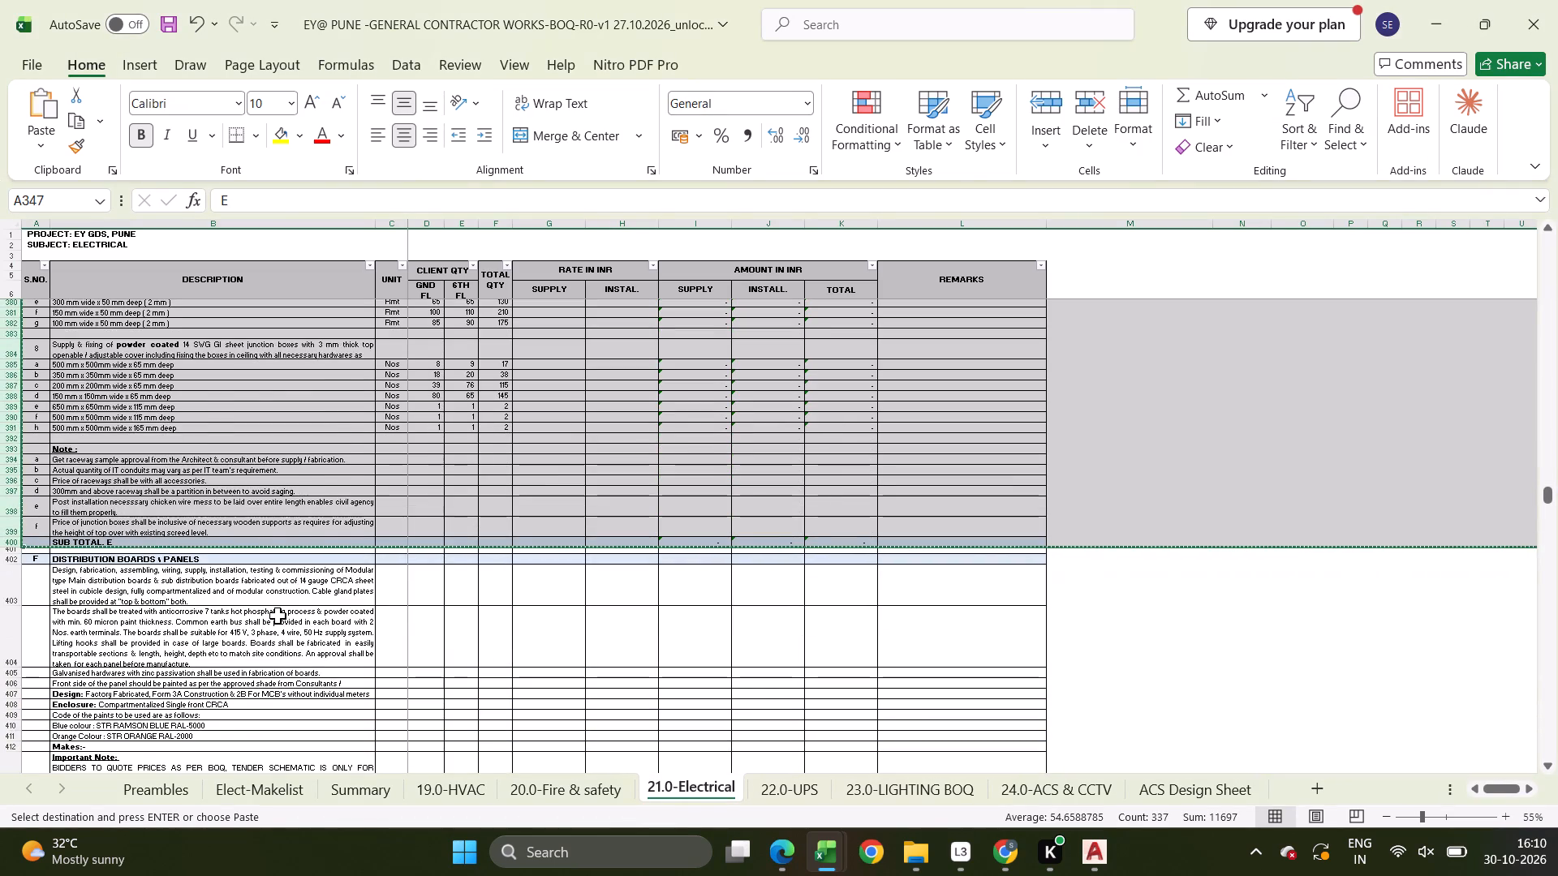
pyautogui.scroll(20, 278, 616)
pyautogui.scroll(3, 278, 616)
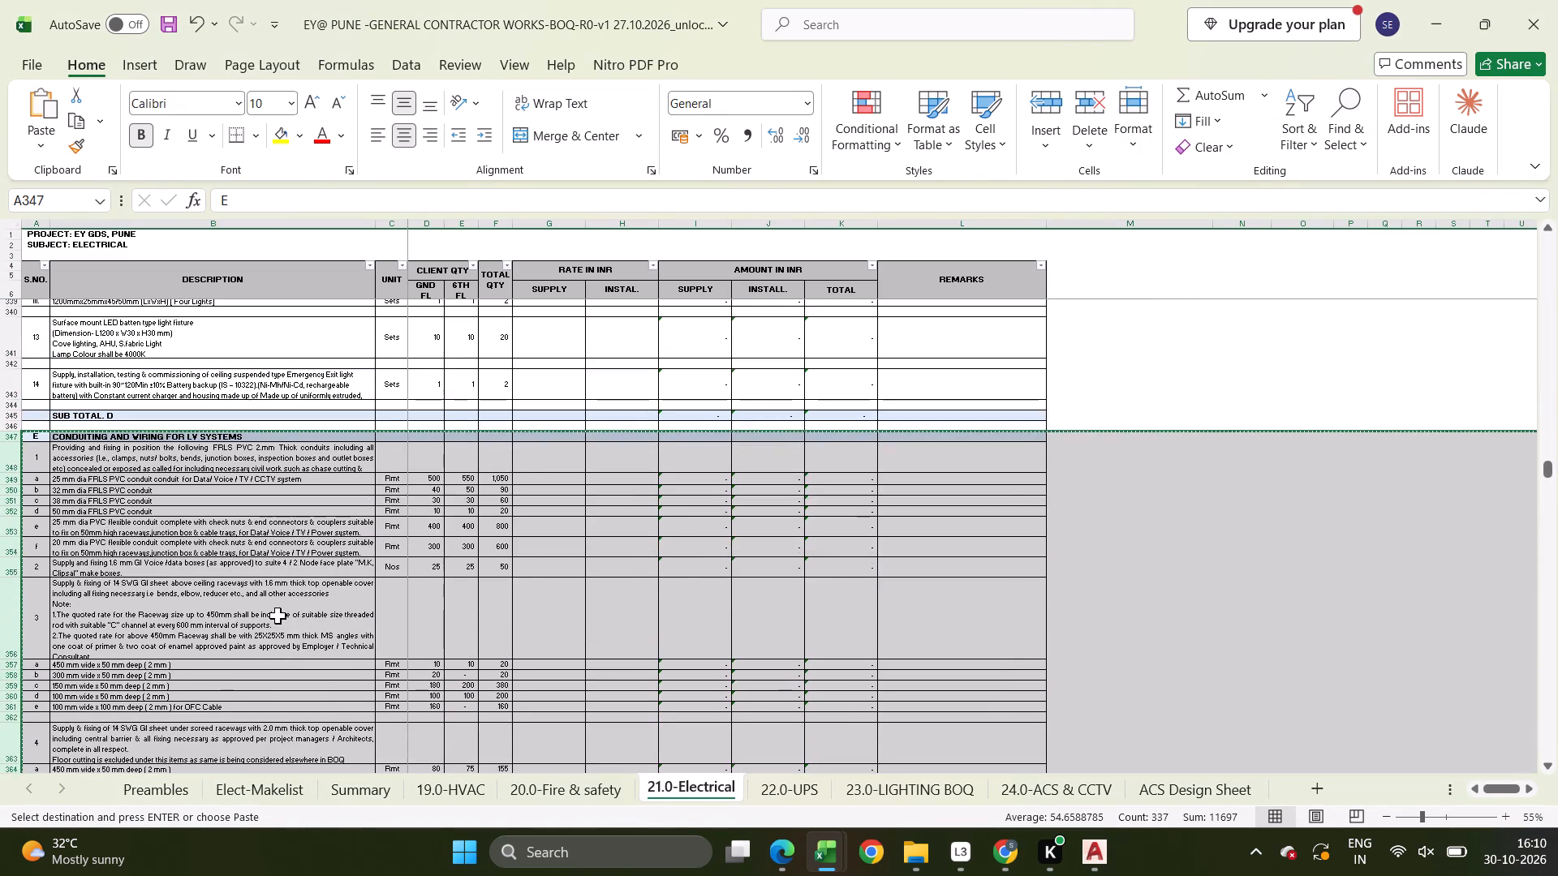
pyautogui.scroll(19, 278, 616)
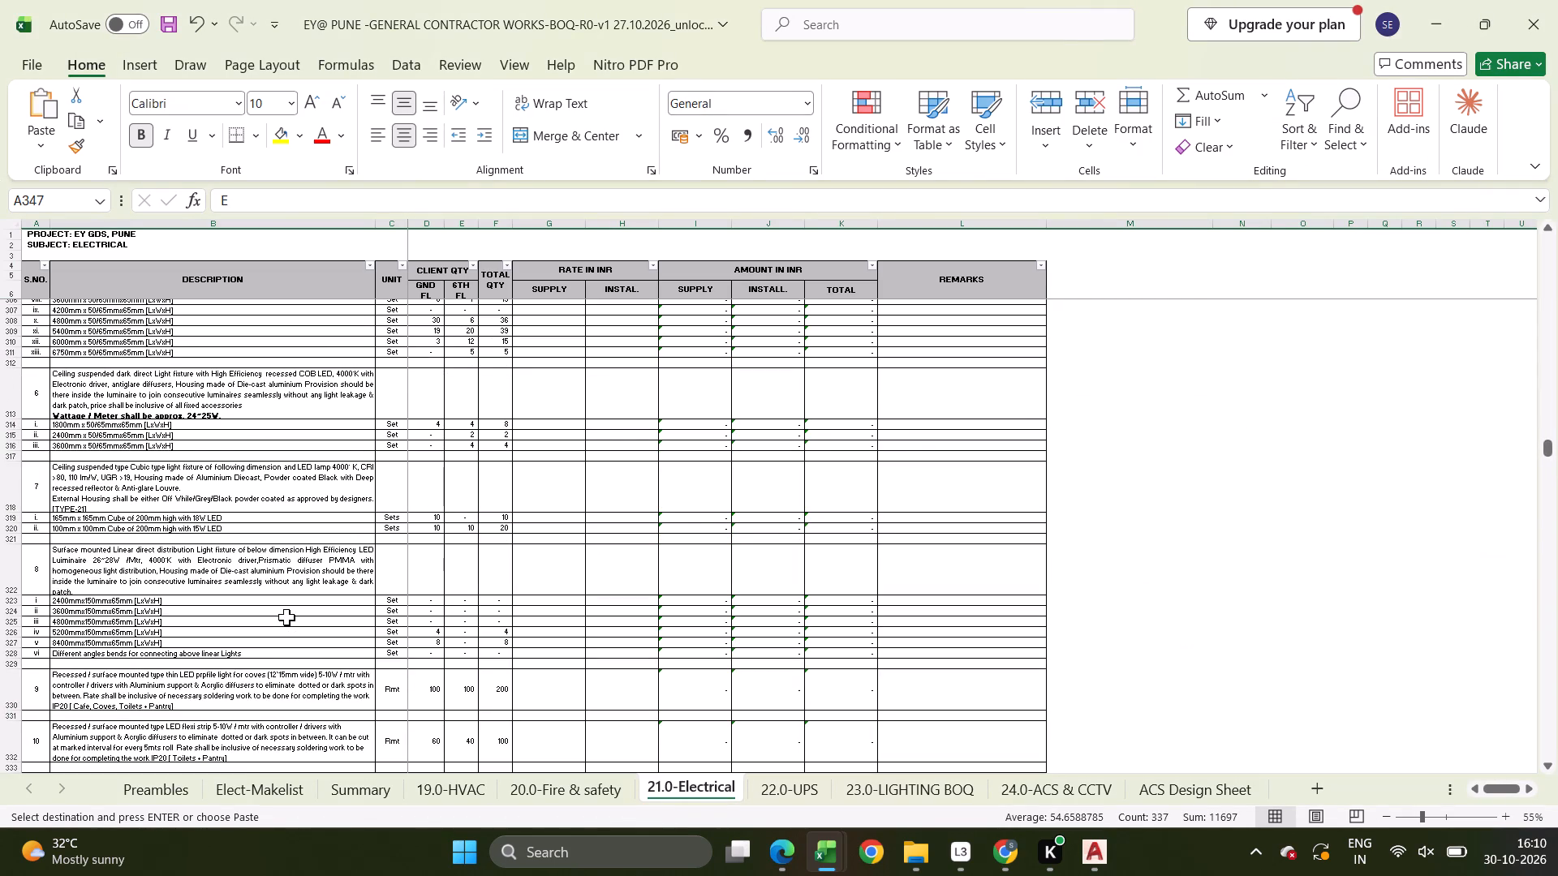
pyautogui.scroll(6, 286, 617)
pyautogui.scroll(18, 286, 617)
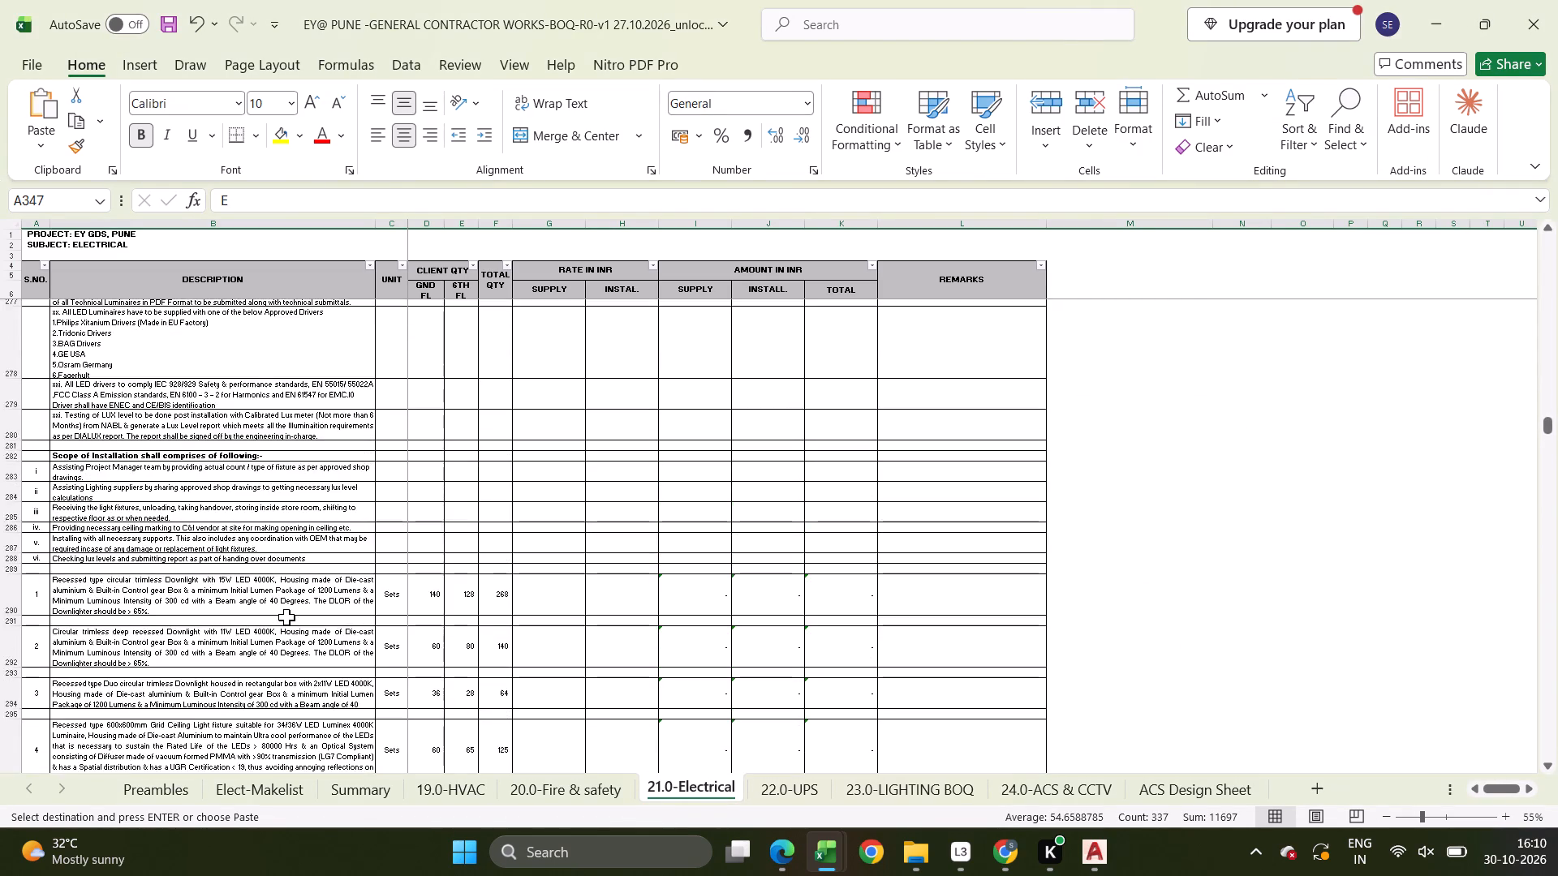
pyautogui.scroll(14, 286, 617)
pyautogui.scroll(7, 288, 617)
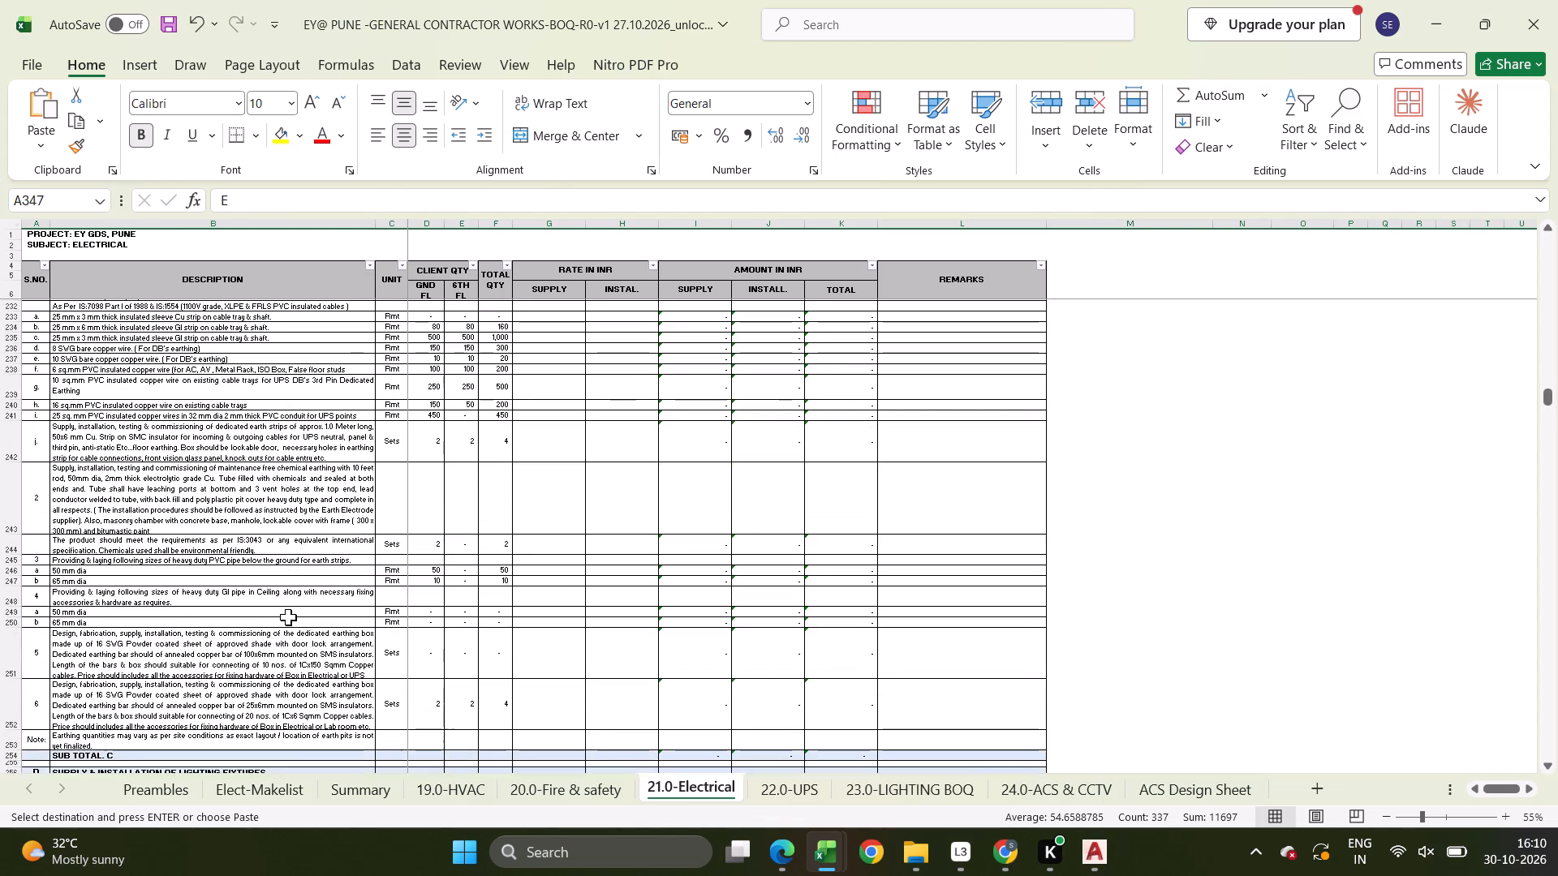
pyautogui.scroll(8, 288, 617)
pyautogui.scroll(2, 19, 591)
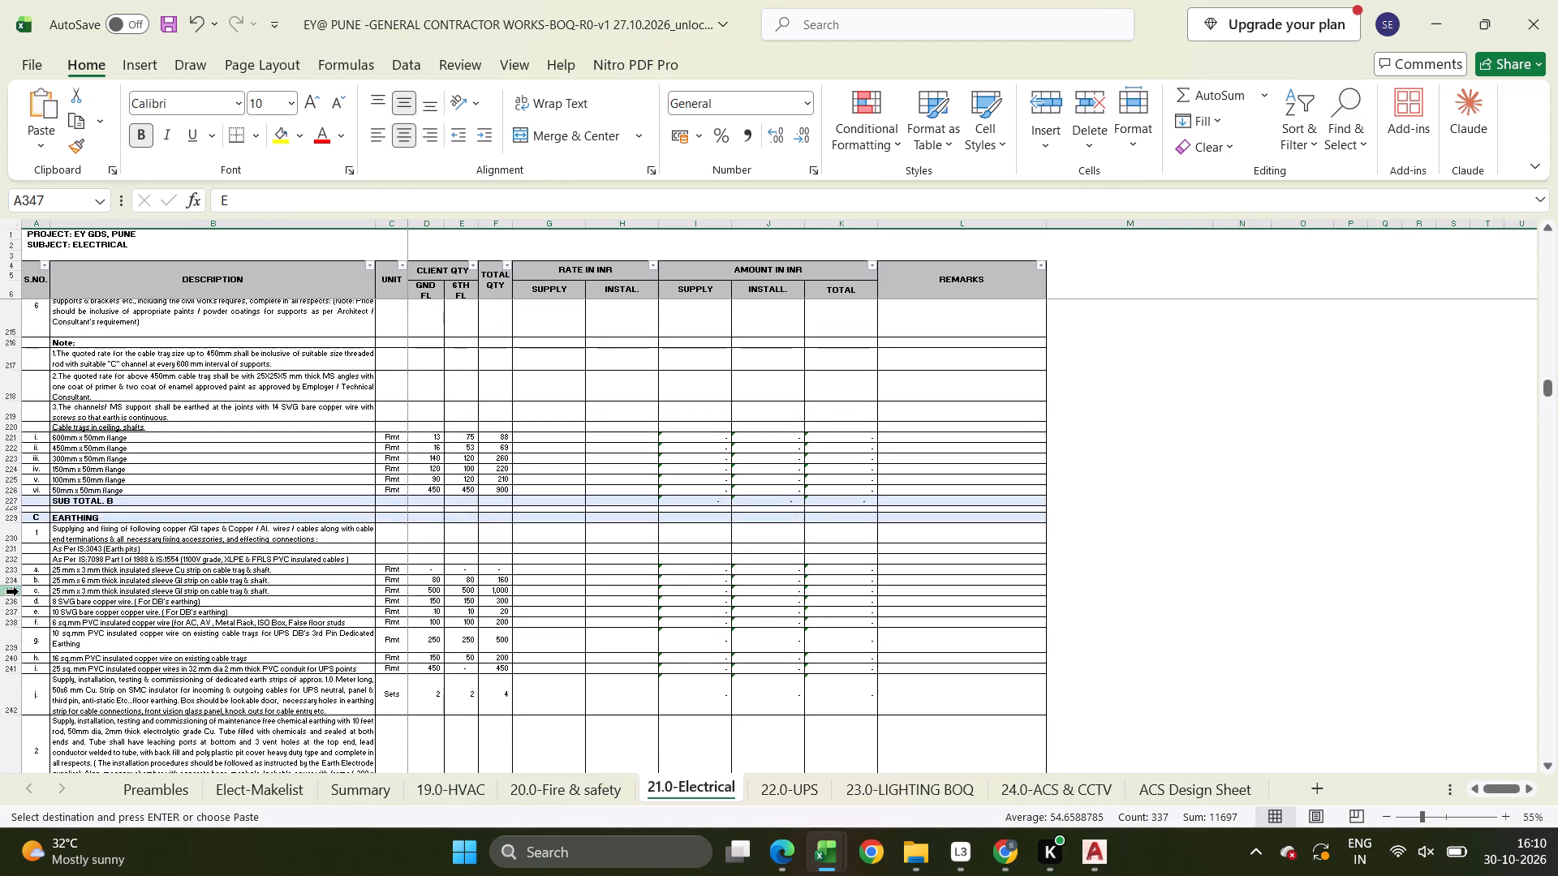
pyautogui.scroll(19, 19, 591)
pyautogui.scroll(-6, 60, 584)
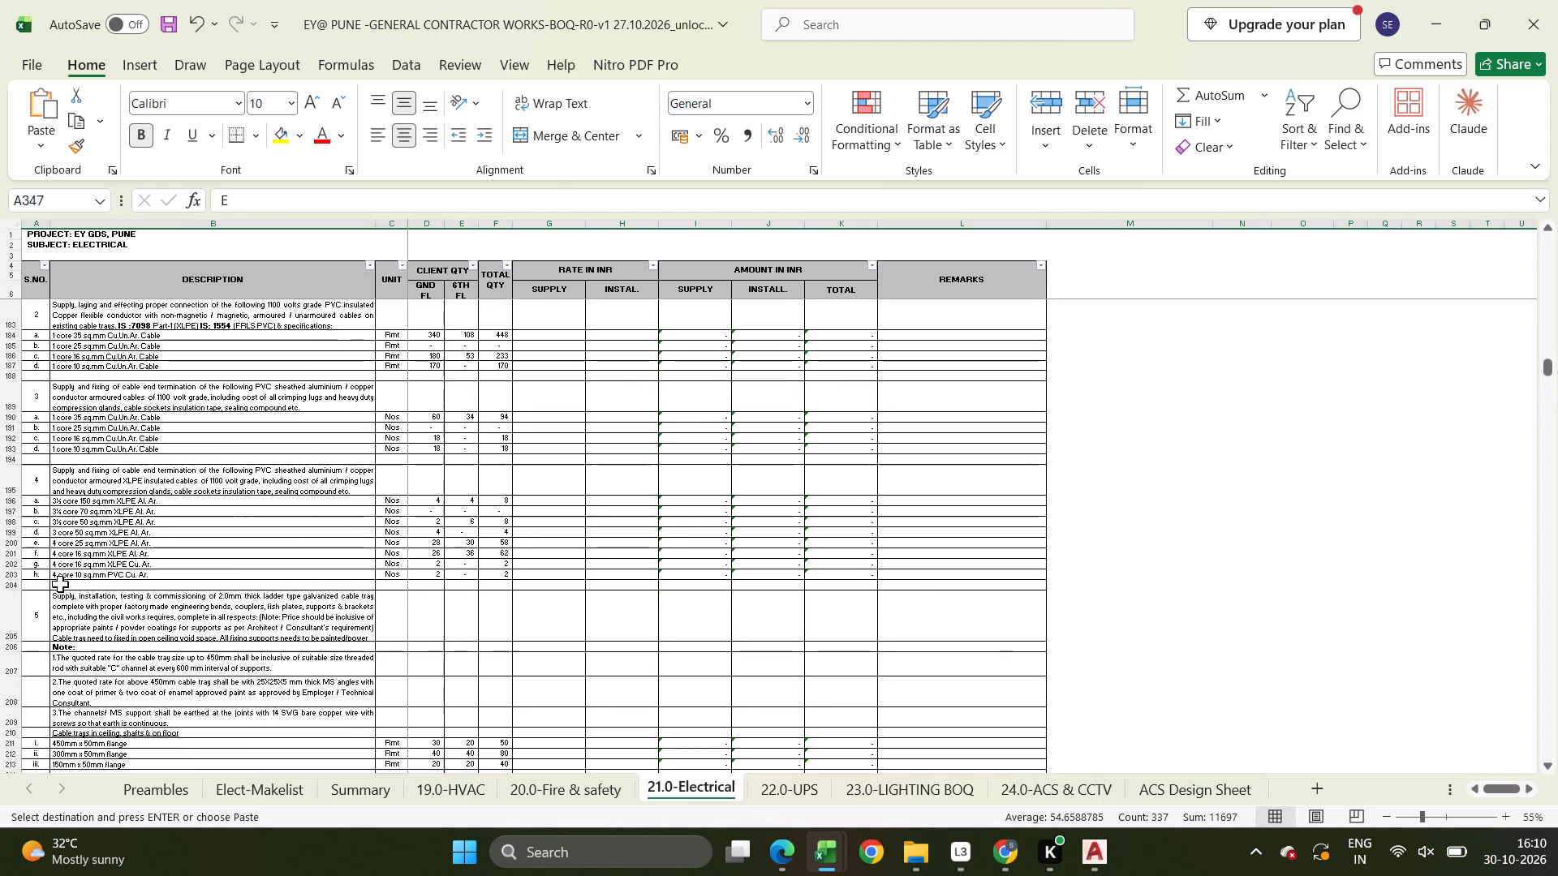
pyautogui.scroll(-4, 60, 584)
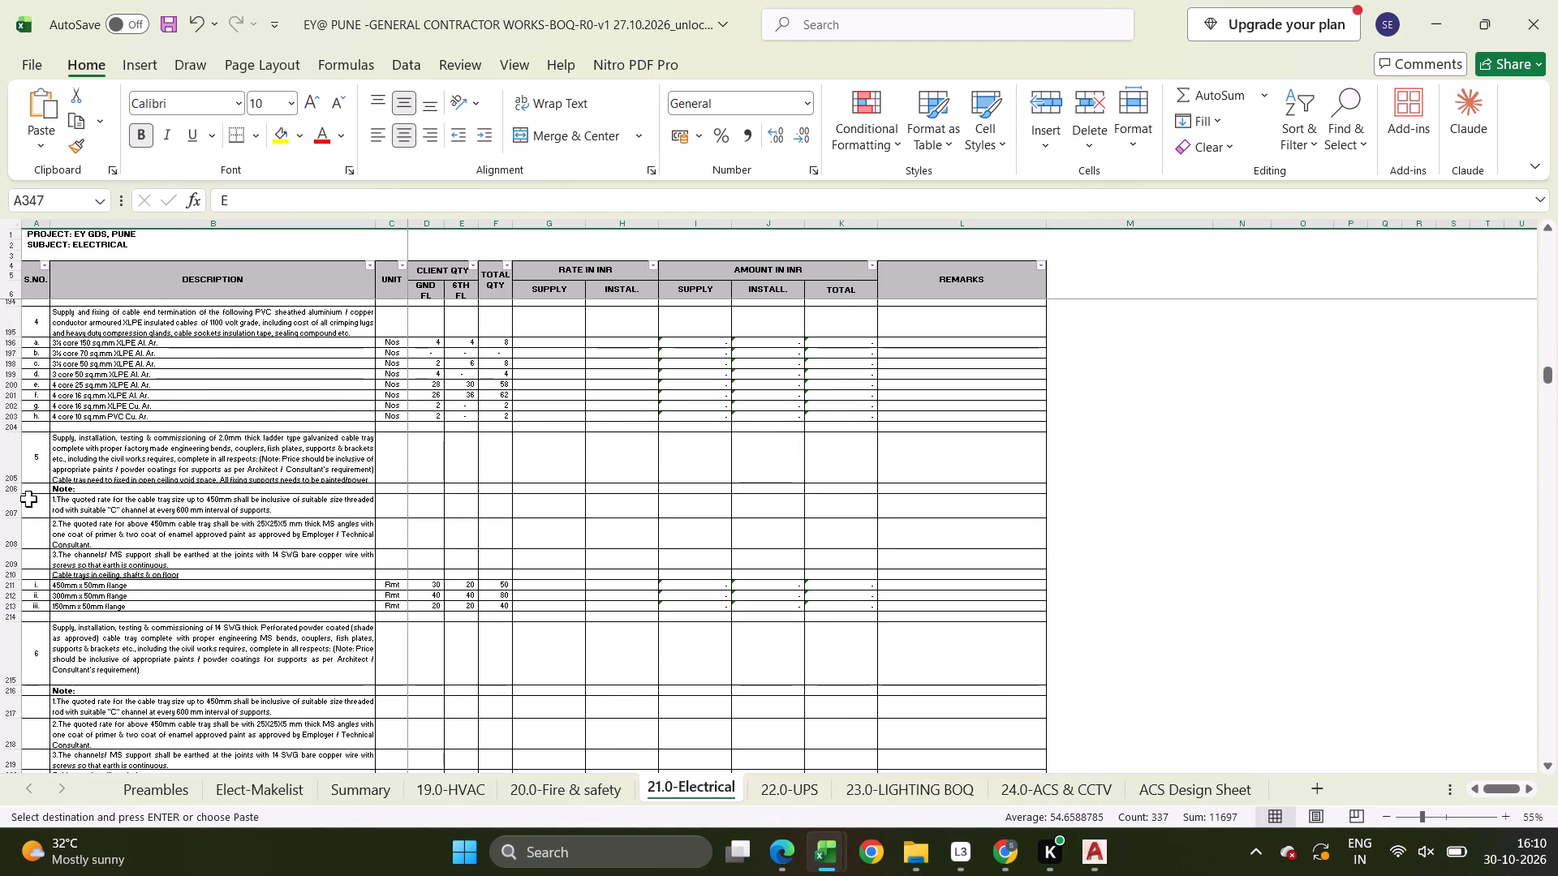
pyautogui.moveTo(0, 461); pyautogui.dragTo(2, 775)
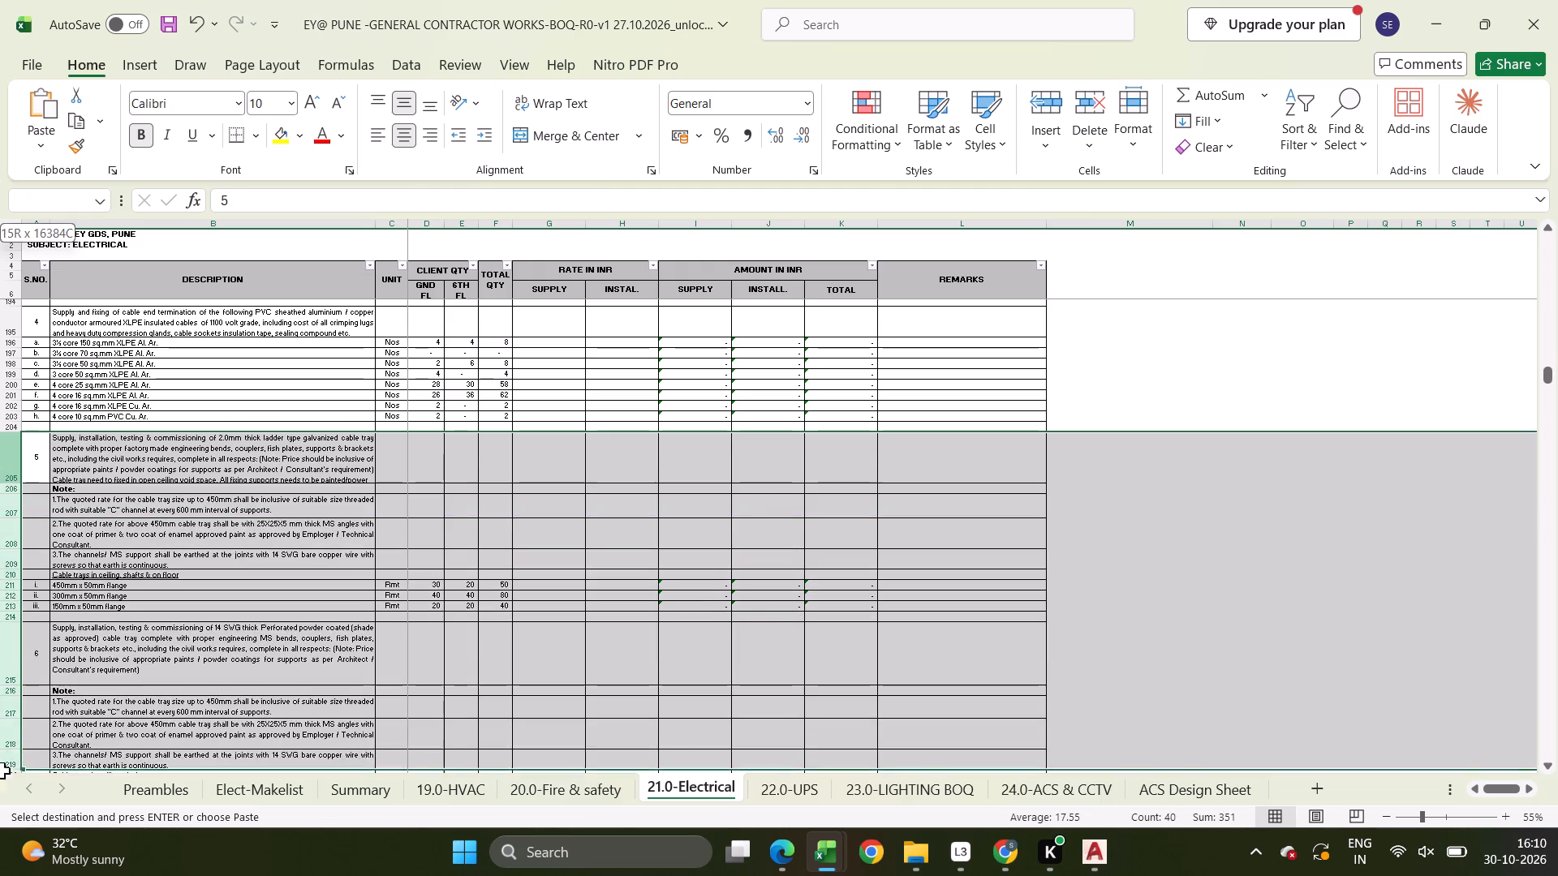
pyautogui.moveTo(2, 775); pyautogui.dragTo(16, 749)
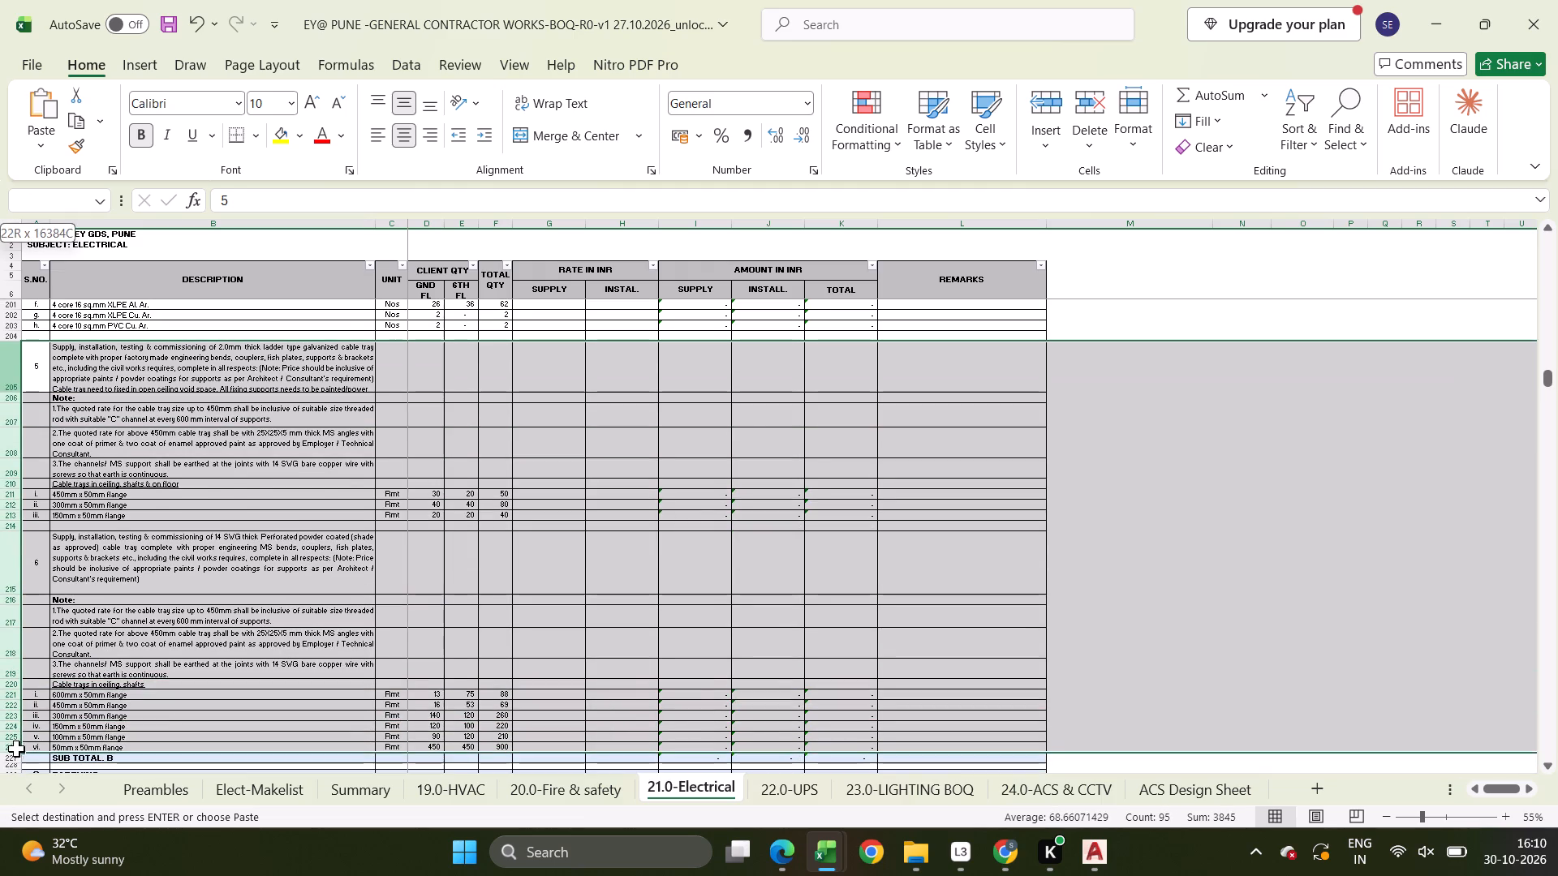
pyautogui.moveTo(16, 749); pyautogui.dragTo(15, 754)
pyautogui.hotkey('ctrl', 'c')
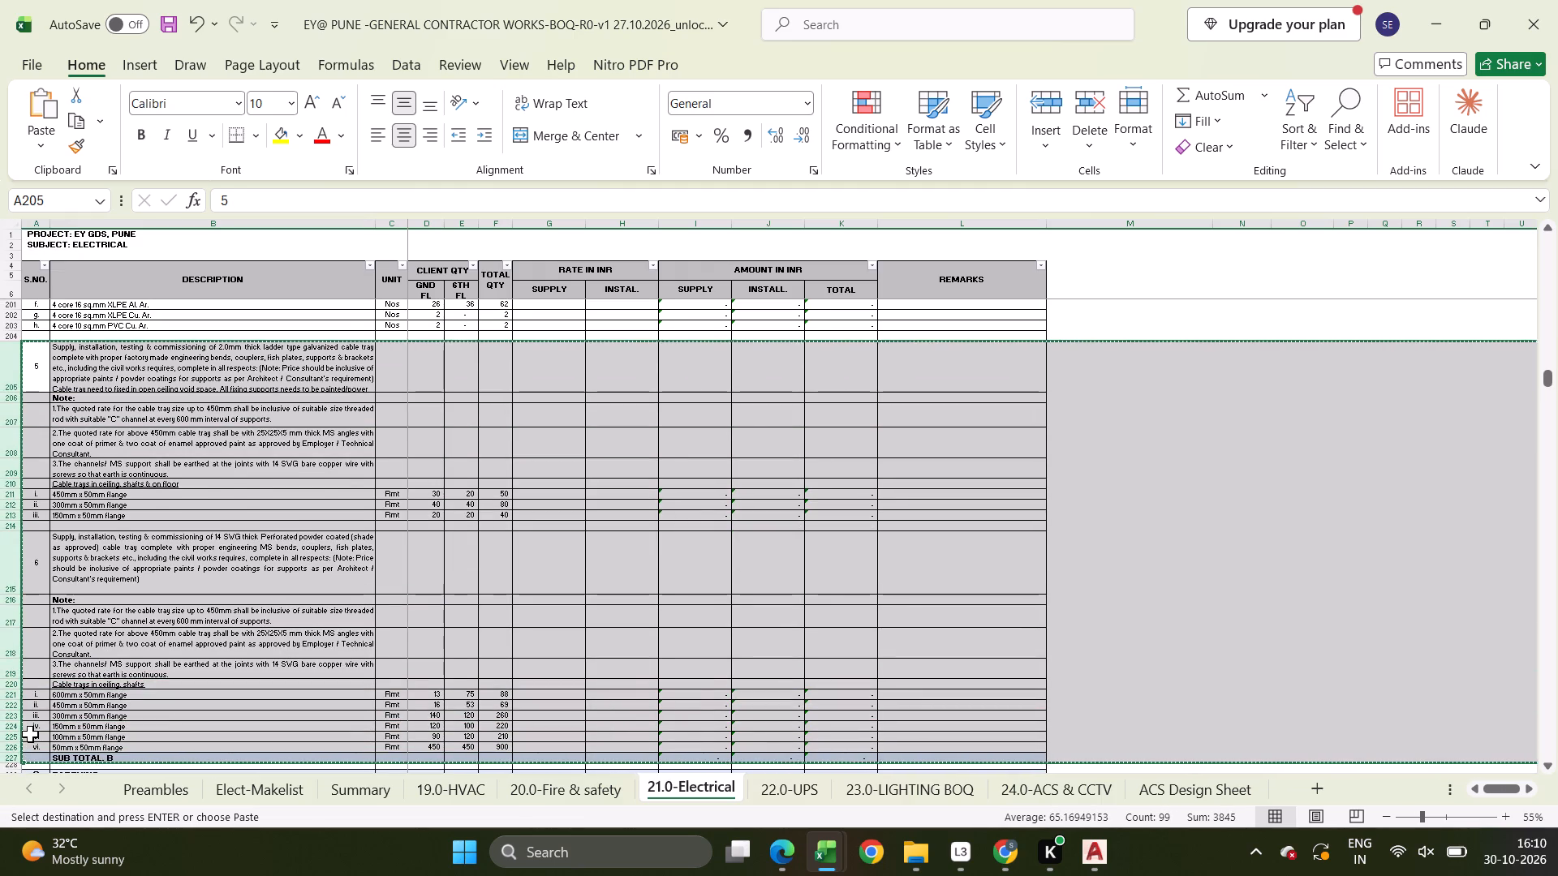
pyautogui.hotkey('alt', 'Tab')
pyautogui.moveTo(1550, 278); pyautogui.dragTo(1557, 585)
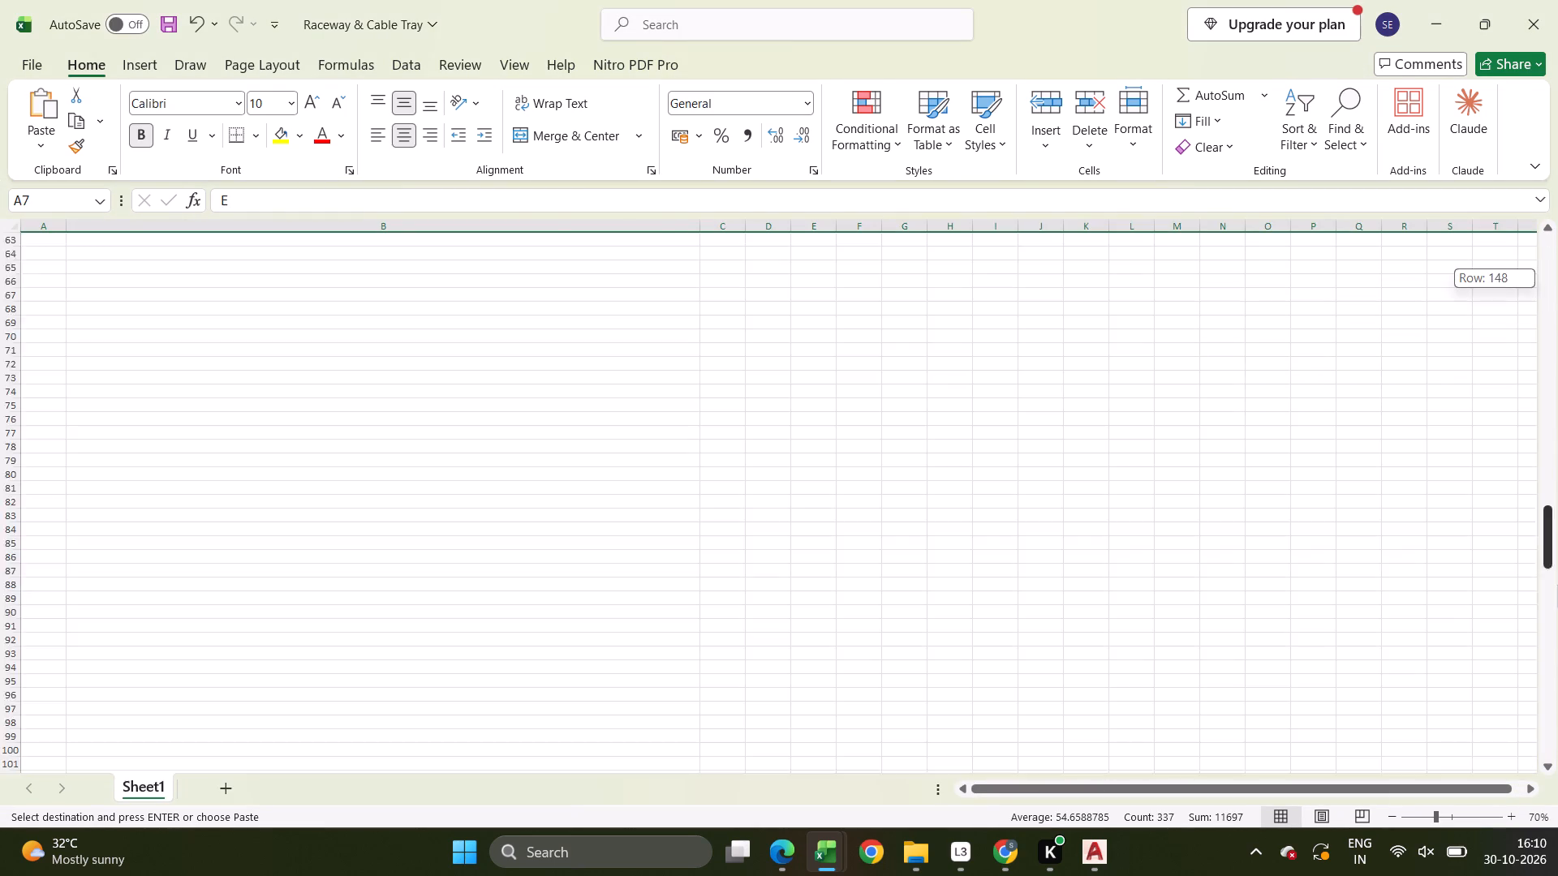
pyautogui.moveTo(1557, 585); pyautogui.dragTo(1549, 370)
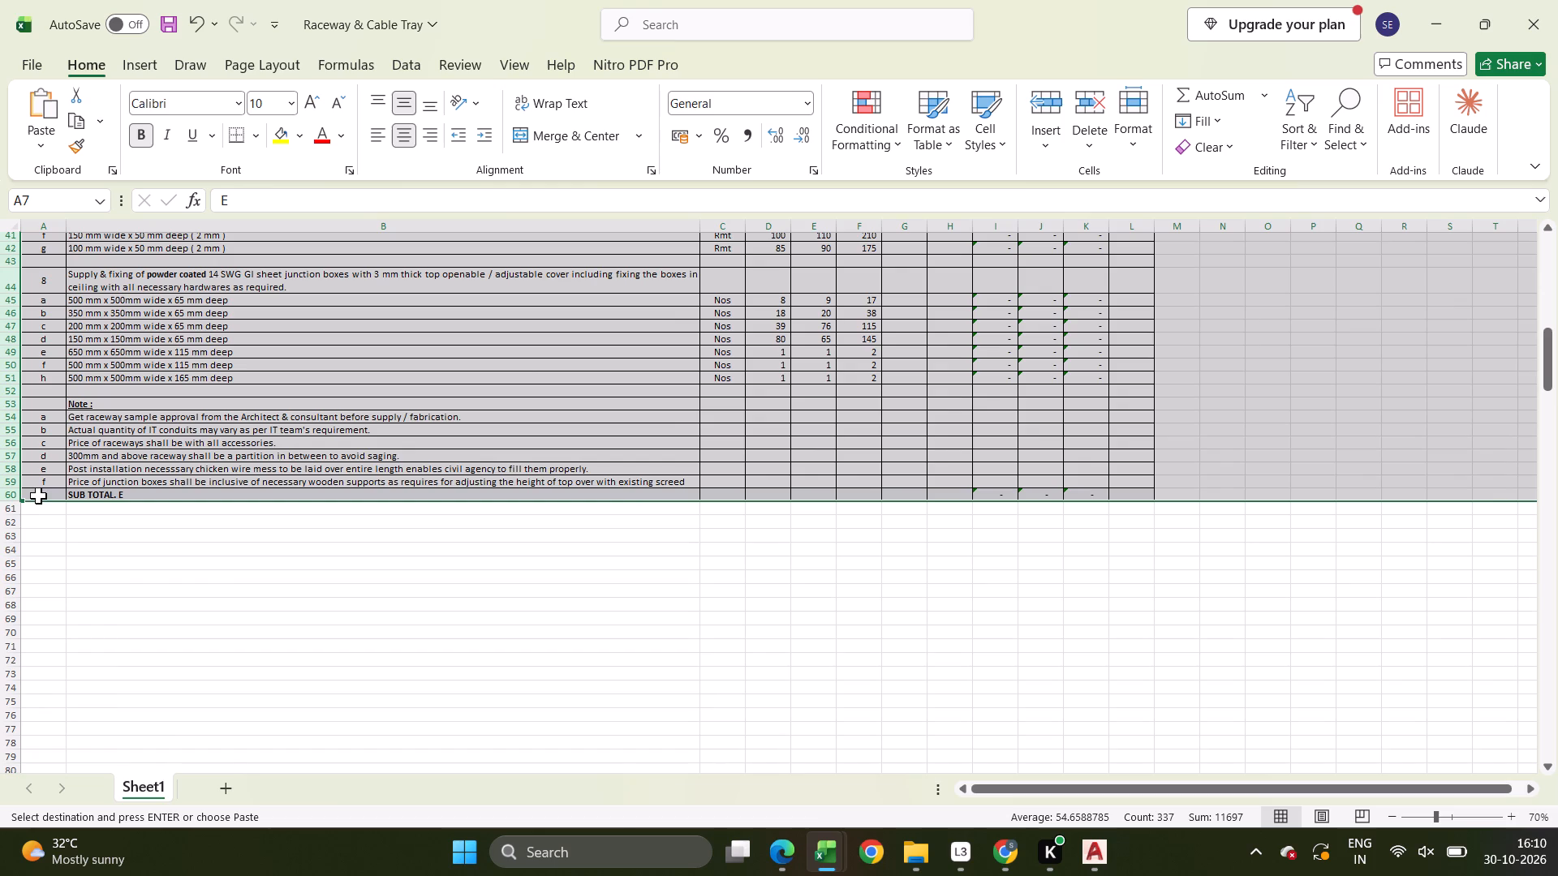
pyautogui.click(15, 506)
pyautogui.hotkey('ctrl', 'v')
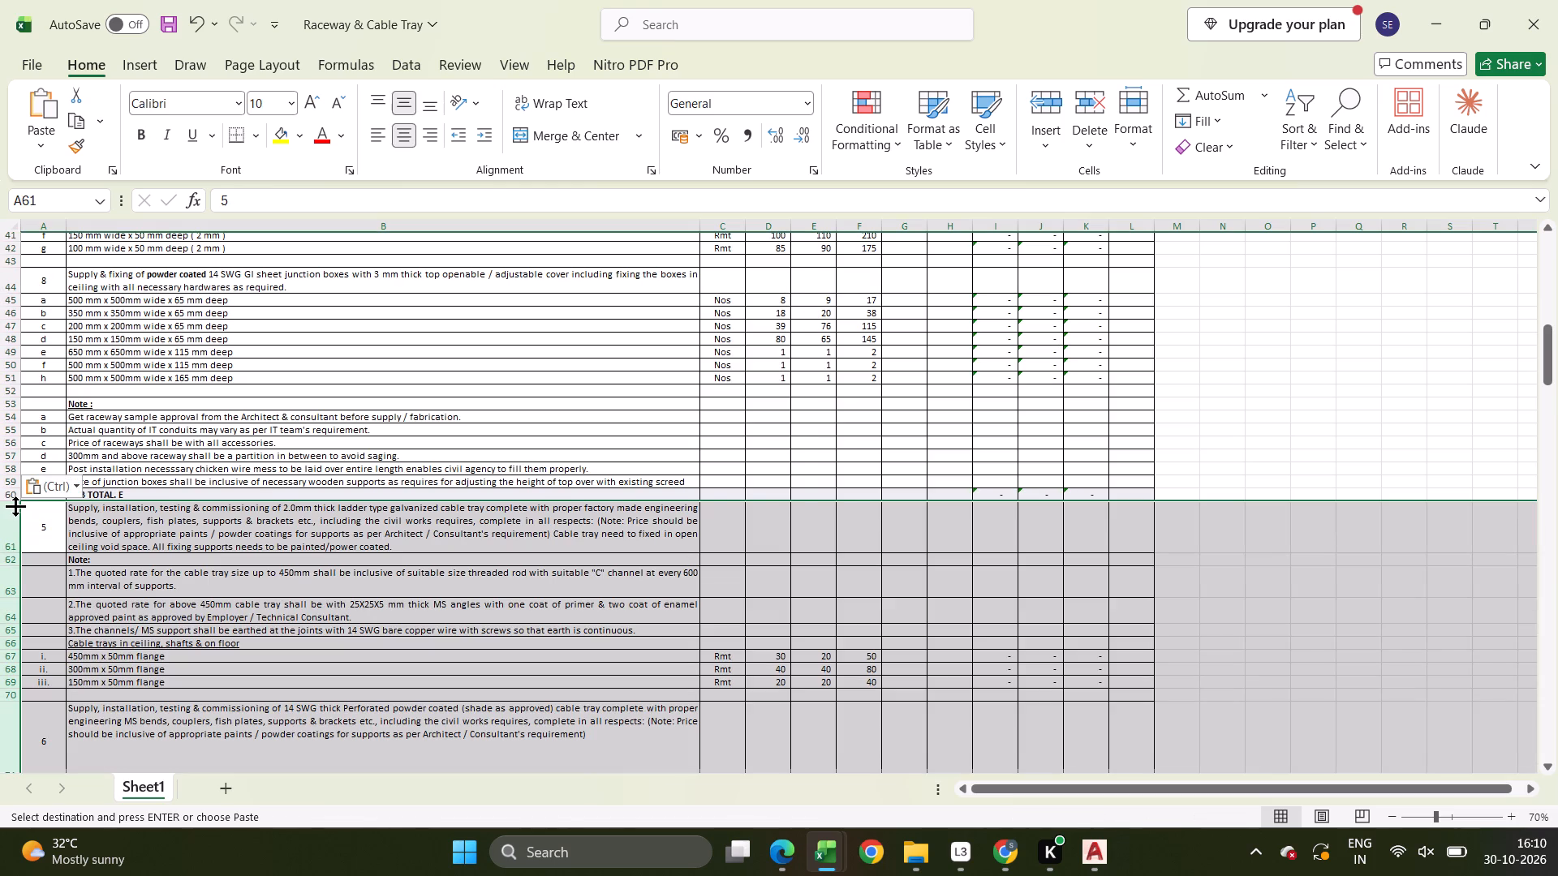
# Copy items 14 to 17 through Sub Total A, from row 144 of the tender's electrical BOQ, into Raceway & Cable Tray from row 84.
pyautogui.hotkey('alt', 'Tab')
pyautogui.scroll(-4, 286, 459)
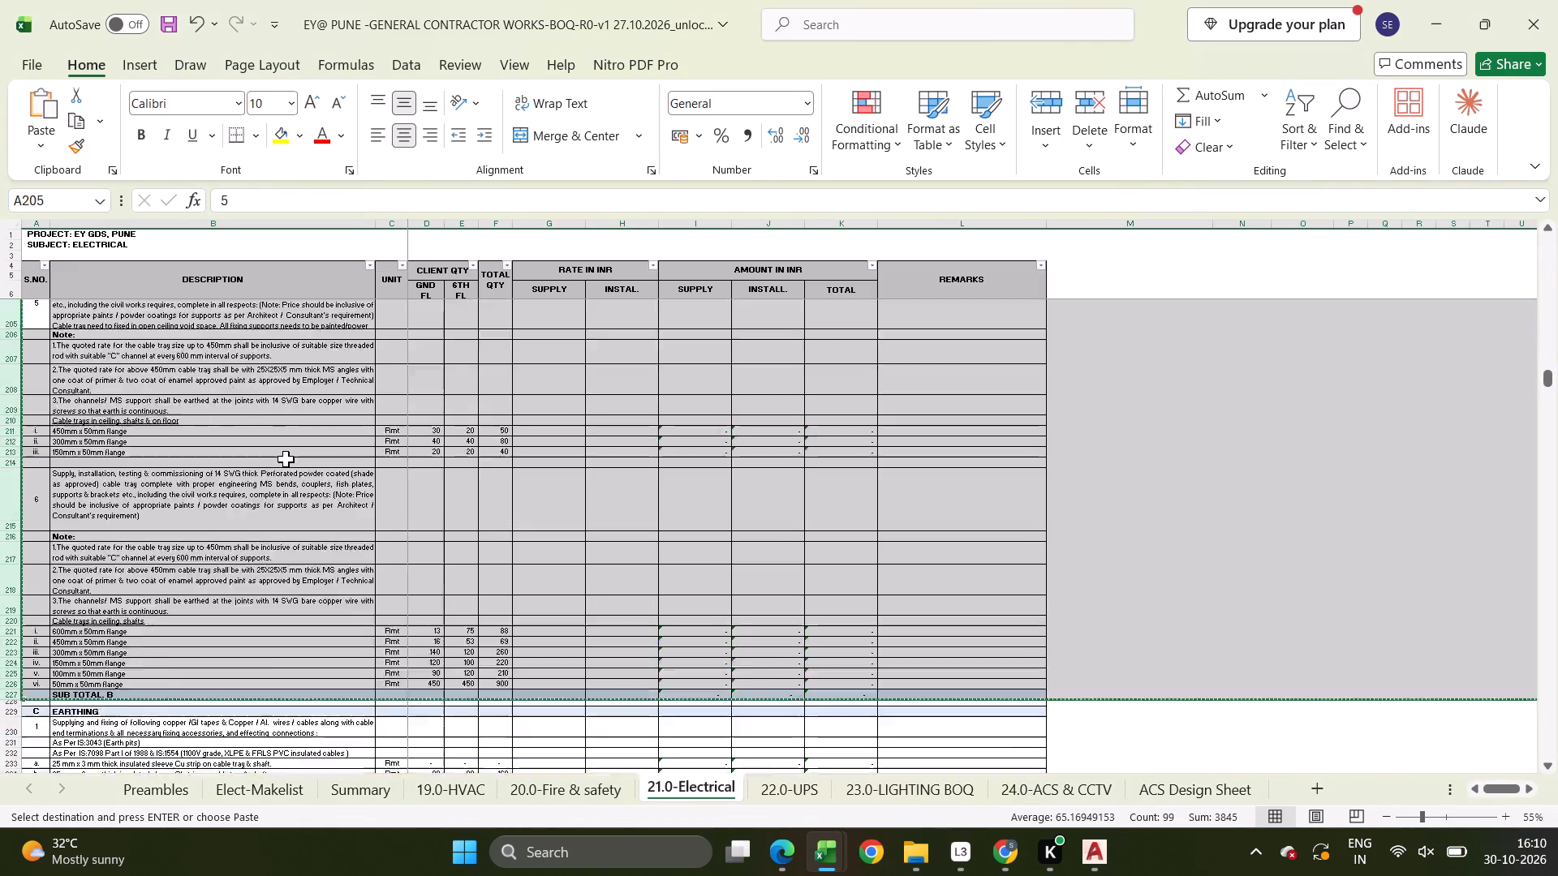
pyautogui.scroll(-14, 286, 459)
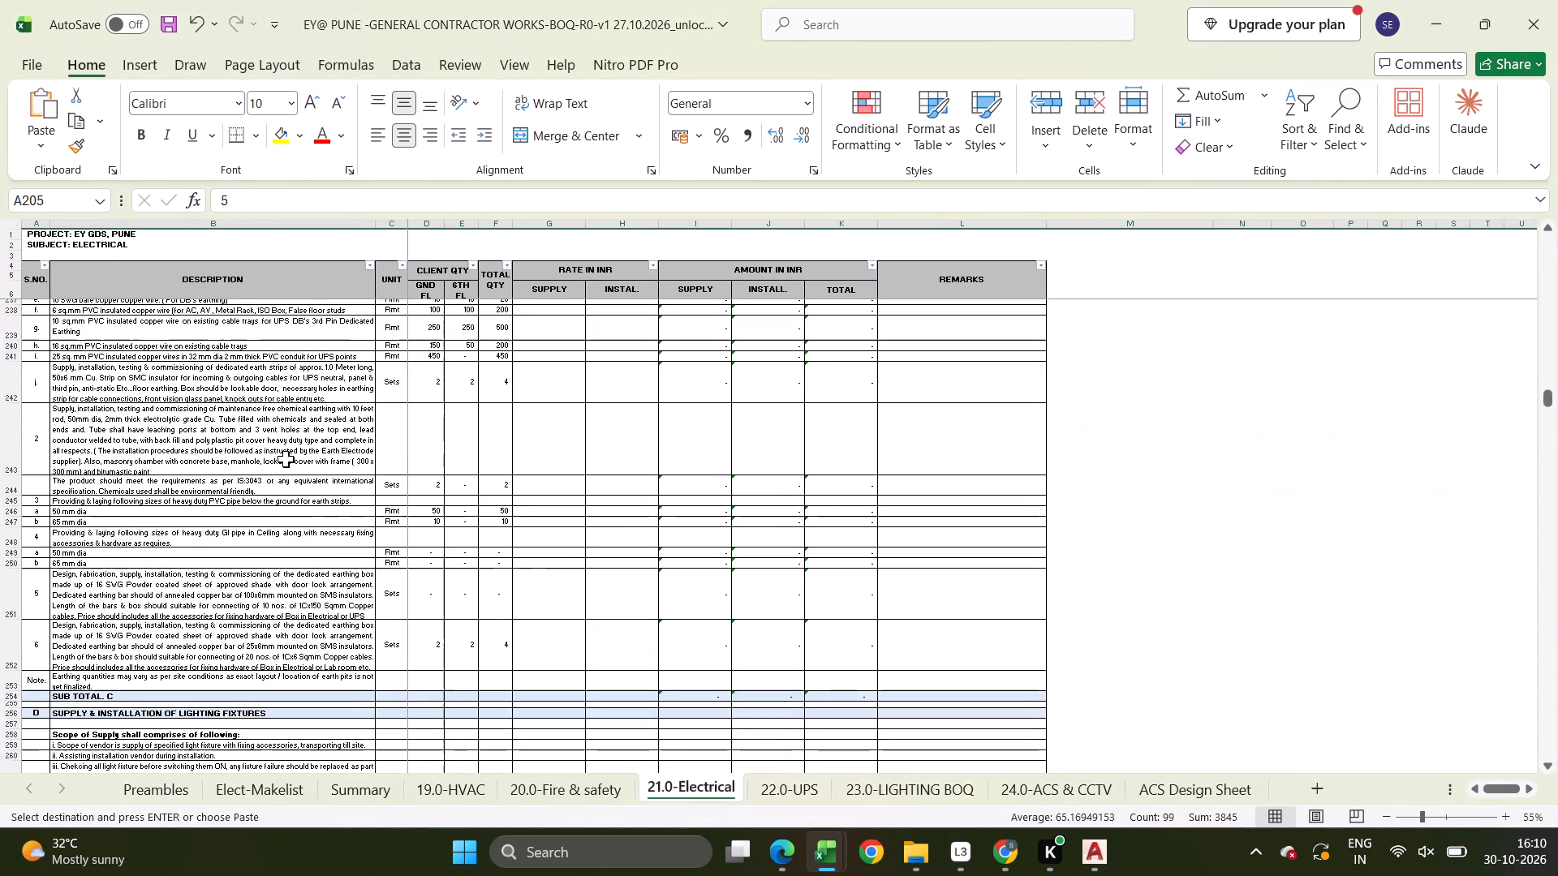
pyautogui.scroll(15, 286, 459)
pyautogui.scroll(11, 286, 459)
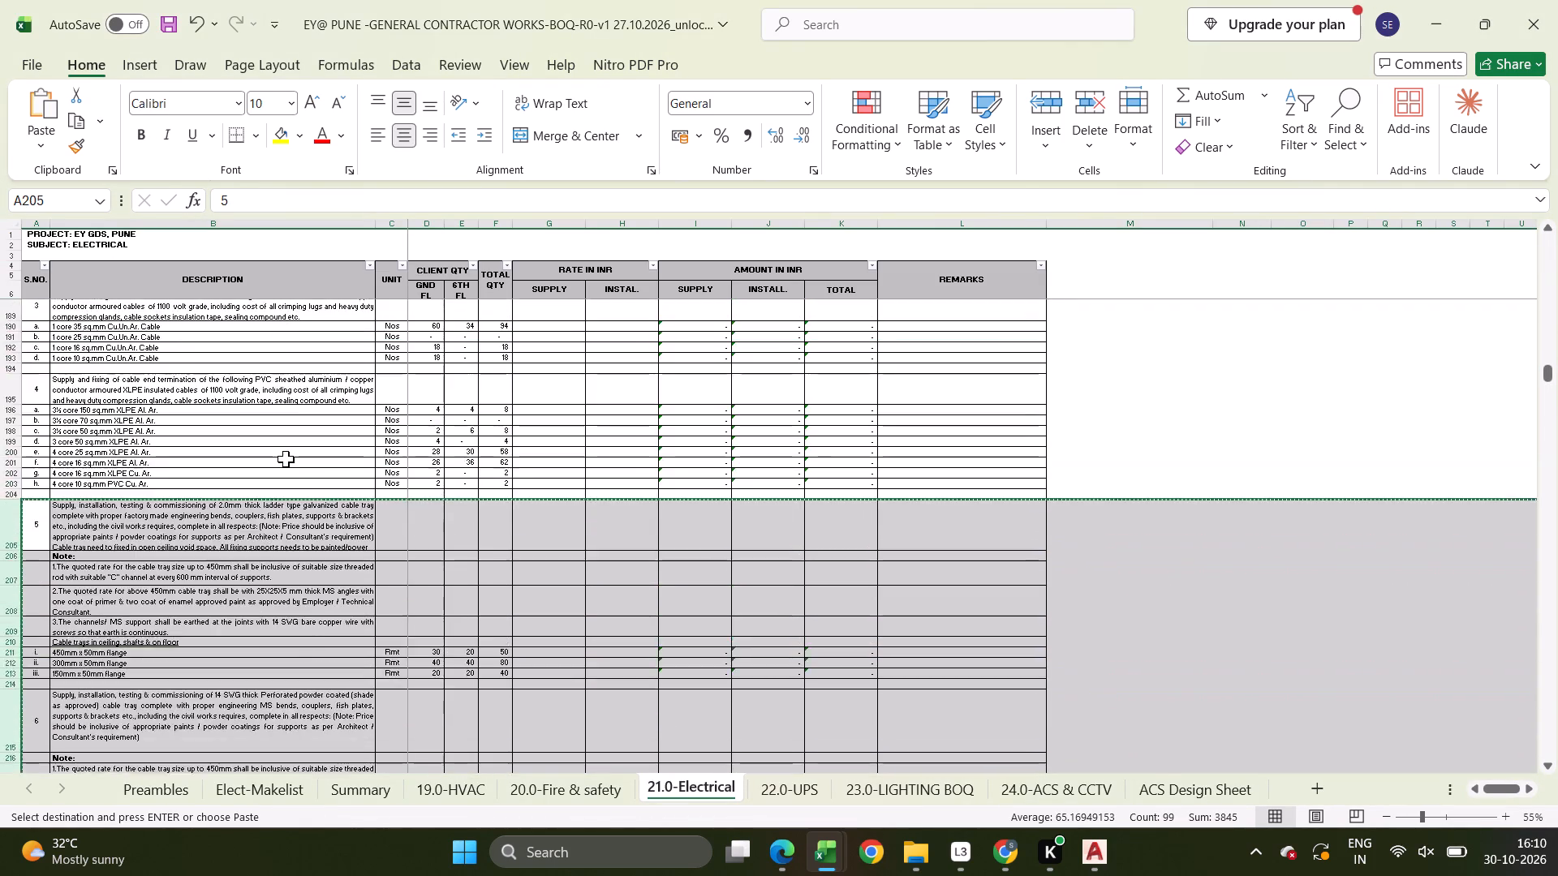
pyautogui.scroll(16, 286, 459)
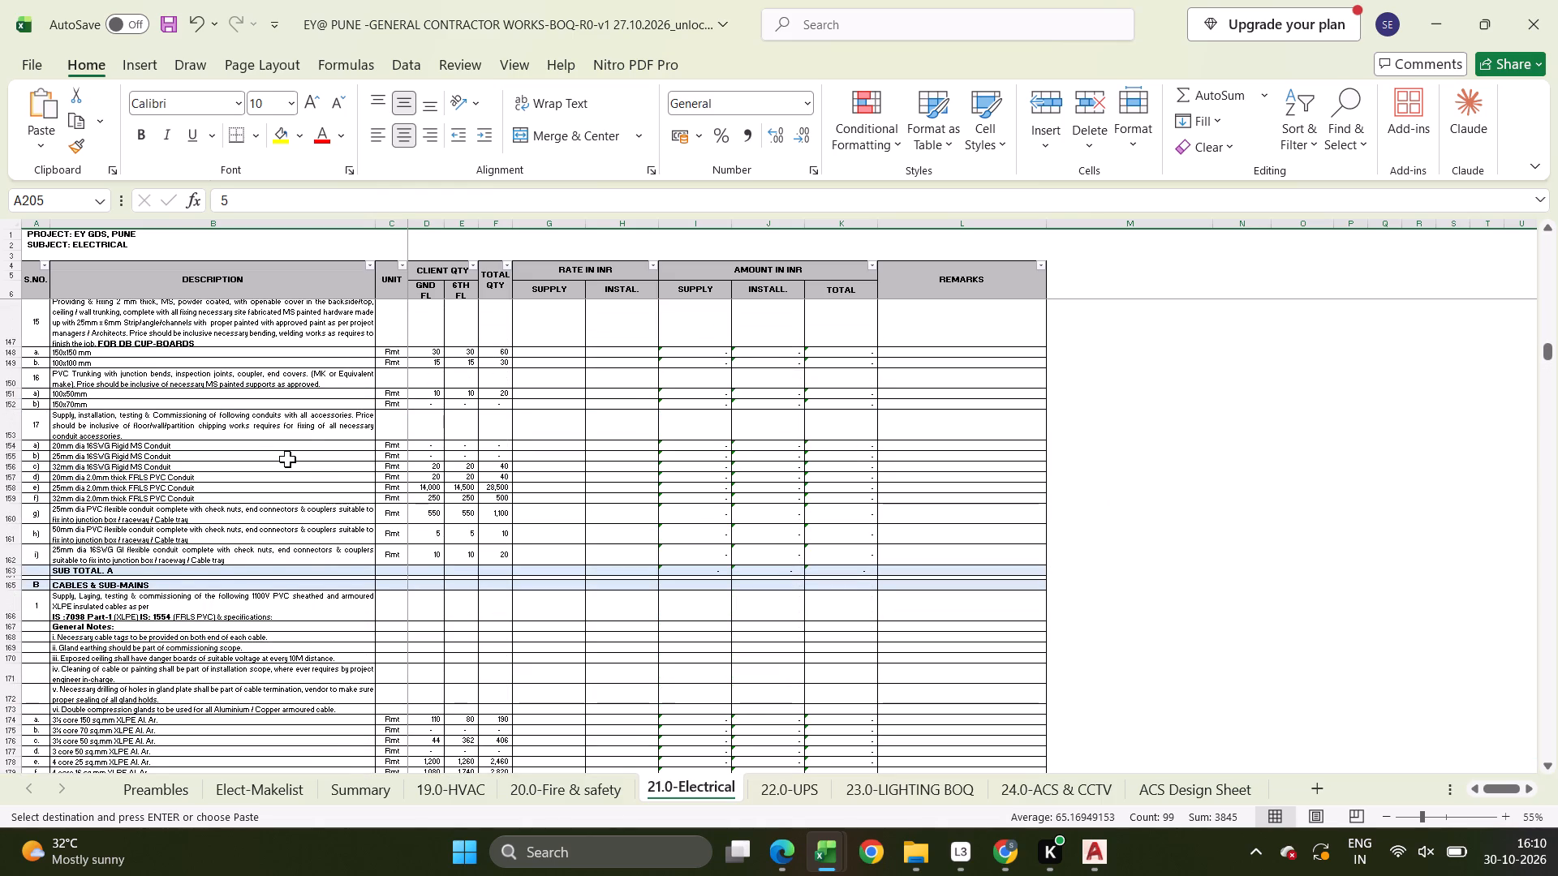
pyautogui.scroll(8, 287, 459)
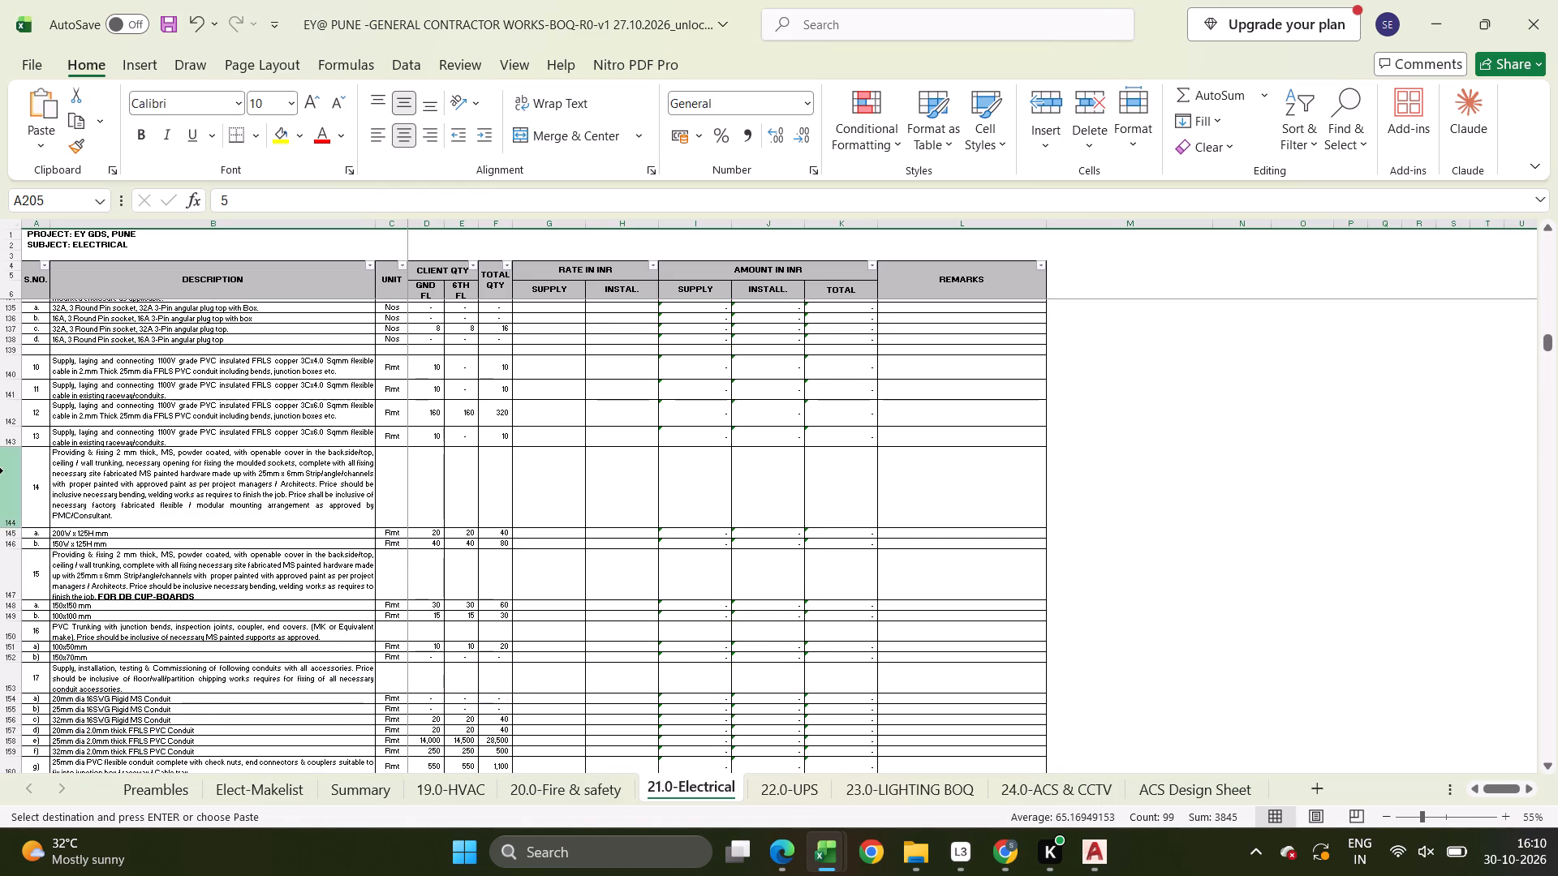
pyautogui.scroll(7, 148, 495)
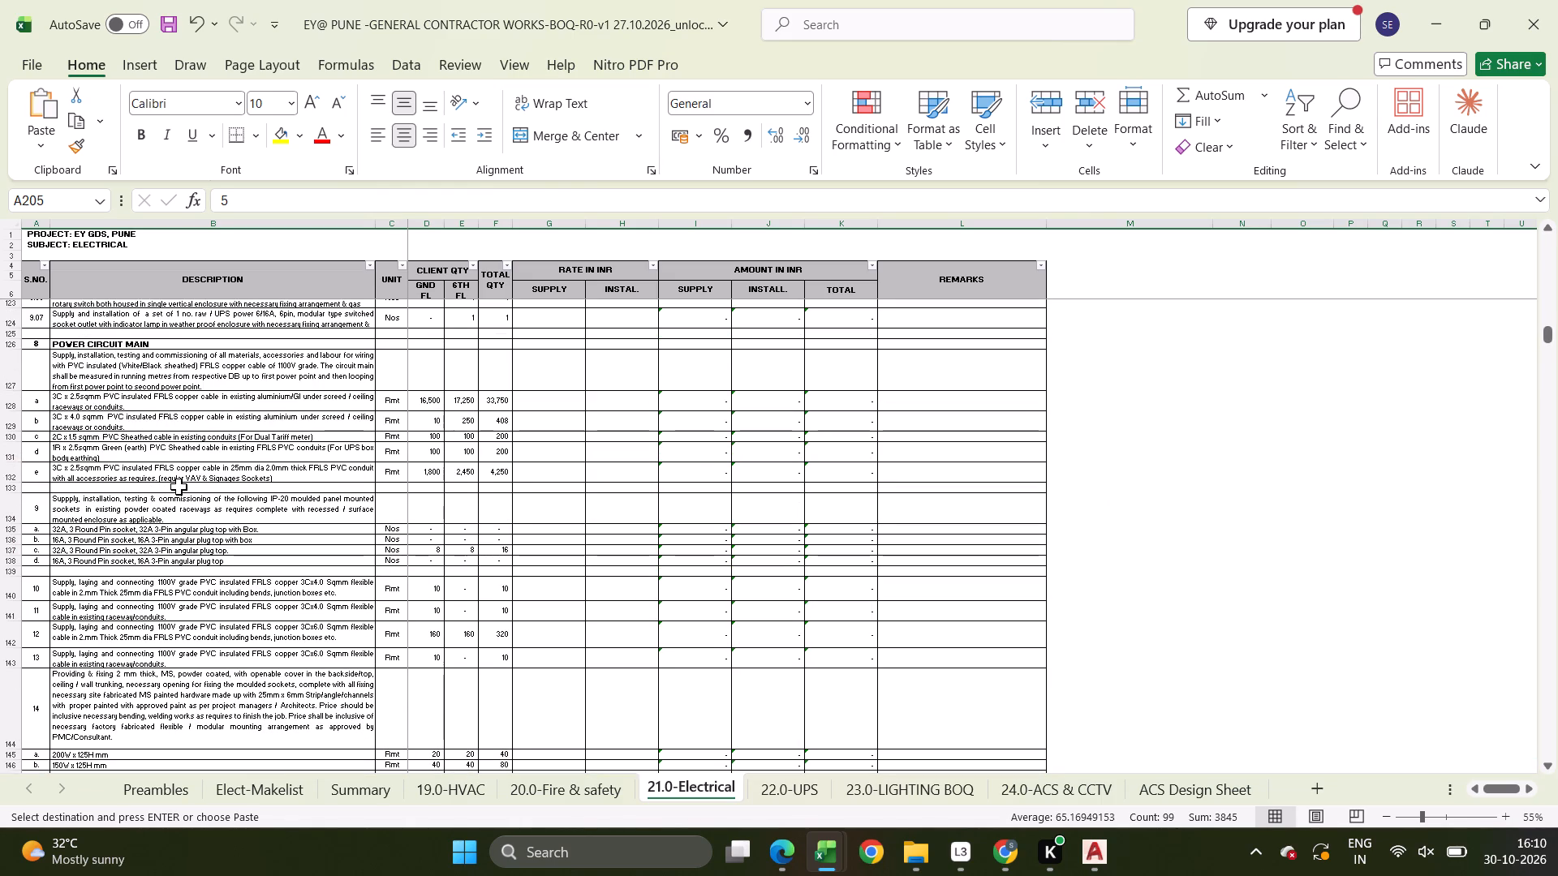
pyautogui.scroll(1, 179, 487)
pyautogui.scroll(-9, 179, 487)
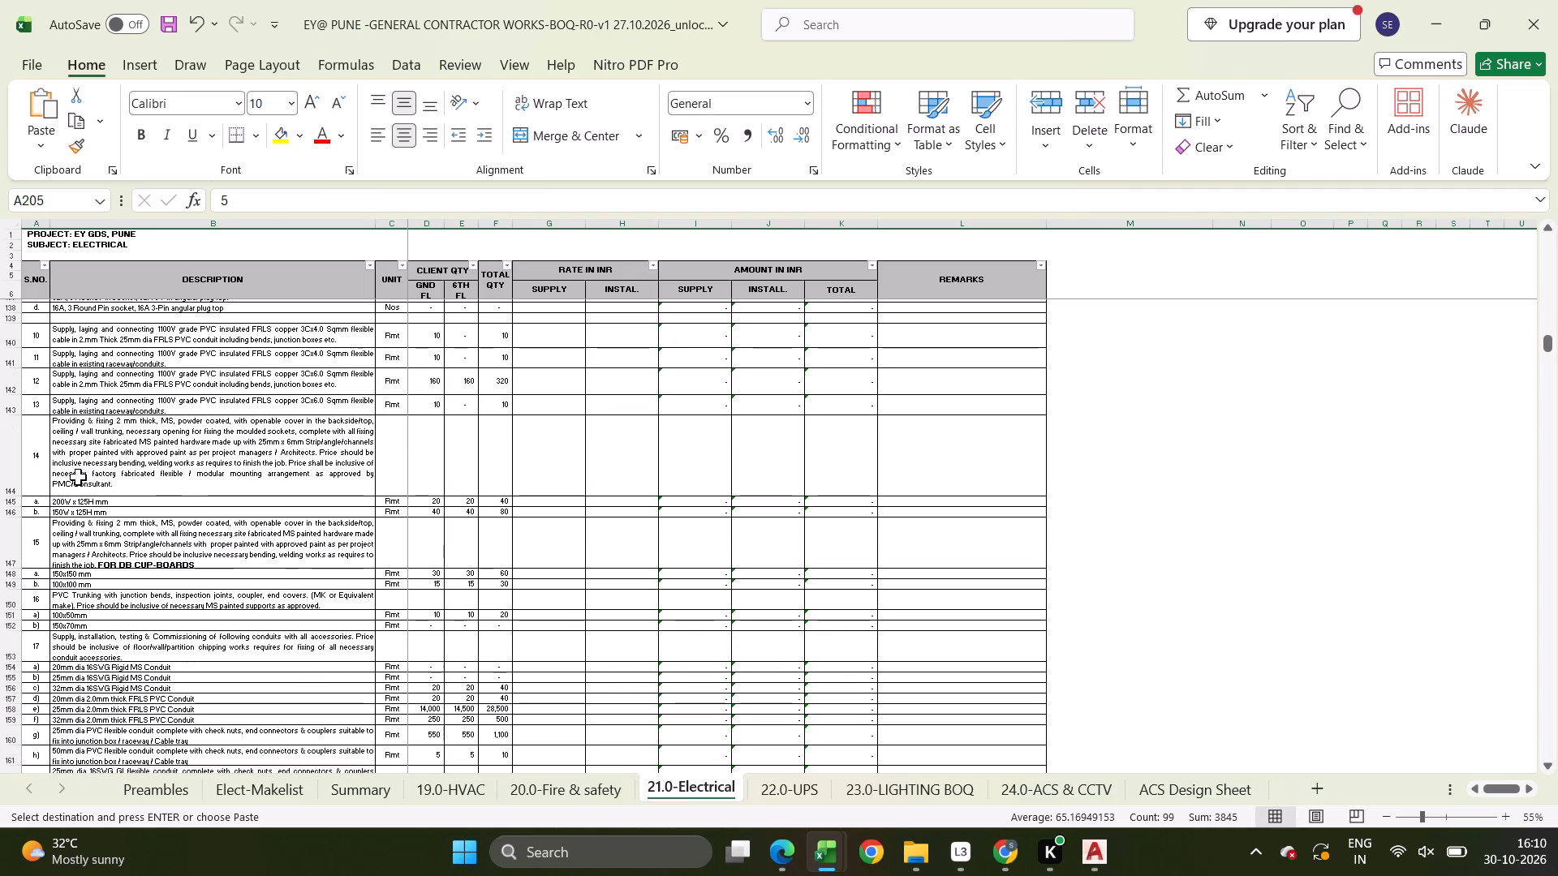
pyautogui.moveTo(0, 458); pyautogui.dragTo(2, 651)
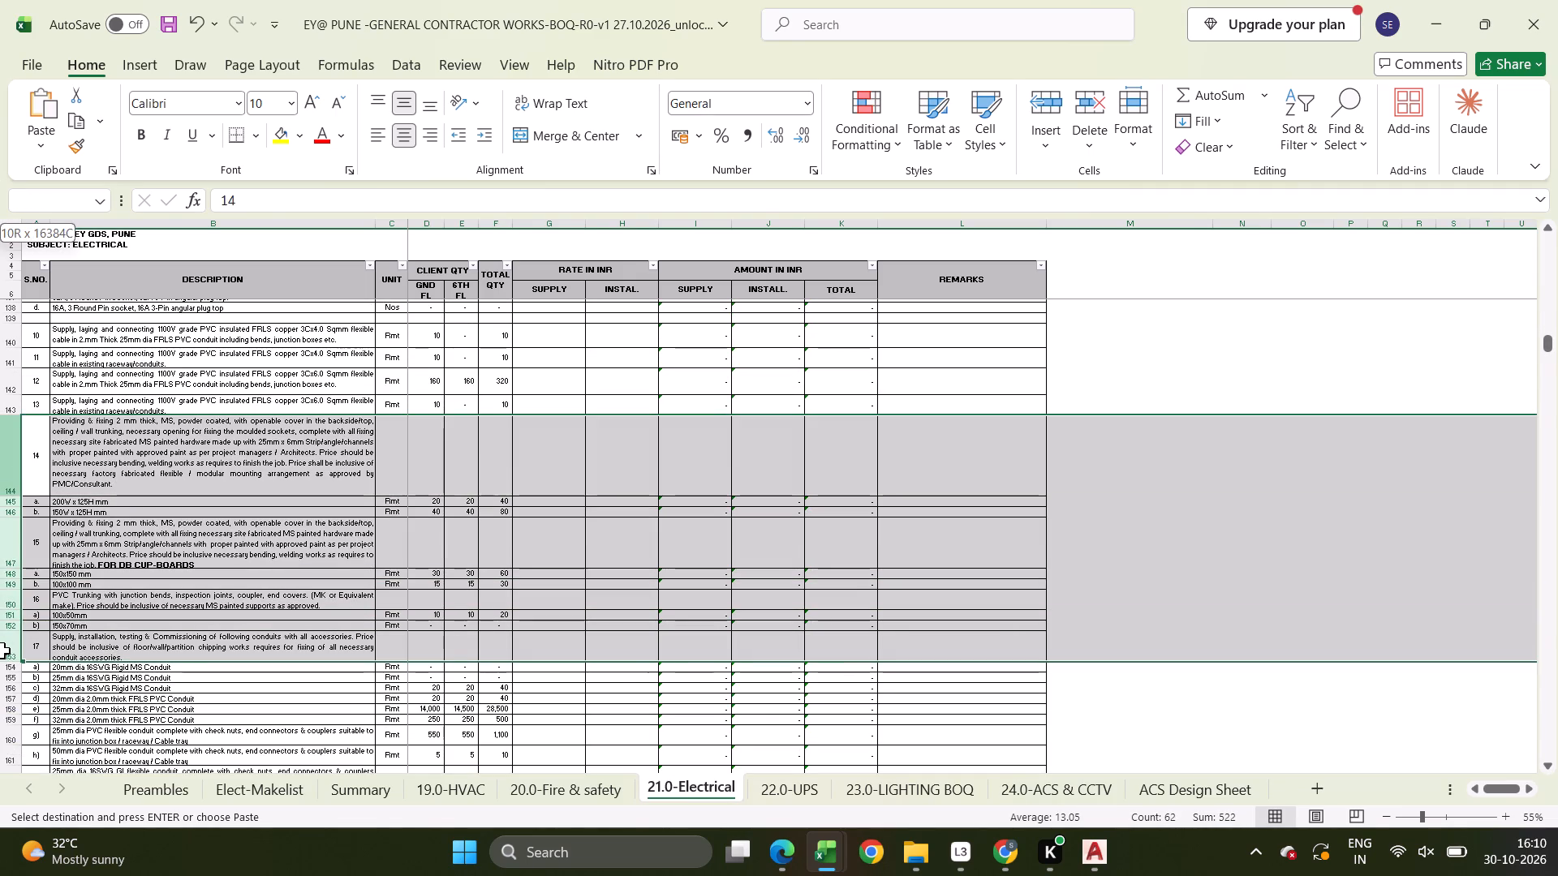
pyautogui.moveTo(2, 651); pyautogui.dragTo(10, 779)
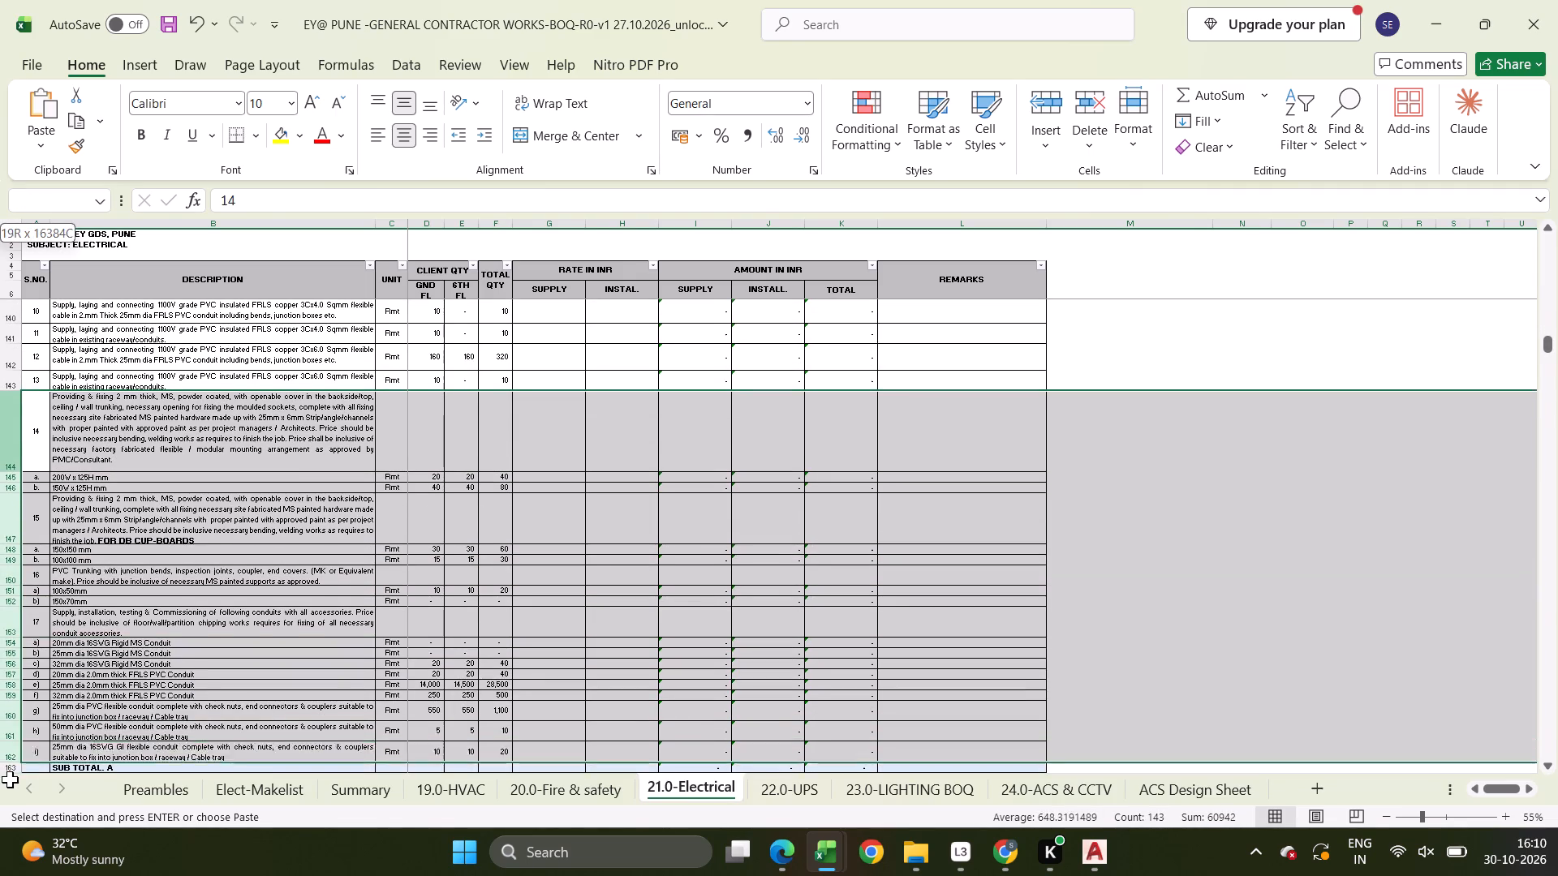
pyautogui.moveTo(10, 779); pyautogui.dragTo(14, 741)
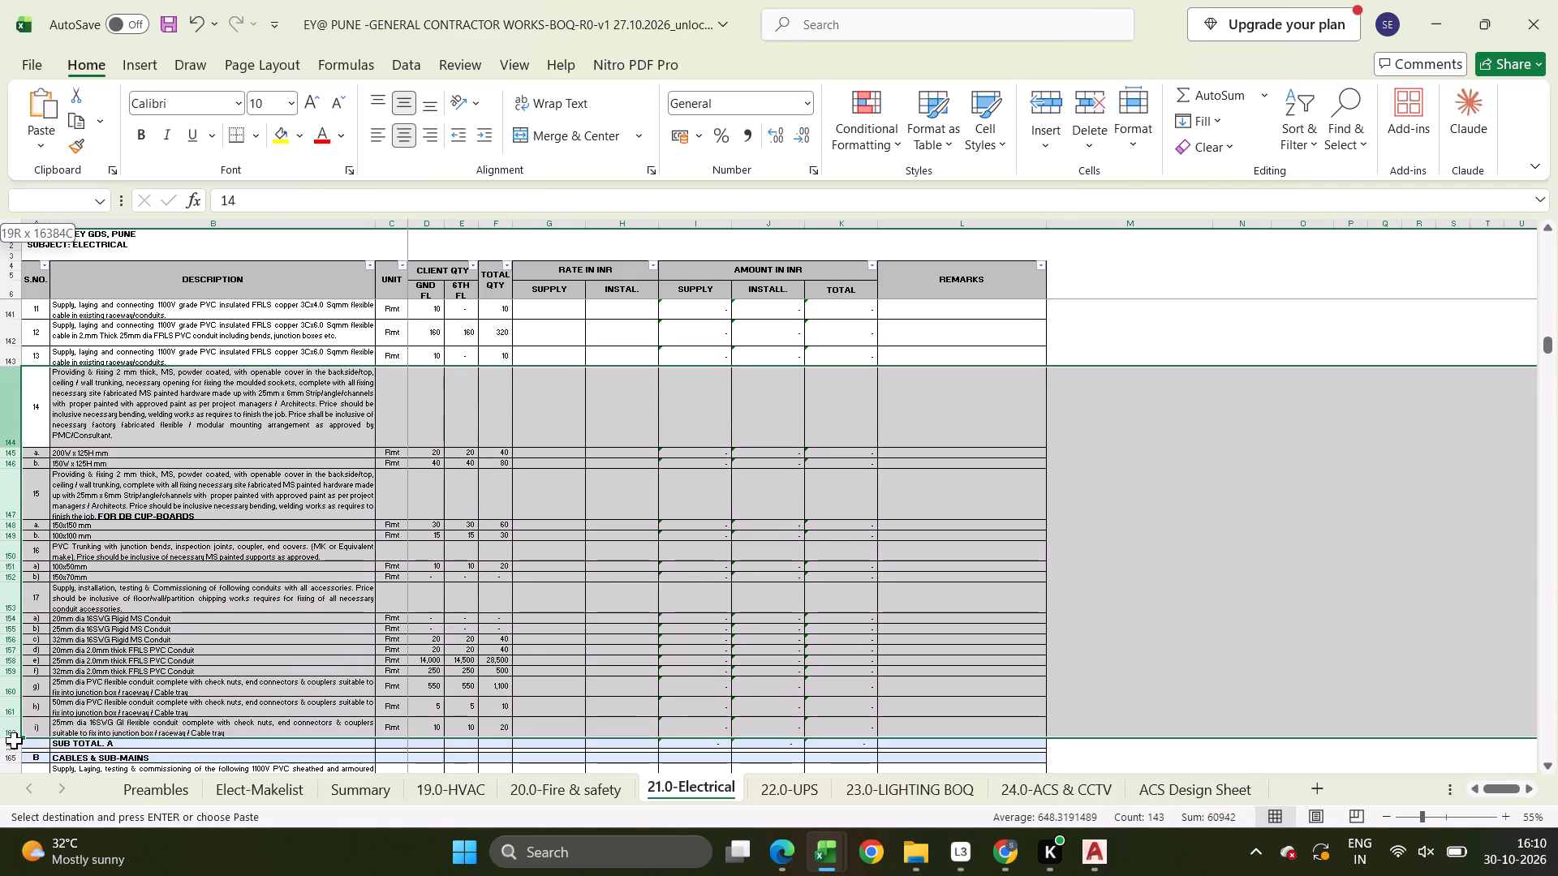
pyautogui.moveTo(14, 741); pyautogui.dragTo(14, 741)
pyautogui.hotkey('ctrl', 'c')
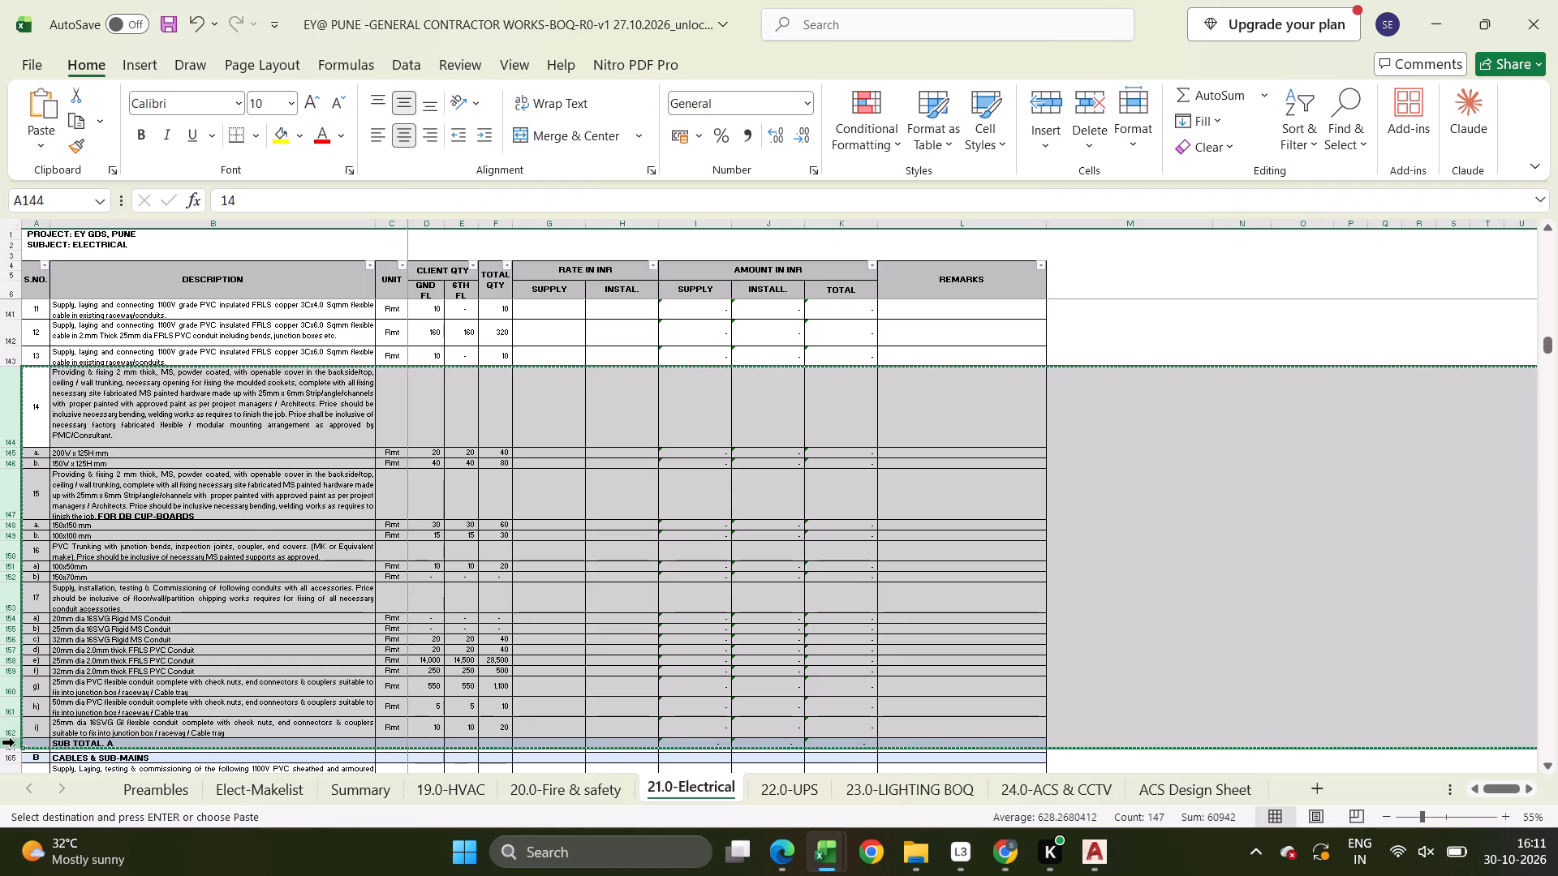
pyautogui.hotkey('alt', 'w')
pyautogui.hotkey('alt', 'Tab')
pyautogui.scroll(-8, 178, 697)
pyautogui.scroll(-4, 199, 629)
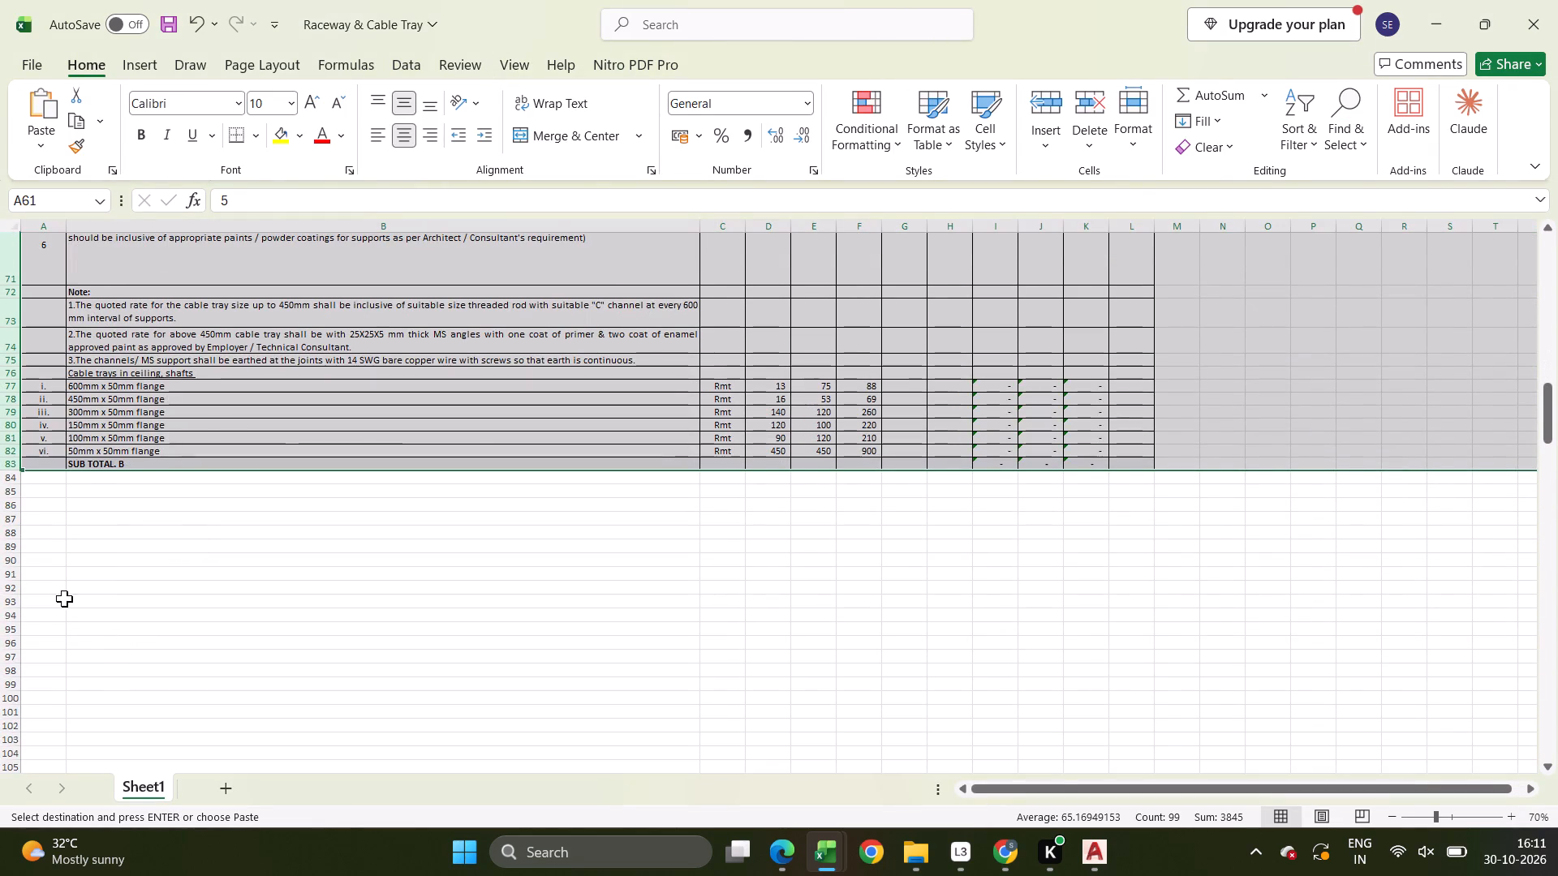
pyautogui.click(18, 480)
pyautogui.hotkey('ctrl', 'v')
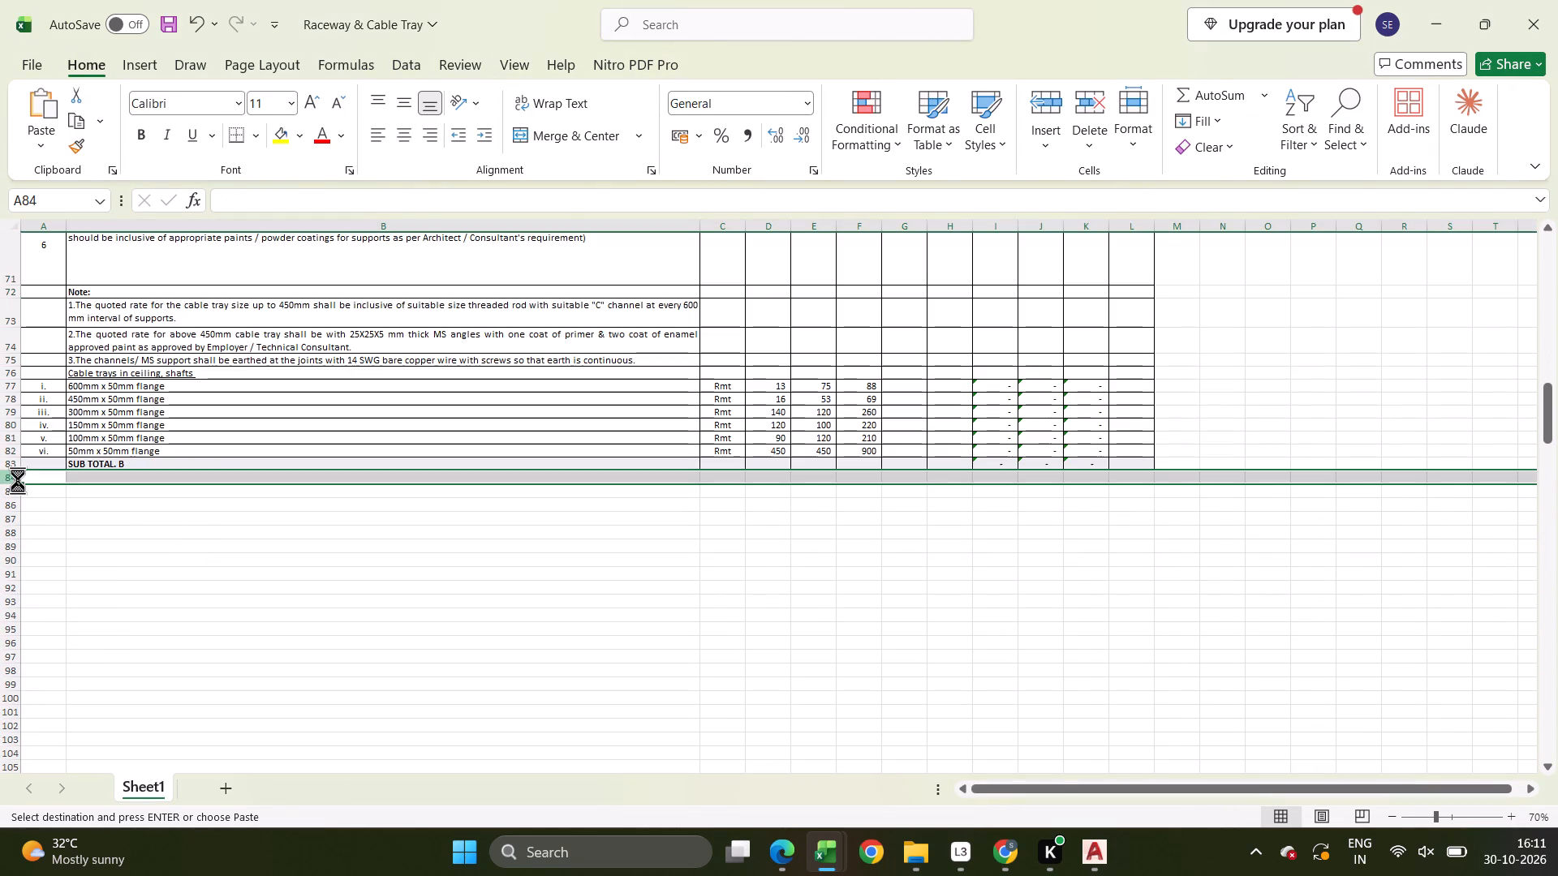
pyautogui.click(166, 529)
# Review the tender BOQ's electrical items above row 144, back to Circuit Wiring for Lighting, for remaining raceway and cable tray content.
pyautogui.hotkey('alt', 'Tab')
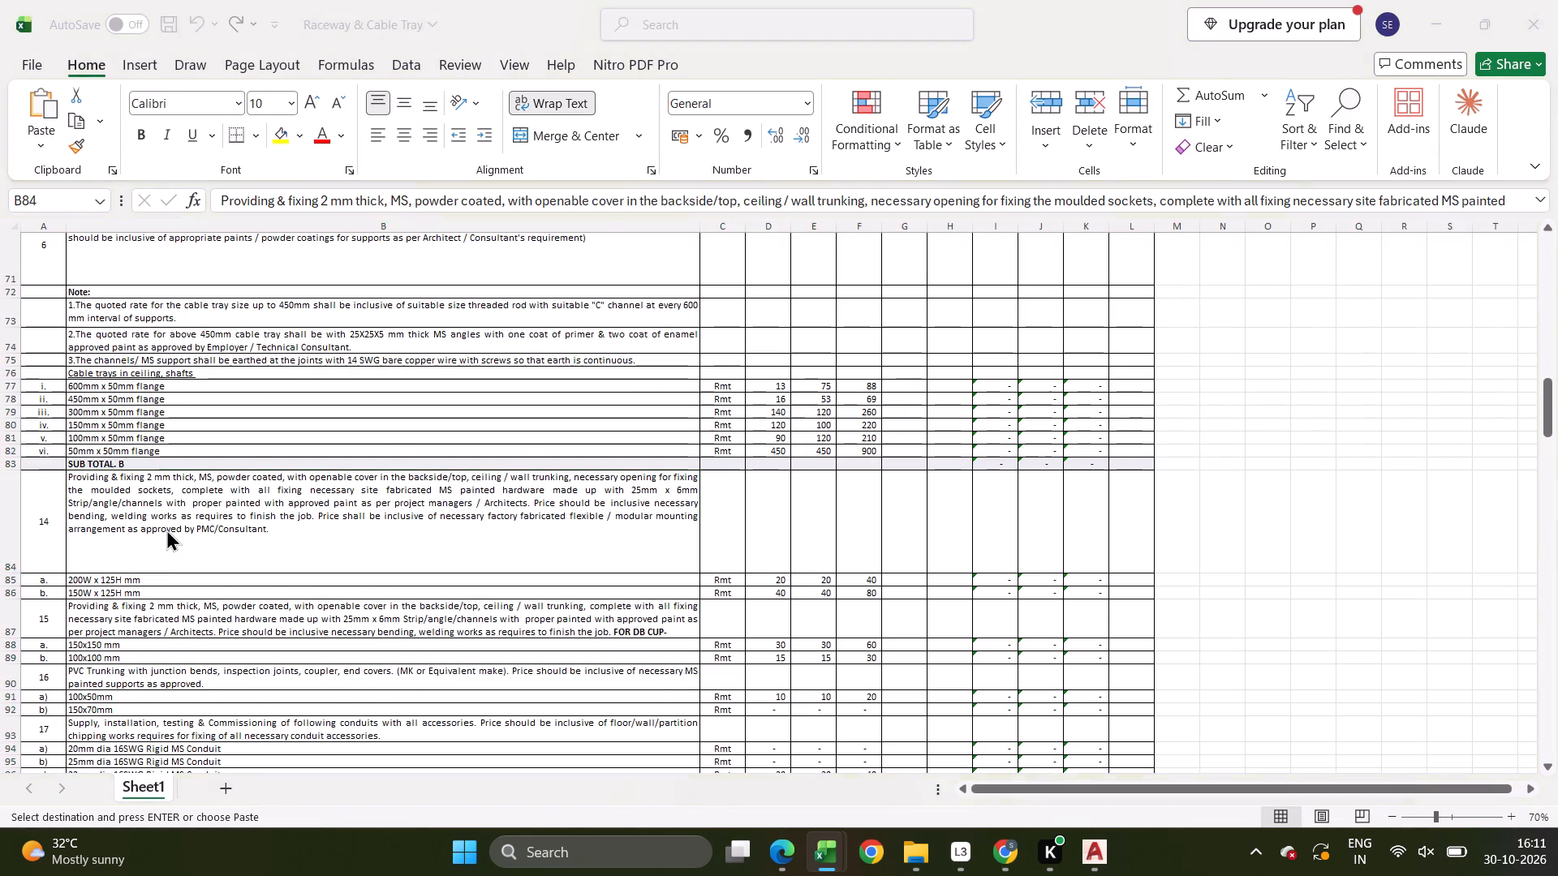
pyautogui.scroll(19, 159, 539)
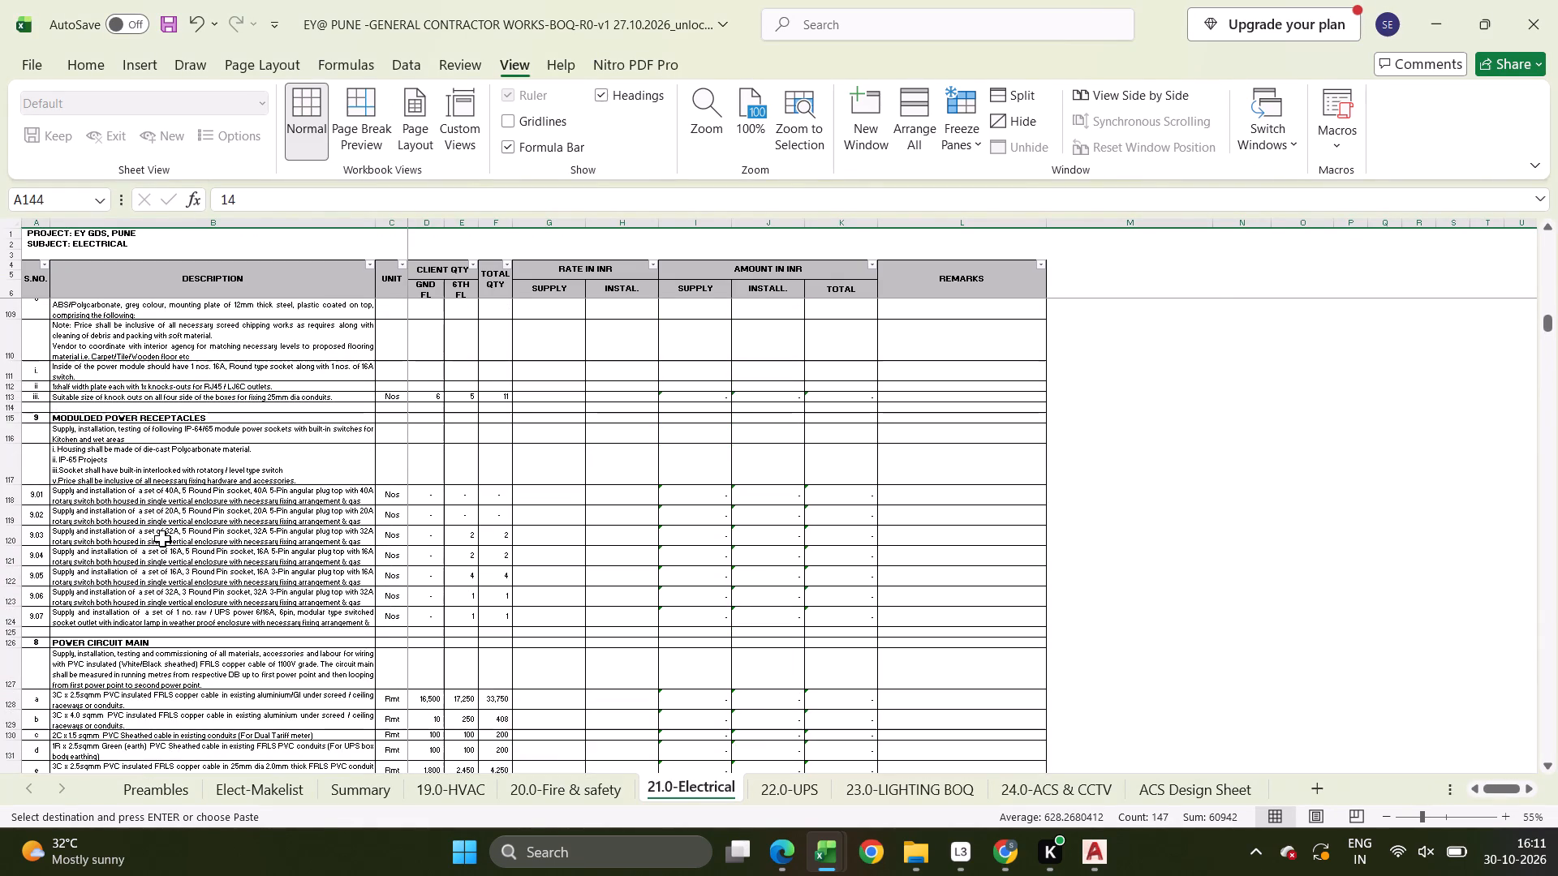
pyautogui.scroll(16, 162, 539)
pyautogui.scroll(5, 162, 539)
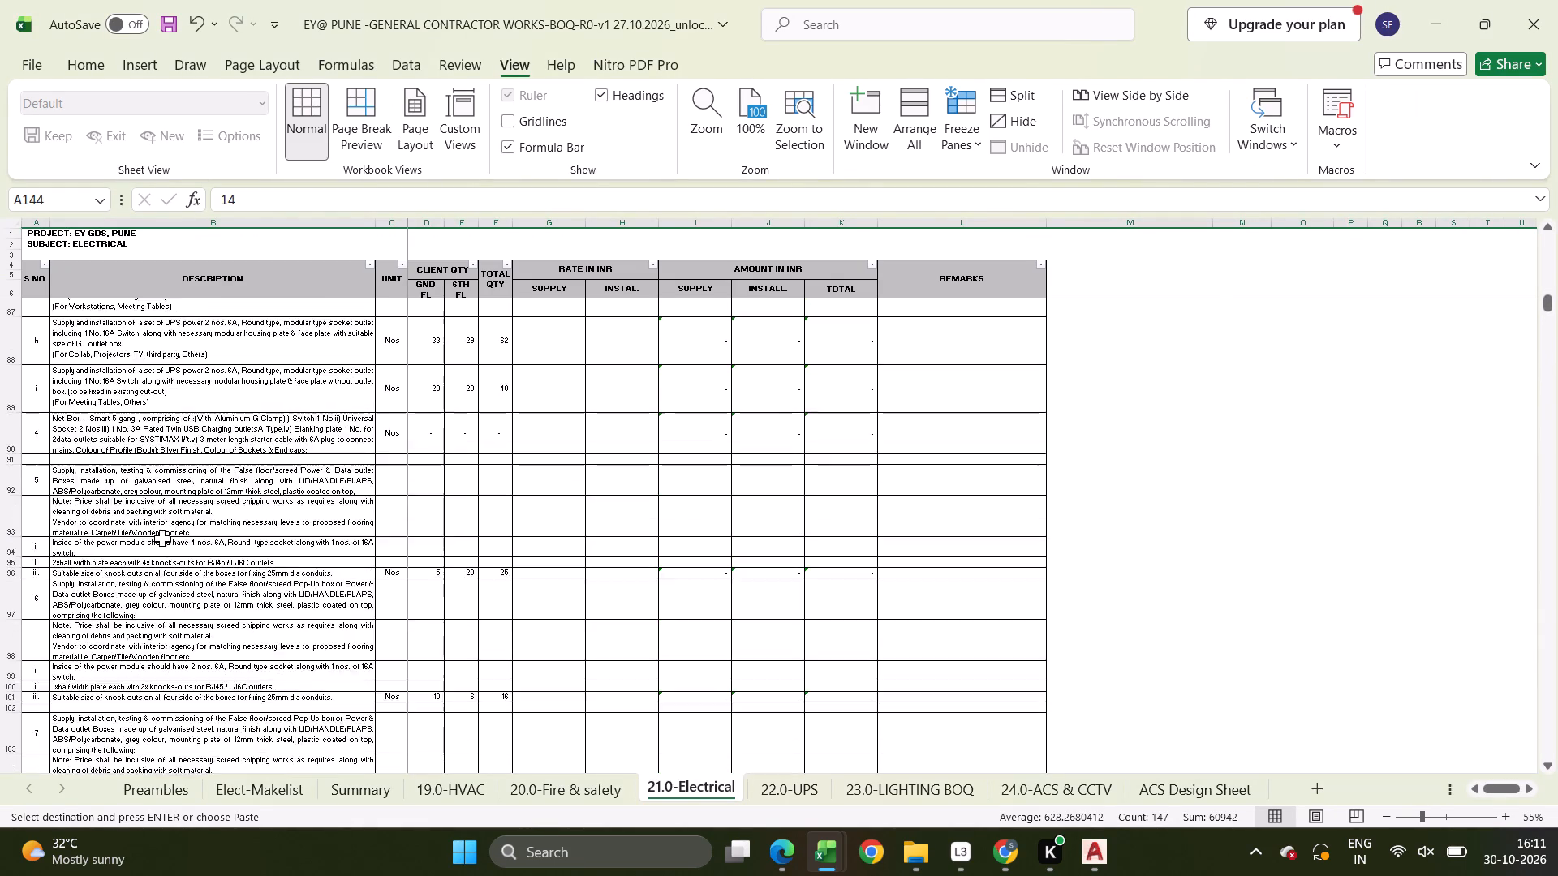
pyautogui.scroll(12, 162, 539)
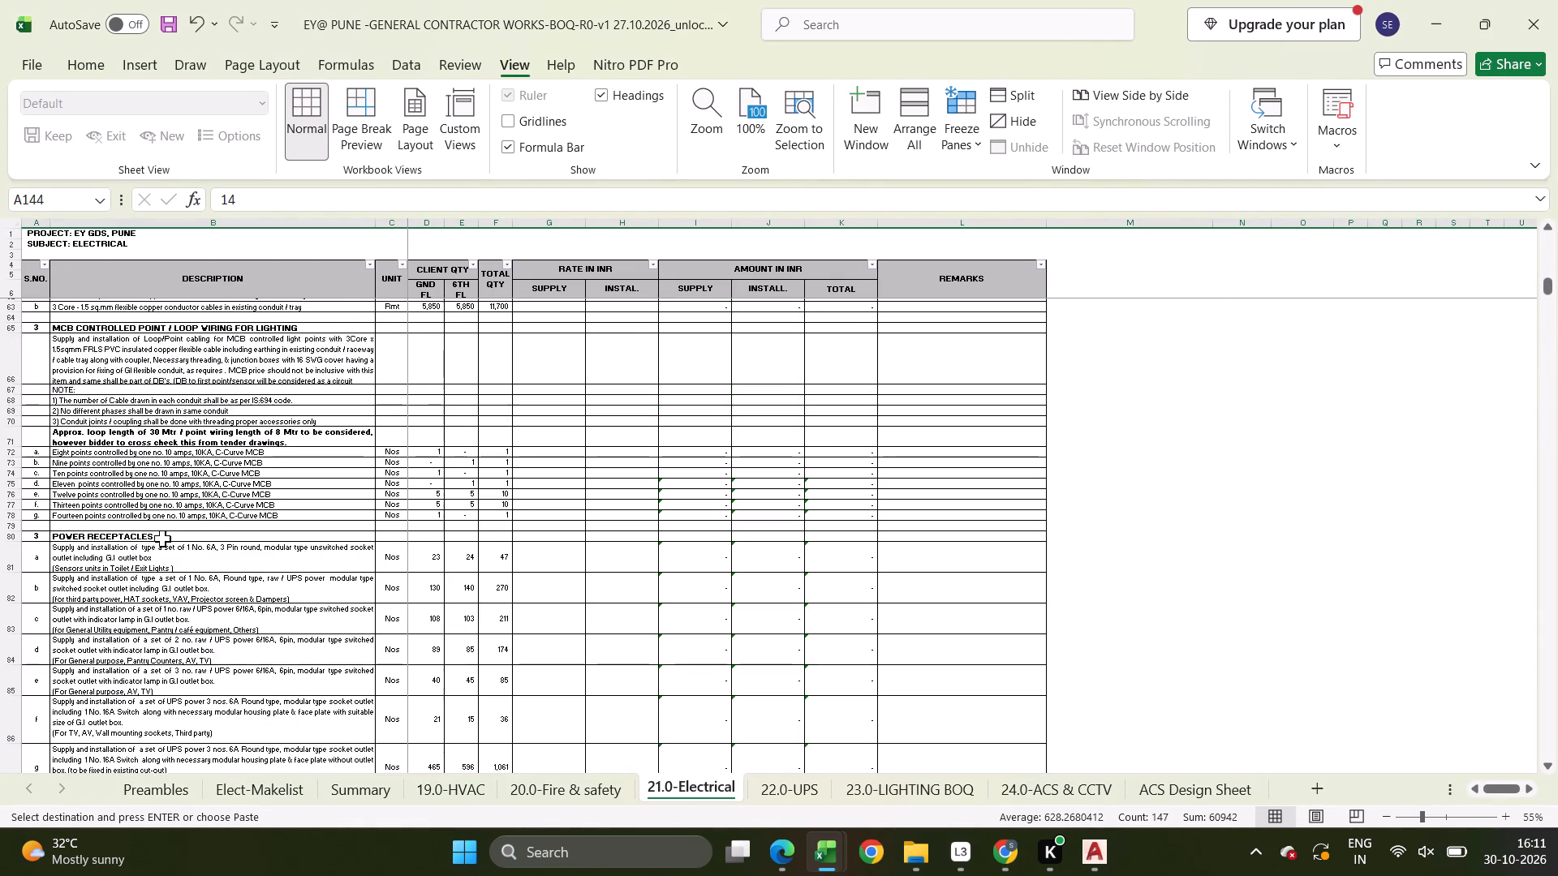
pyautogui.scroll(7, 162, 539)
pyautogui.click(931, 727)
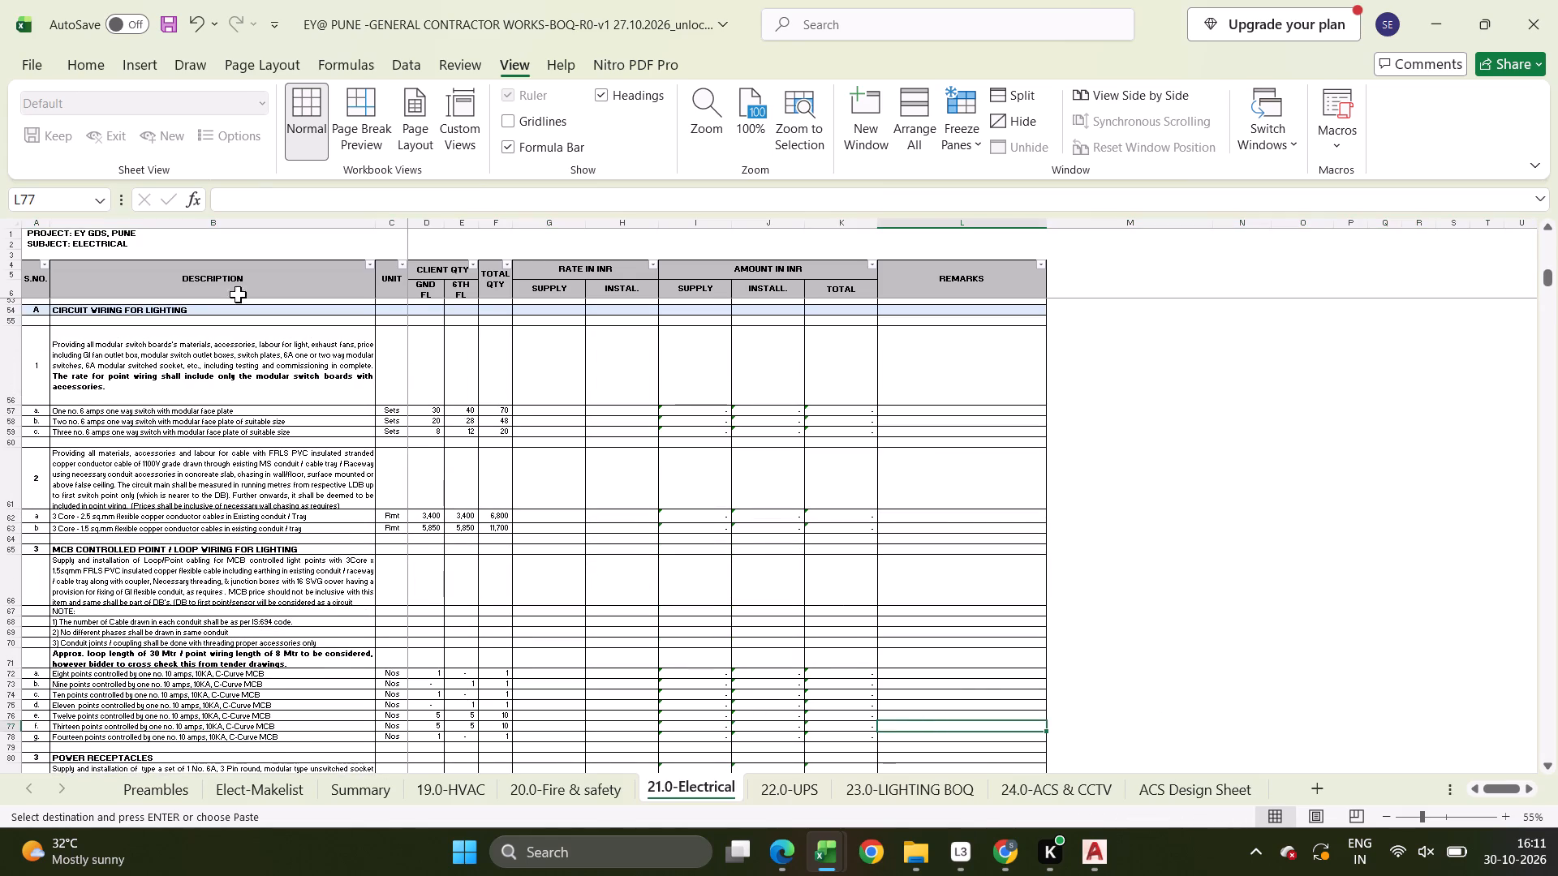
pyautogui.click(97, 79)
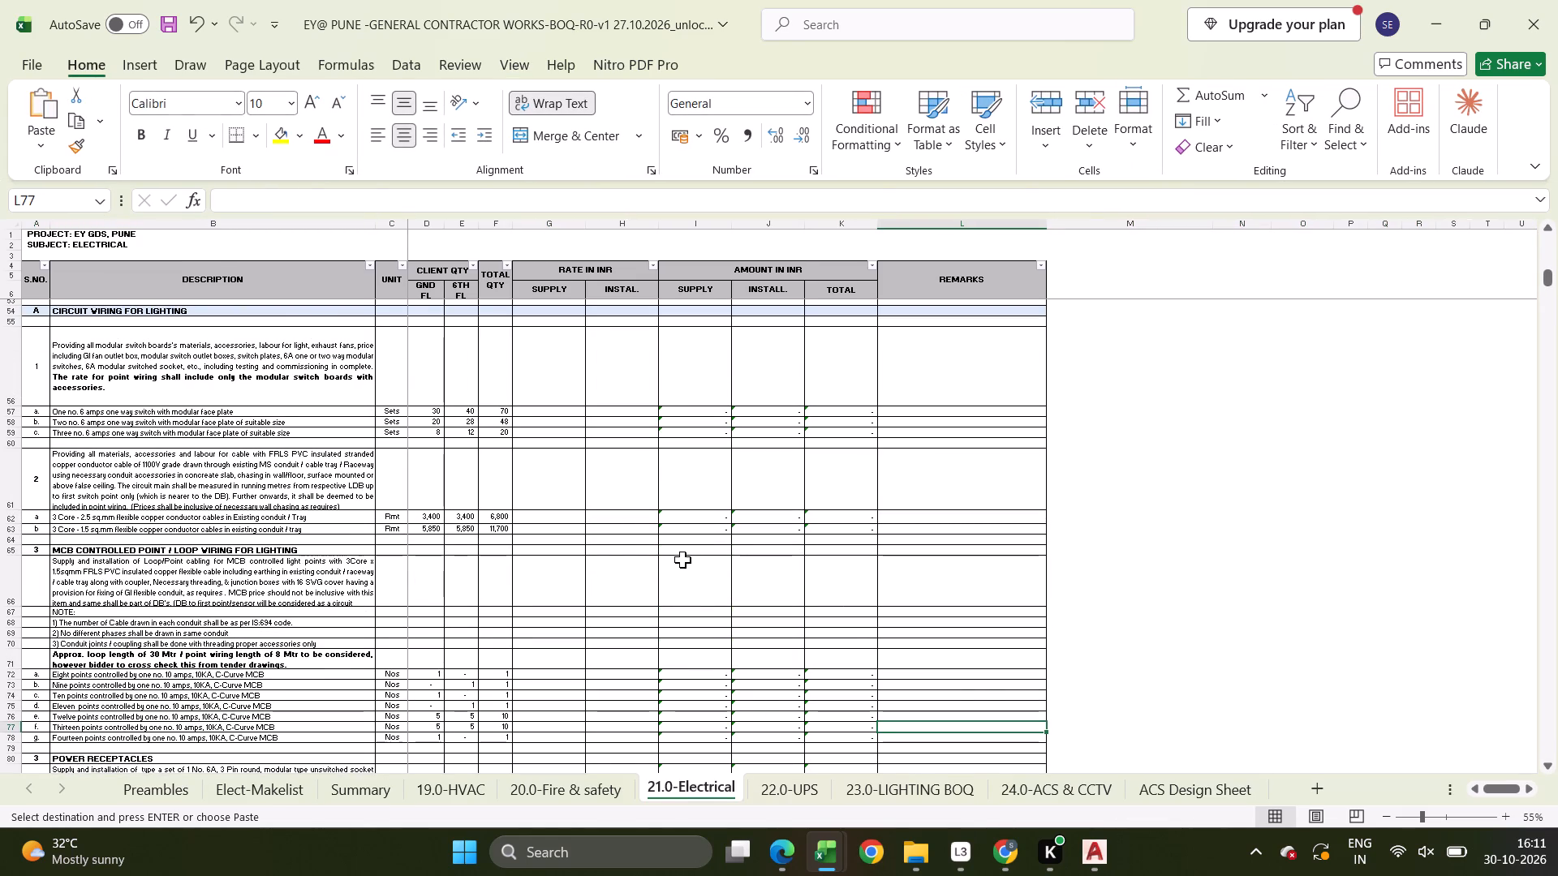
# Save the Raceway & Cable Tray workbook and close it.
pyautogui.hotkey('alt', 'Tab')
pyautogui.click(587, 529)
pyautogui.hotkey('ctrl', 's')
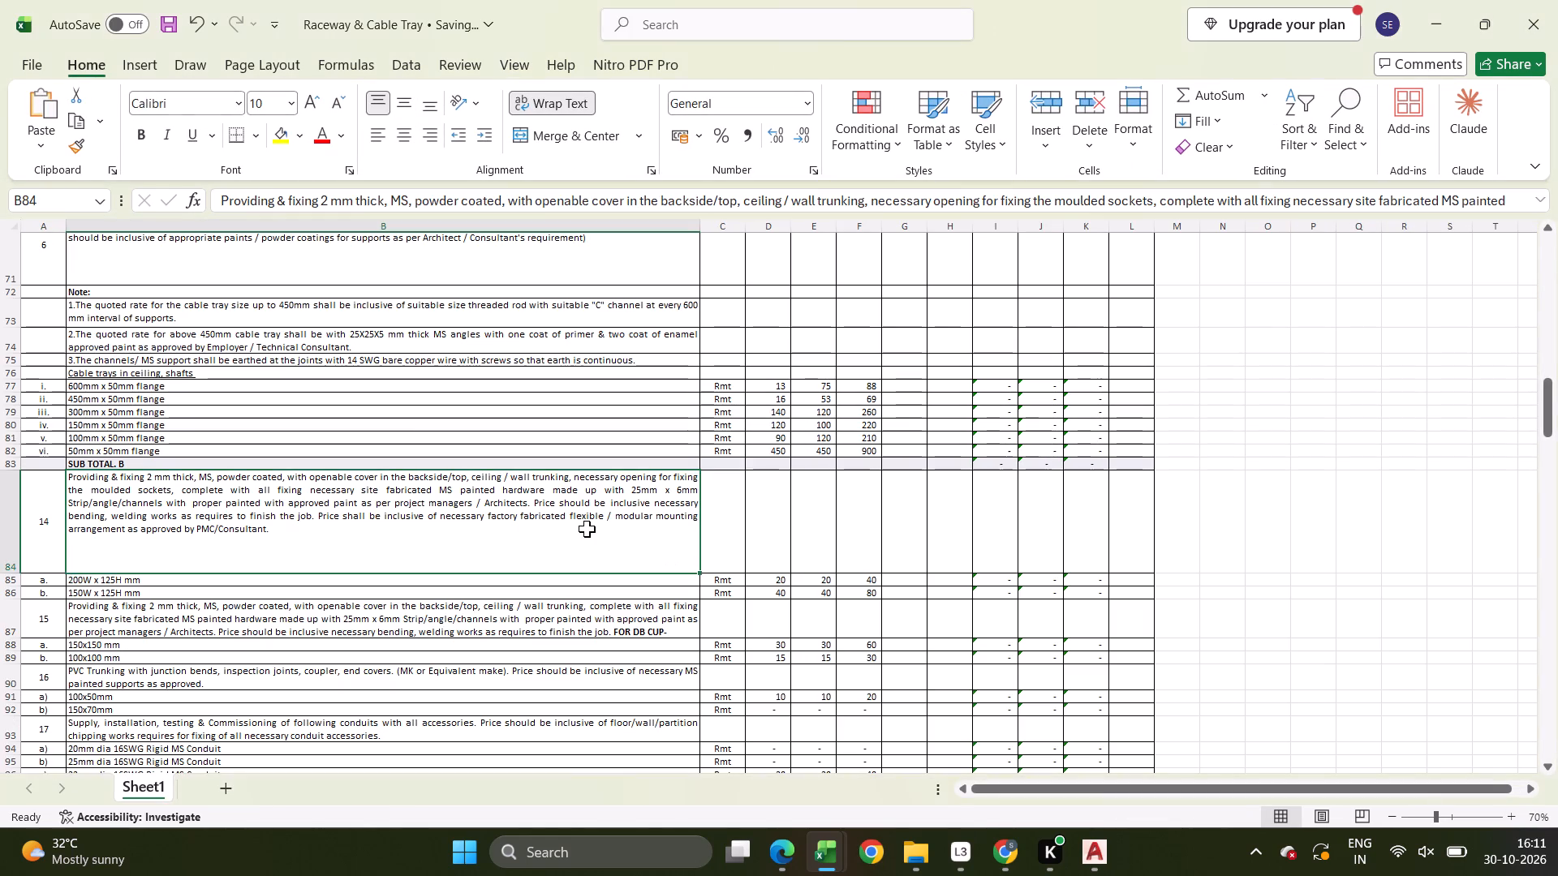
pyautogui.click(1526, 19)
# Open the tender BOQ's 22.0-UPS sheet and use Move or Copy to move it before 21.0-Electrical.
pyautogui.click(776, 787)
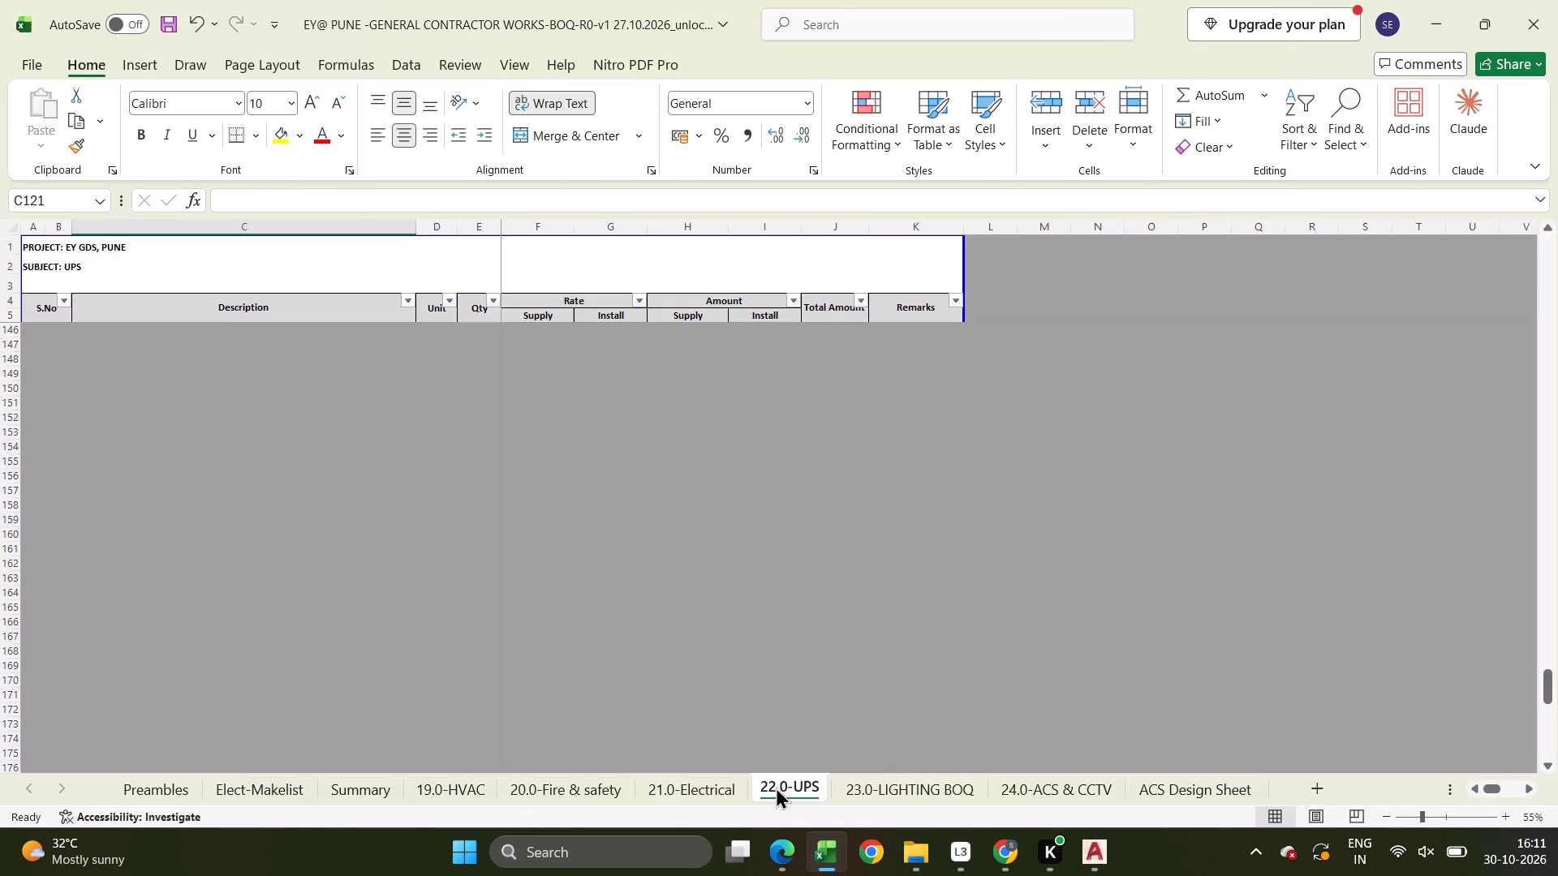
pyautogui.moveTo(659, 714); pyautogui.dragTo(603, 346, button='middle')
pyautogui.scroll(6, 807, 624)
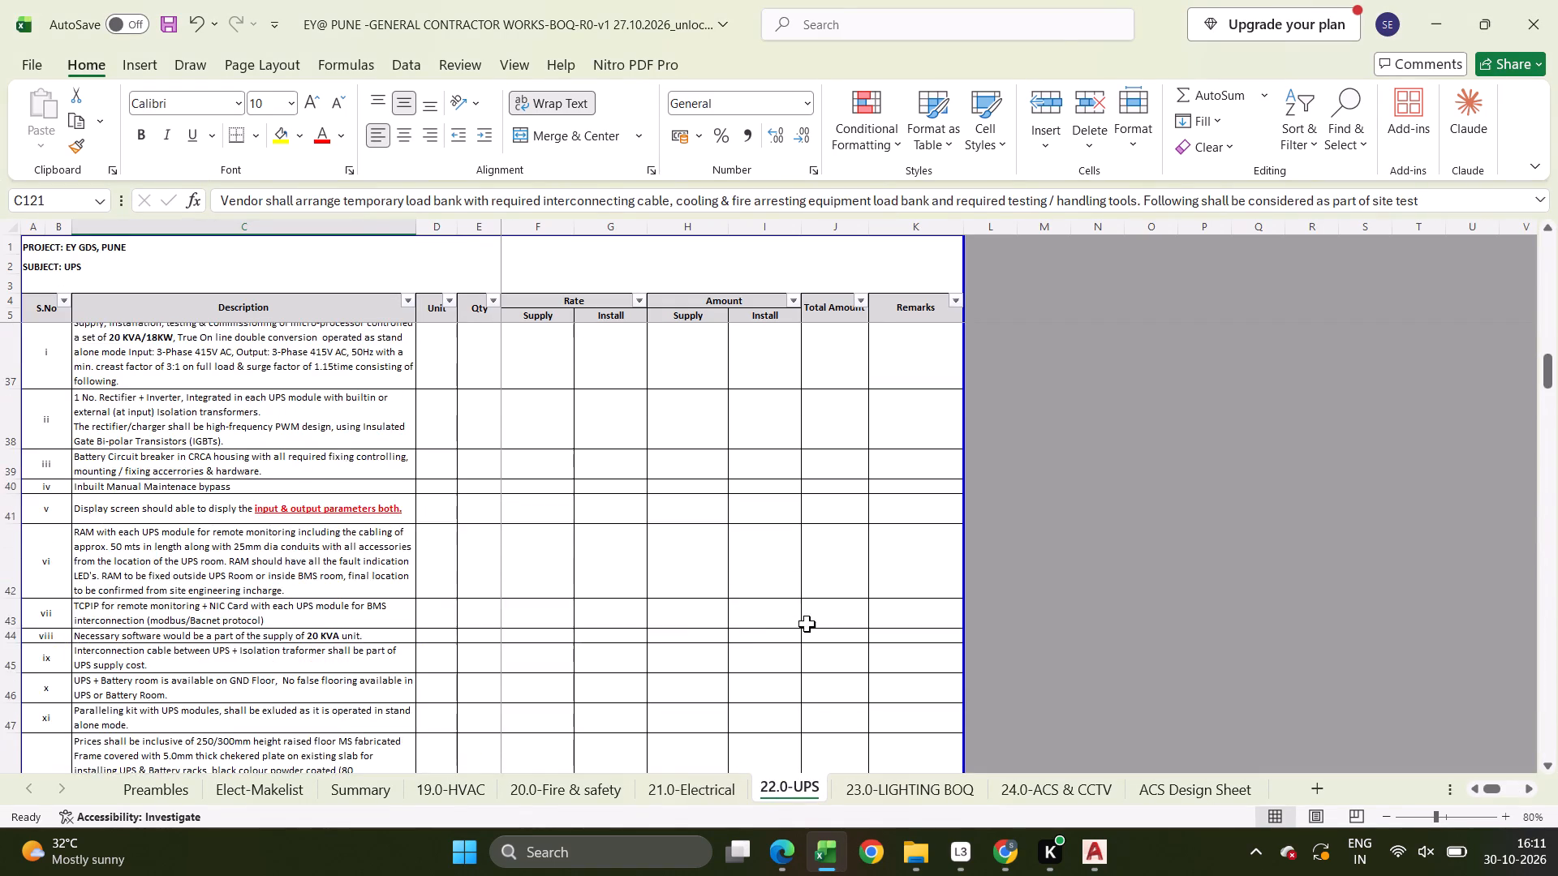
pyautogui.moveTo(695, 635); pyautogui.dragTo(639, 391, button='middle')
pyautogui.scroll(1, 659, 495)
pyautogui.scroll(4, 639, 391)
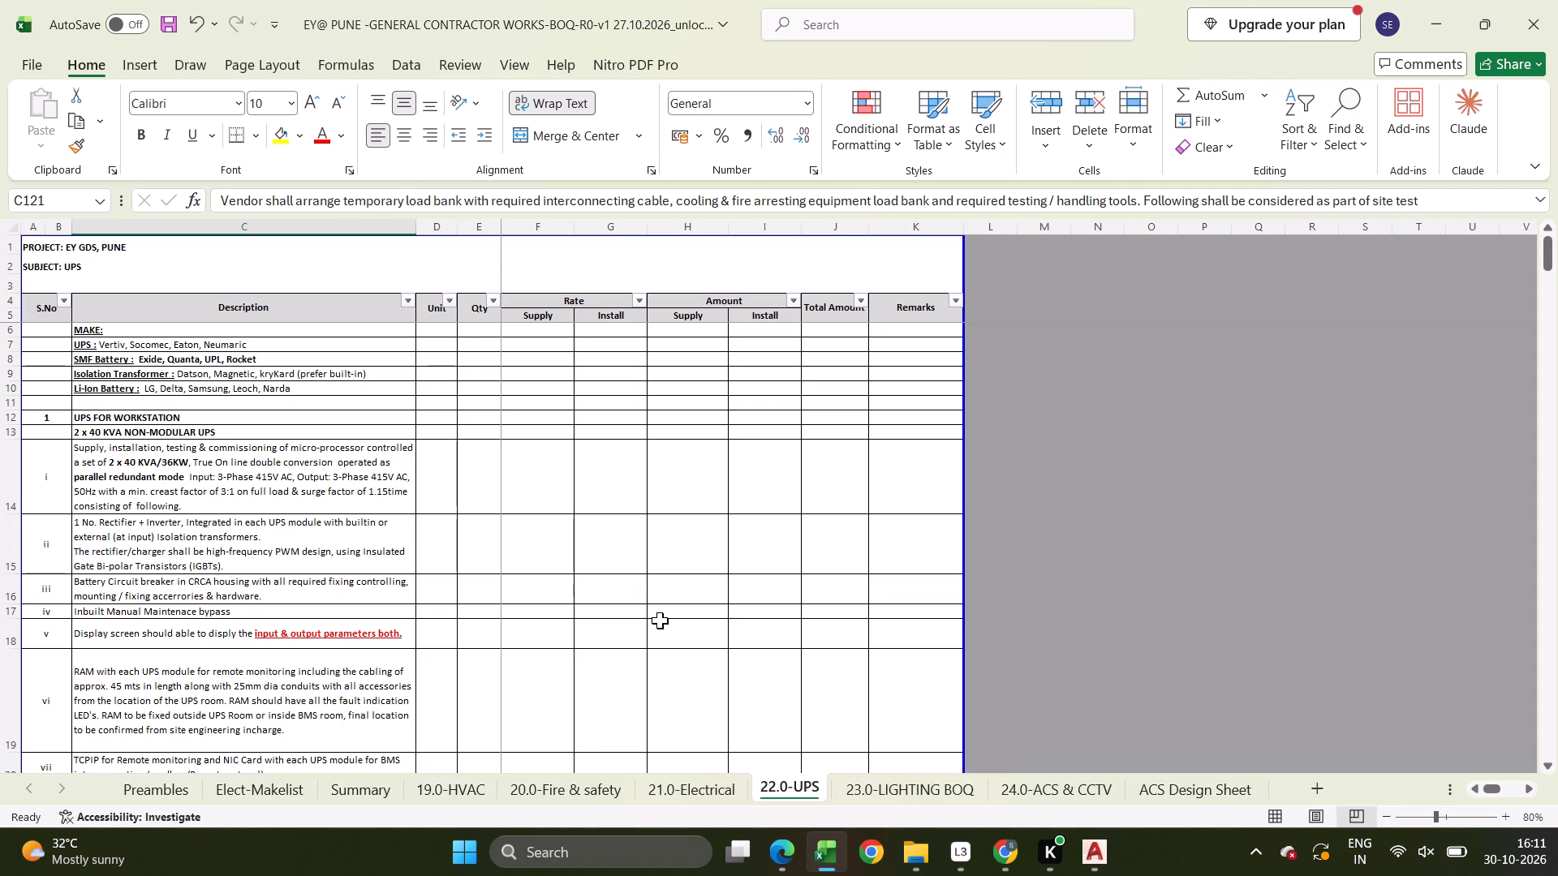
pyautogui.rightClick(803, 790)
pyautogui.click(873, 601)
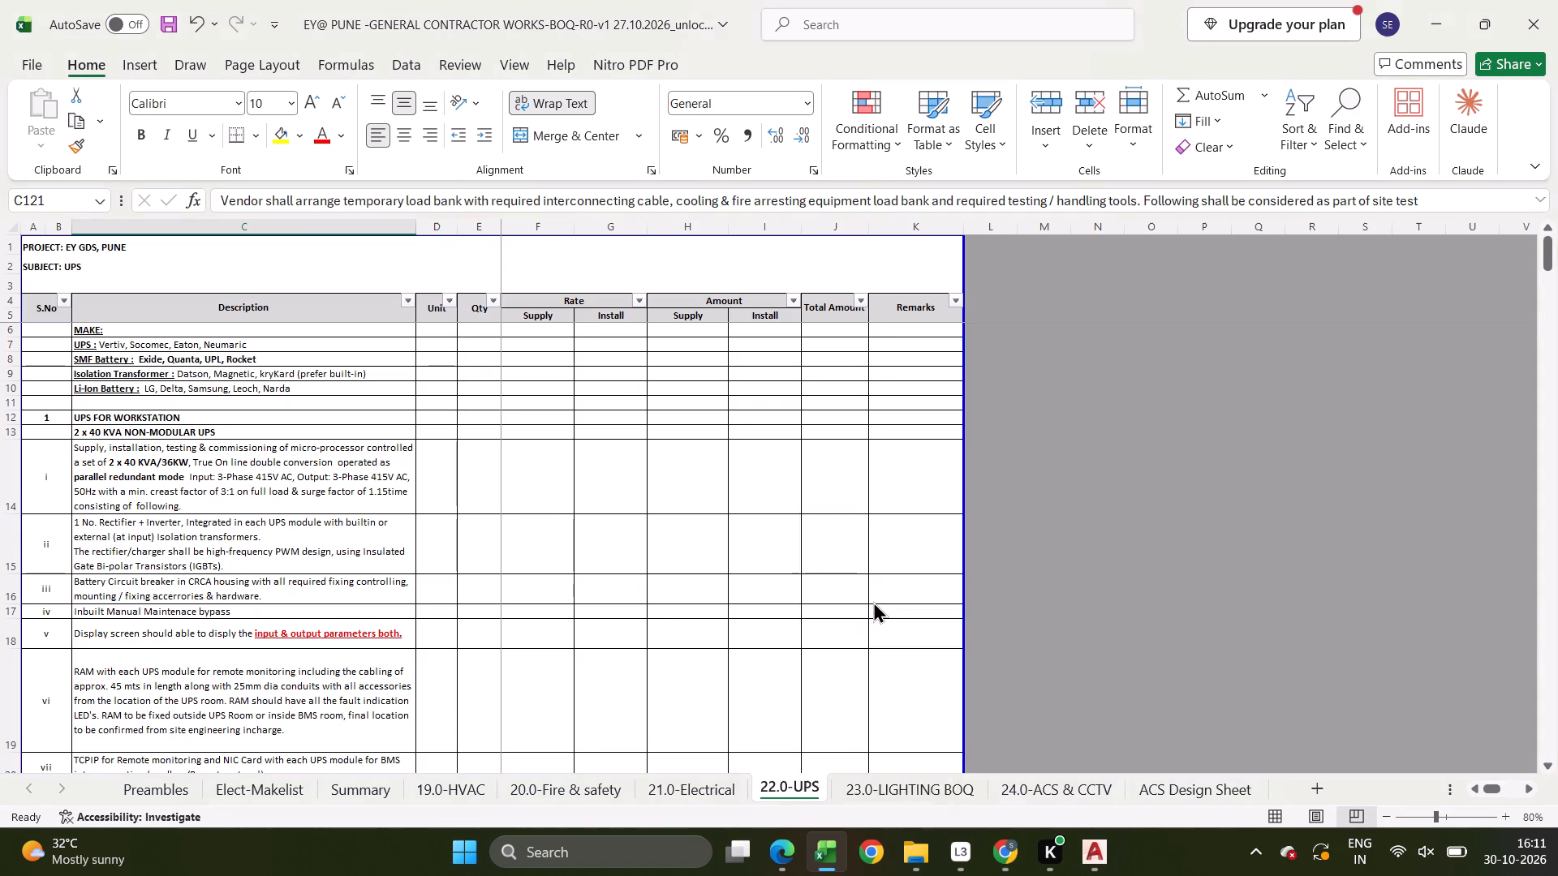
pyautogui.click(790, 521)
pyautogui.click(780, 548)
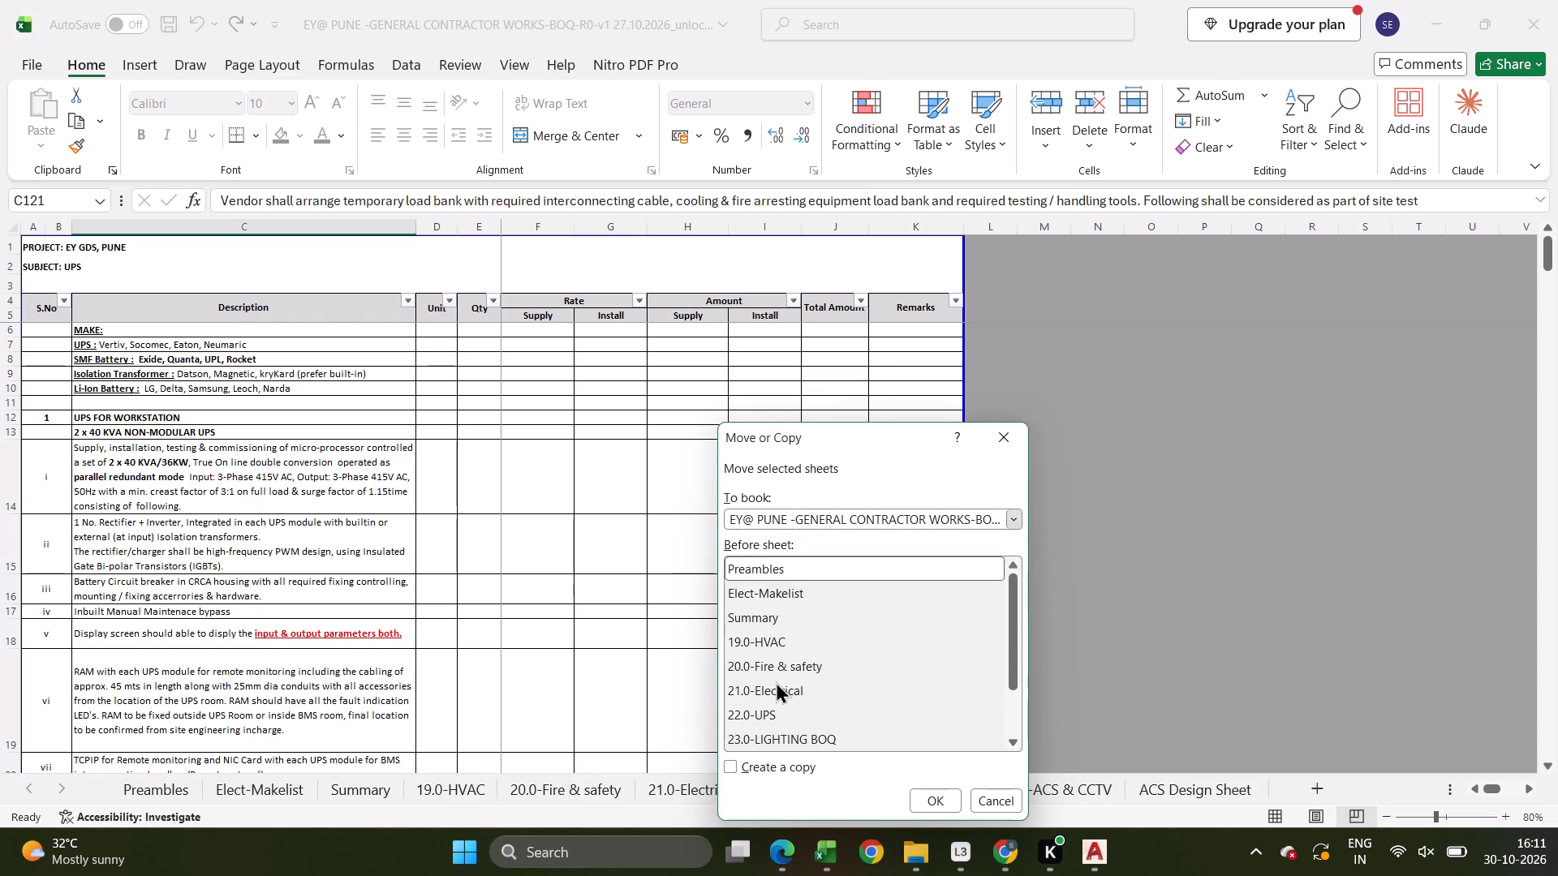
pyautogui.click(761, 698)
pyautogui.click(923, 794)
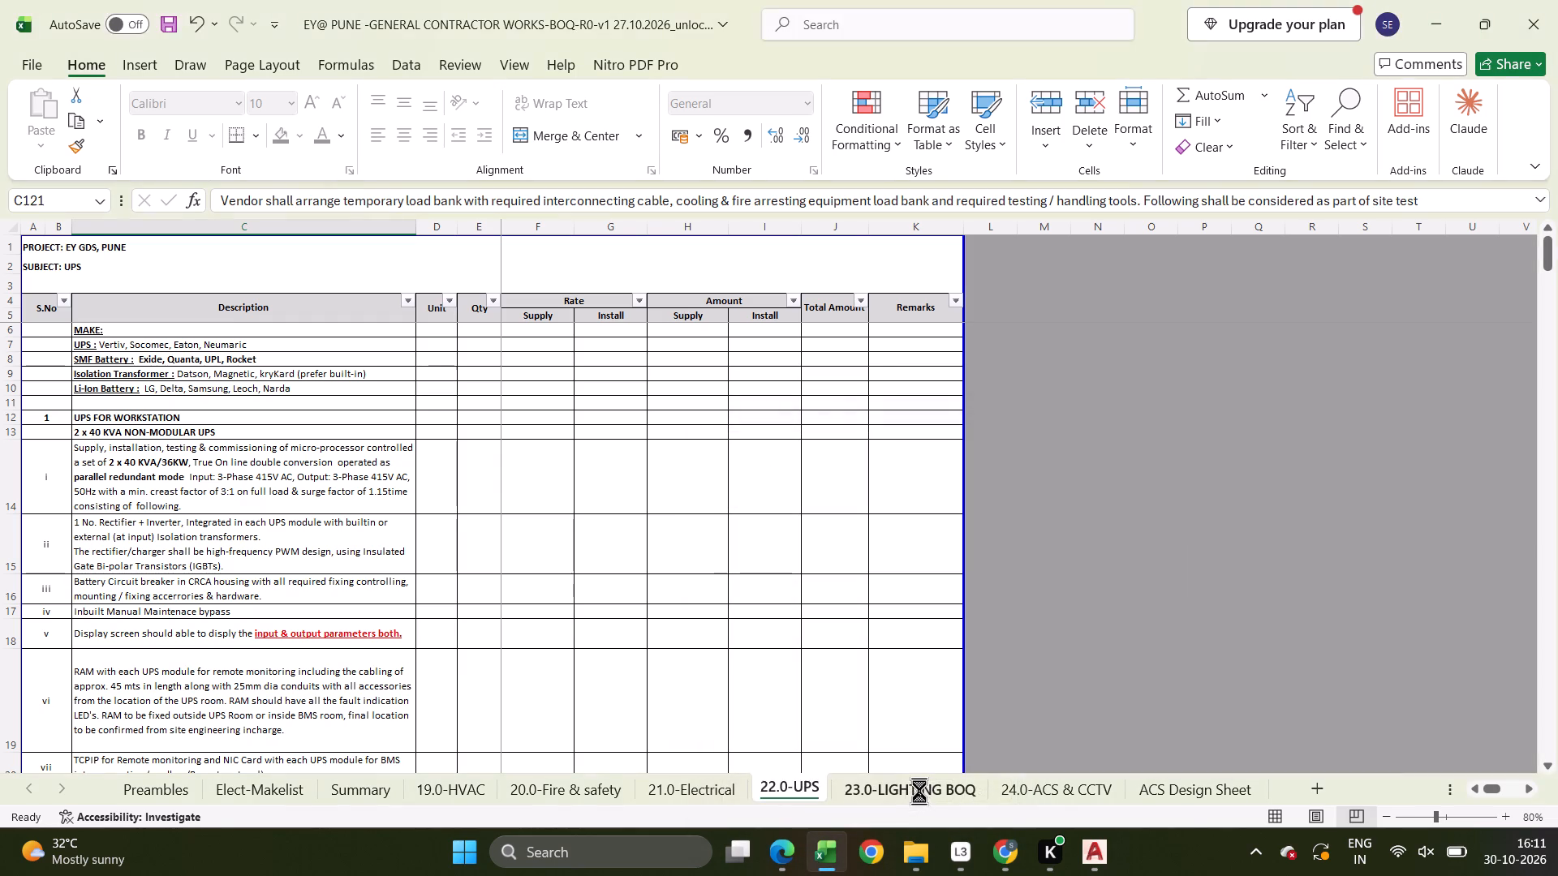
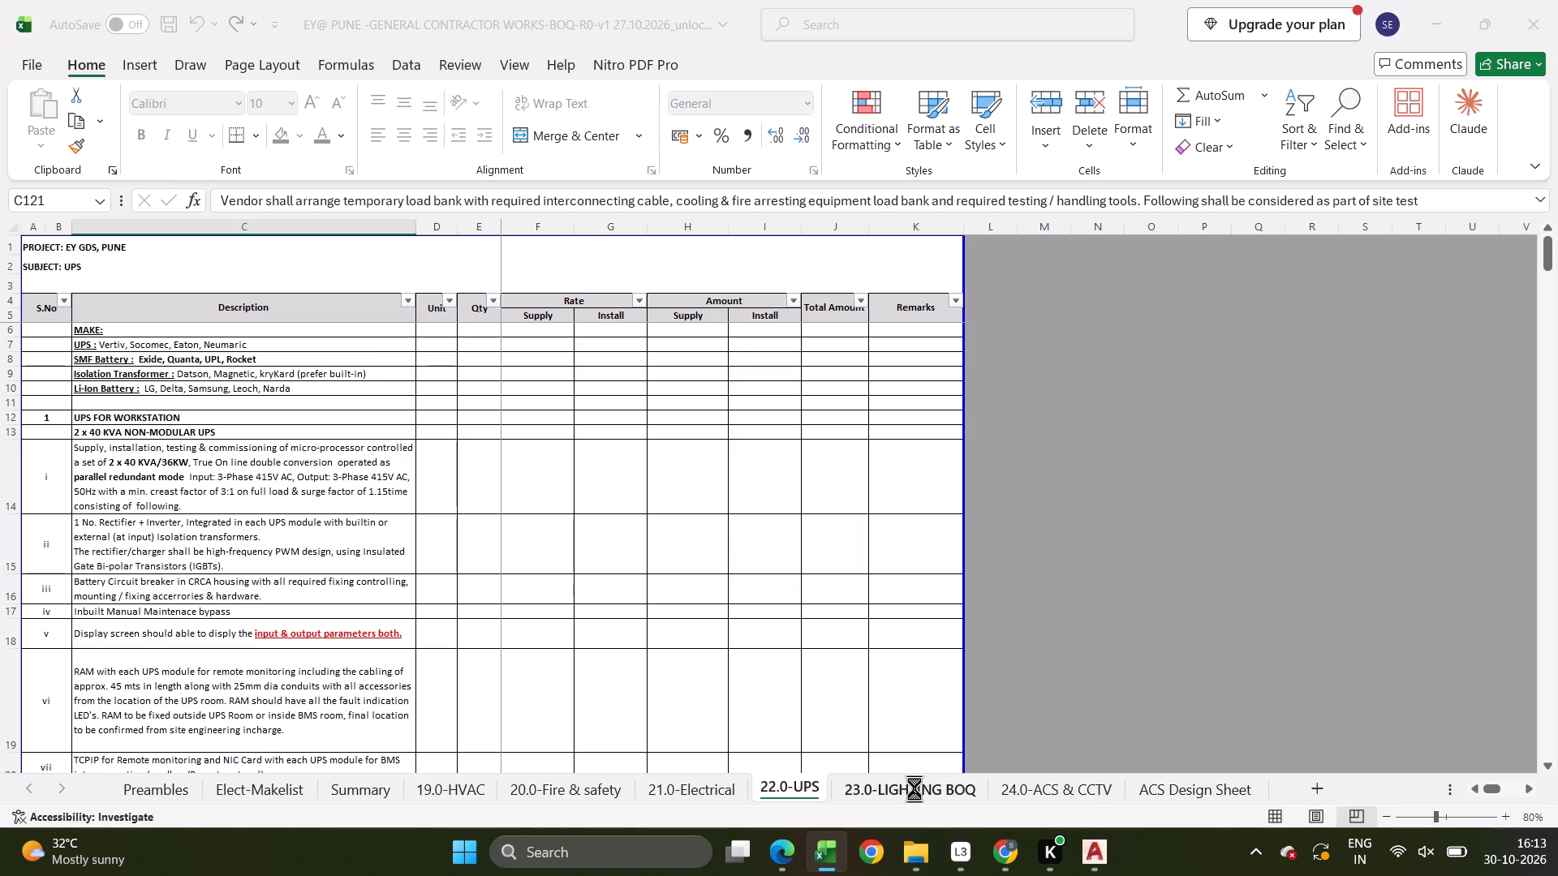
# Open Task Manager and close the unresponsive tender BOQ workbook.
pyautogui.click(960, 608)
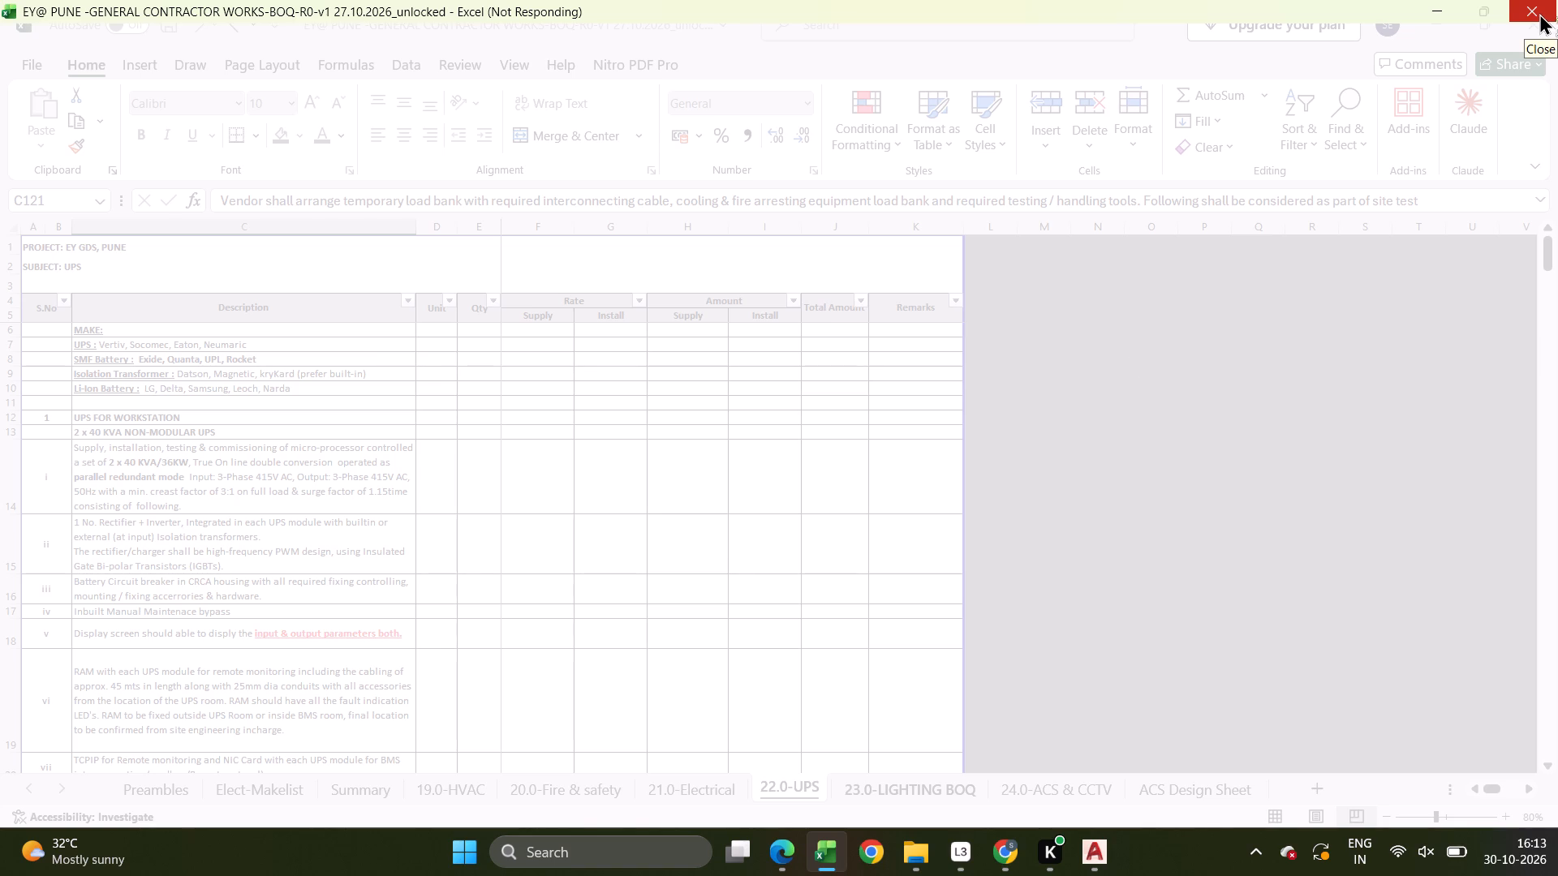
pyautogui.rightClick(1139, 843)
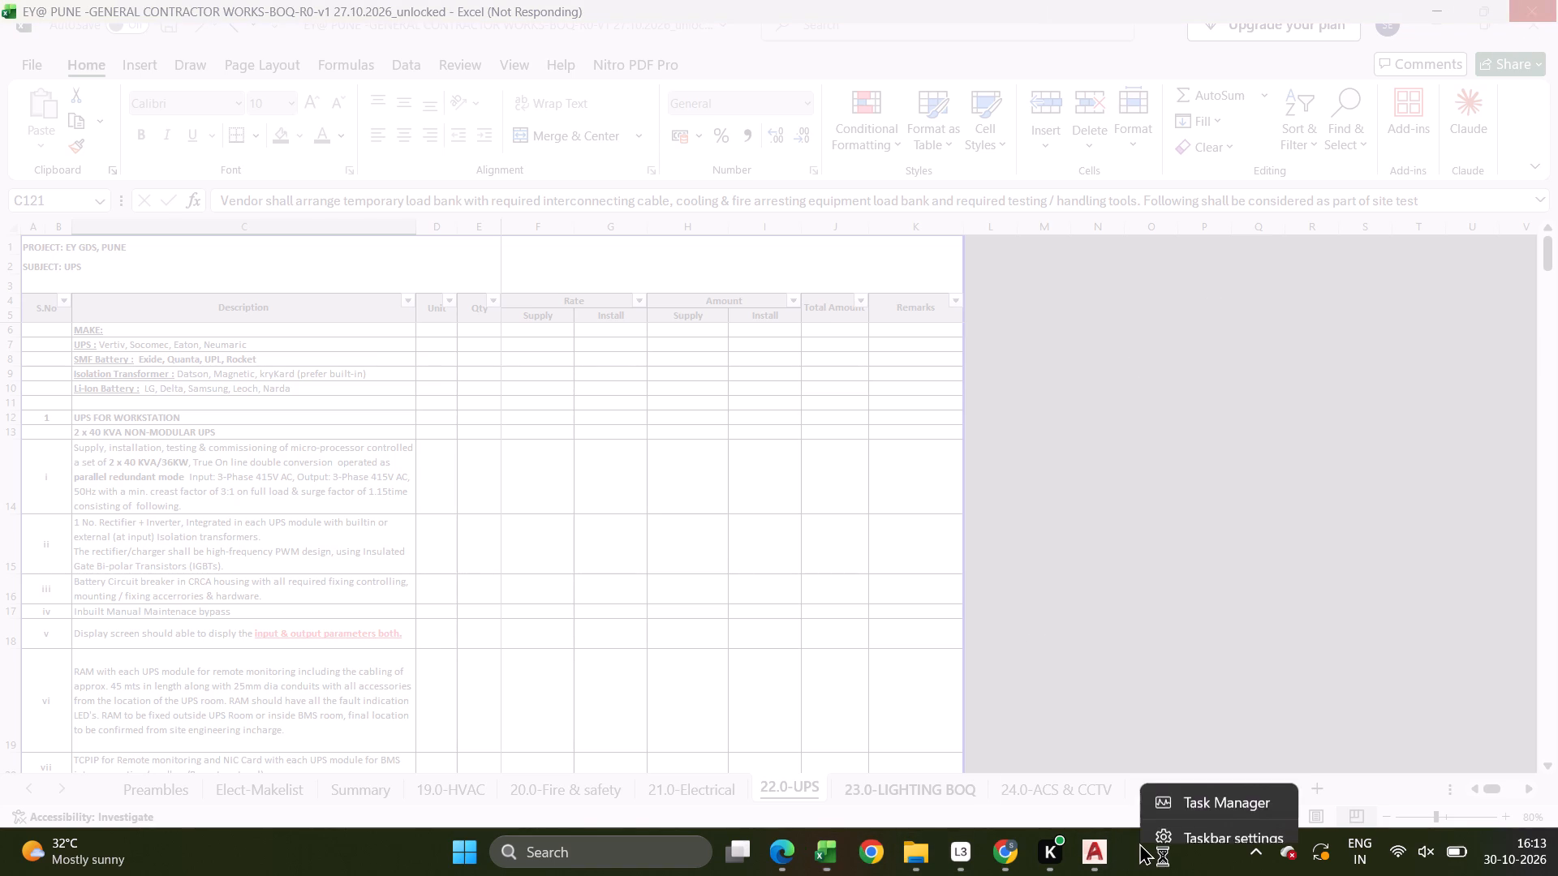
pyautogui.click(1199, 788)
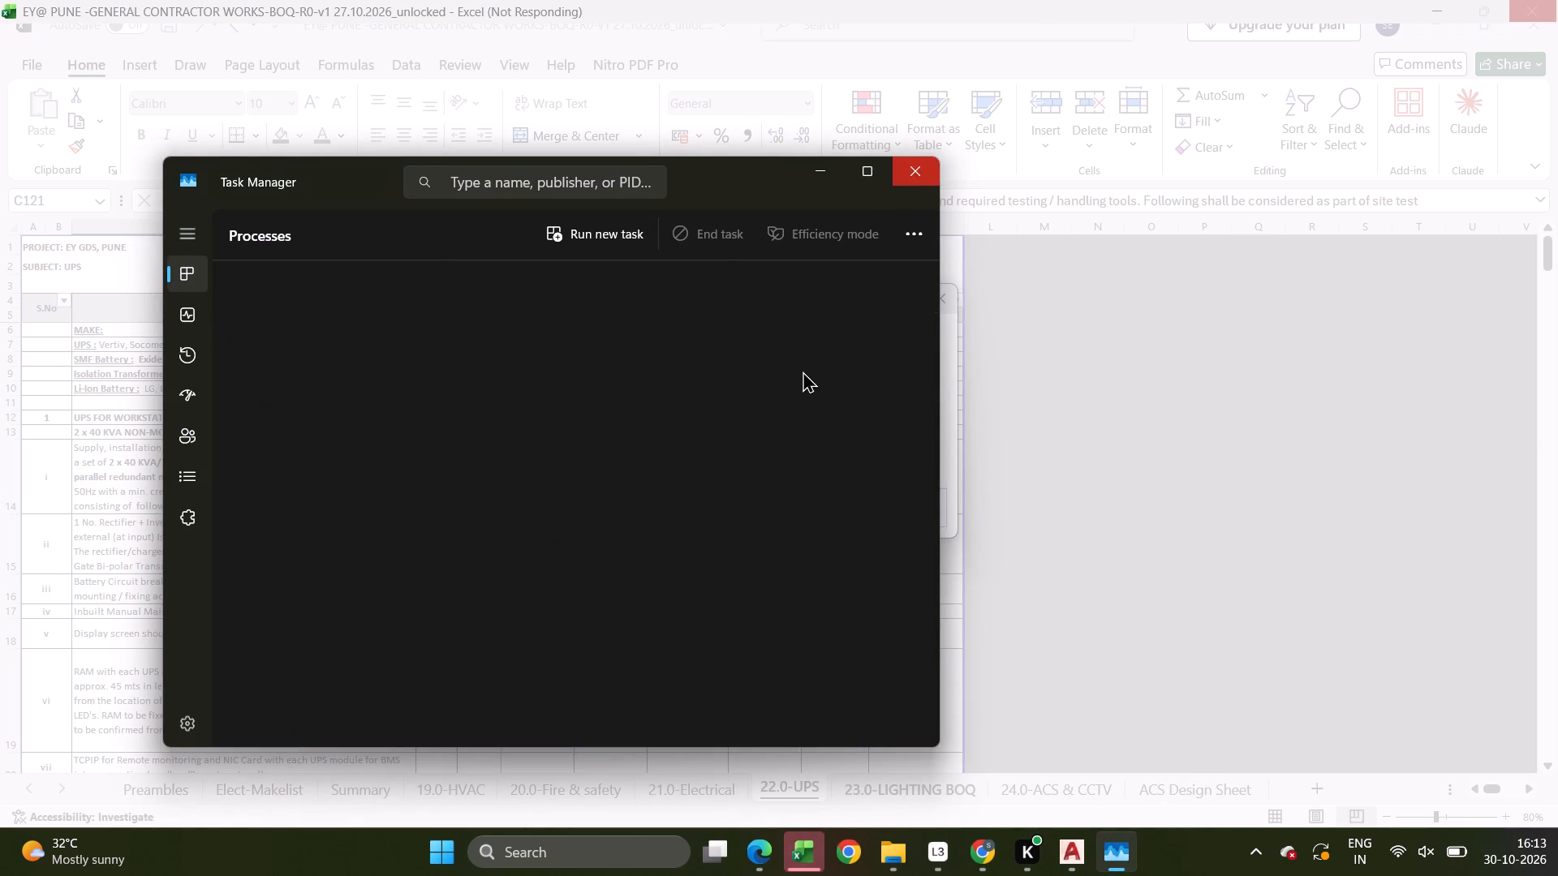
pyautogui.click(726, 460)
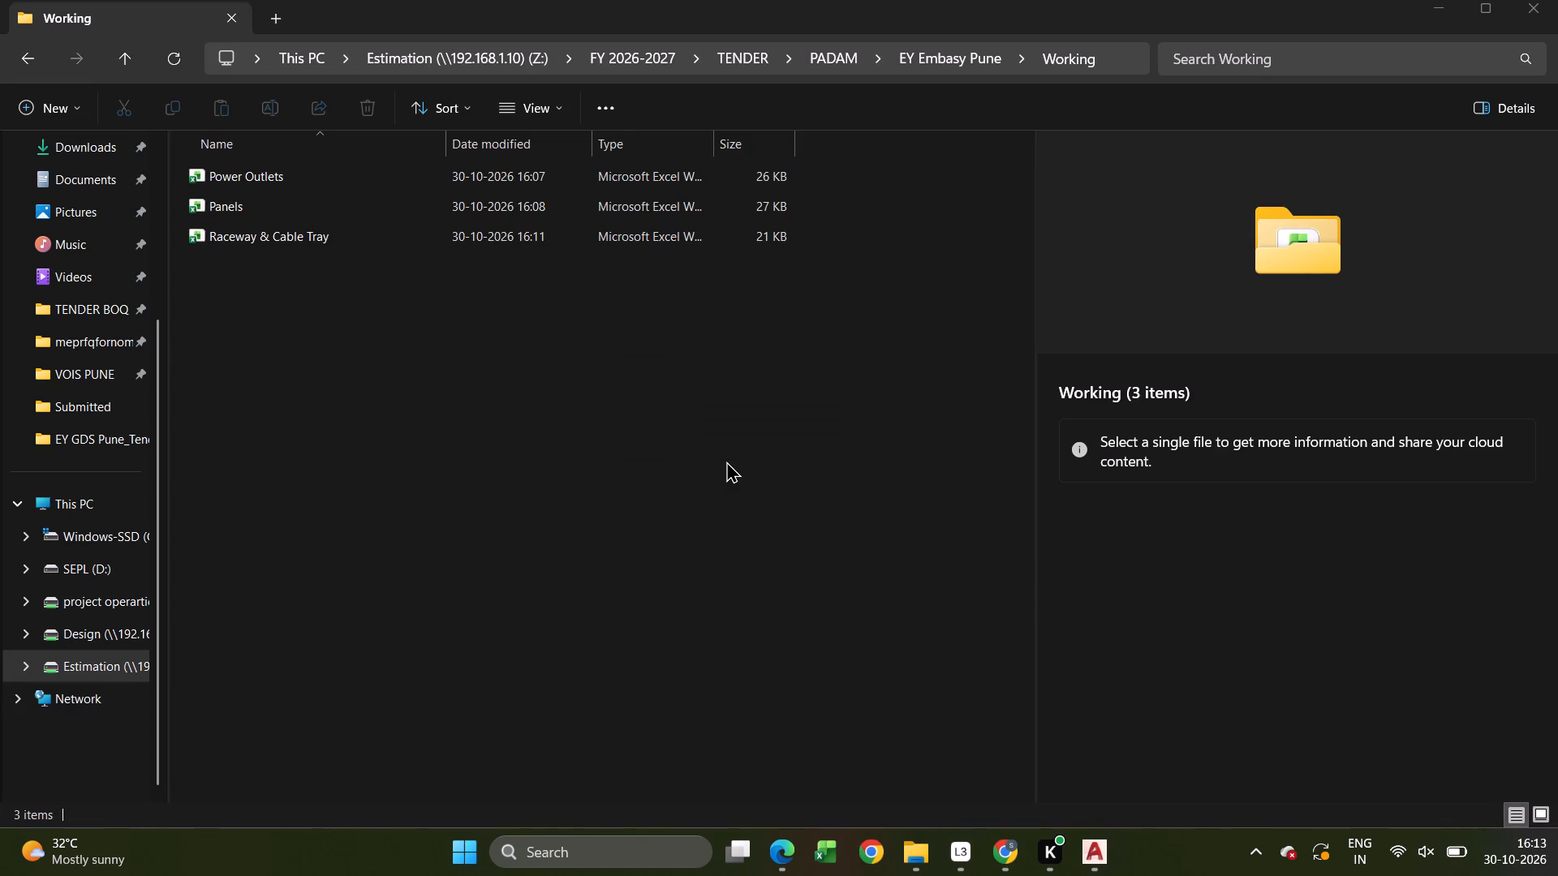
# Duplicate the Raceway & Cable Tray workbook in the Working folder and rename the copy UPS.
pyautogui.click(24, 91)
pyautogui.click(32, 105)
pyautogui.click(291, 248)
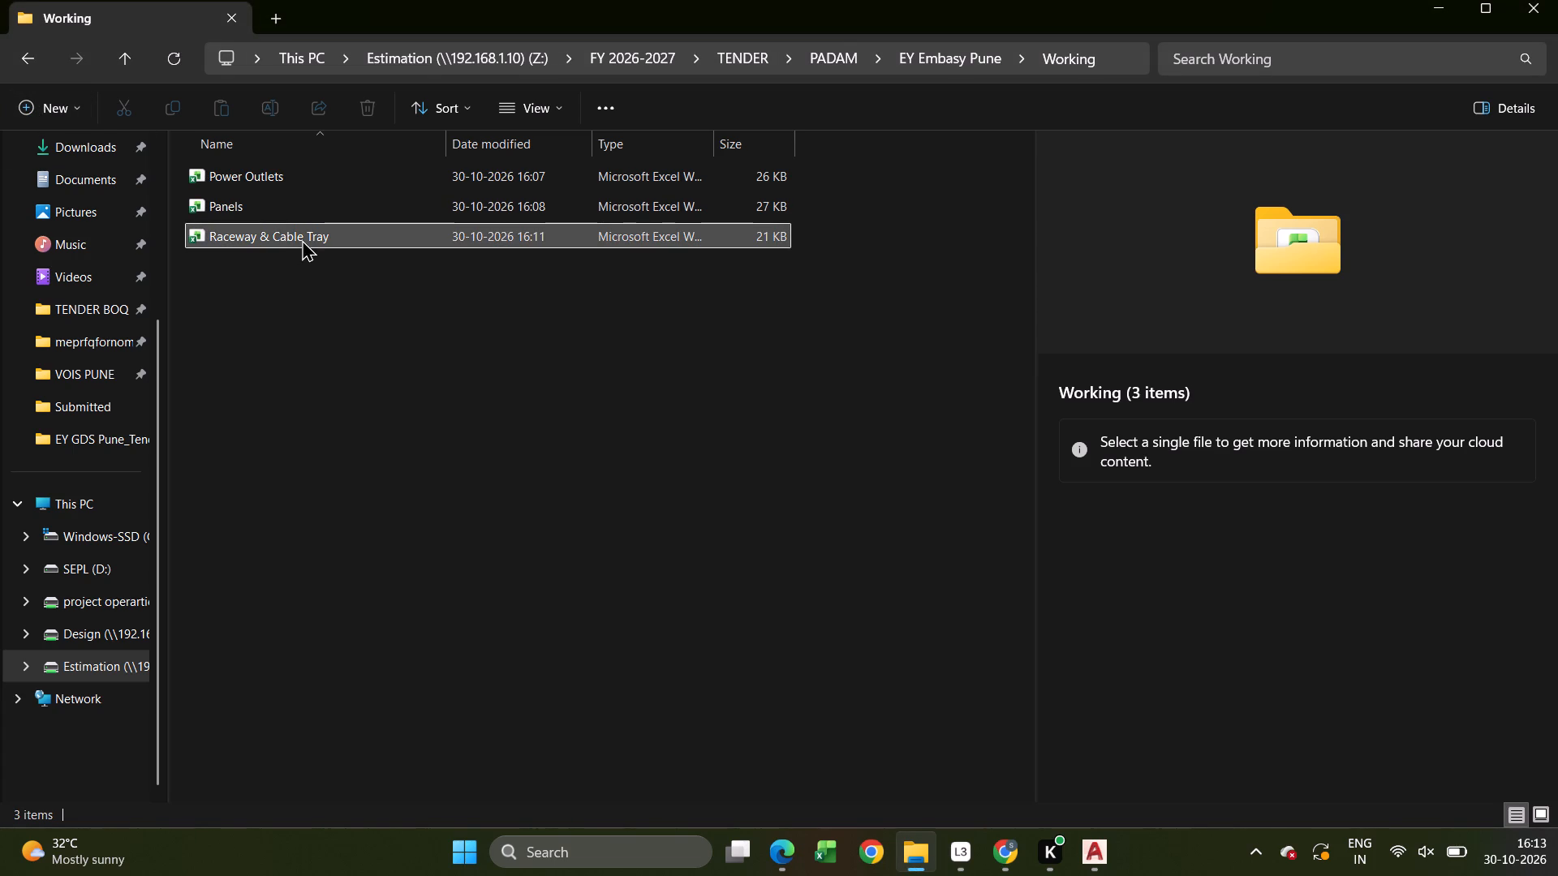
pyautogui.click(302, 239)
pyautogui.hotkey('ctrl', 'c')
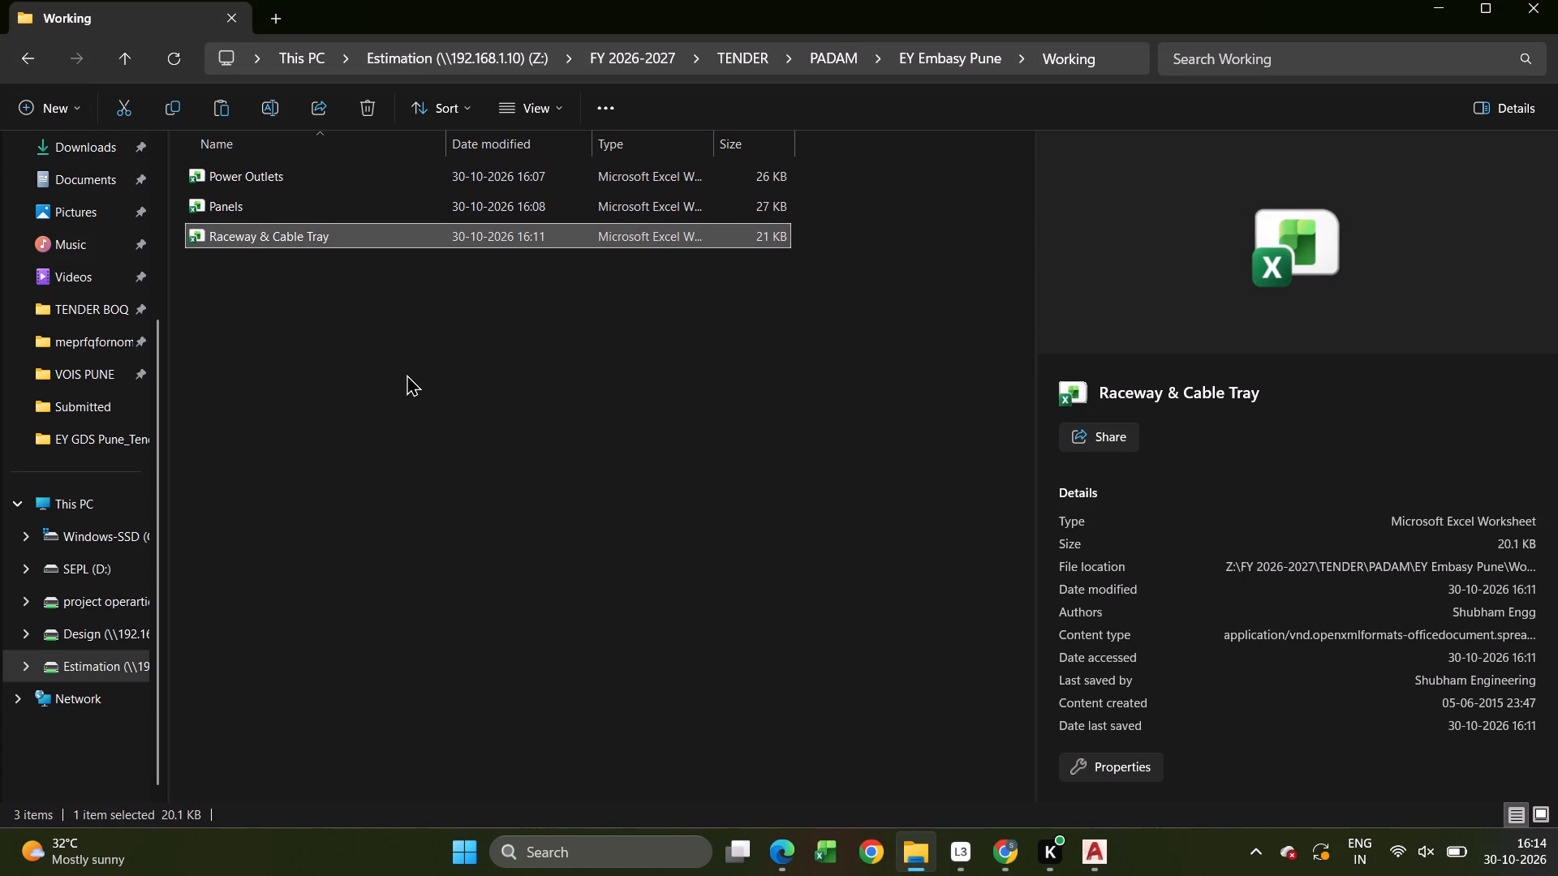
pyautogui.hotkey('ctrl', 'v')
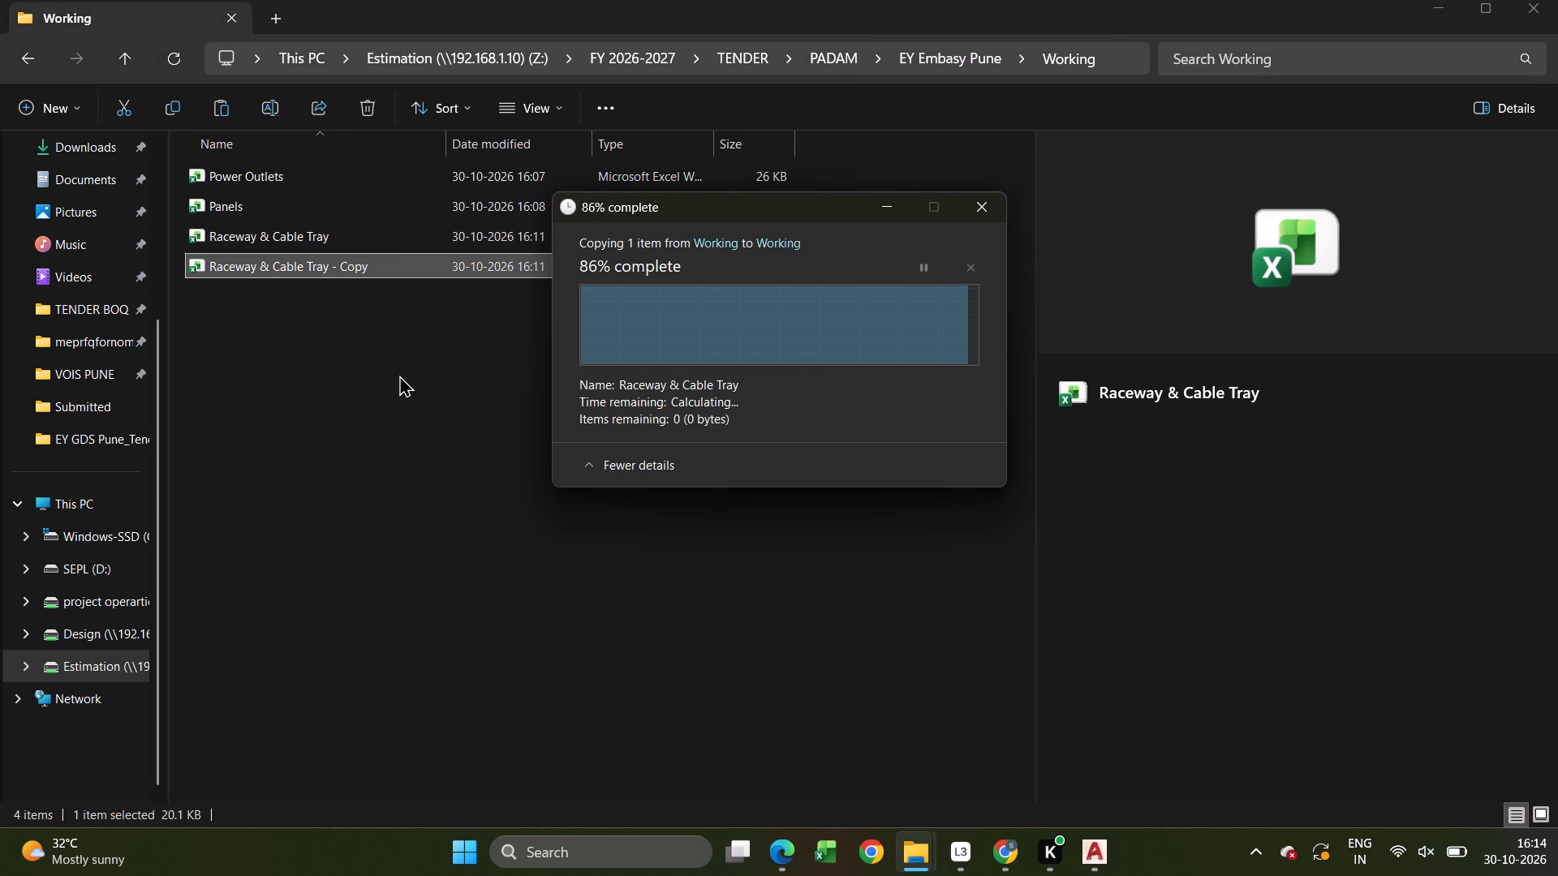
pyautogui.press('F2')
pyautogui.write('UPS')
pyautogui.press('Return')
# Duplicate the UPS workbook in the Working folder and rename the copy LIGHTING.
pyautogui.hotkey('ctrl', 'c')
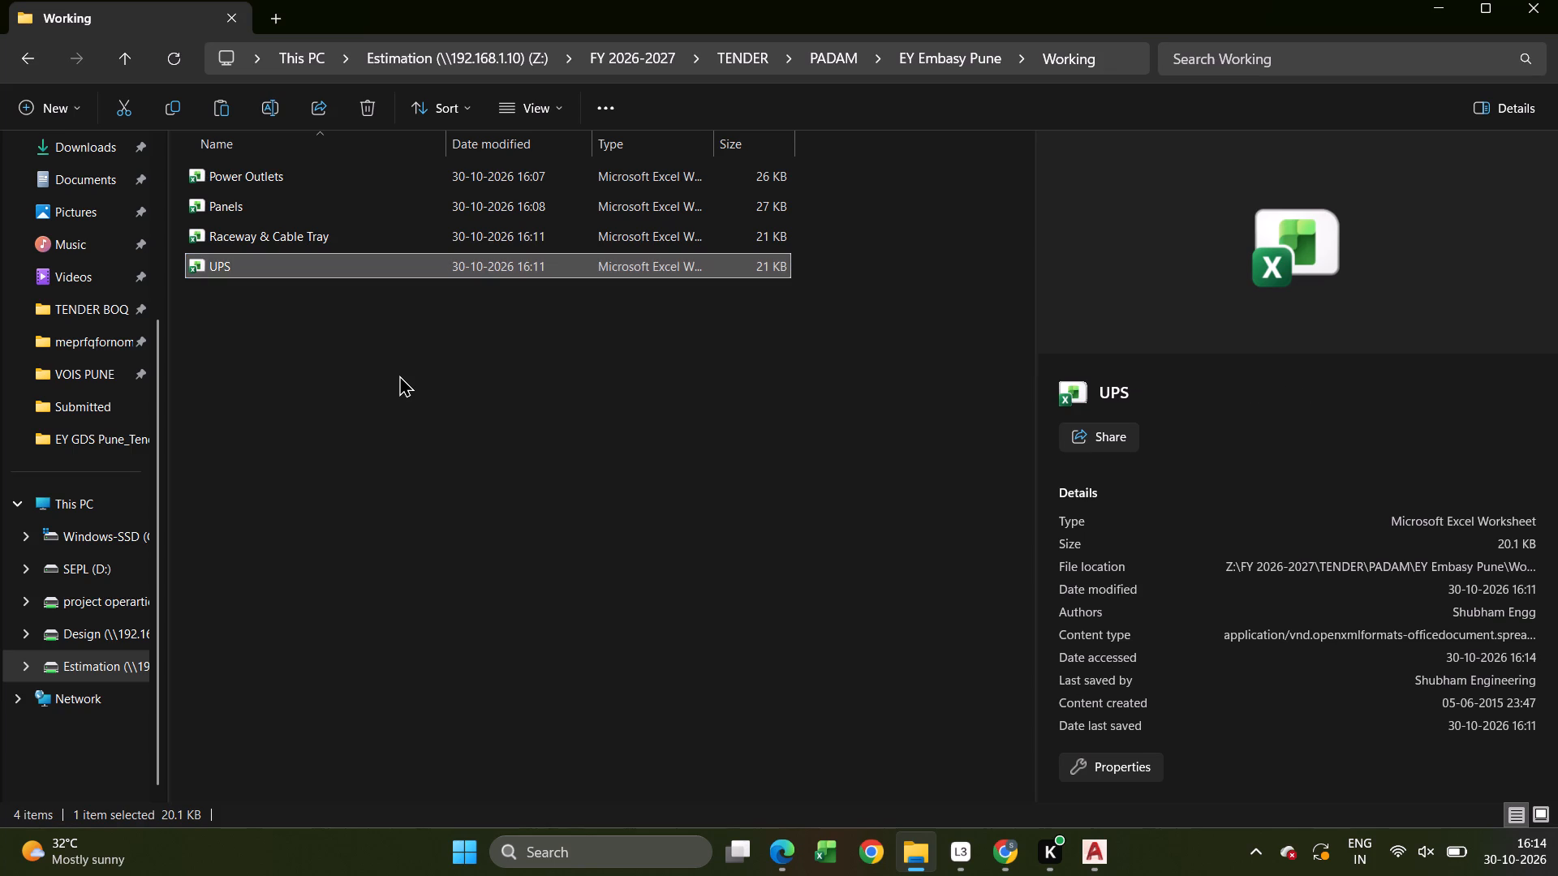
pyautogui.hotkey('ctrl', 'v')
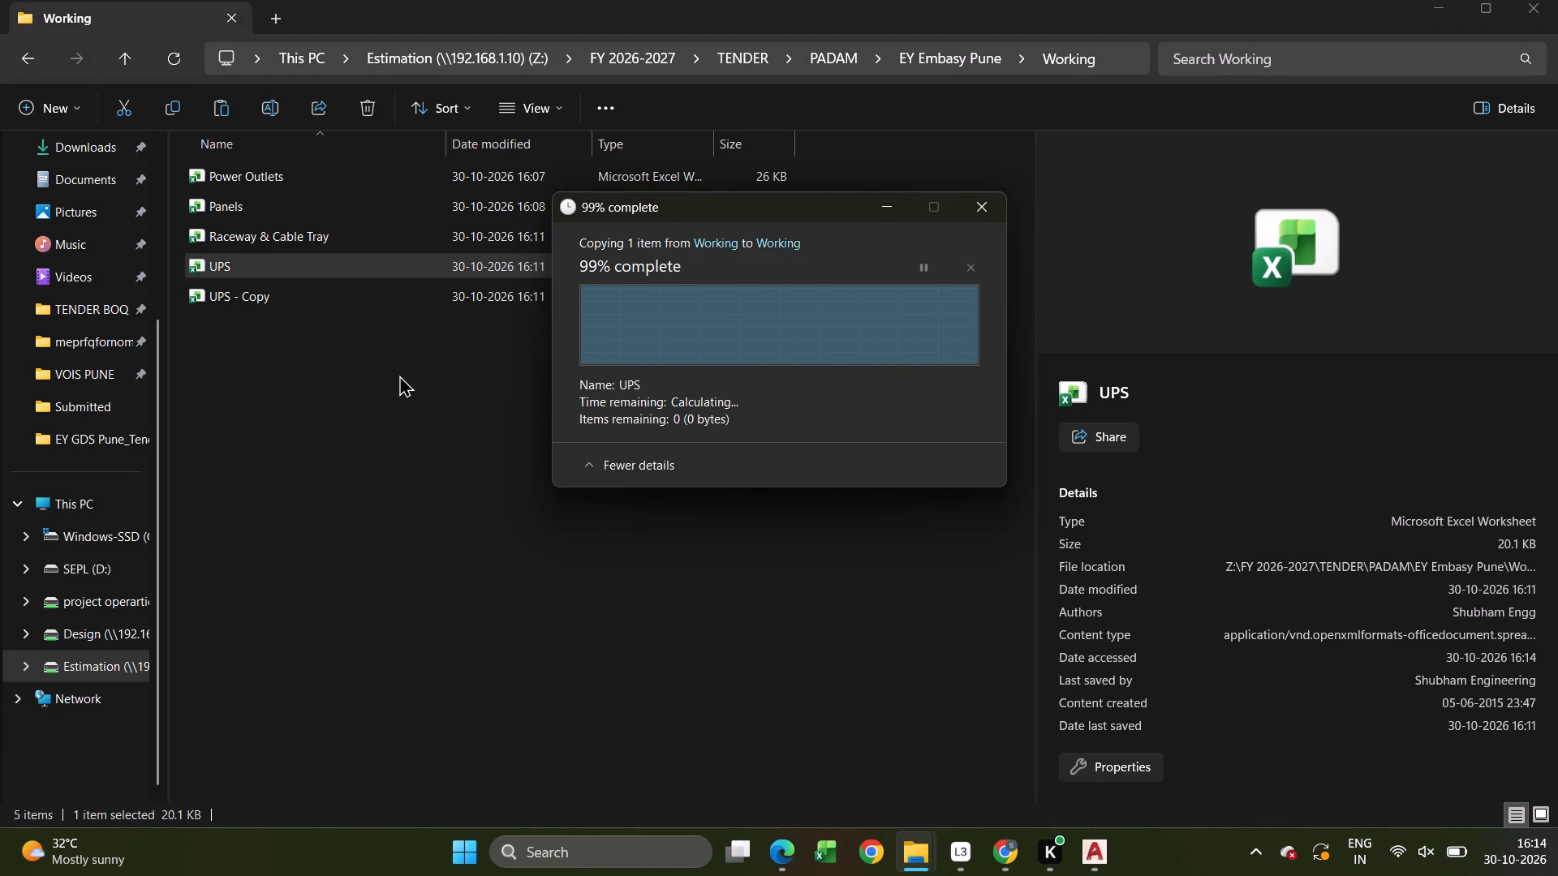
pyautogui.press('F2')
pyautogui.press('F2')
pyautogui.write('Lih')
pyautogui.press('BackSpace')
pyautogui.press('g')
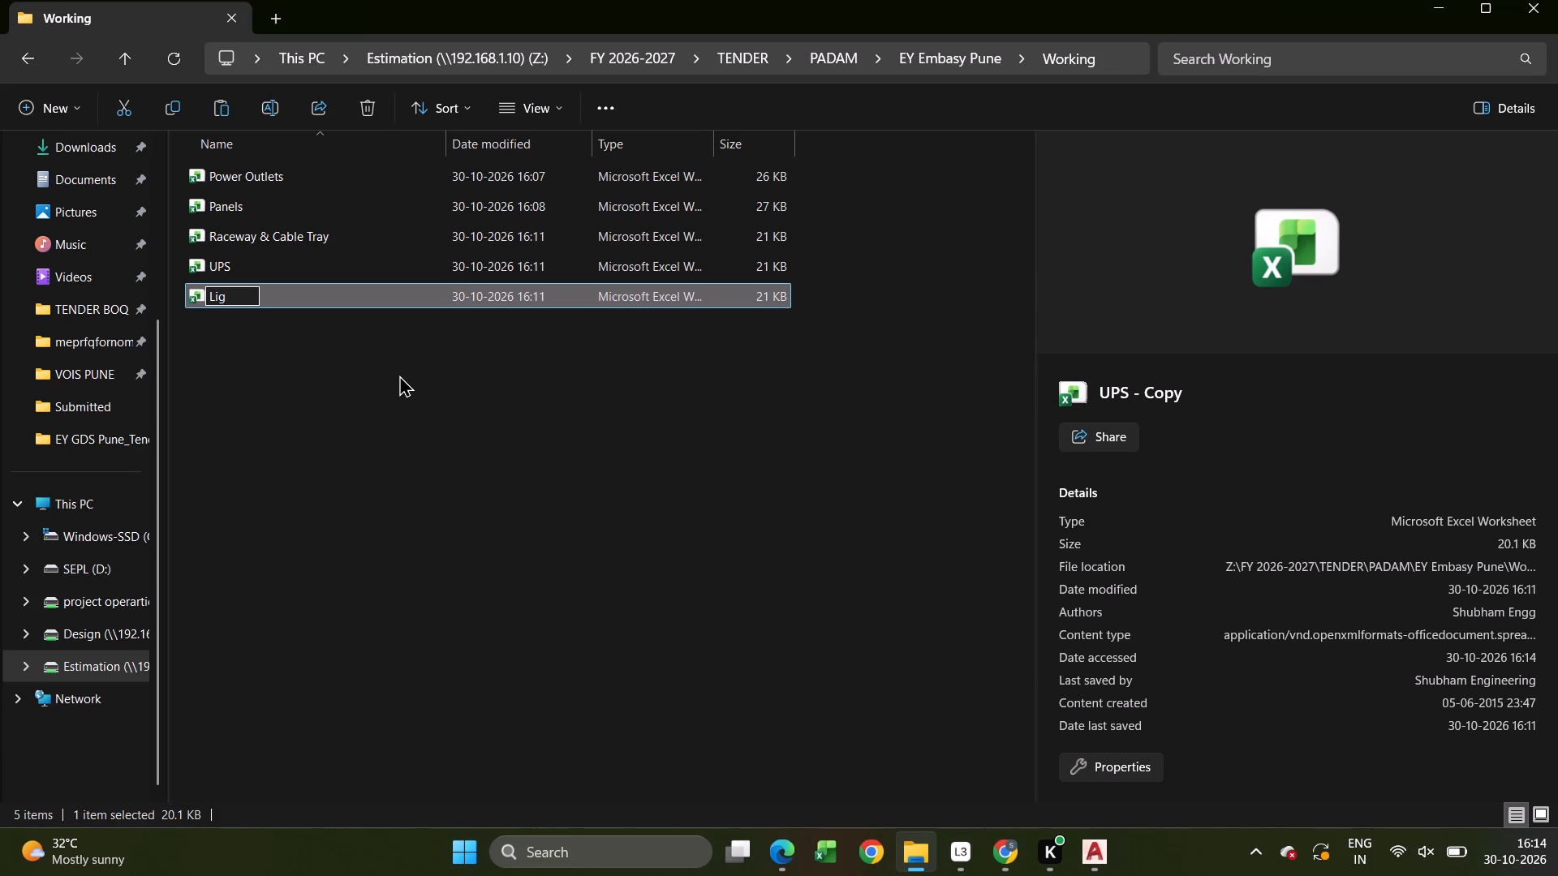
pyautogui.press('BackSpace')
pyautogui.write('IGTING')
pyautogui.press('BackSpace')
pyautogui.press('BackSpace')
pyautogui.press('BackSpace')
pyautogui.press('BackSpace')
pyautogui.write('HTING')
pyautogui.press('Return')
# Open the UPS workbook, decline recovery of the damaged tender BOQ version, and enable editing.
pyautogui.press('Up')
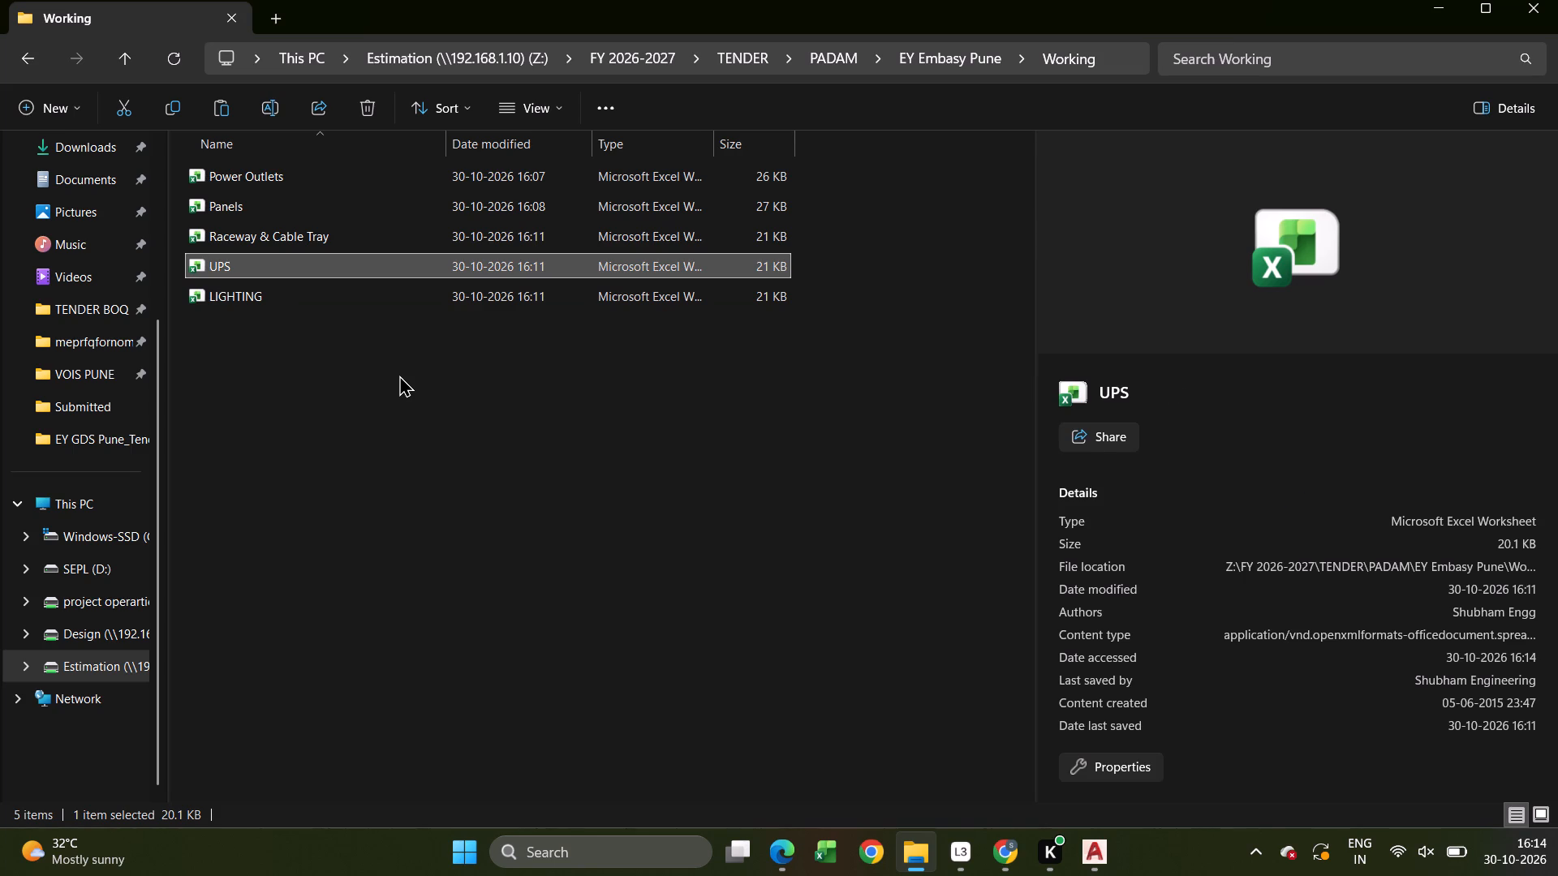
pyautogui.press('Return')
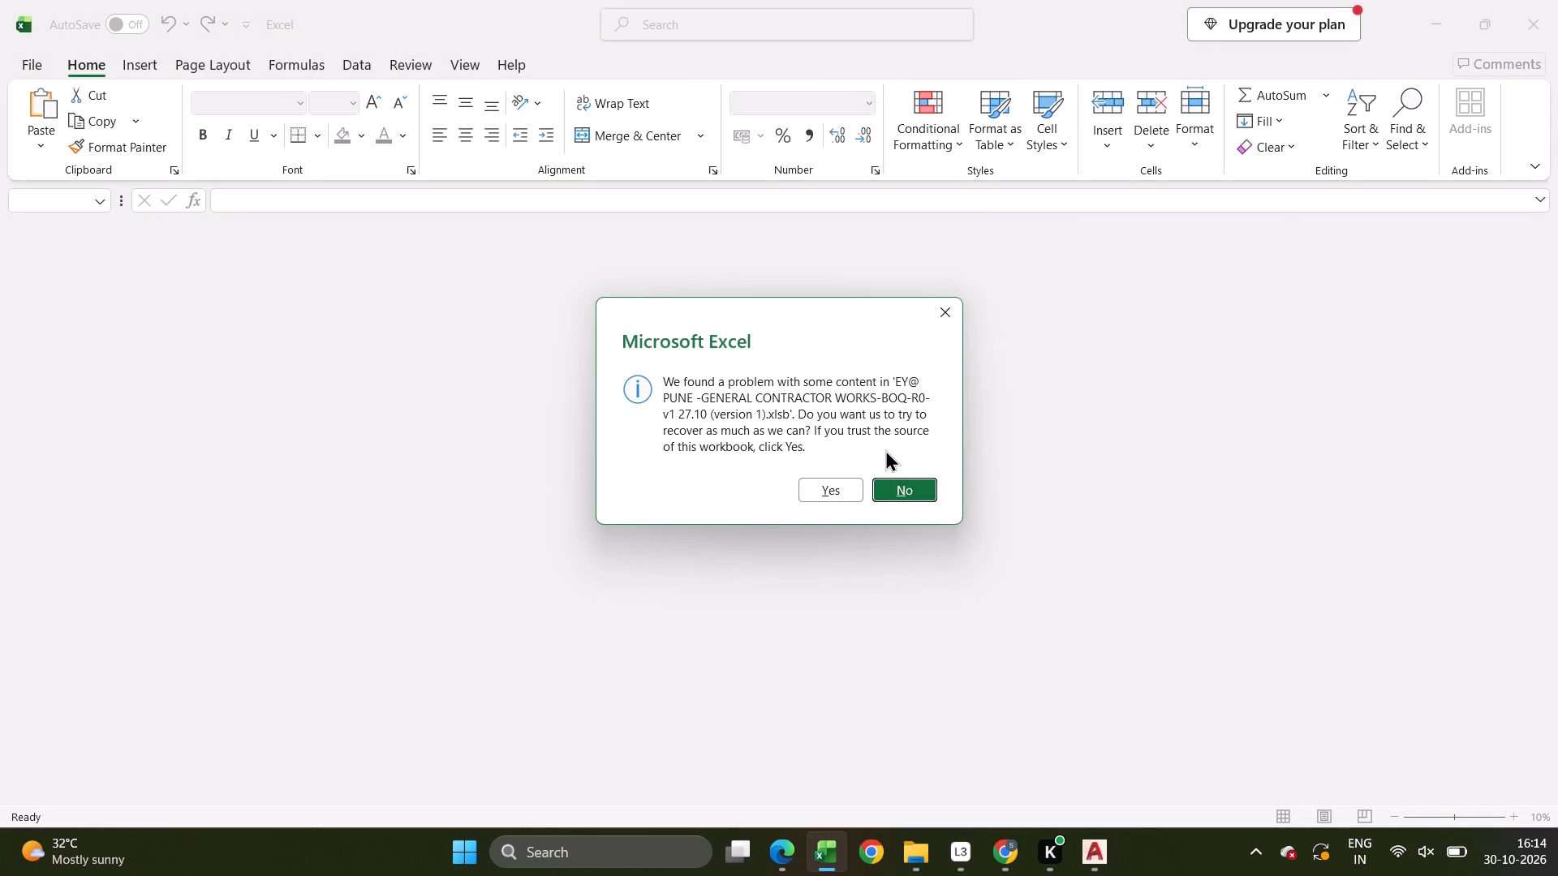
pyautogui.click(885, 487)
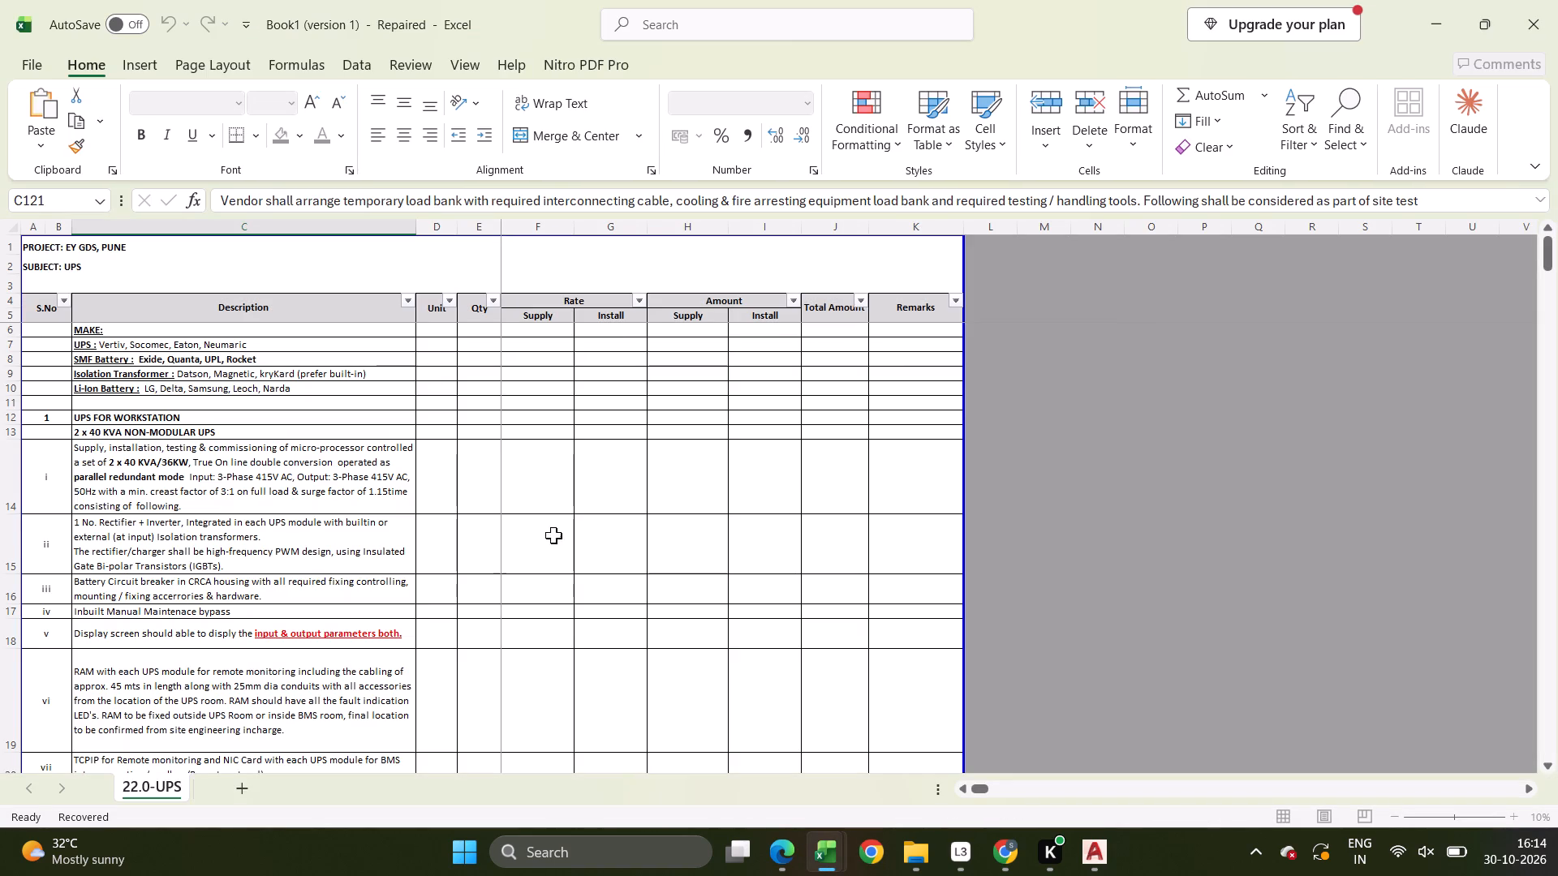
pyautogui.moveTo(418, 0); pyautogui.dragTo(415, 165)
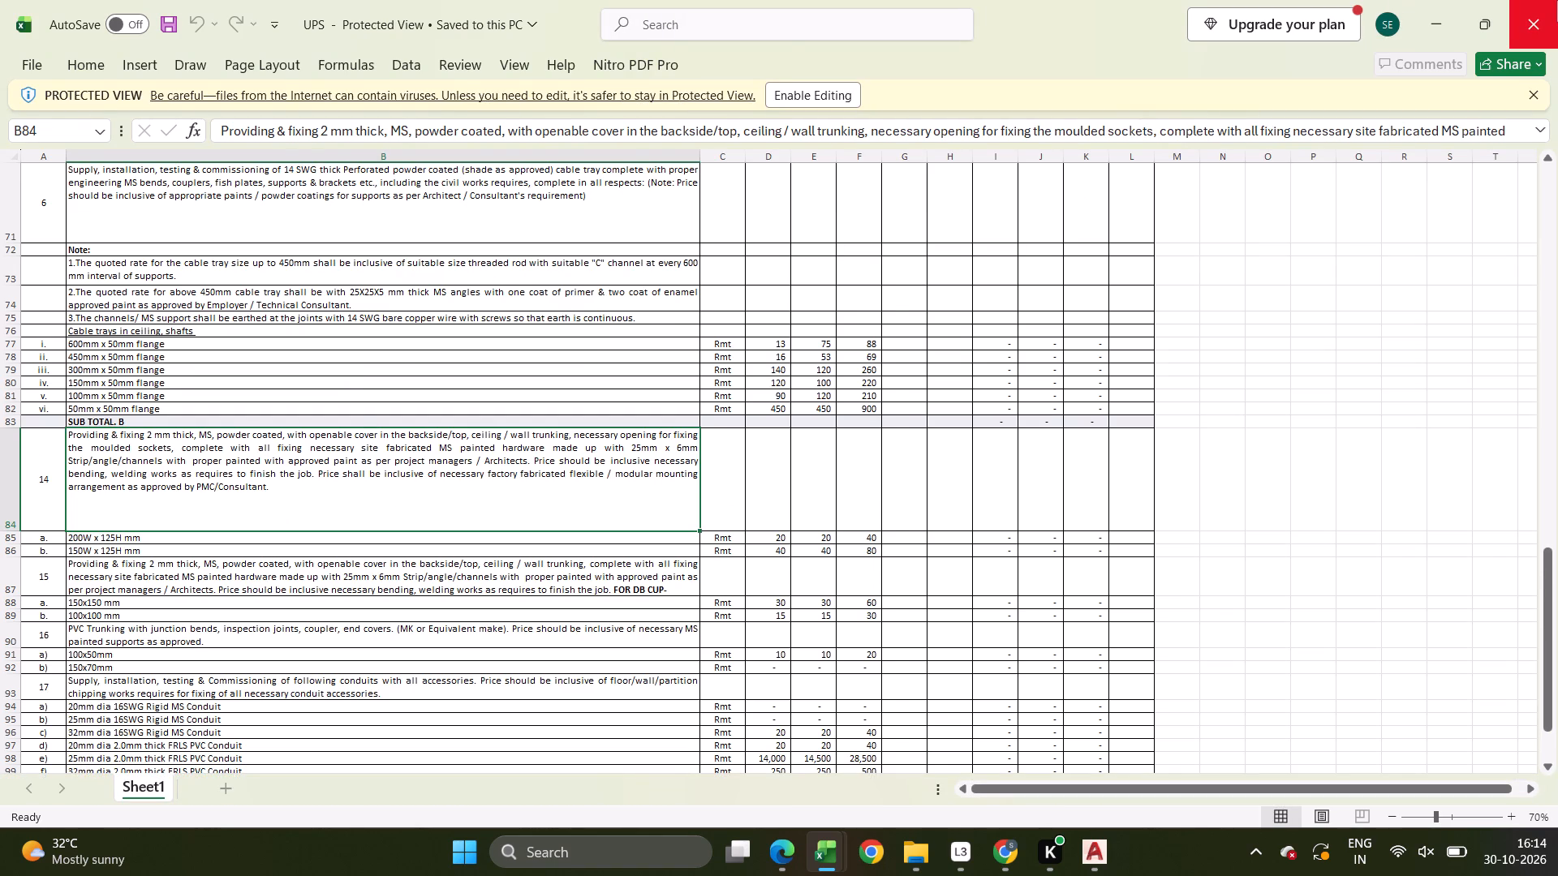
pyautogui.click(797, 104)
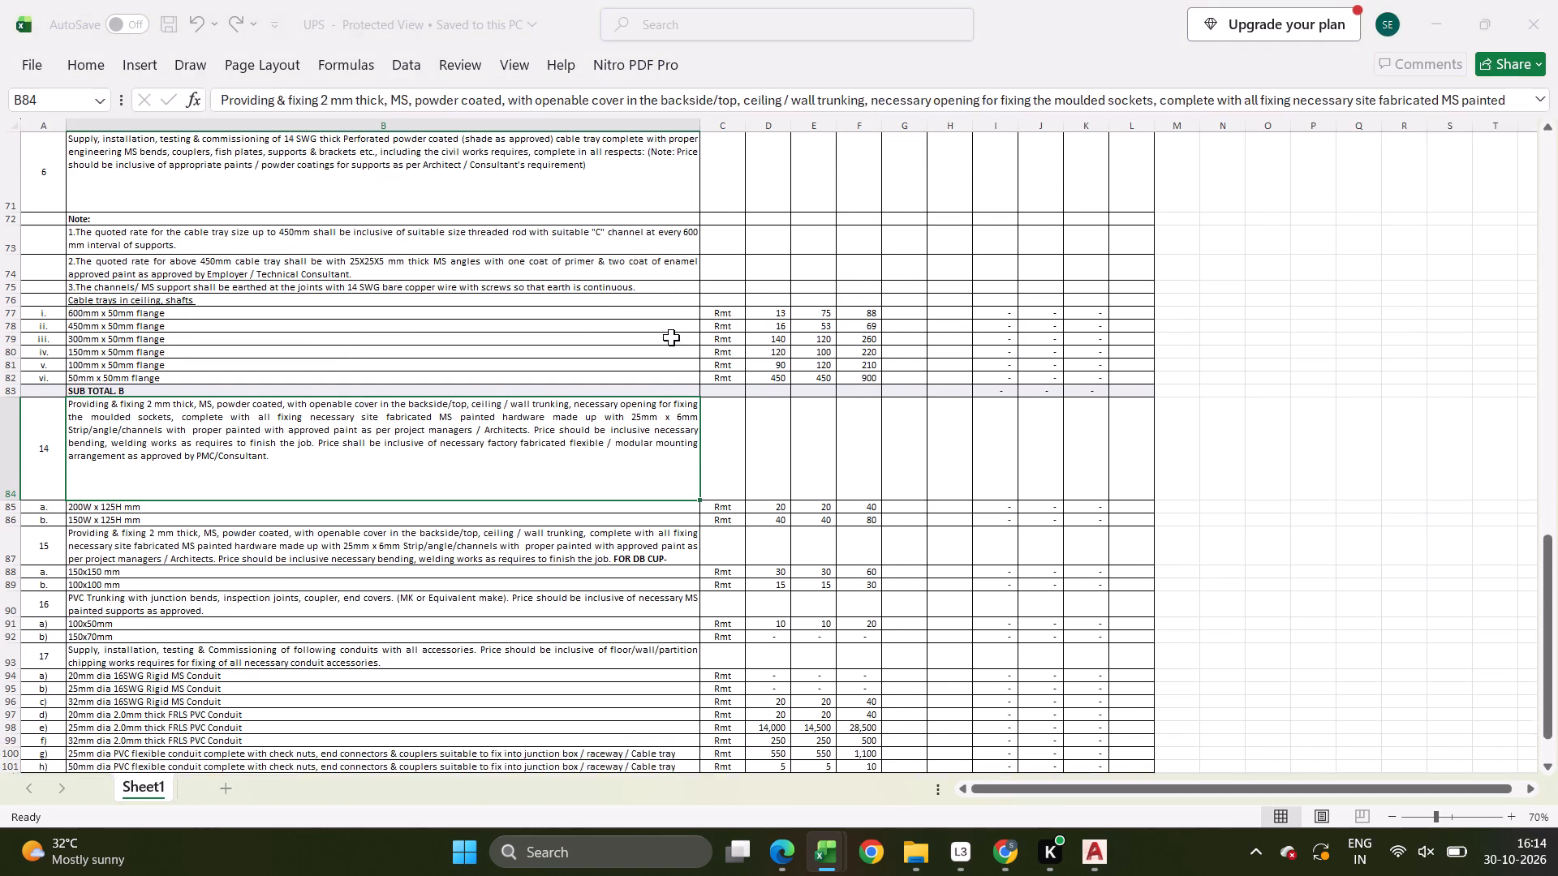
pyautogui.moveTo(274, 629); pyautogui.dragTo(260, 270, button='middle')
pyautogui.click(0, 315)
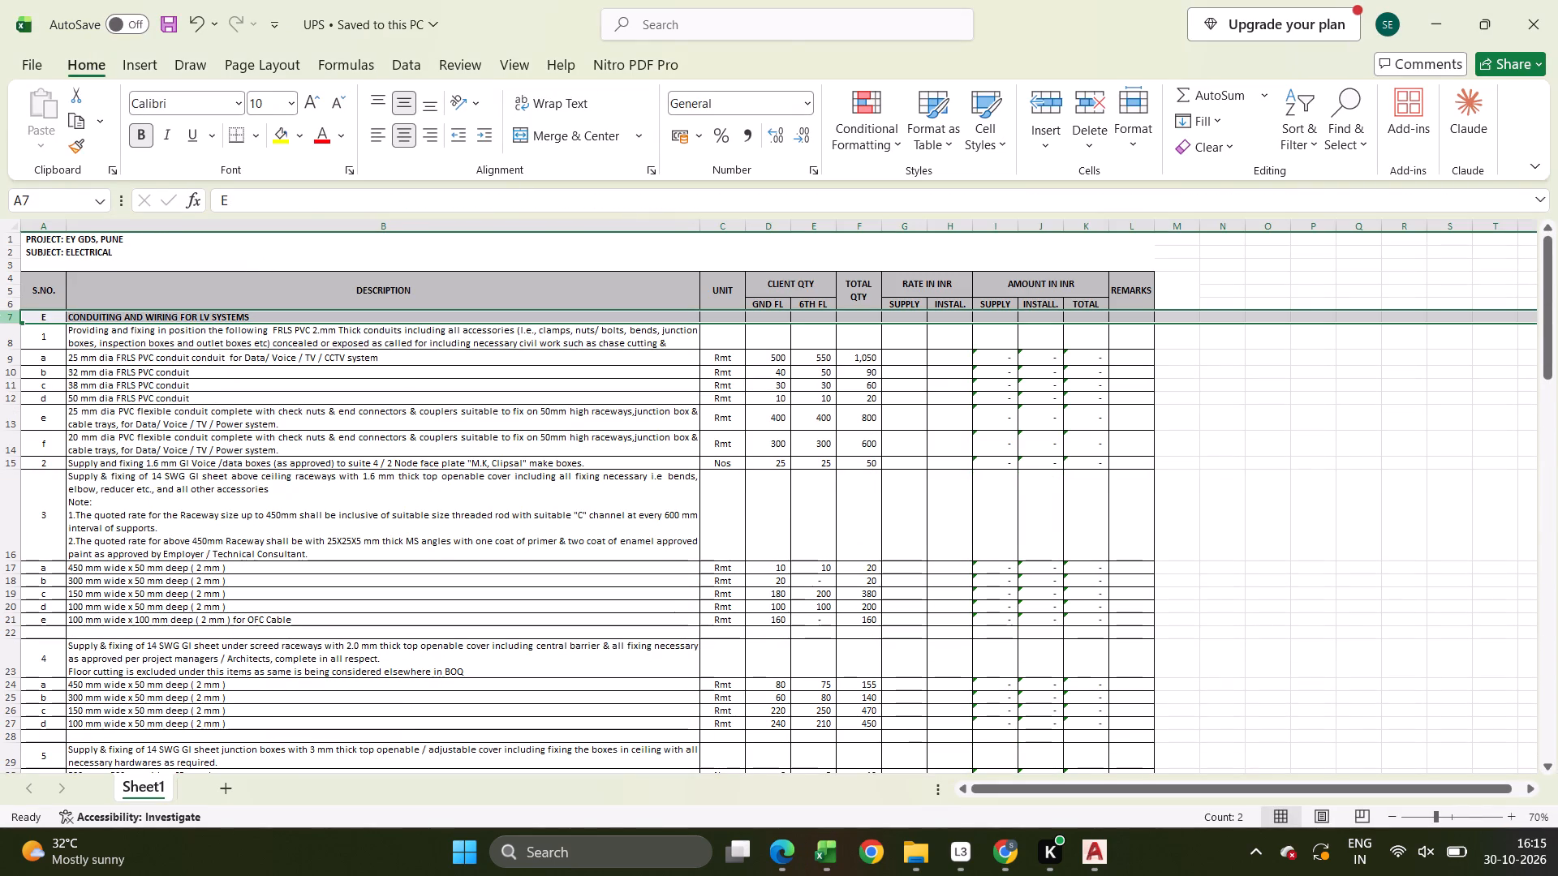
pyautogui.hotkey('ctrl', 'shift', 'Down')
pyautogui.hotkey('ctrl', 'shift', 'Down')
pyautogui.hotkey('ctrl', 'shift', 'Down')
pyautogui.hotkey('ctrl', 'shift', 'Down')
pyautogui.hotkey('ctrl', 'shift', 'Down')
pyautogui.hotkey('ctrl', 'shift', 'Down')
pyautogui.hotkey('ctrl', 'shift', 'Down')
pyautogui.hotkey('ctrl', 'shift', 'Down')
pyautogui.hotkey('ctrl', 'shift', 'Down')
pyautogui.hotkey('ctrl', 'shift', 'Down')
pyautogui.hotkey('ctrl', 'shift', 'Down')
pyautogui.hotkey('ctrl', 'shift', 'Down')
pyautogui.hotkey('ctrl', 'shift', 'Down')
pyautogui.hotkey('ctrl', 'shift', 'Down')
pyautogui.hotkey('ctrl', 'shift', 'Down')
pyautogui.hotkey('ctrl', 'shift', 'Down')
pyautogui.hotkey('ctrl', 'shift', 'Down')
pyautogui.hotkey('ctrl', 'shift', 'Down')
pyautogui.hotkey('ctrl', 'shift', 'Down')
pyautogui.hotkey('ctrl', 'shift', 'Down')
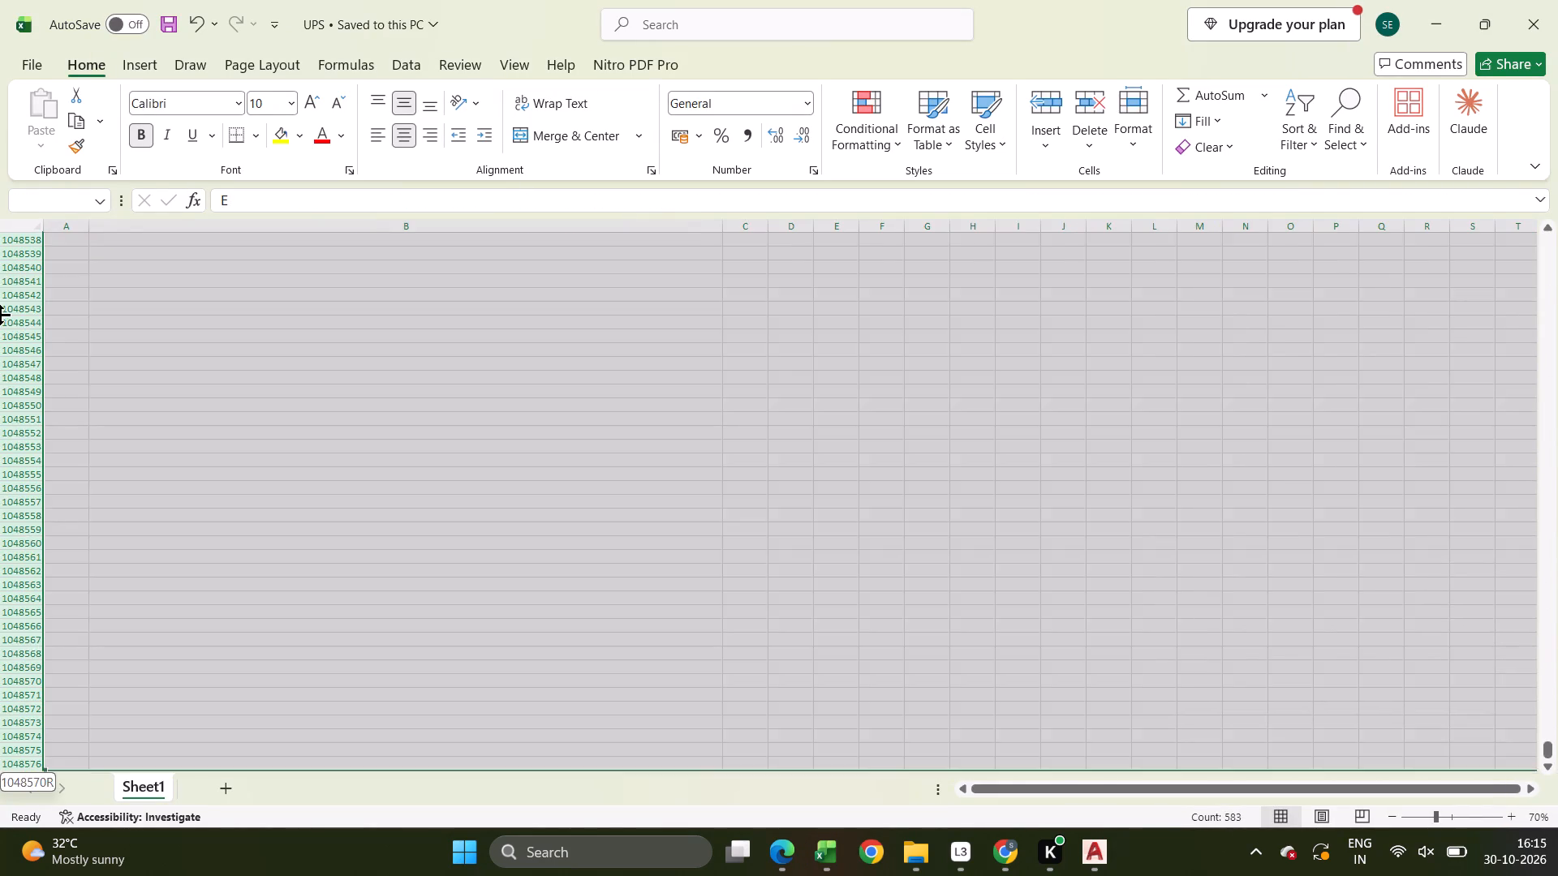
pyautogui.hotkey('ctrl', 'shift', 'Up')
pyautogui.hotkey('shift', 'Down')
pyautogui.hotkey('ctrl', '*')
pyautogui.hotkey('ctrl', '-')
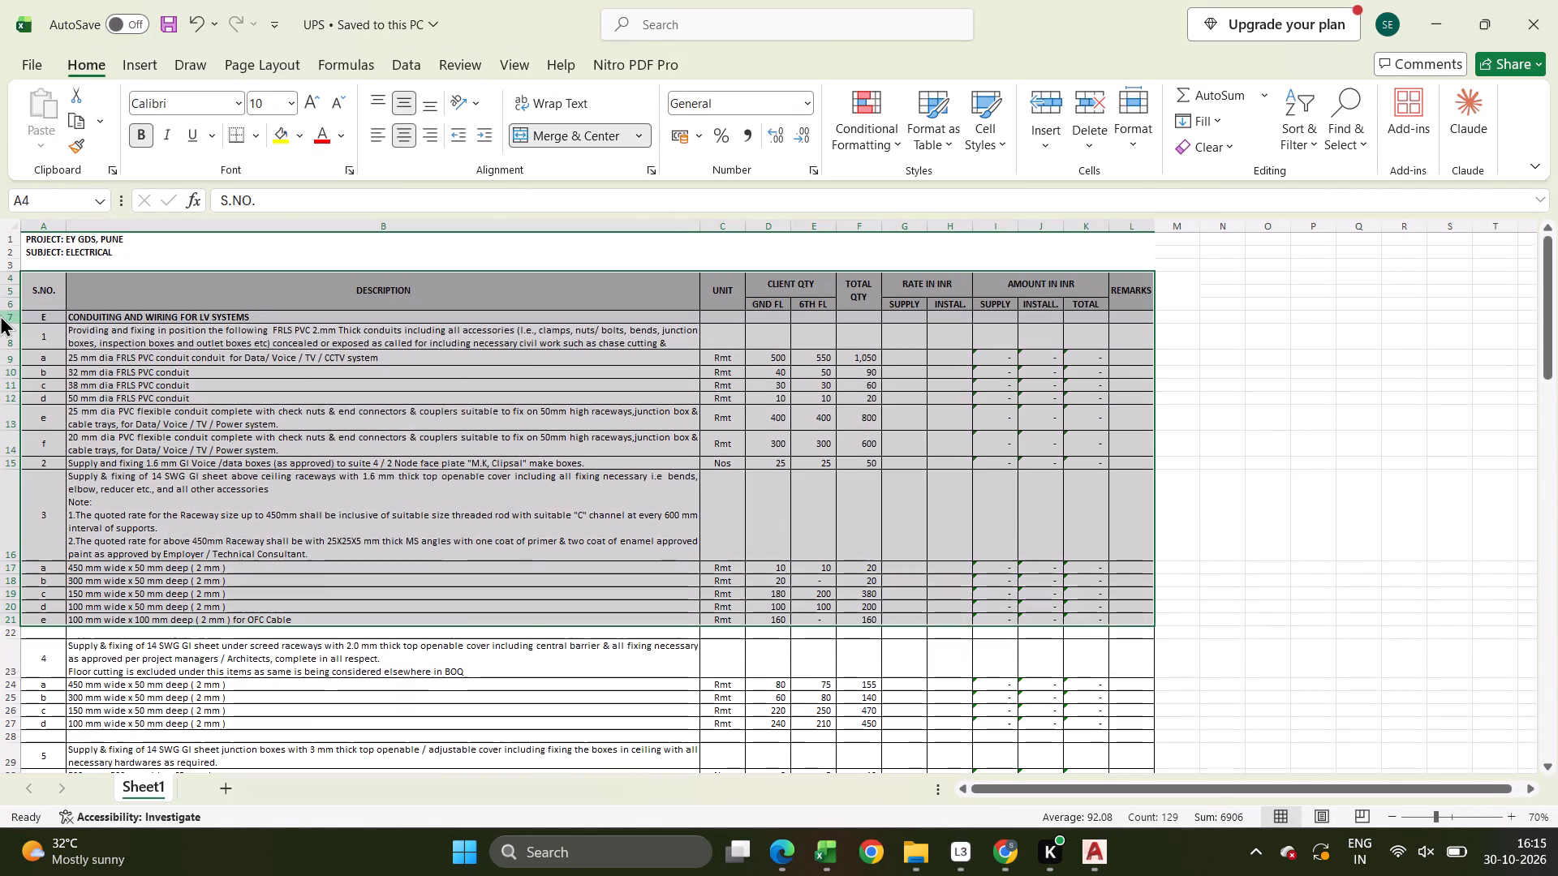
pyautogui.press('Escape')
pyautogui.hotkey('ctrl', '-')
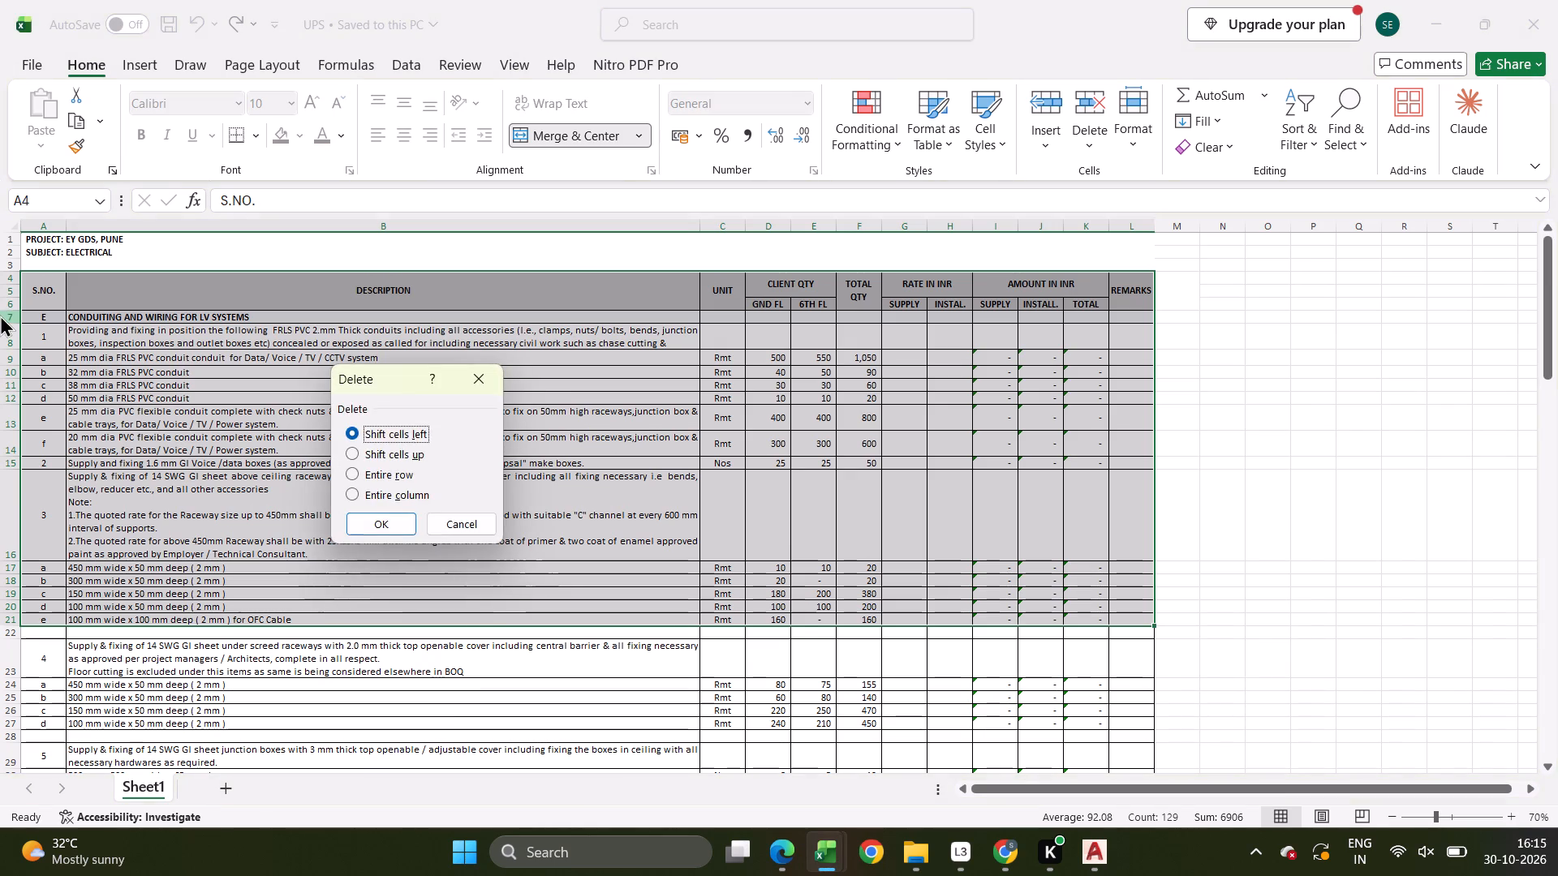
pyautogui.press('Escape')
# Delete all the copied raceway and cable tray rows from row 7 through Sub Total A, keeping the header rows.
pyautogui.hotkey('shift', 'Down')
pyautogui.press('Down')
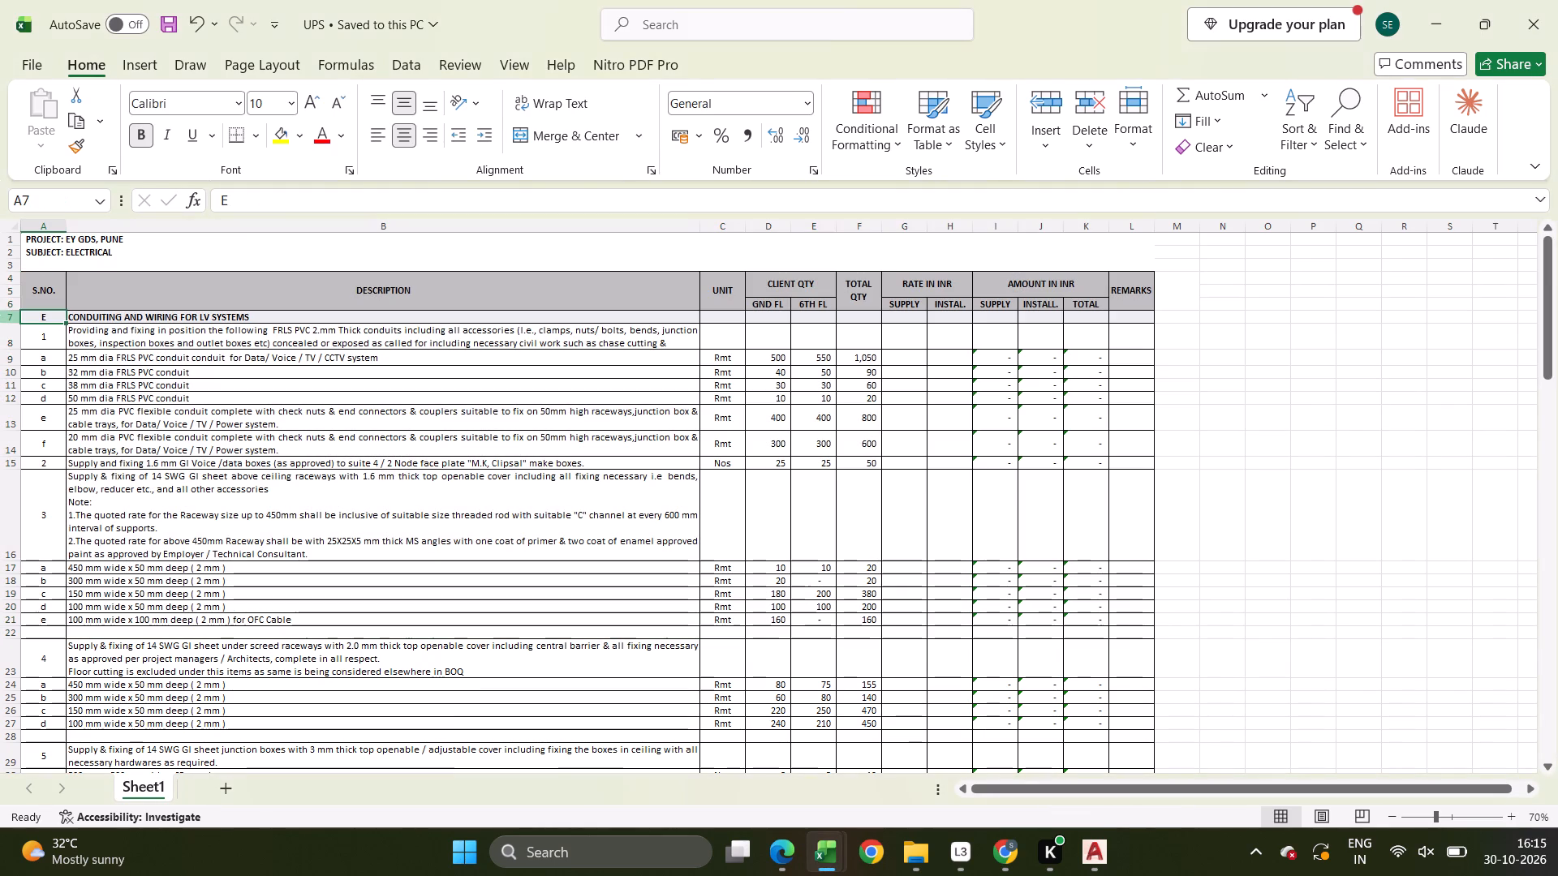
pyautogui.hotkey('shift', 'space')
pyautogui.hotkey('ctrl', 'shift', 'Down')
pyautogui.hotkey('ctrl', 'shift', 'Down')
pyautogui.hotkey('ctrl', 'shift', 'Down')
pyautogui.hotkey('ctrl', 'shift', 'Down')
pyautogui.hotkey('ctrl', 'shift', 'Down')
pyautogui.hotkey('ctrl', 'shift', 'Down')
pyautogui.hotkey('ctrl', 'shift', 'Down')
pyautogui.hotkey('ctrl', 'shift', 'Down')
pyautogui.hotkey('ctrl', 'shift', 'Down')
pyautogui.hotkey('ctrl', 'shift', 'Down')
pyautogui.hotkey('ctrl', 'shift', 'Down')
pyautogui.hotkey('ctrl', 'shift', 'Down')
pyautogui.hotkey('ctrl', 'shift', 'Down')
pyautogui.hotkey('ctrl', 'shift', 'Down')
pyautogui.hotkey('ctrl', 'shift', 'Down')
pyautogui.hotkey('ctrl', 'shift', 'Down')
pyautogui.hotkey('ctrl', 'shift', 'Down')
pyautogui.hotkey('ctrl', 'shift', 'Down')
pyautogui.hotkey('ctrl', 'shift', 'Down')
pyautogui.hotkey('ctrl', 'shift', 'Down')
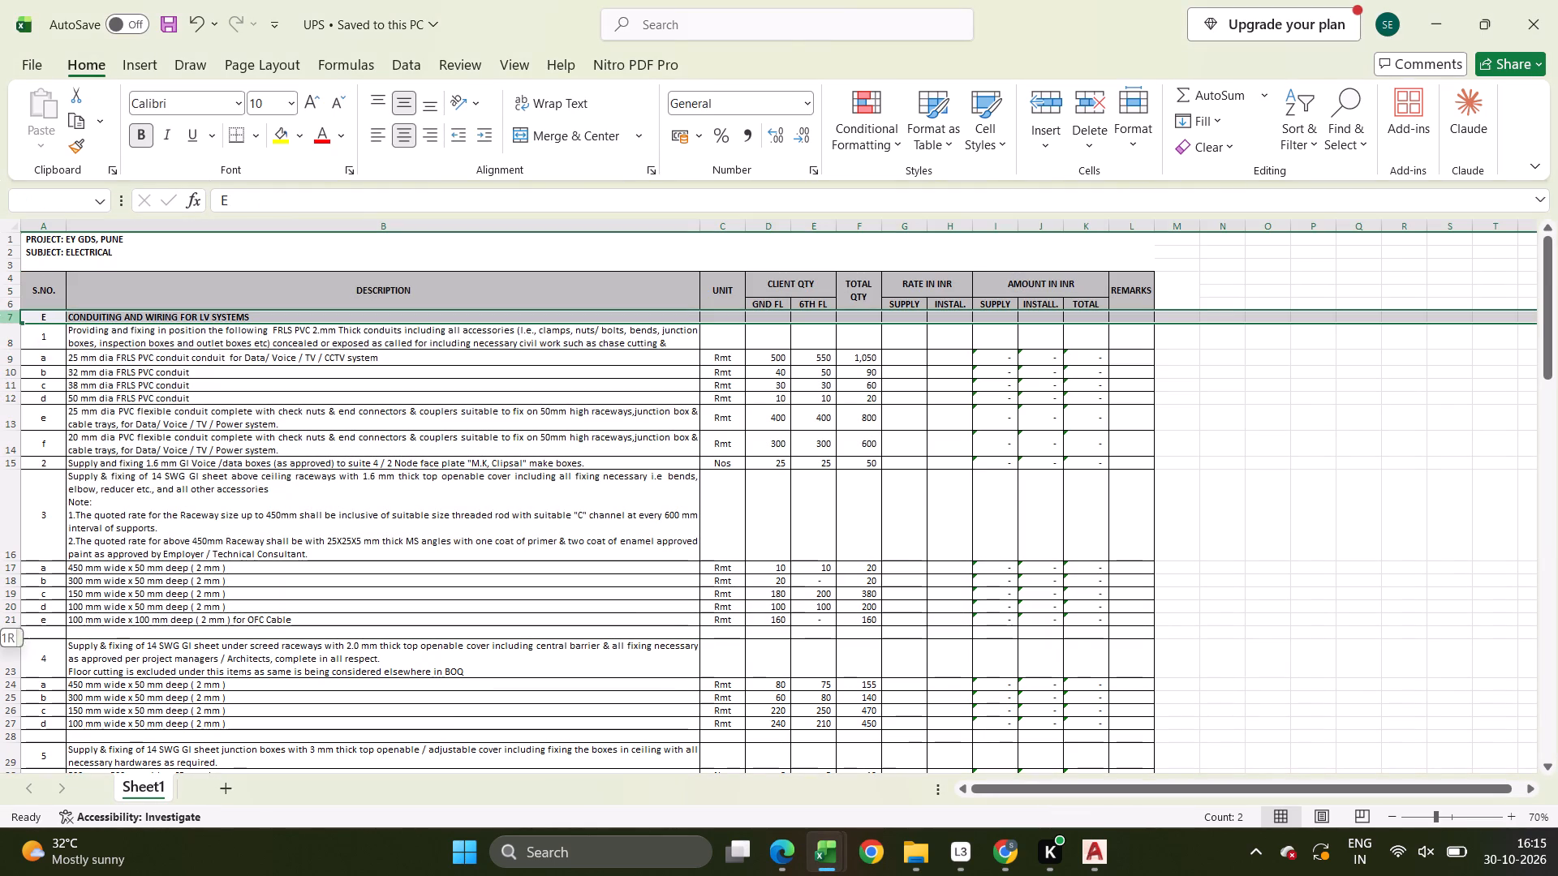
pyautogui.hotkey('ctrl', 'shift', 'Up')
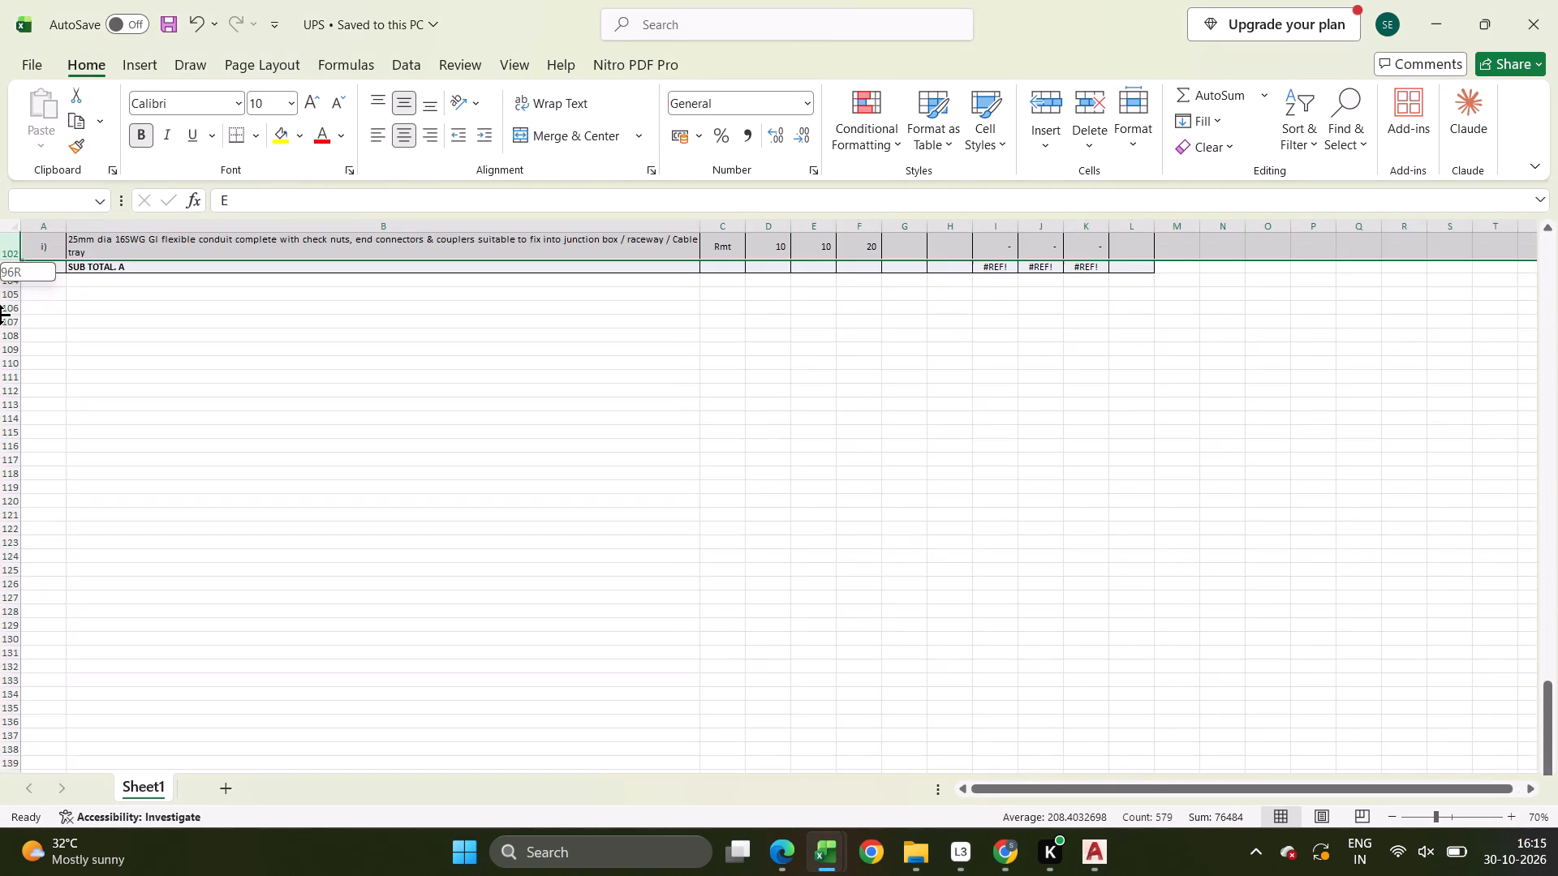
pyautogui.hotkey('shift', 'Down')
pyautogui.hotkey('ctrl', '-')
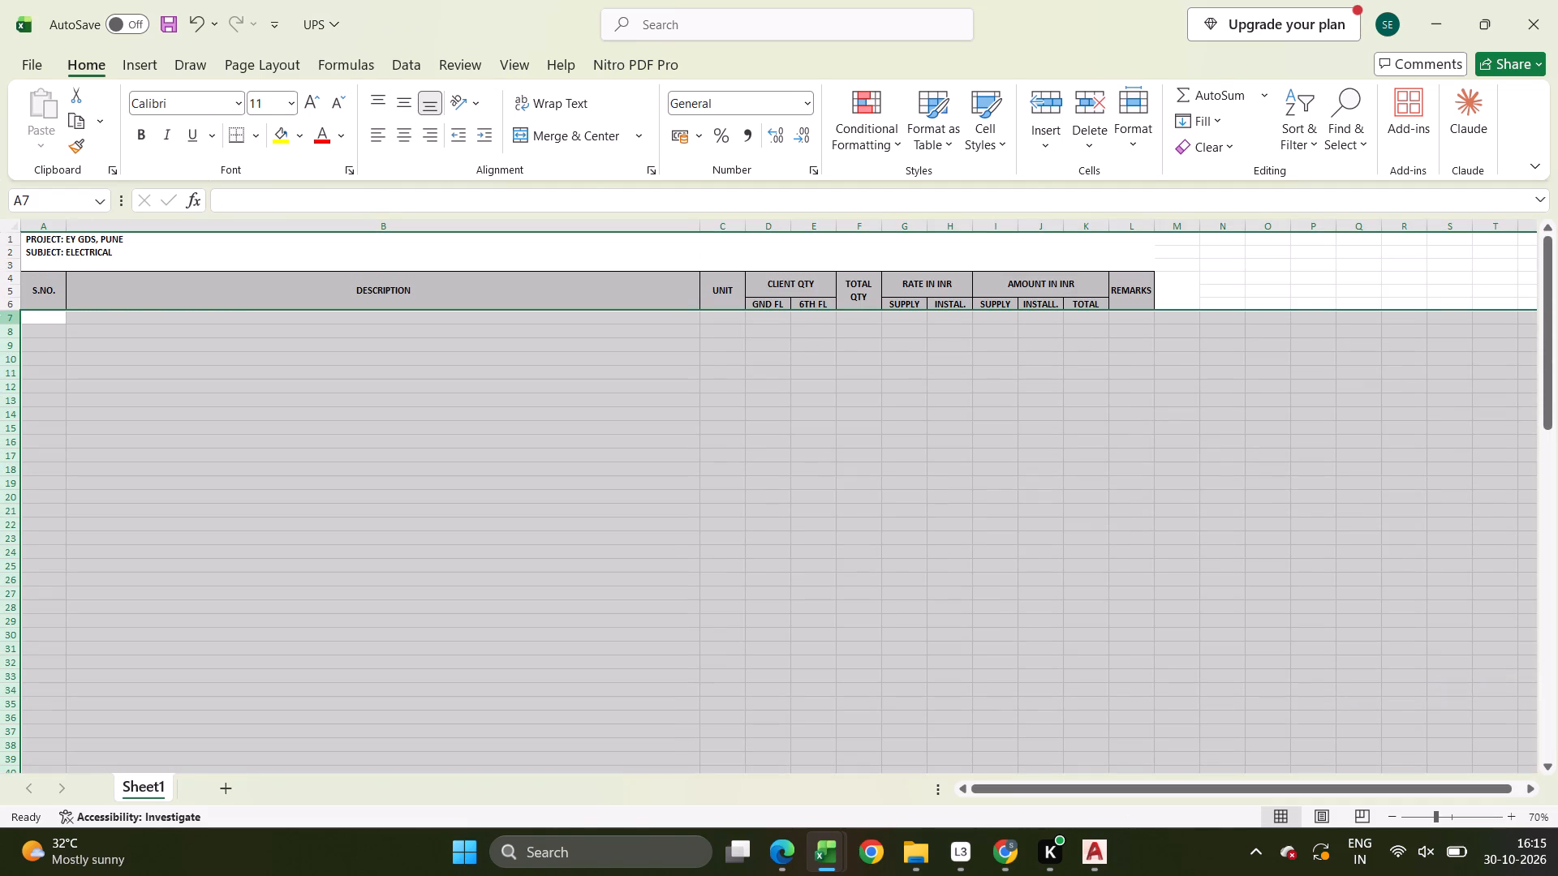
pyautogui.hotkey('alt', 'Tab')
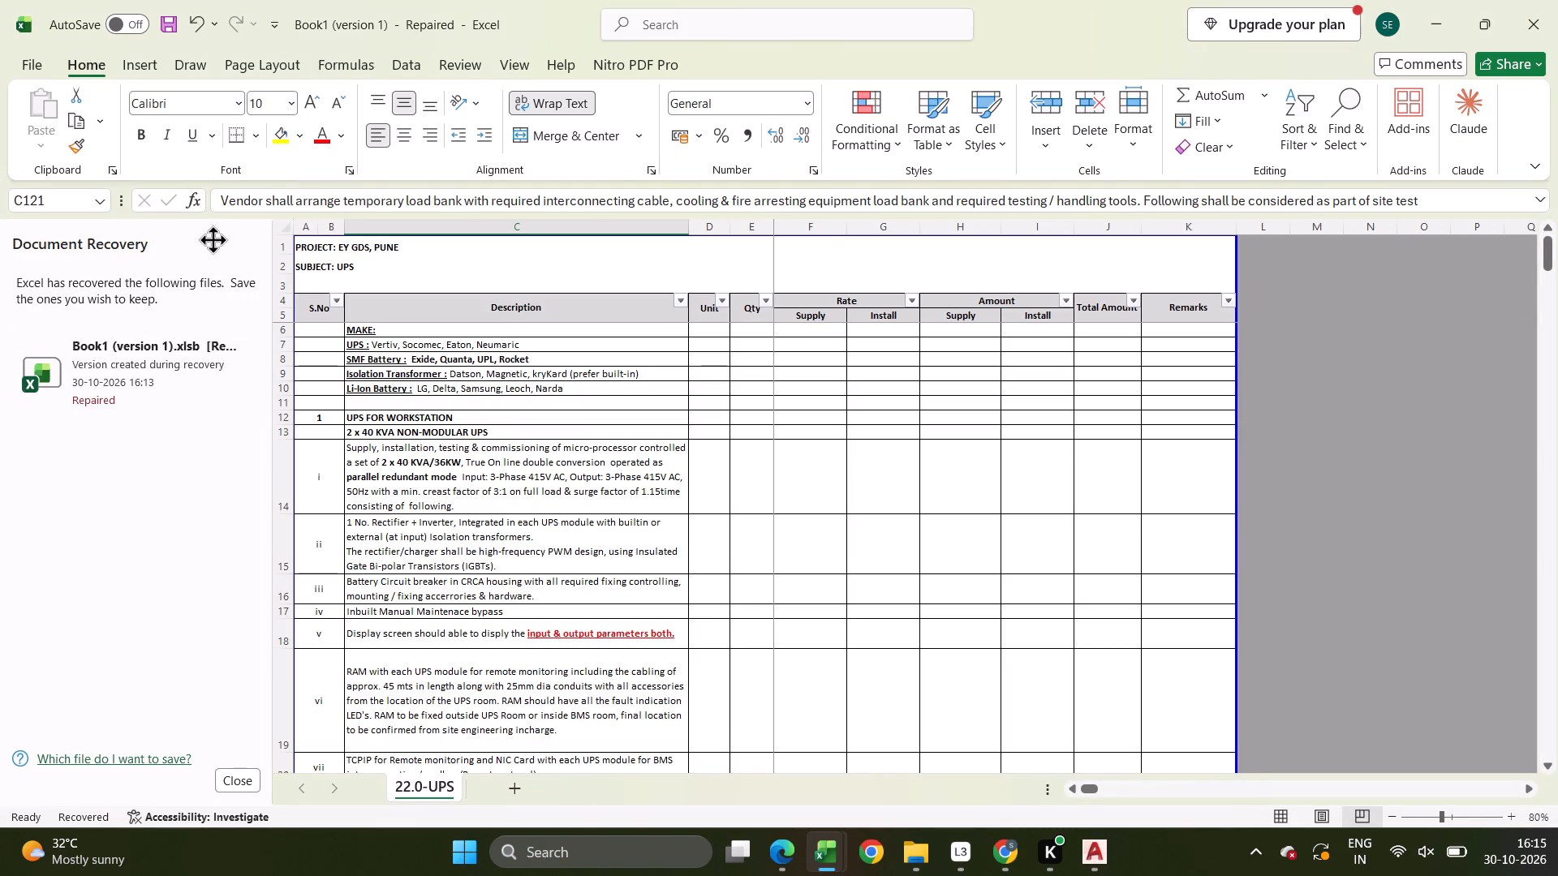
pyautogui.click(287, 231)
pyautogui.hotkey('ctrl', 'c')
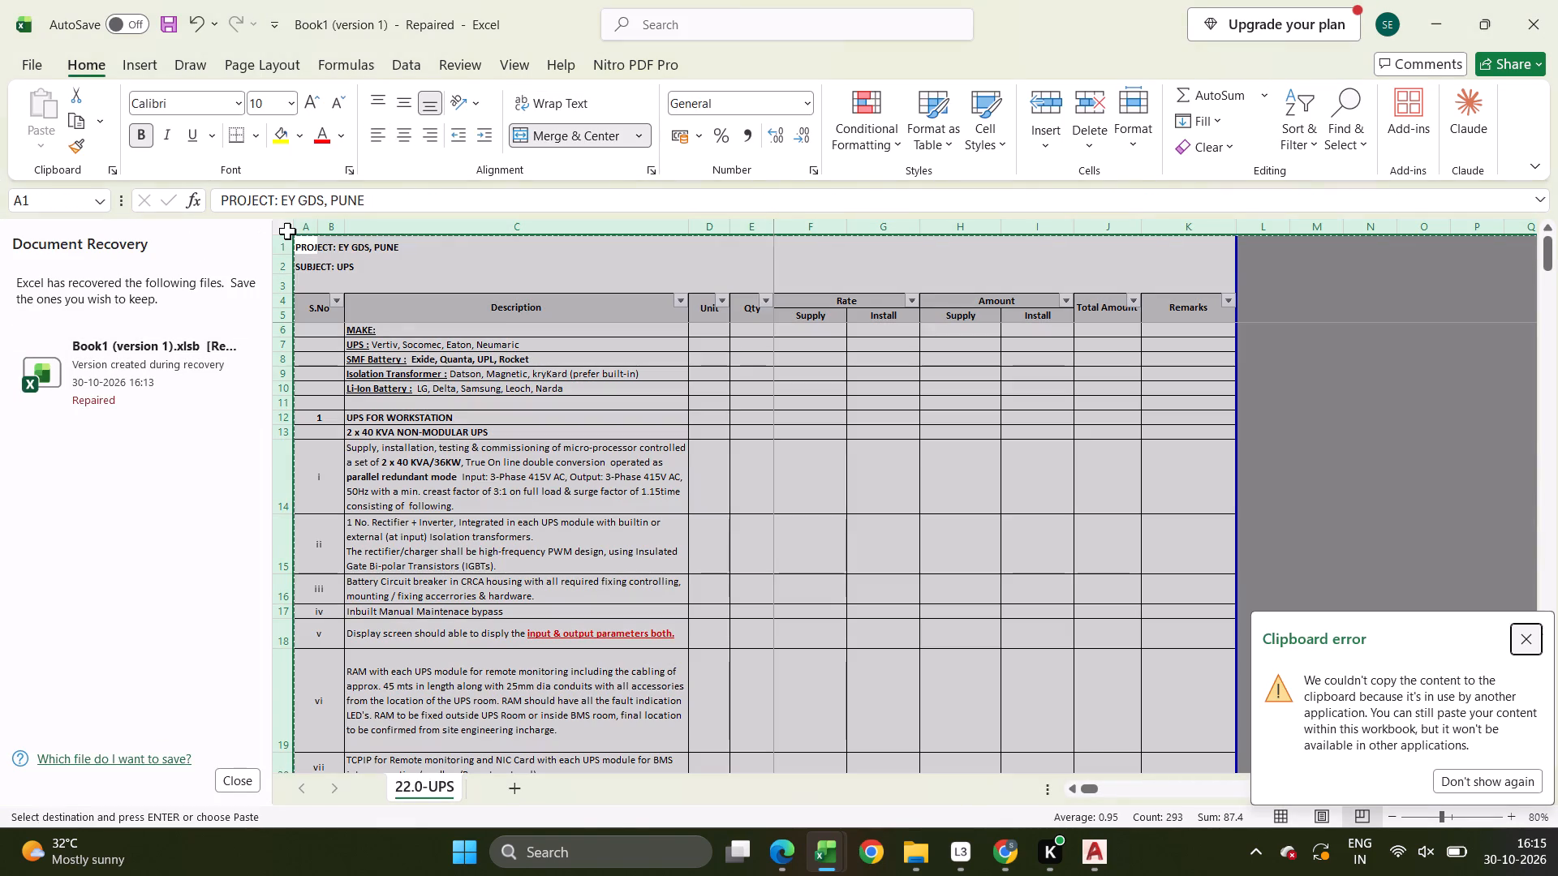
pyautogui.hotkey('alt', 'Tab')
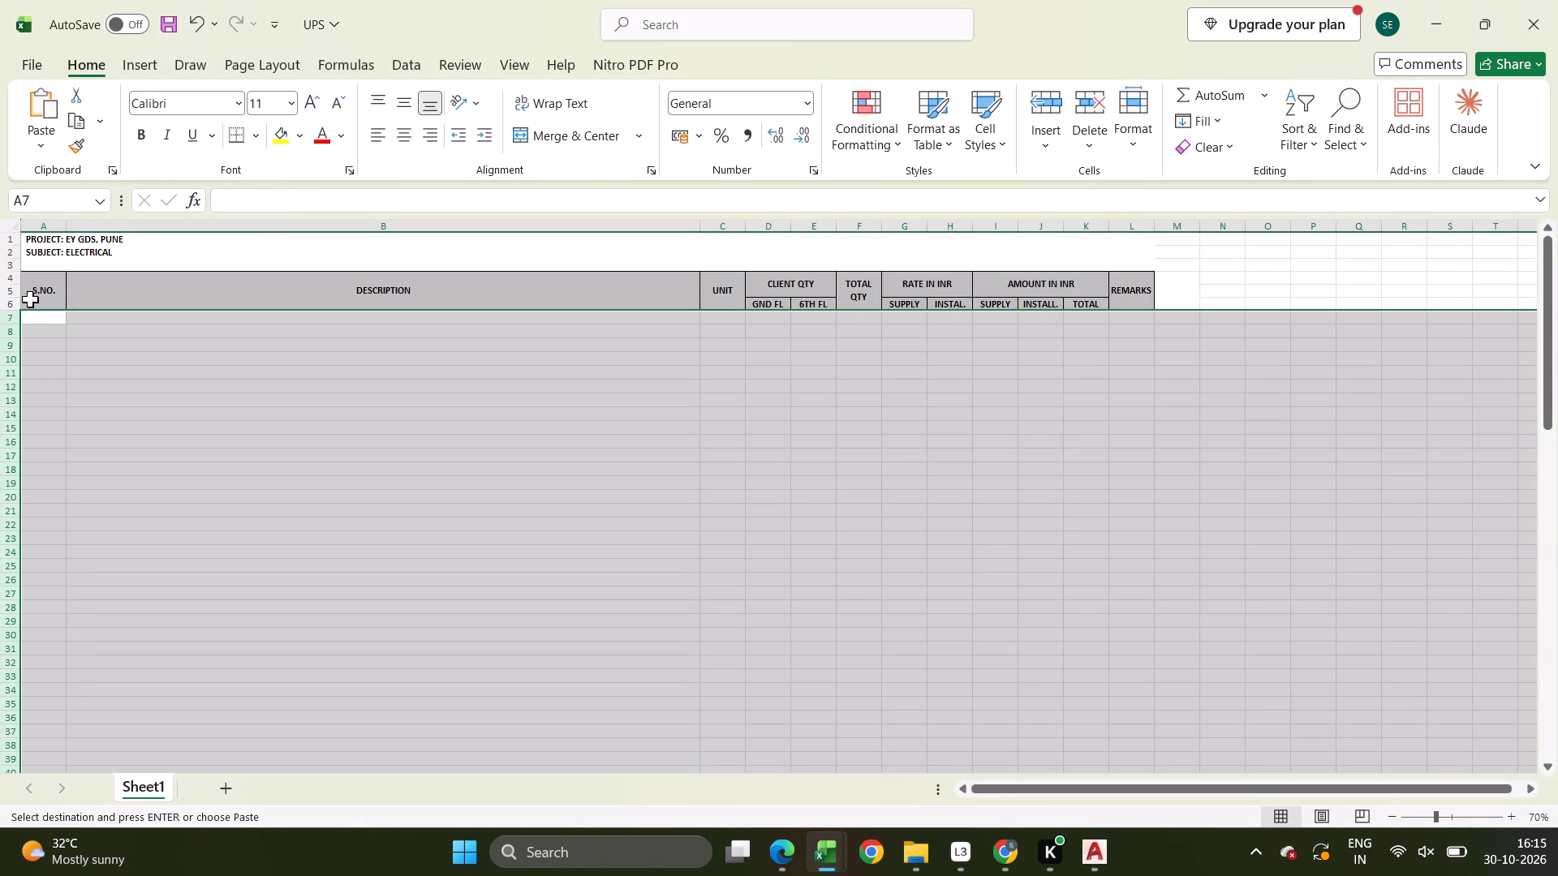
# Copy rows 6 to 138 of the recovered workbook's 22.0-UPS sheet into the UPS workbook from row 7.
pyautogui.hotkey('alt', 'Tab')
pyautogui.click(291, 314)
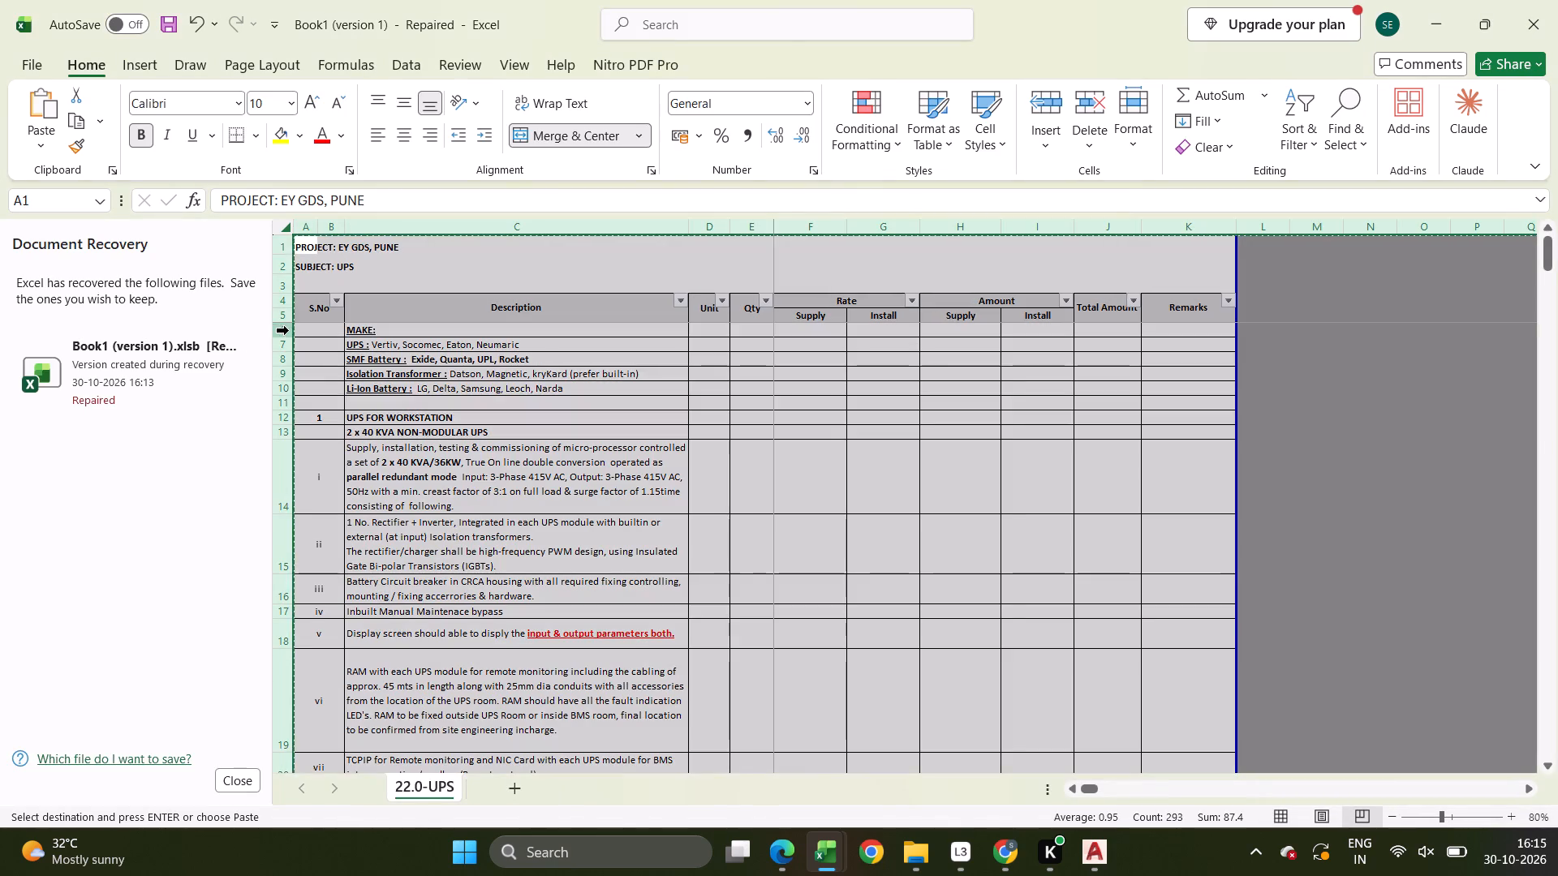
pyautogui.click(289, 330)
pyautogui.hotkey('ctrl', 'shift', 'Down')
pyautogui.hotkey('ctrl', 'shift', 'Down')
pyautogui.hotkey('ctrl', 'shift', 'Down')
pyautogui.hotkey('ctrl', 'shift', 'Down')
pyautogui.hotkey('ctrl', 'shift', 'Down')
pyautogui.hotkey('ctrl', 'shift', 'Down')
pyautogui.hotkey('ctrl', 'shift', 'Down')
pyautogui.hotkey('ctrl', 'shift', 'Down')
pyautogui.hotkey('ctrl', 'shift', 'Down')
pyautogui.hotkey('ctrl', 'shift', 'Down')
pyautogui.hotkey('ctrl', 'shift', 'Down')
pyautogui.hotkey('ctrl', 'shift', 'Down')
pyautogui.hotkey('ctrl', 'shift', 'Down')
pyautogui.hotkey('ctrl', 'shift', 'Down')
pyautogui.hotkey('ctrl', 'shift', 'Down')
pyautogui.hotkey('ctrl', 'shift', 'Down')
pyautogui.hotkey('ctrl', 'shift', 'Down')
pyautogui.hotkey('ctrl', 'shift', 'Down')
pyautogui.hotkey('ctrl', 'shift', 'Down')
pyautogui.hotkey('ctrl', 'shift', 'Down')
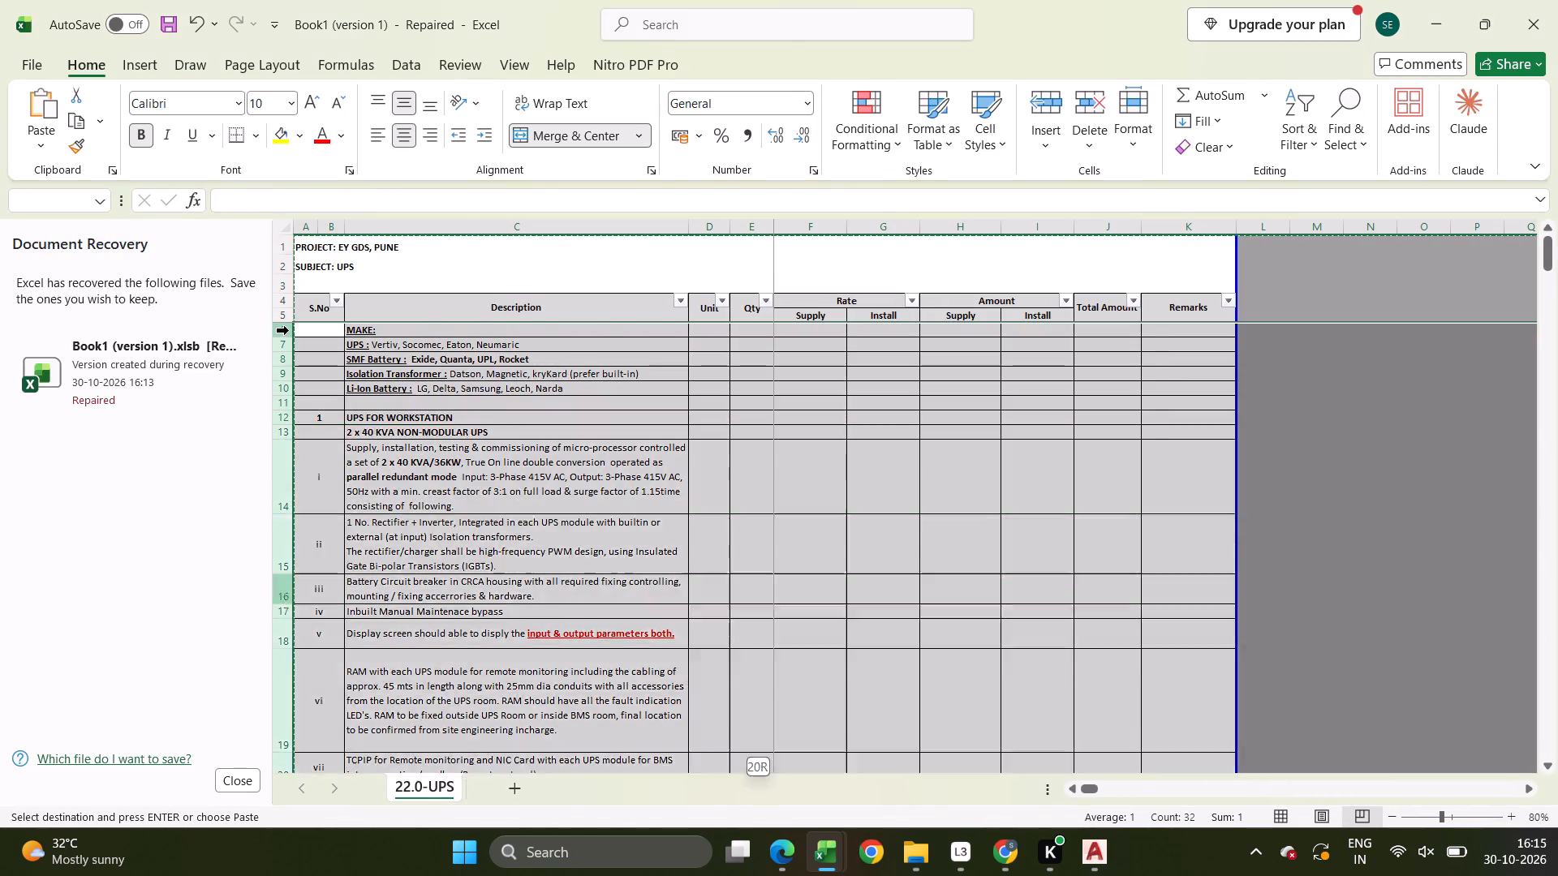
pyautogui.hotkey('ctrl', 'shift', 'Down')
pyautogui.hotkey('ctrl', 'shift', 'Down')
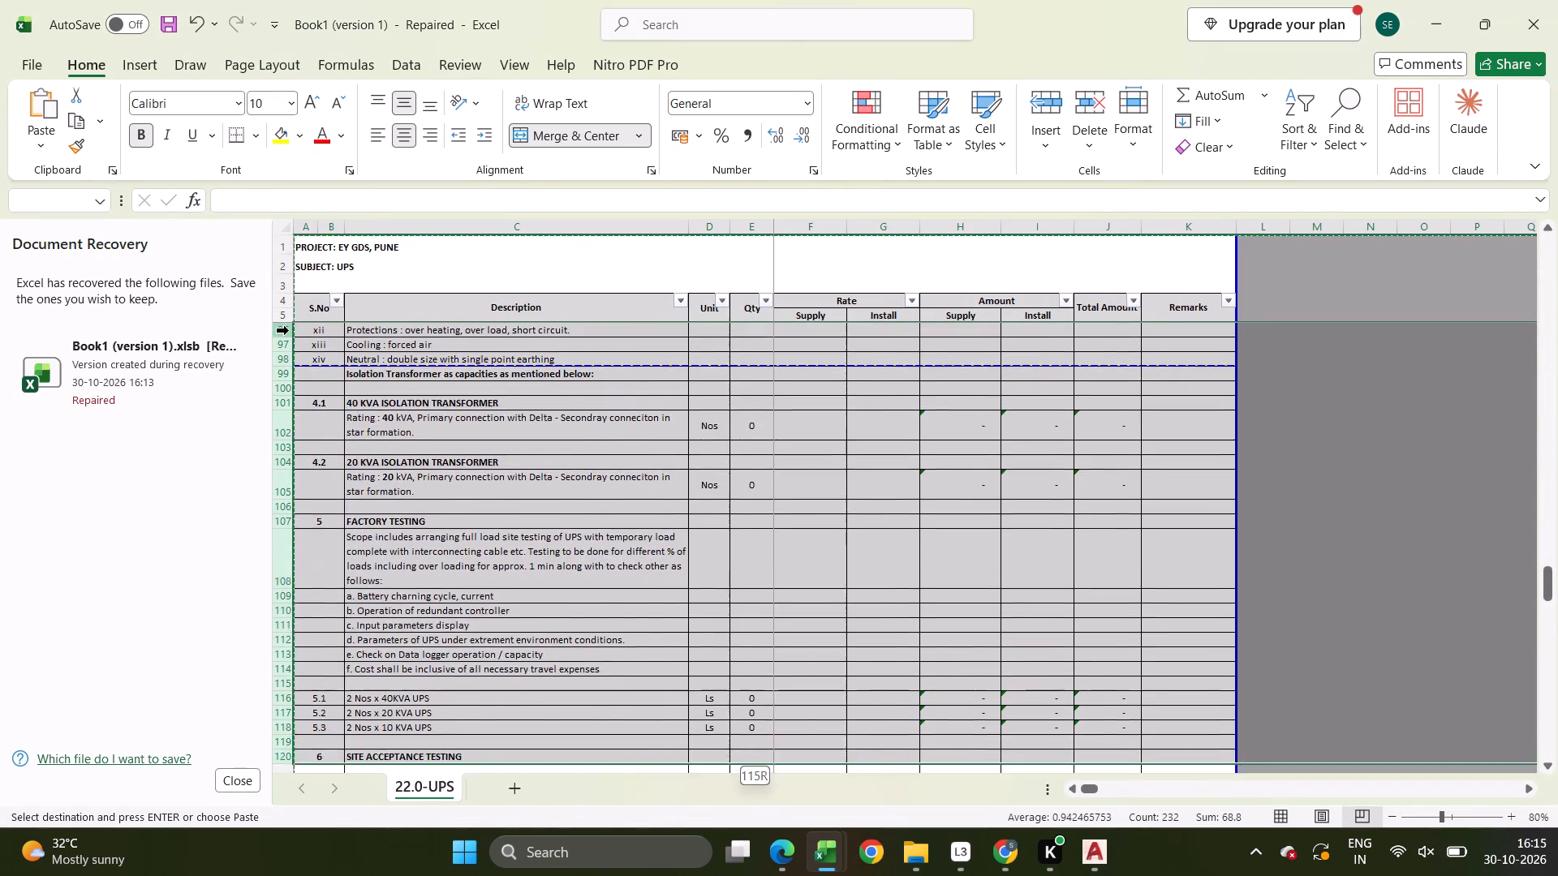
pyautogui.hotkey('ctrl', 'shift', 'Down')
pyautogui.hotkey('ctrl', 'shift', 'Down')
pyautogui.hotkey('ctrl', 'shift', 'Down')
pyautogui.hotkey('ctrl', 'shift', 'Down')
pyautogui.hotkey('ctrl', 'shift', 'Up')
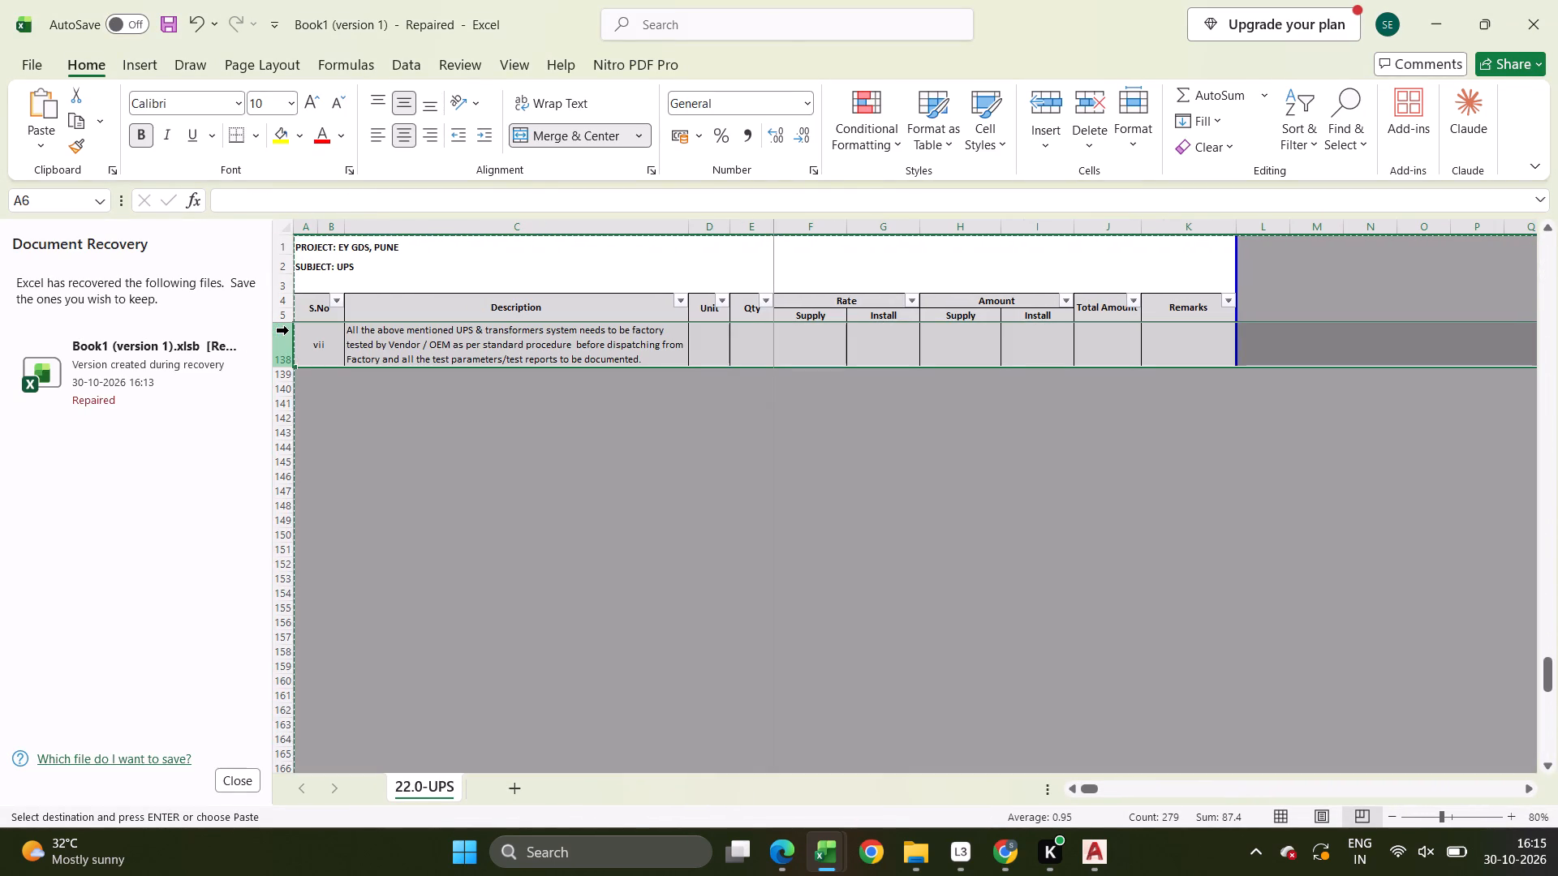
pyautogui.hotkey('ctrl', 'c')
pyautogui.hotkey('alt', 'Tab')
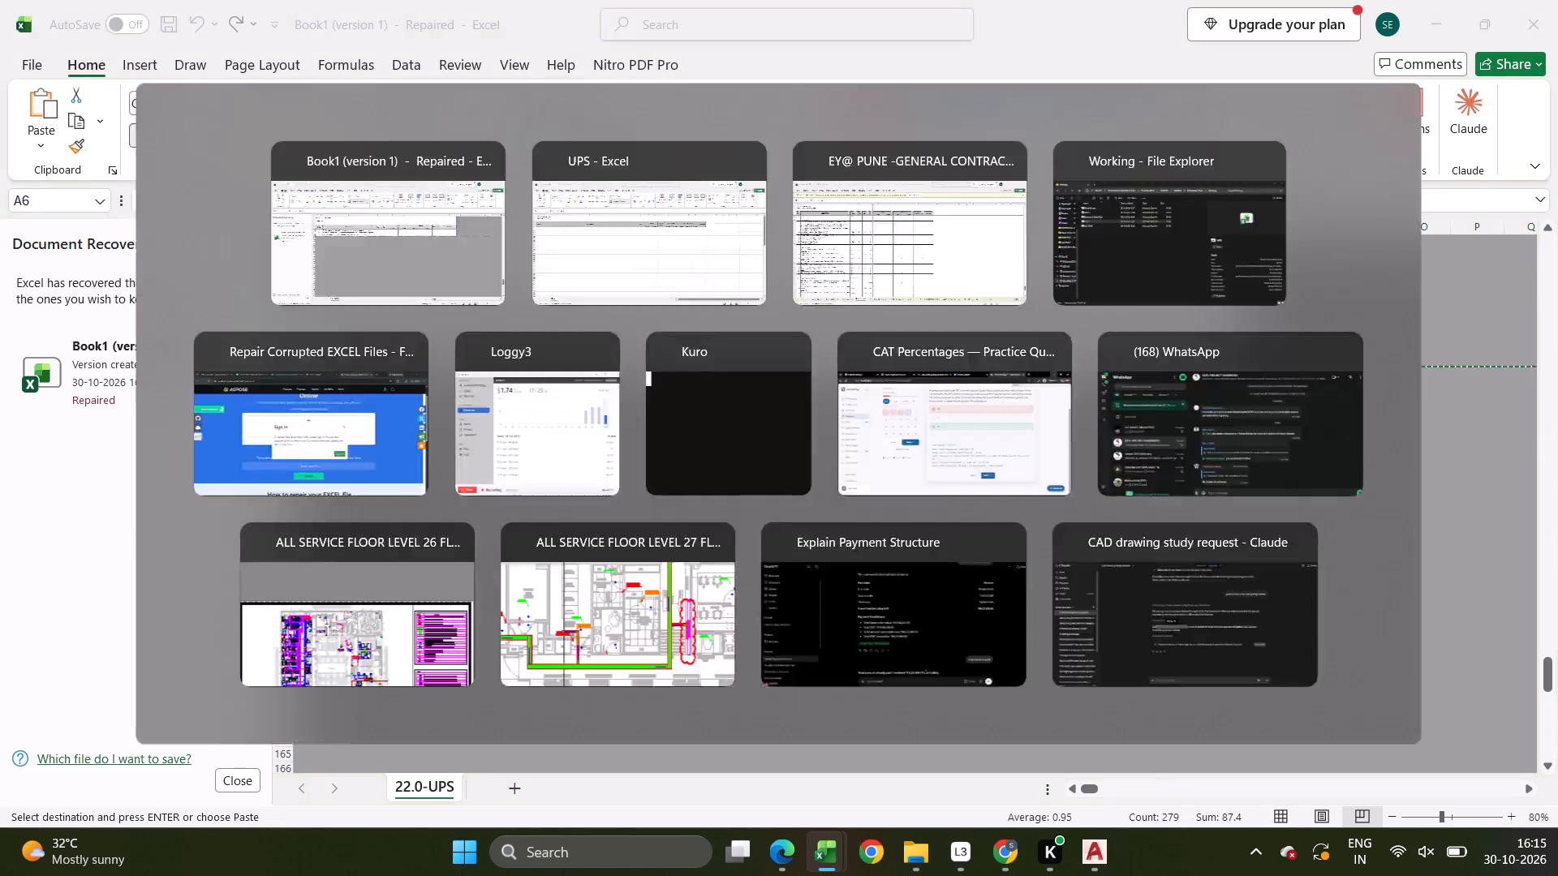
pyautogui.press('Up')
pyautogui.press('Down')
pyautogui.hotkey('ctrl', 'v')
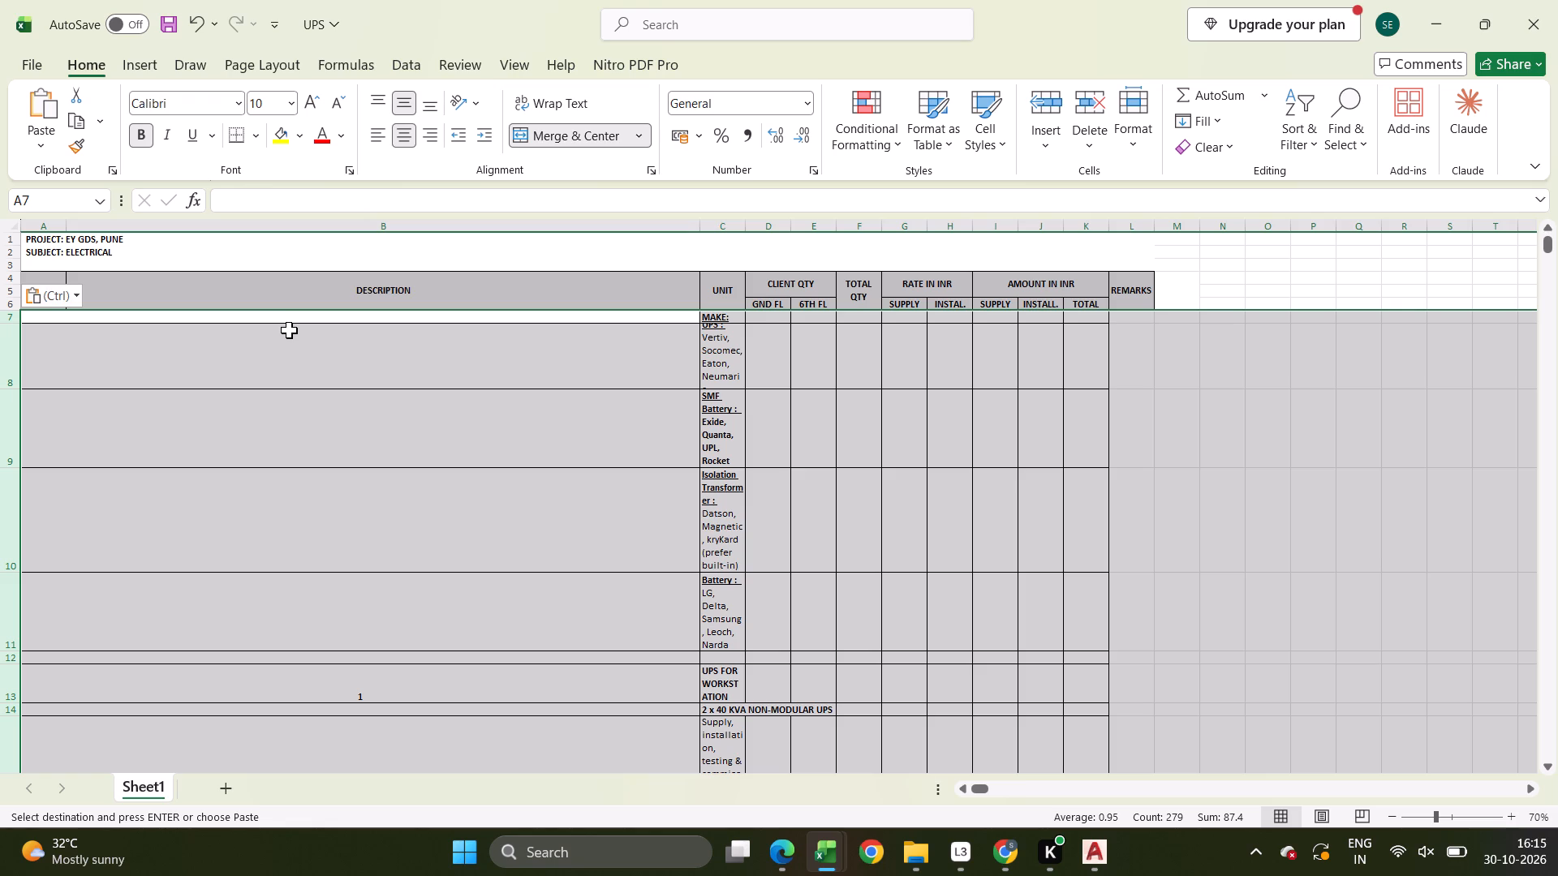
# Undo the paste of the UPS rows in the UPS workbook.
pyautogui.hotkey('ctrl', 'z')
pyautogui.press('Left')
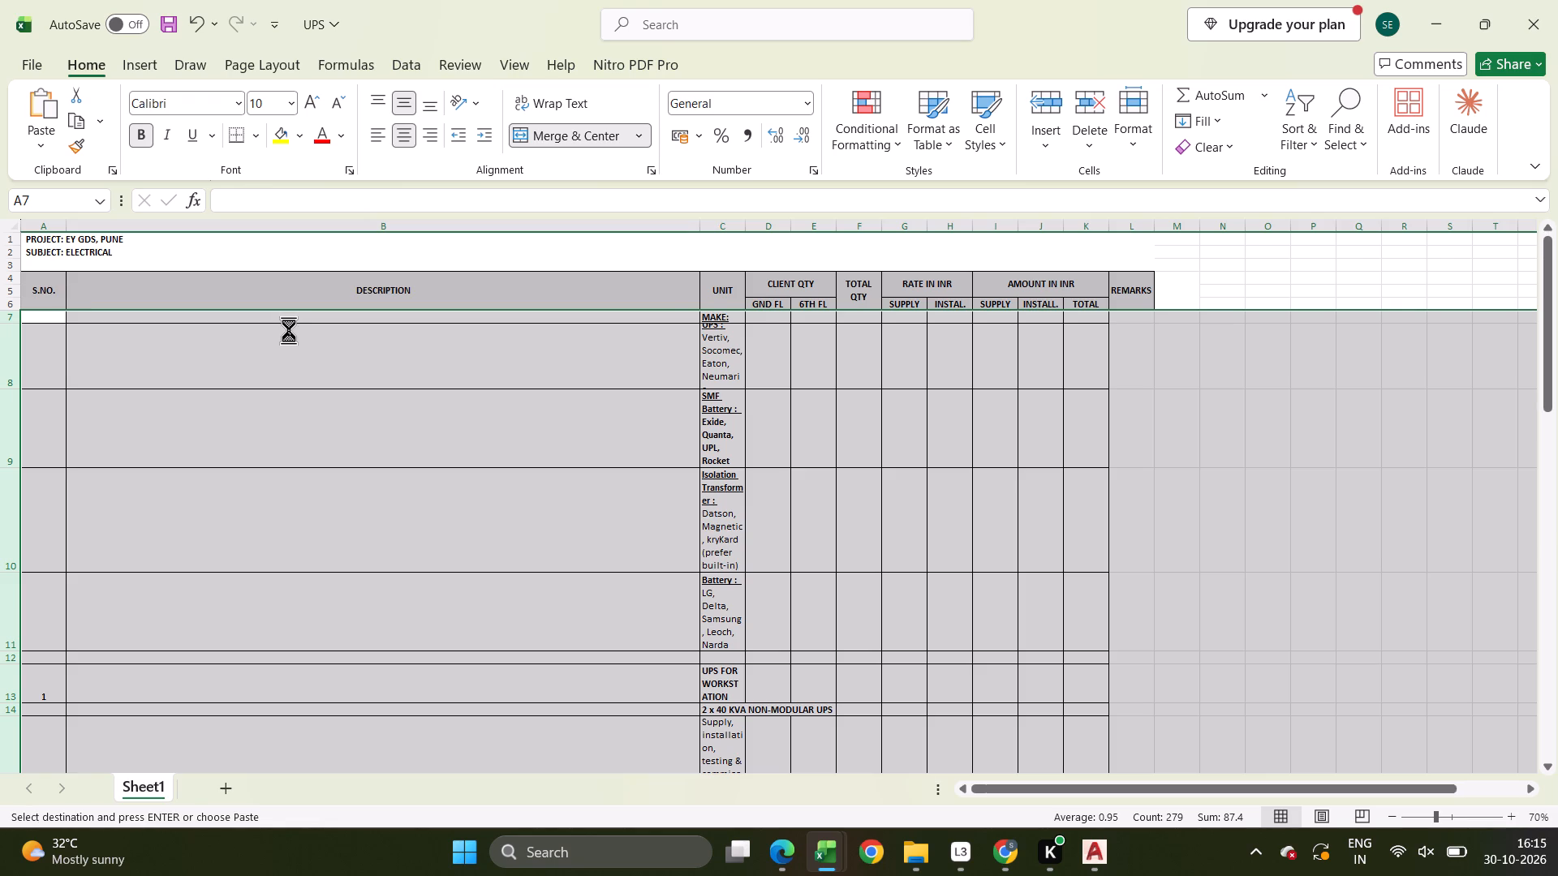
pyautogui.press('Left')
# Copy the entire 22.0-UPS sheet from the recovered workbook over Sheet1 of the UPS workbook and save it.
pyautogui.hotkey('alt', 'Tab')
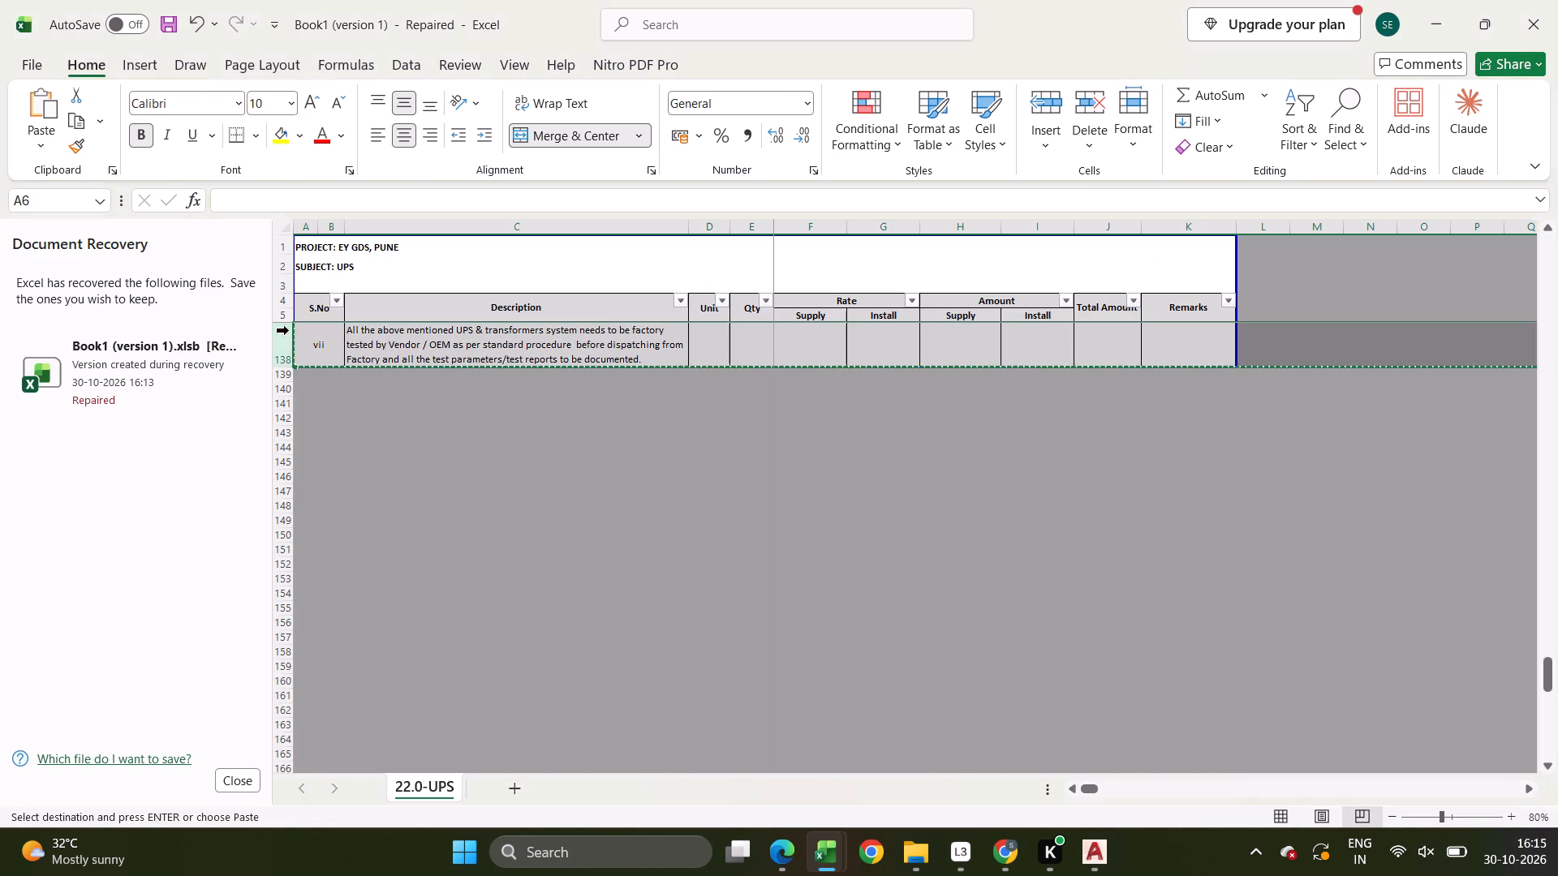
pyautogui.click(335, 350)
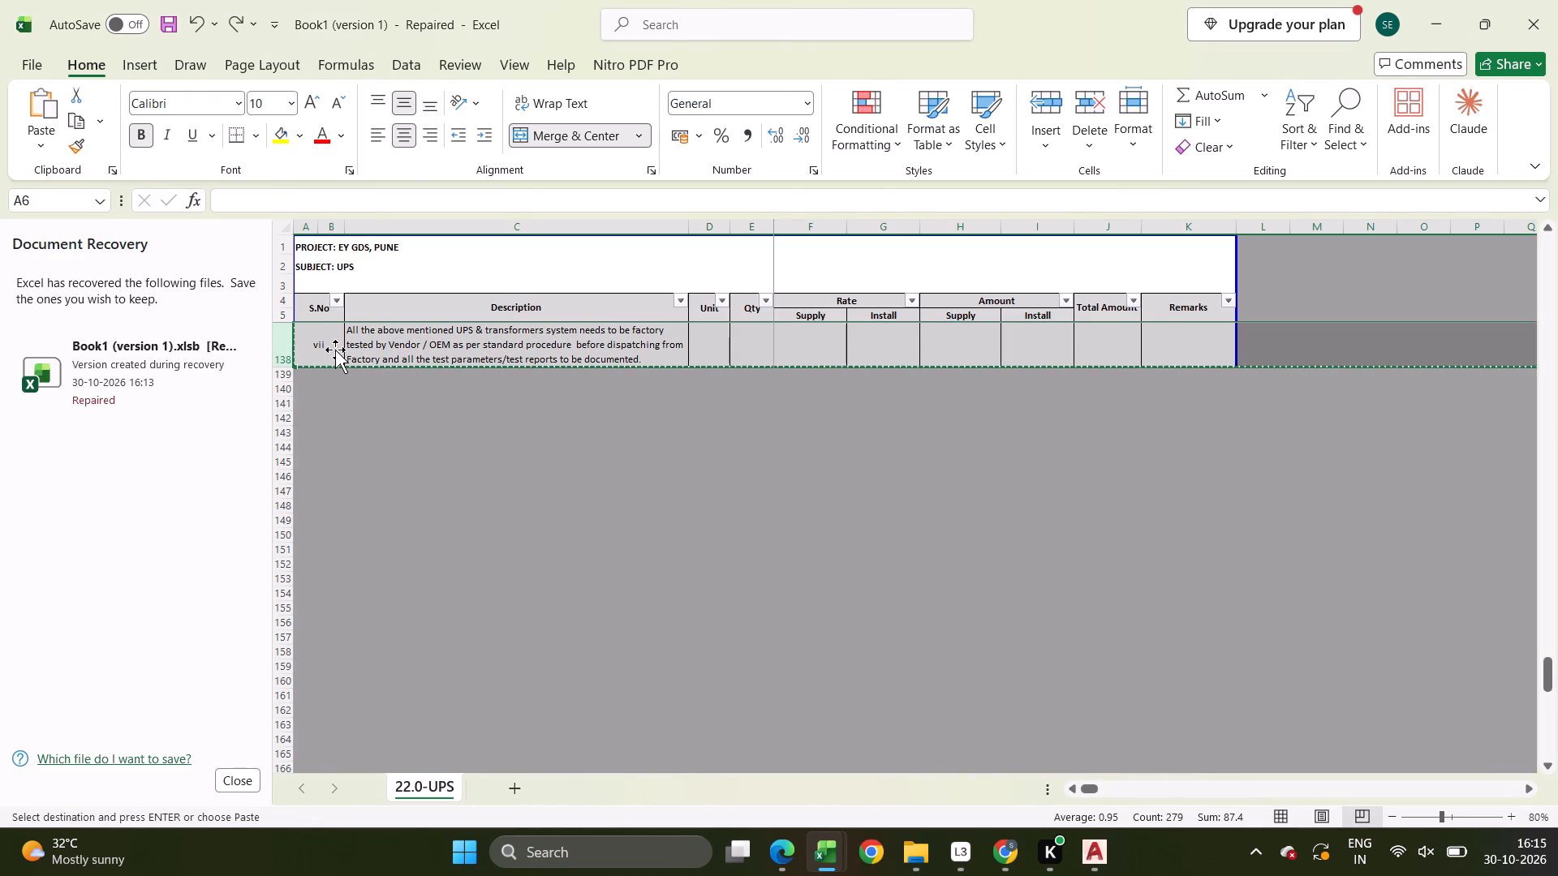
pyautogui.hotkey('alt', 'Tab')
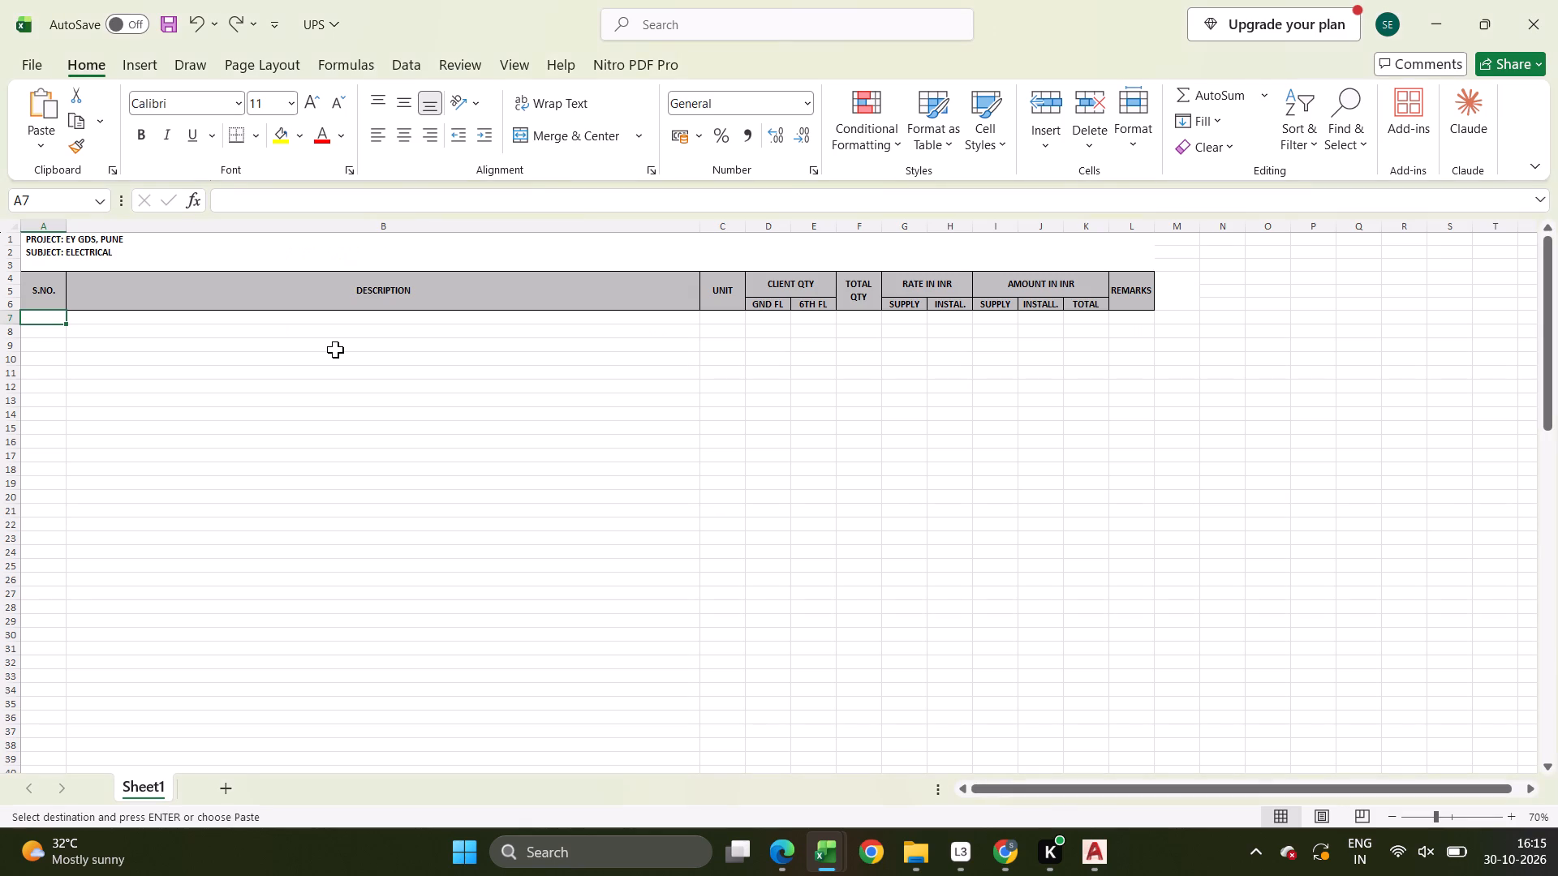
pyautogui.hotkey('alt', 'Tab')
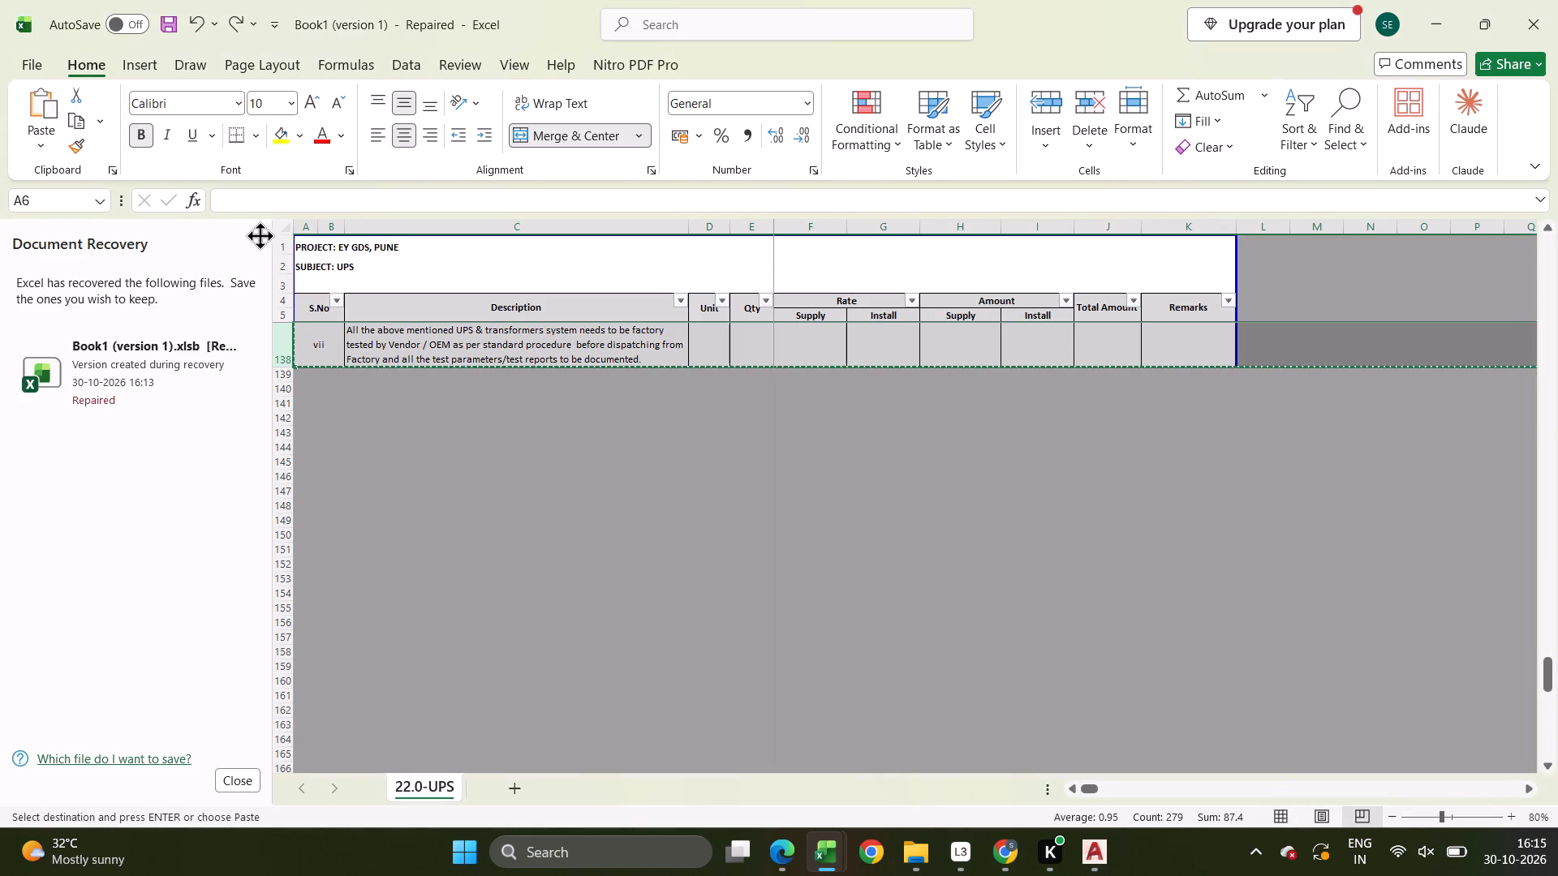
pyautogui.click(286, 225)
pyautogui.hotkey('ctrl', 'c')
pyautogui.hotkey('alt', 'Tab')
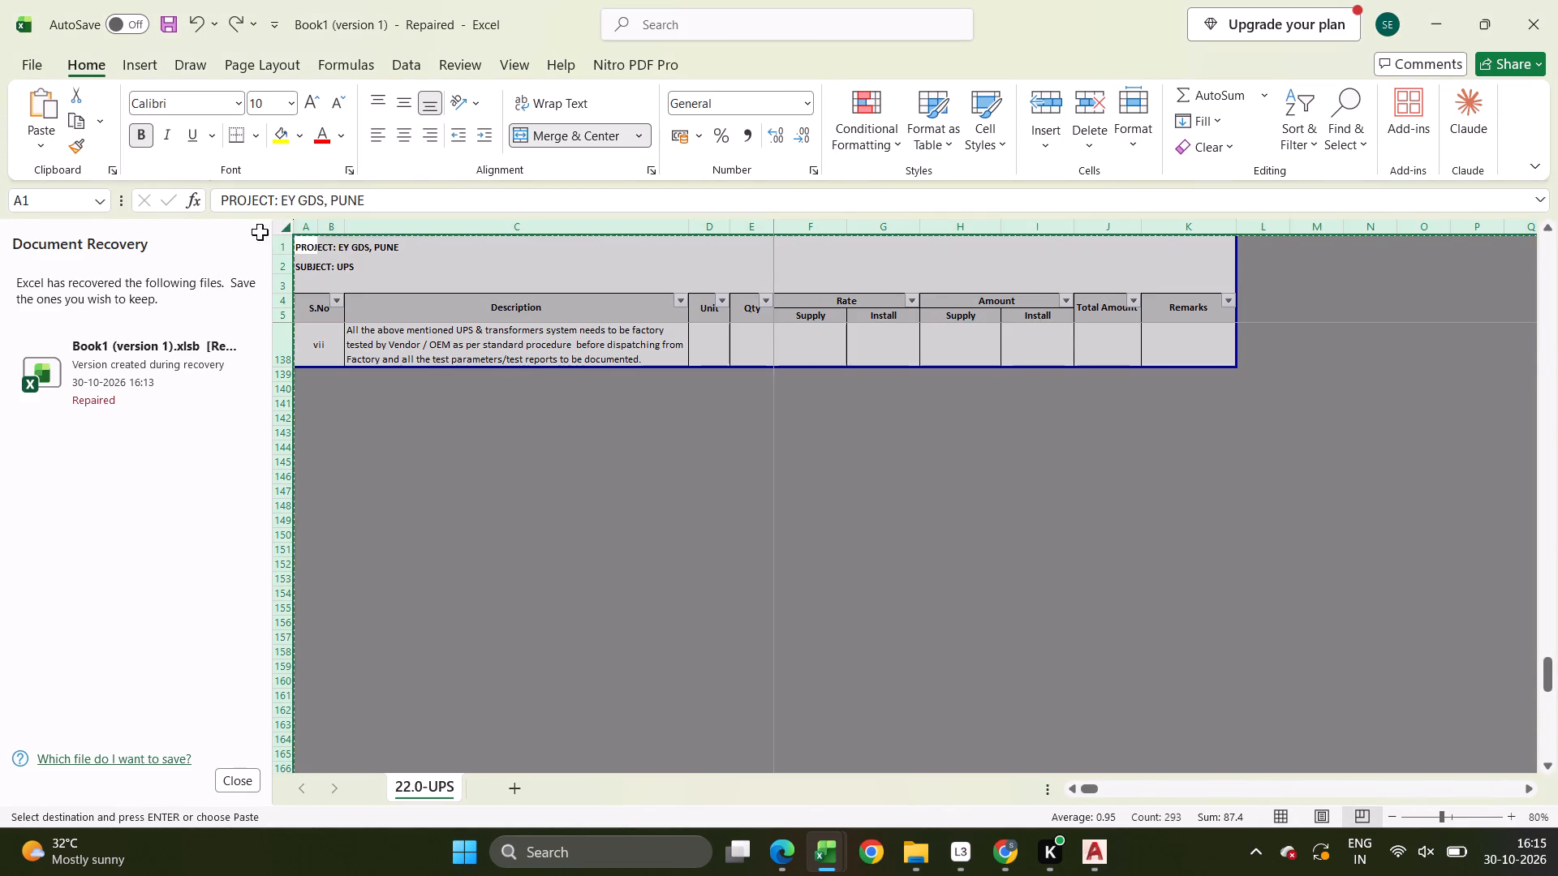
pyautogui.click(16, 229)
pyautogui.hotkey('ctrl', 'v')
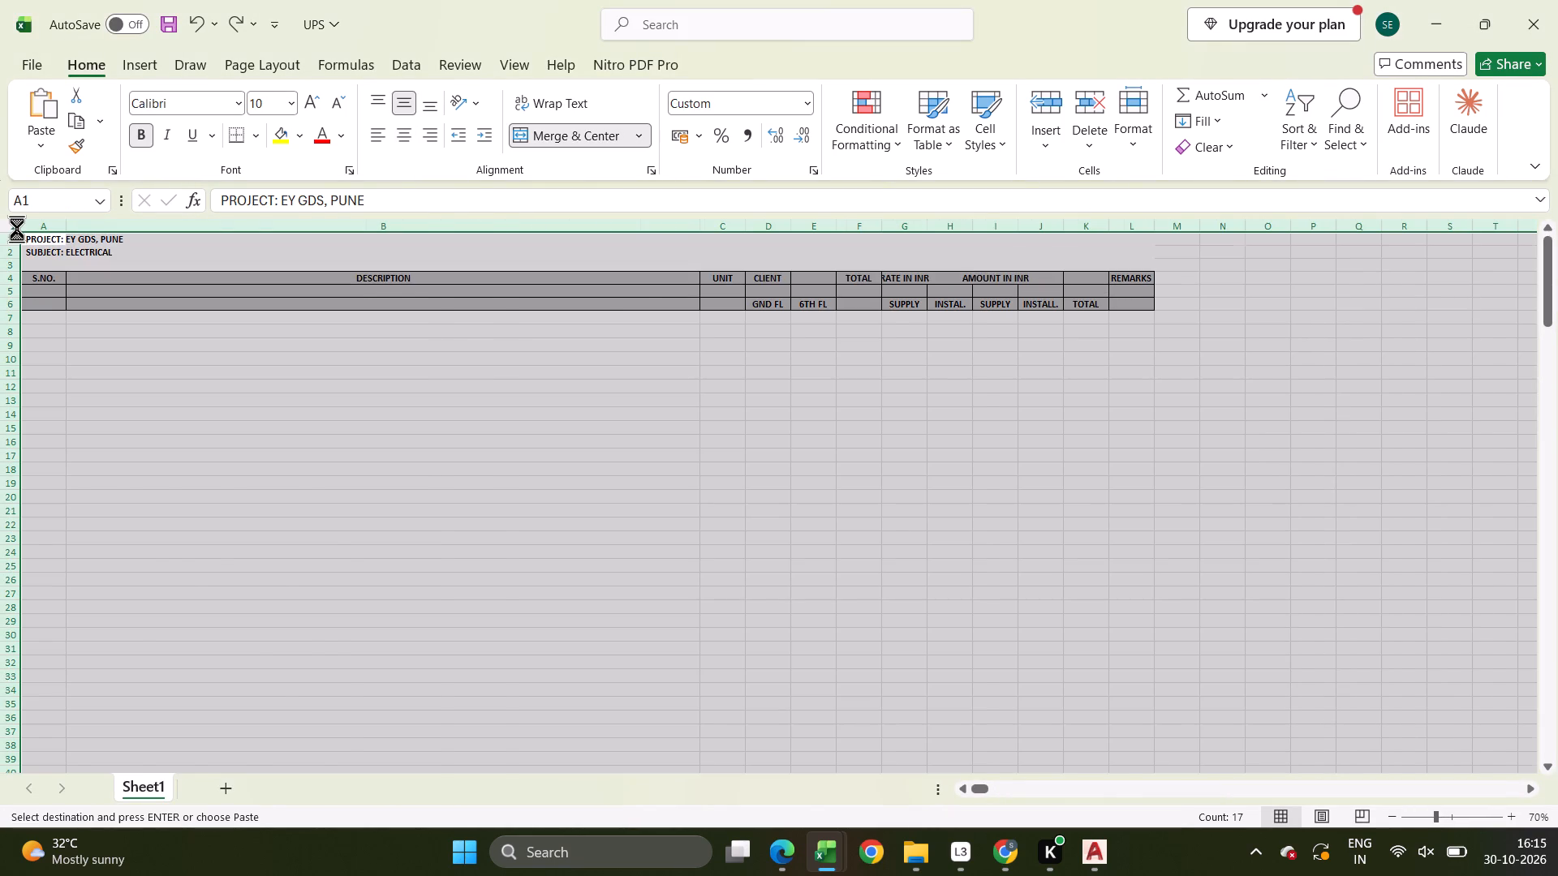
pyautogui.click(237, 373)
pyautogui.hotkey('ctrl', 's')
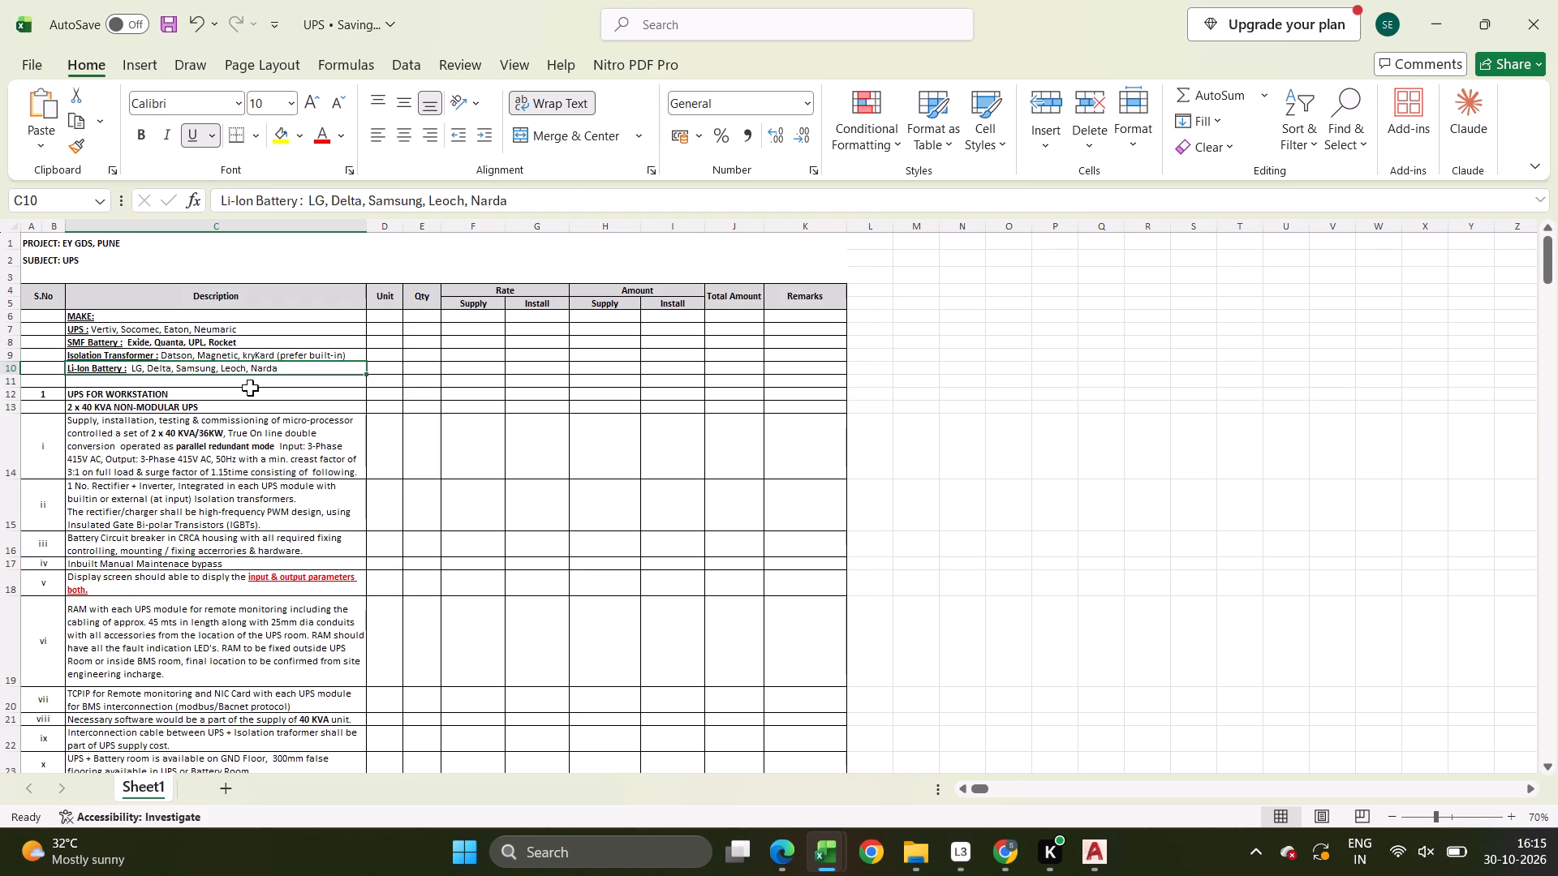
# Close the UPS workbook and the recovered Book1 workbook, discarding the changes to Book1.
pyautogui.click(1542, 11)
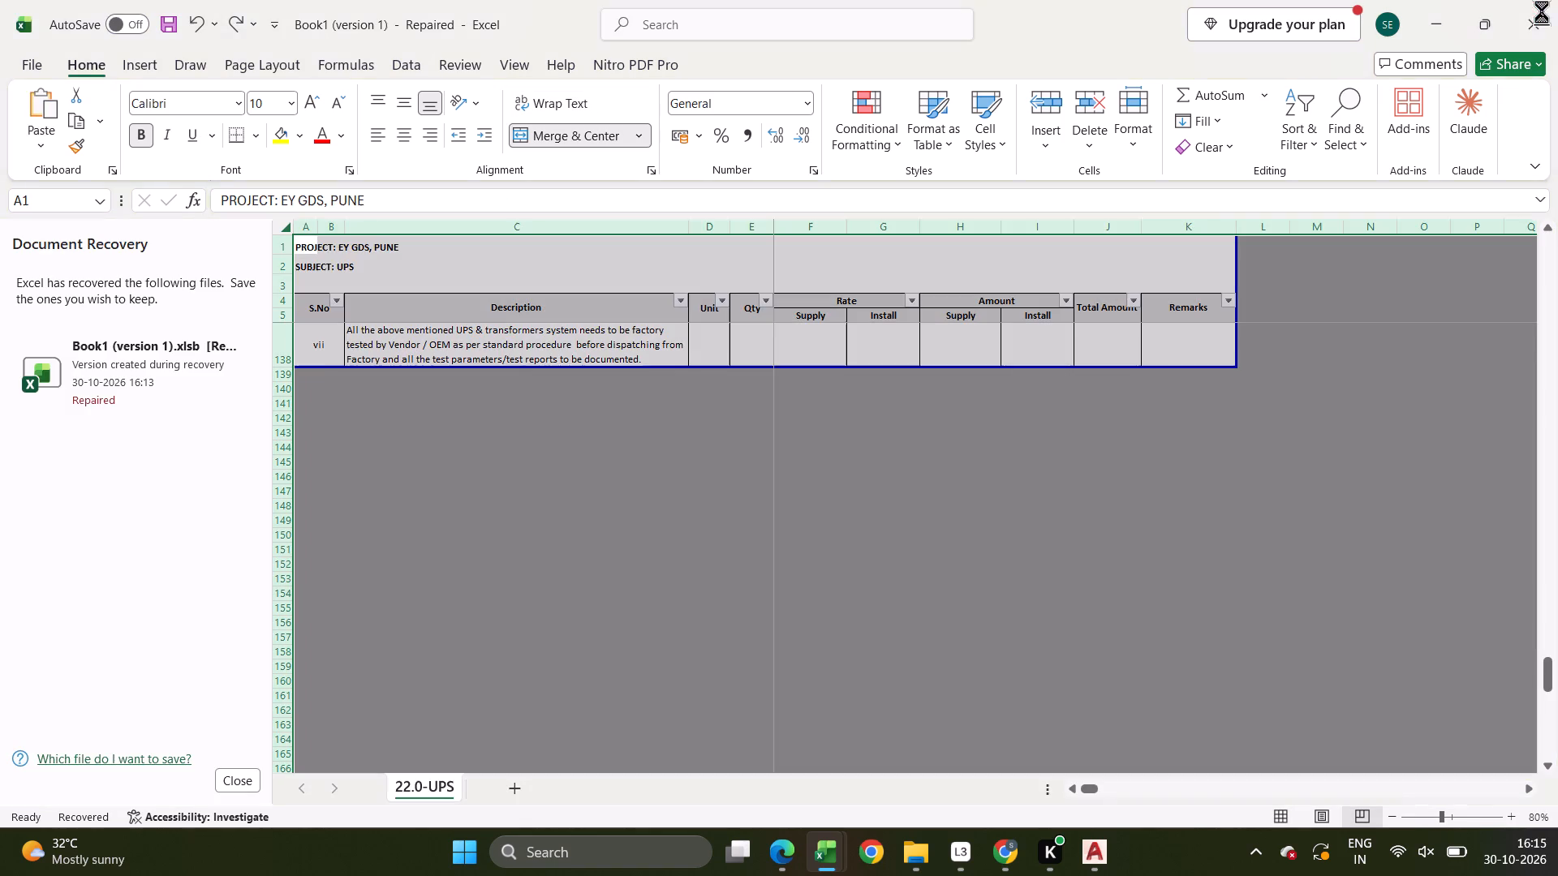
pyautogui.click(1557, 0)
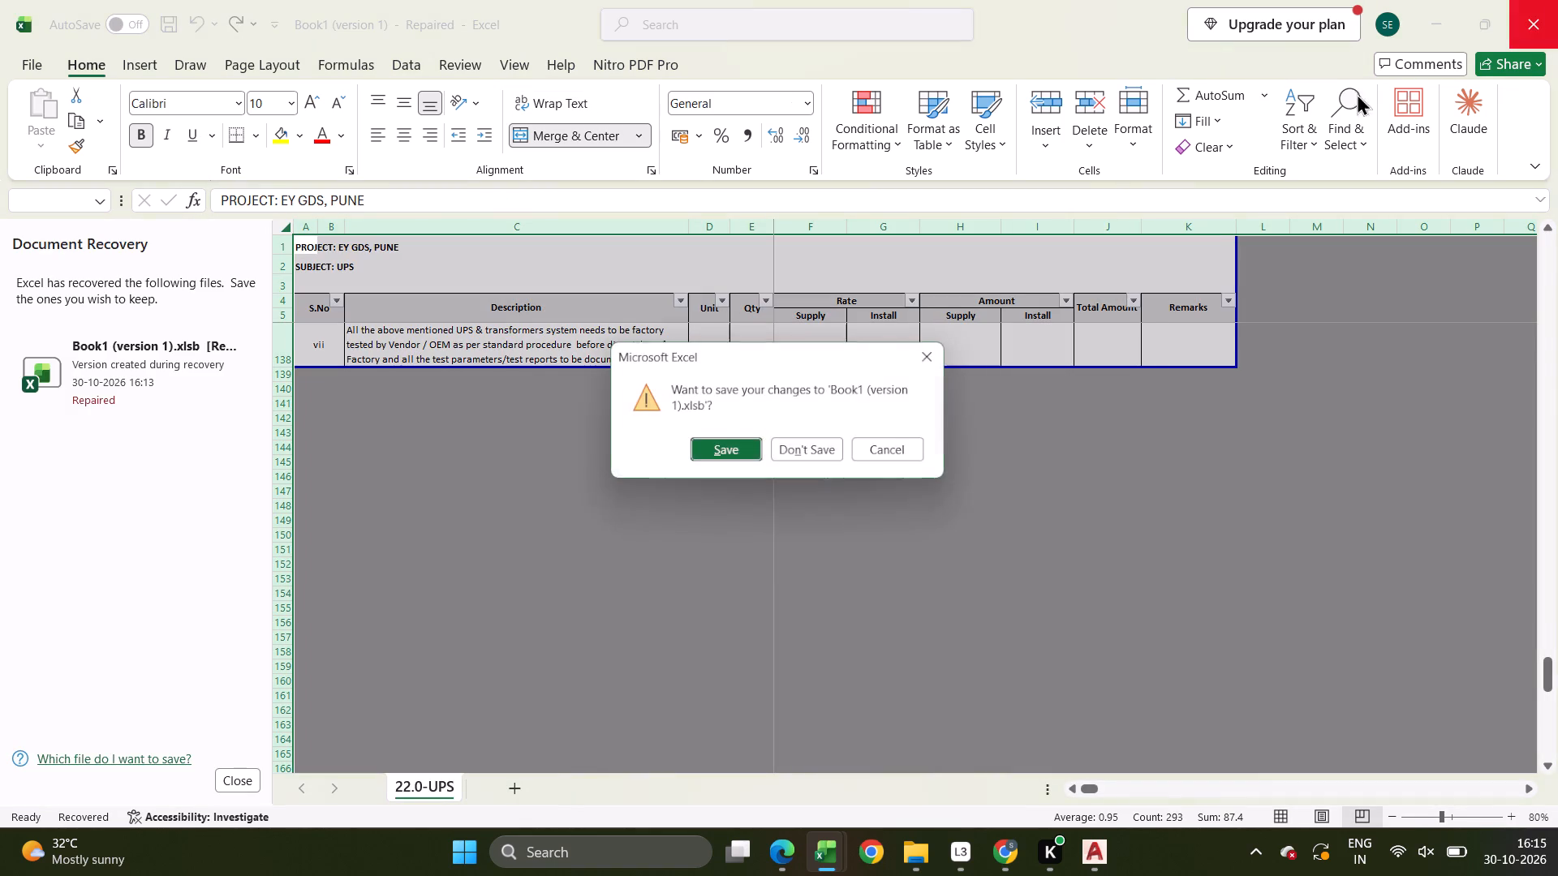
pyautogui.click(808, 444)
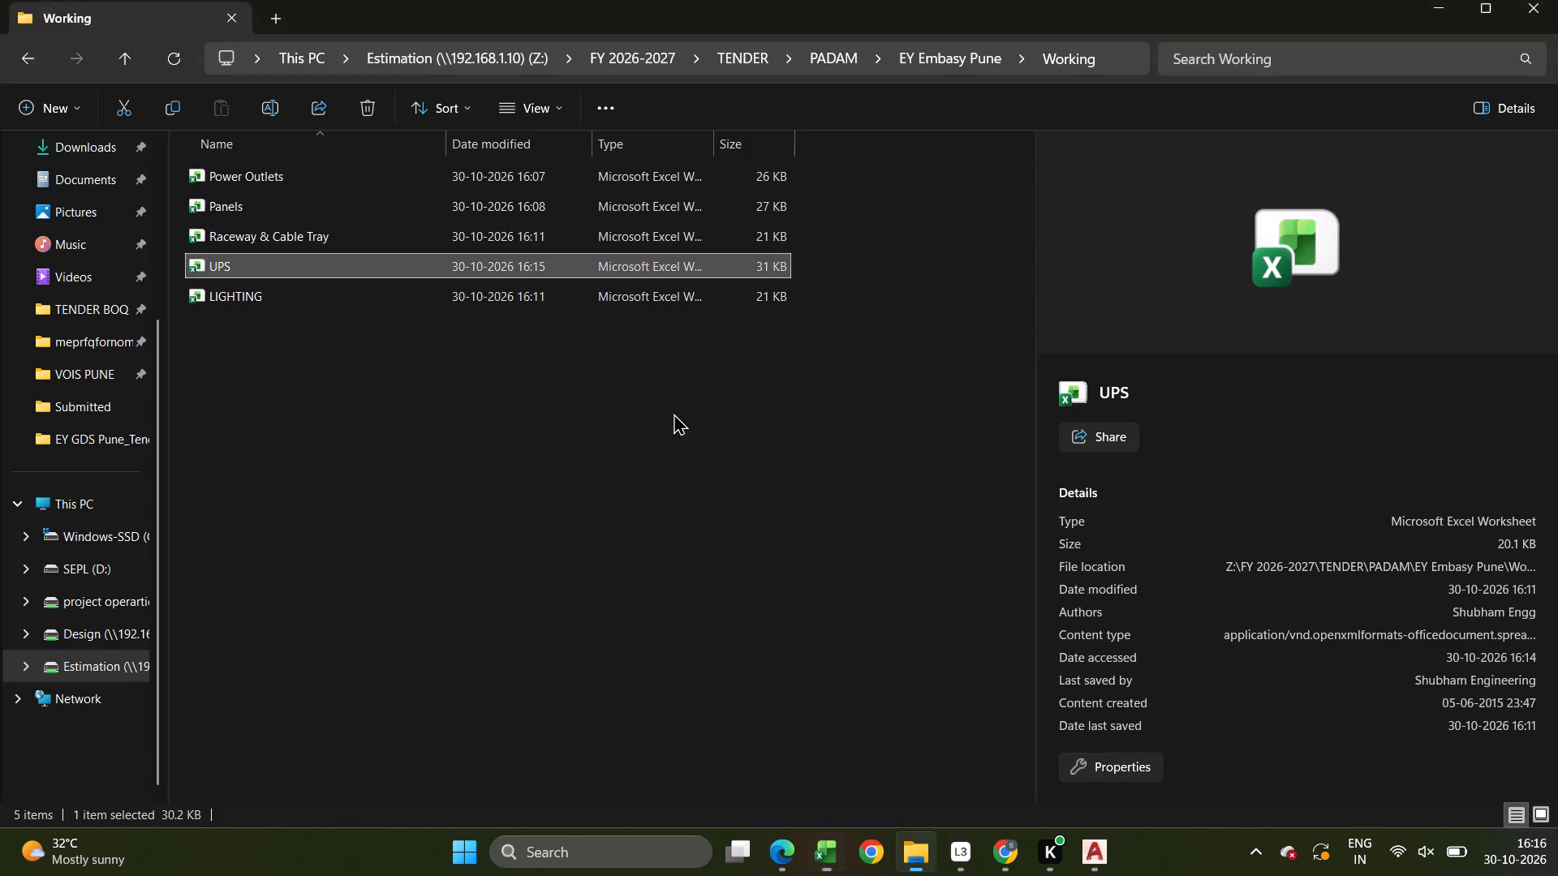
# Open the LIGHTING workbook from the Working folder and enable editing.
pyautogui.doubleClick(441, 286)
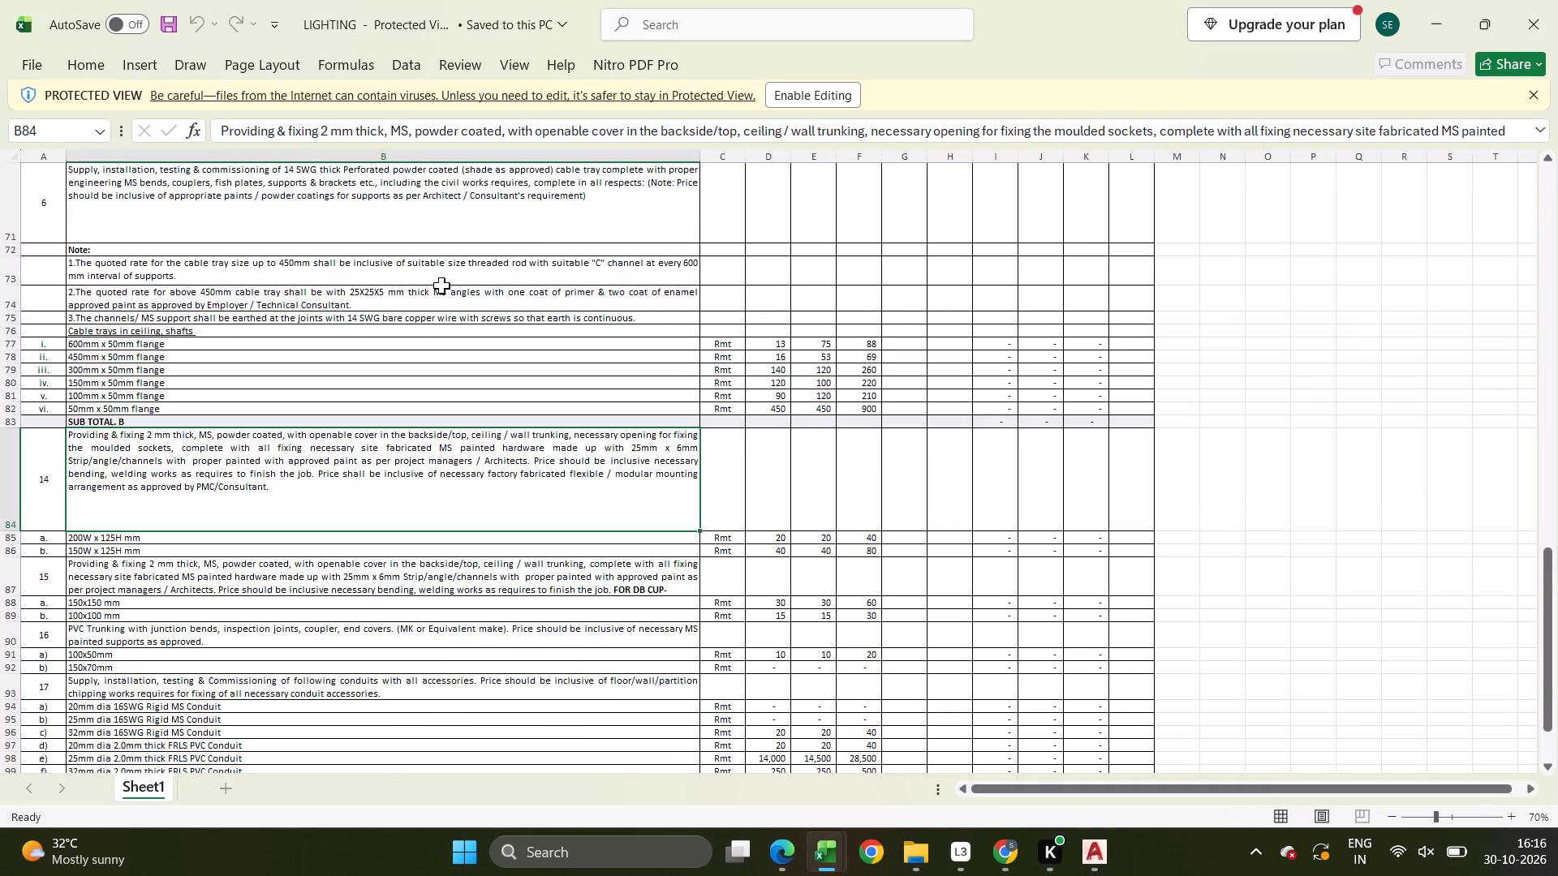
pyautogui.click(809, 98)
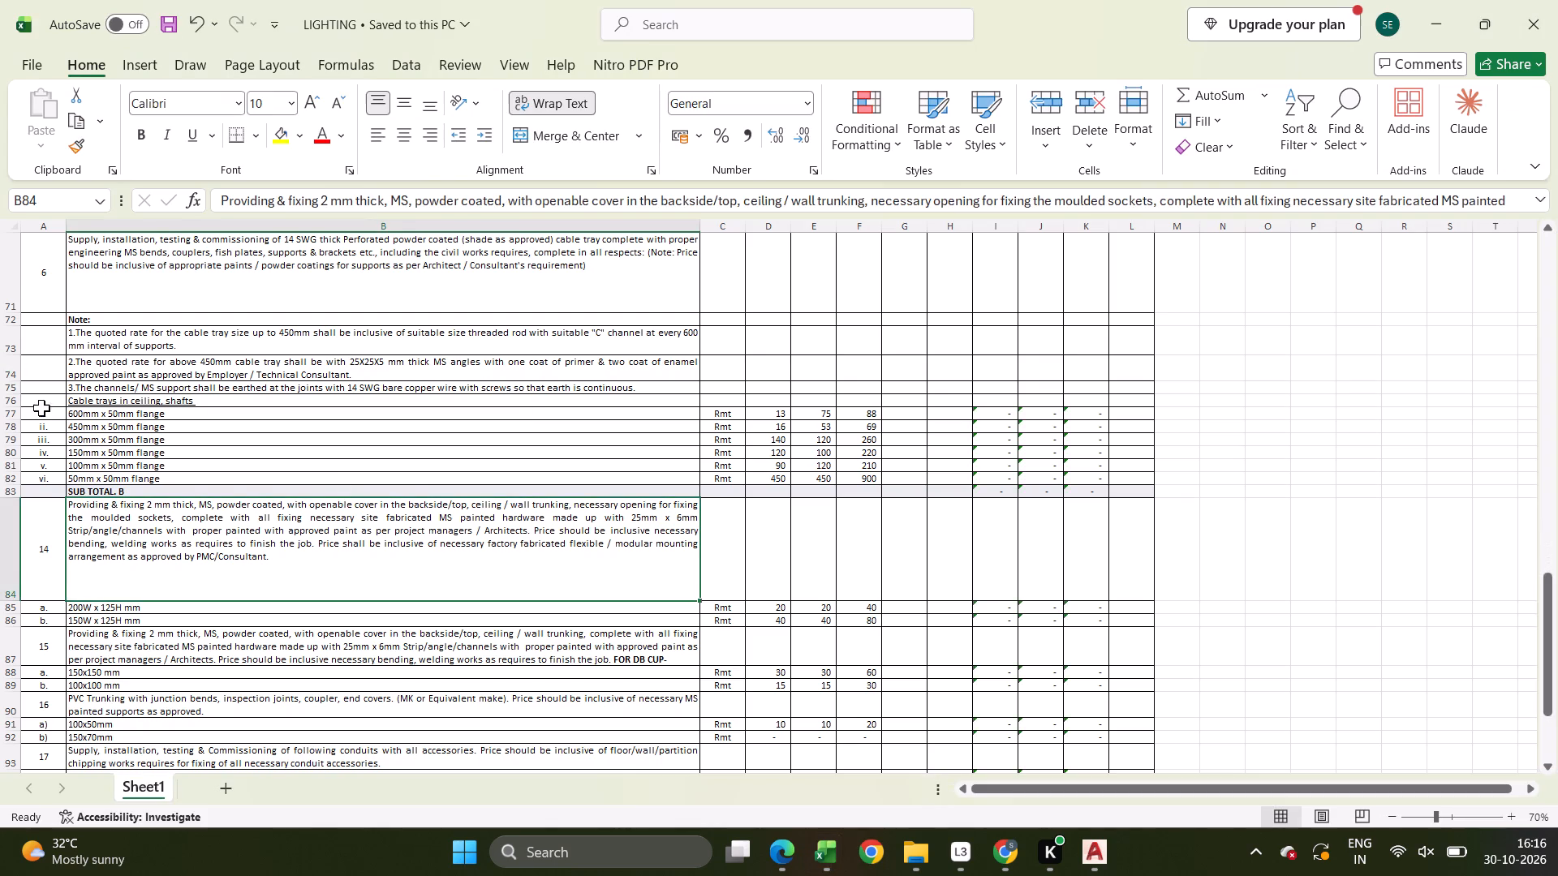
# Delete all the copied conduit, raceway and cable tray rows from row 7 through Sub Total A in row 103, keeping the header rows.
pyautogui.scroll(1, 63, 423)
pyautogui.moveTo(143, 454); pyautogui.dragTo(204, 76, button='middle')
pyautogui.click(13, 305)
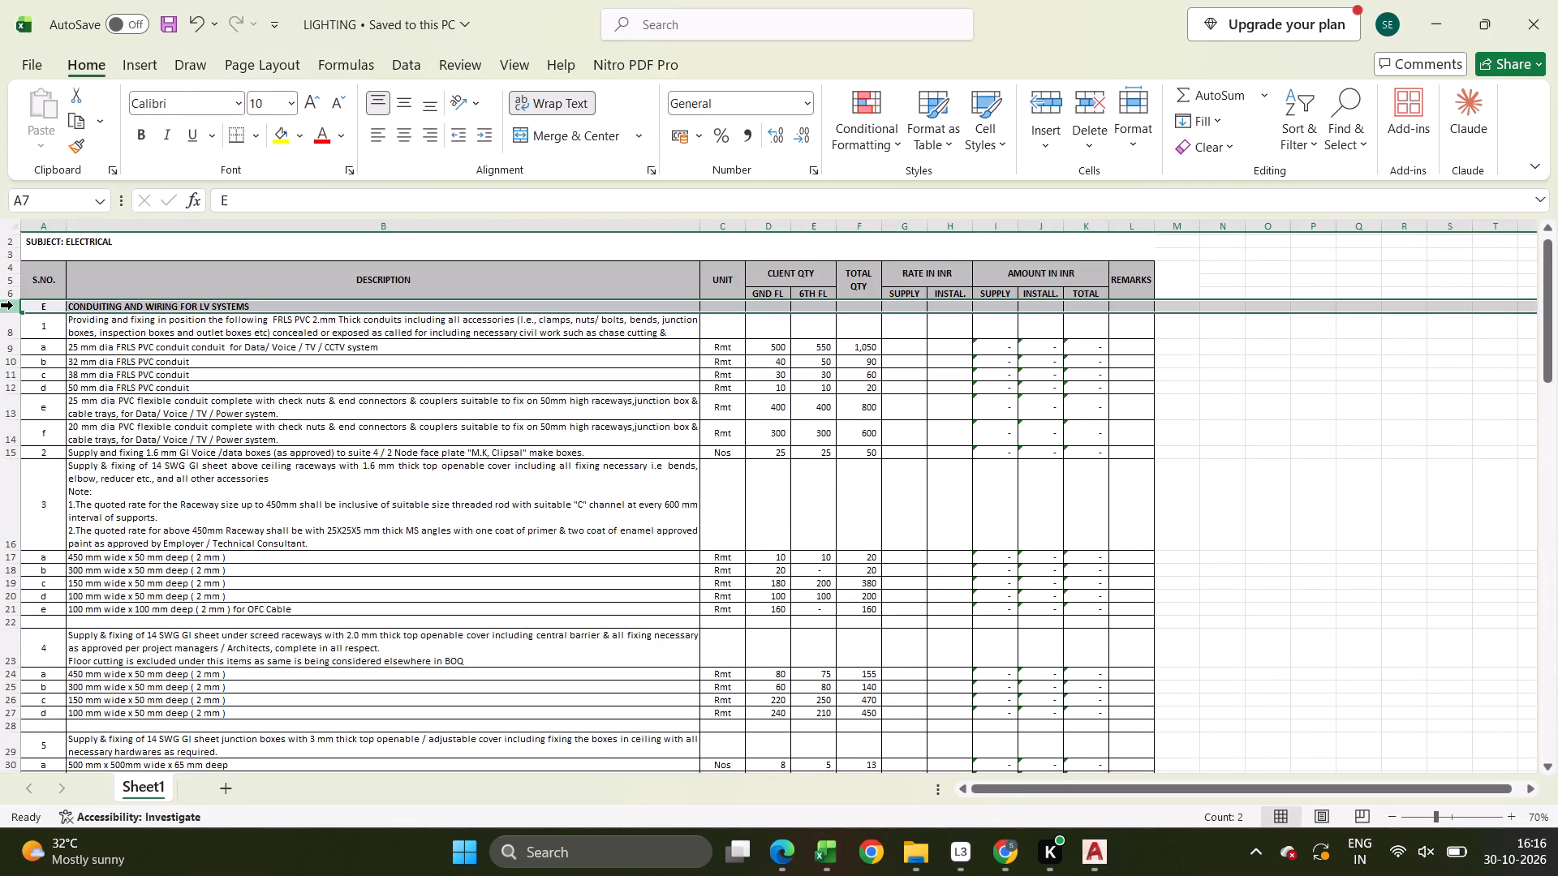
pyautogui.hotkey('ctrl', 'shift', 'Down')
pyautogui.hotkey('ctrl', 'shift', 'Down')
pyautogui.hotkey('ctrl', 'shift', 'Down')
pyautogui.hotkey('ctrl', 'shift', 'Down')
pyautogui.hotkey('ctrl', 'shift', 'Down')
pyautogui.hotkey('ctrl', 'shift', 'Down')
pyautogui.hotkey('ctrl', 'shift', 'Down')
pyautogui.hotkey('ctrl', 'shift', 'Down')
pyautogui.hotkey('ctrl', 'shift', 'Down')
pyautogui.hotkey('ctrl', 'shift', 'Down')
pyautogui.hotkey('ctrl', 'shift', 'Down')
pyautogui.hotkey('ctrl', 'shift', 'Down')
pyautogui.hotkey('ctrl', 'shift', 'Down')
pyautogui.hotkey('ctrl', 'shift', 'Down')
pyautogui.hotkey('ctrl', 'shift', 'Down')
pyautogui.hotkey('ctrl', 'shift', 'Down')
pyautogui.hotkey('ctrl', 'shift', 'Down')
pyautogui.hotkey('ctrl', 'shift', 'Down')
pyautogui.hotkey('ctrl', 'shift', 'Down')
pyautogui.hotkey('ctrl', 'shift', 'Down')
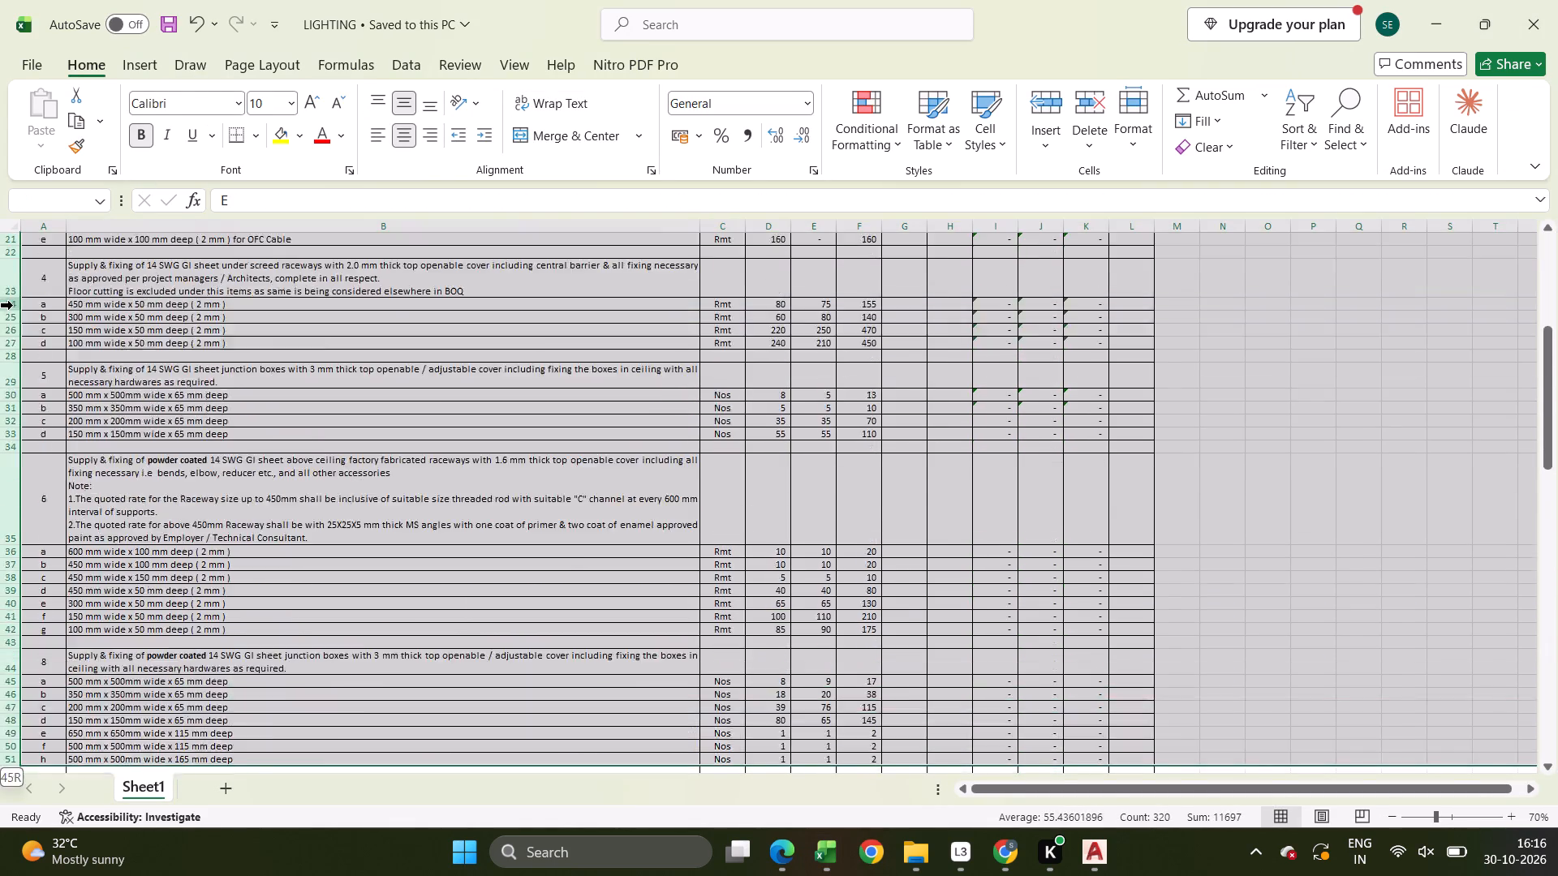
pyautogui.hotkey('ctrl', 'shift', 'Up')
pyautogui.hotkey('shift', 'Down')
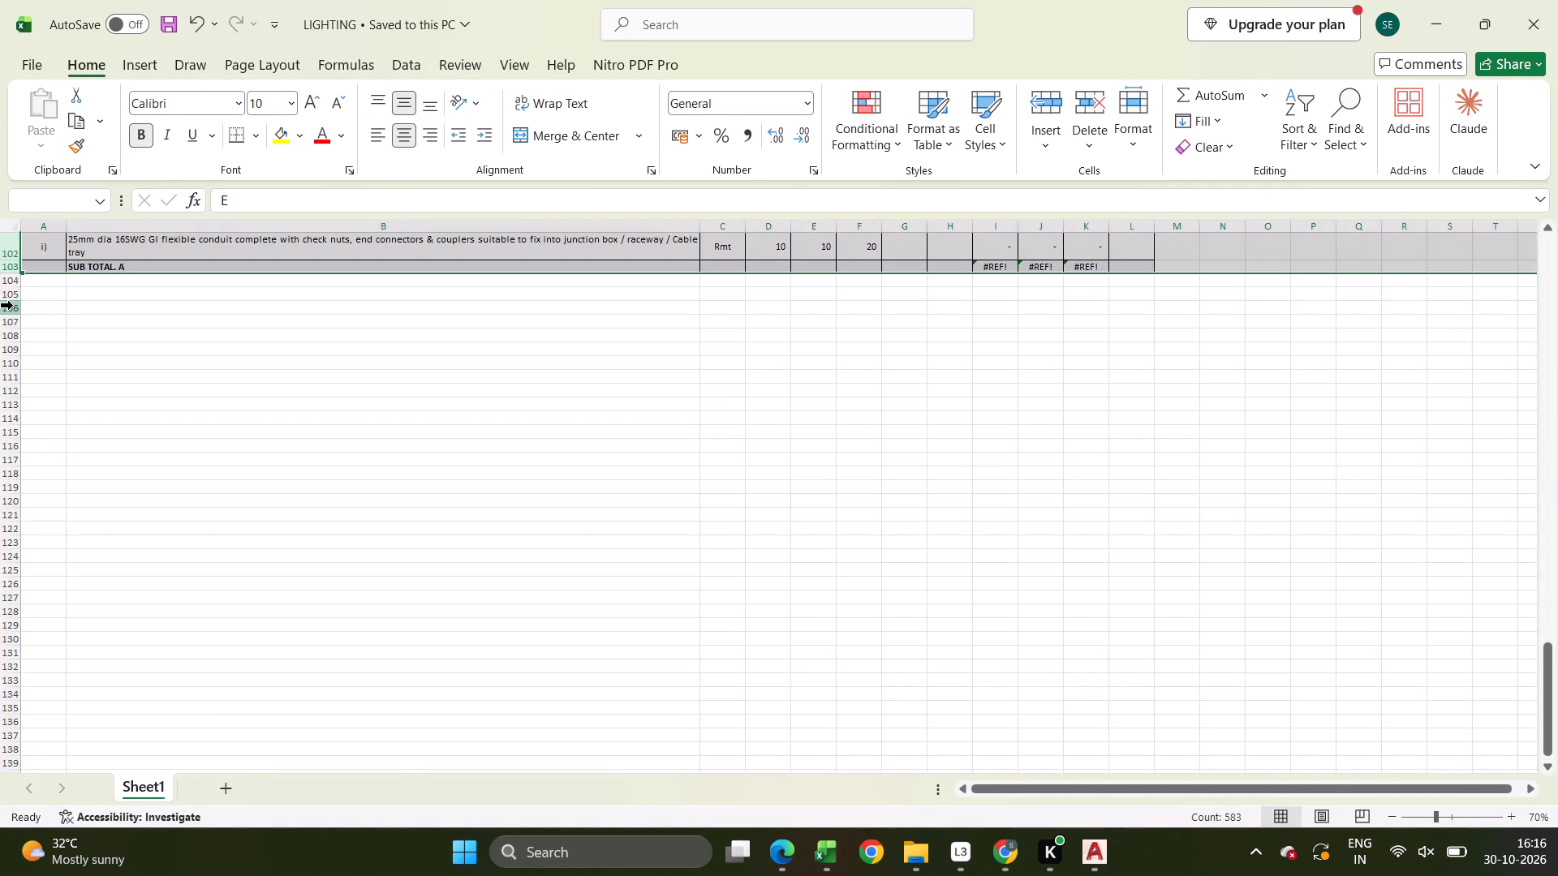
pyautogui.hotkey('ctrl', '-')
# Enable editing in the general contractor tender BOQ and copy its 23.0-LIGHTING BOQ sheet into LIGHTING.xlsx before Sheet1.
pyautogui.hotkey('alt', 'Tab')
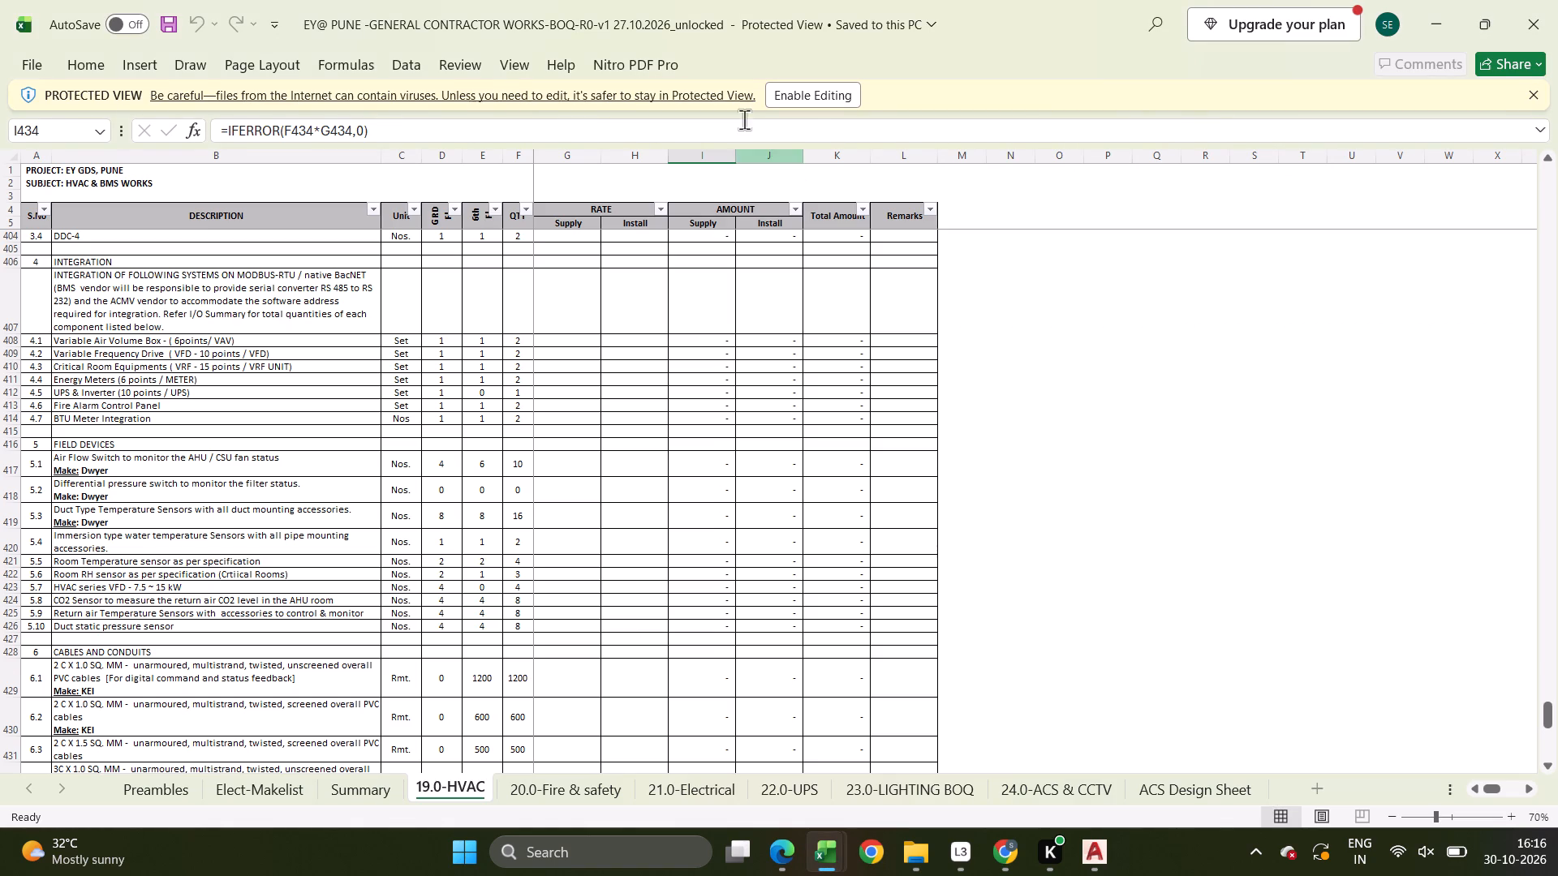
pyautogui.click(796, 91)
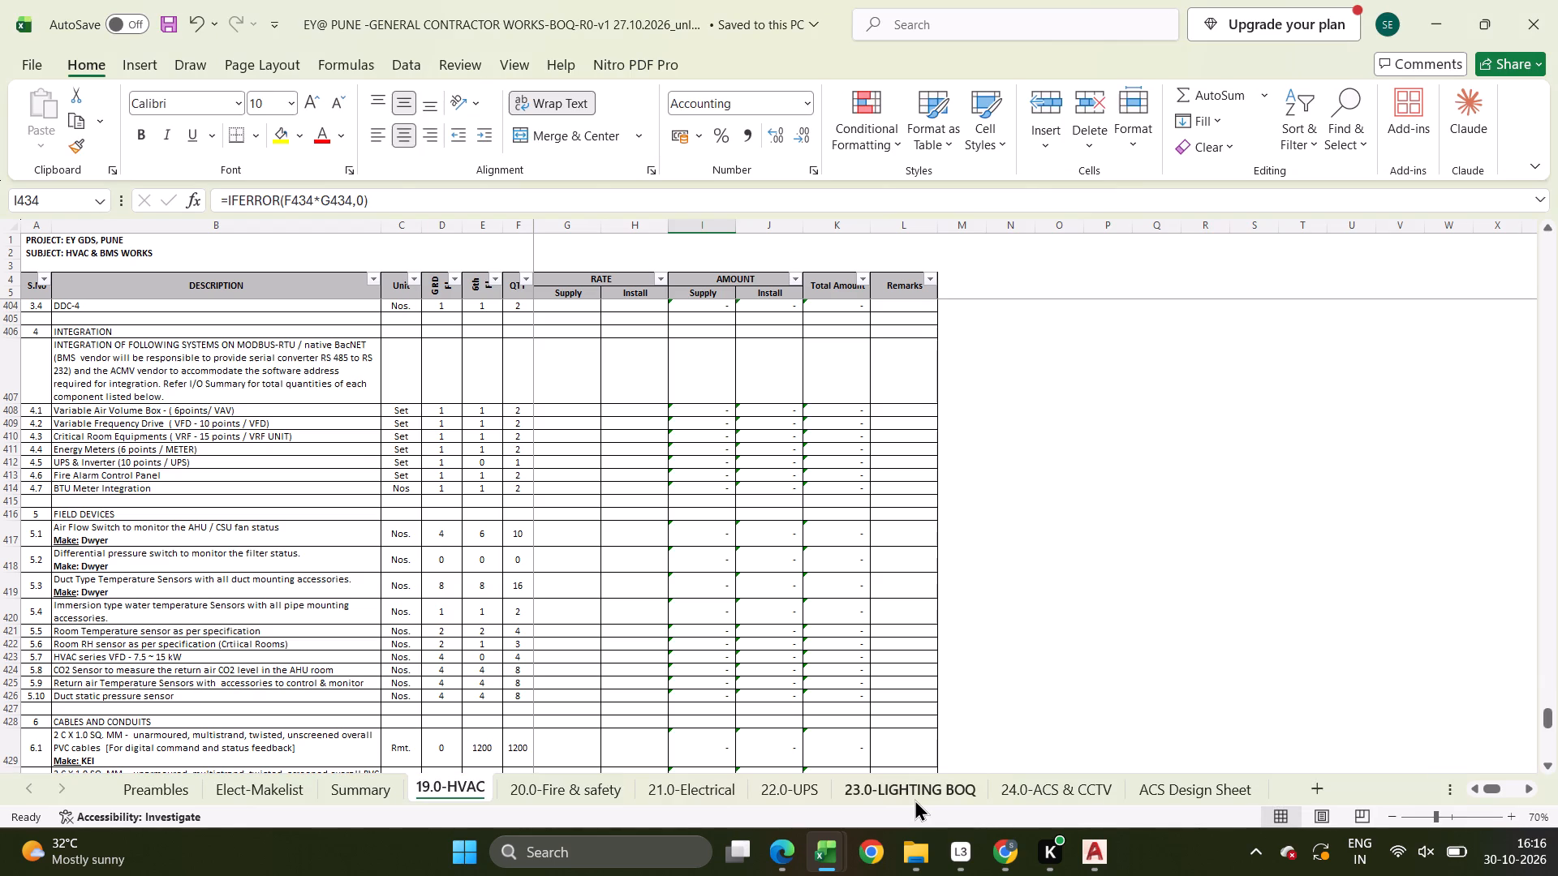
pyautogui.click(915, 799)
pyautogui.rightClick(940, 805)
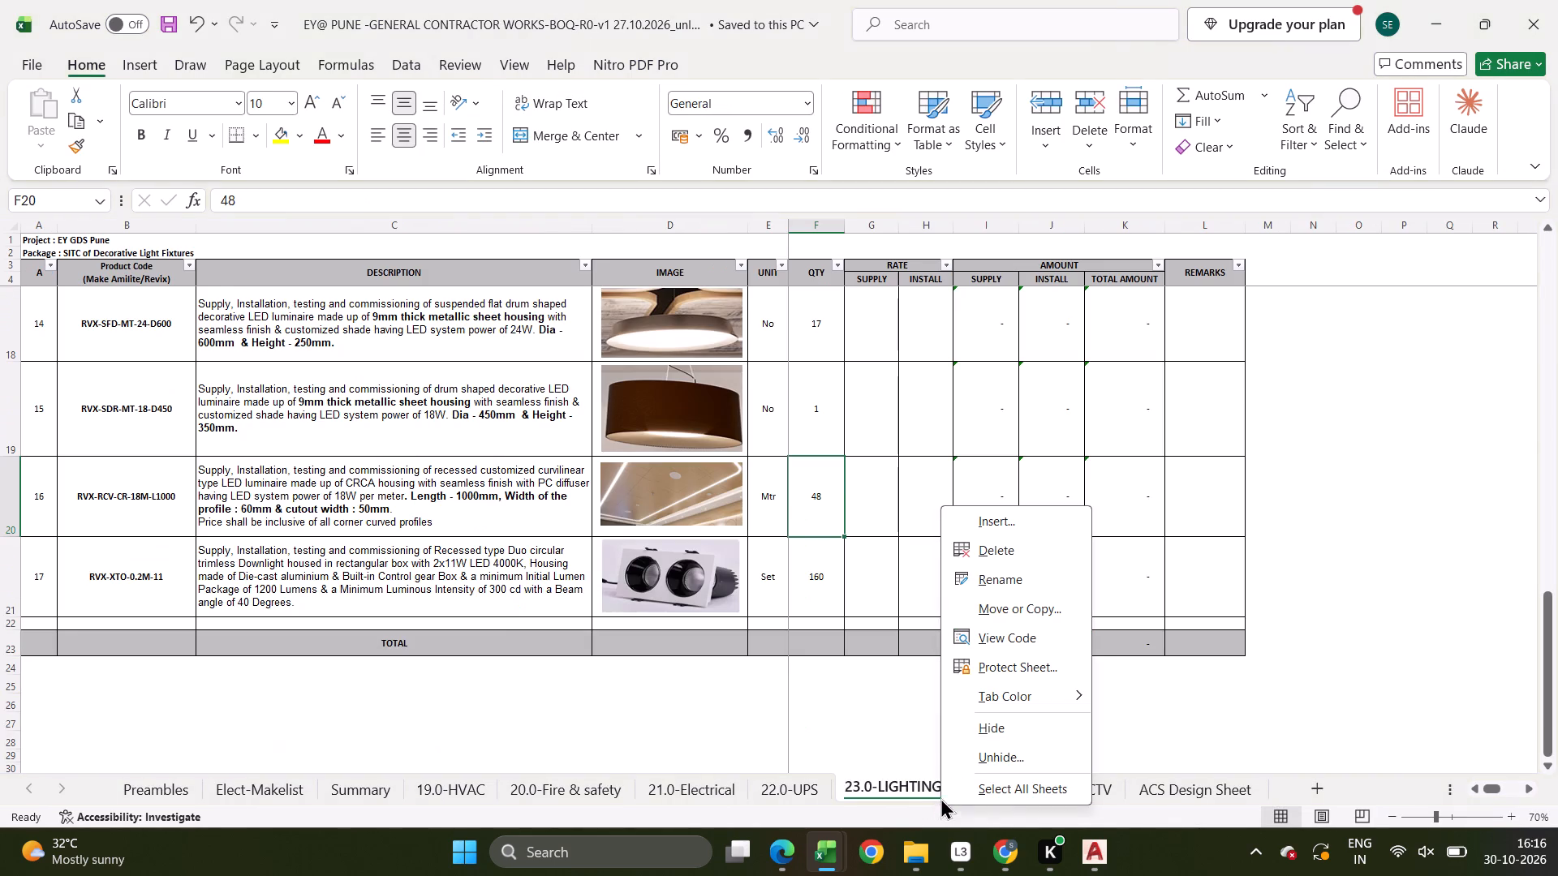
pyautogui.click(1005, 598)
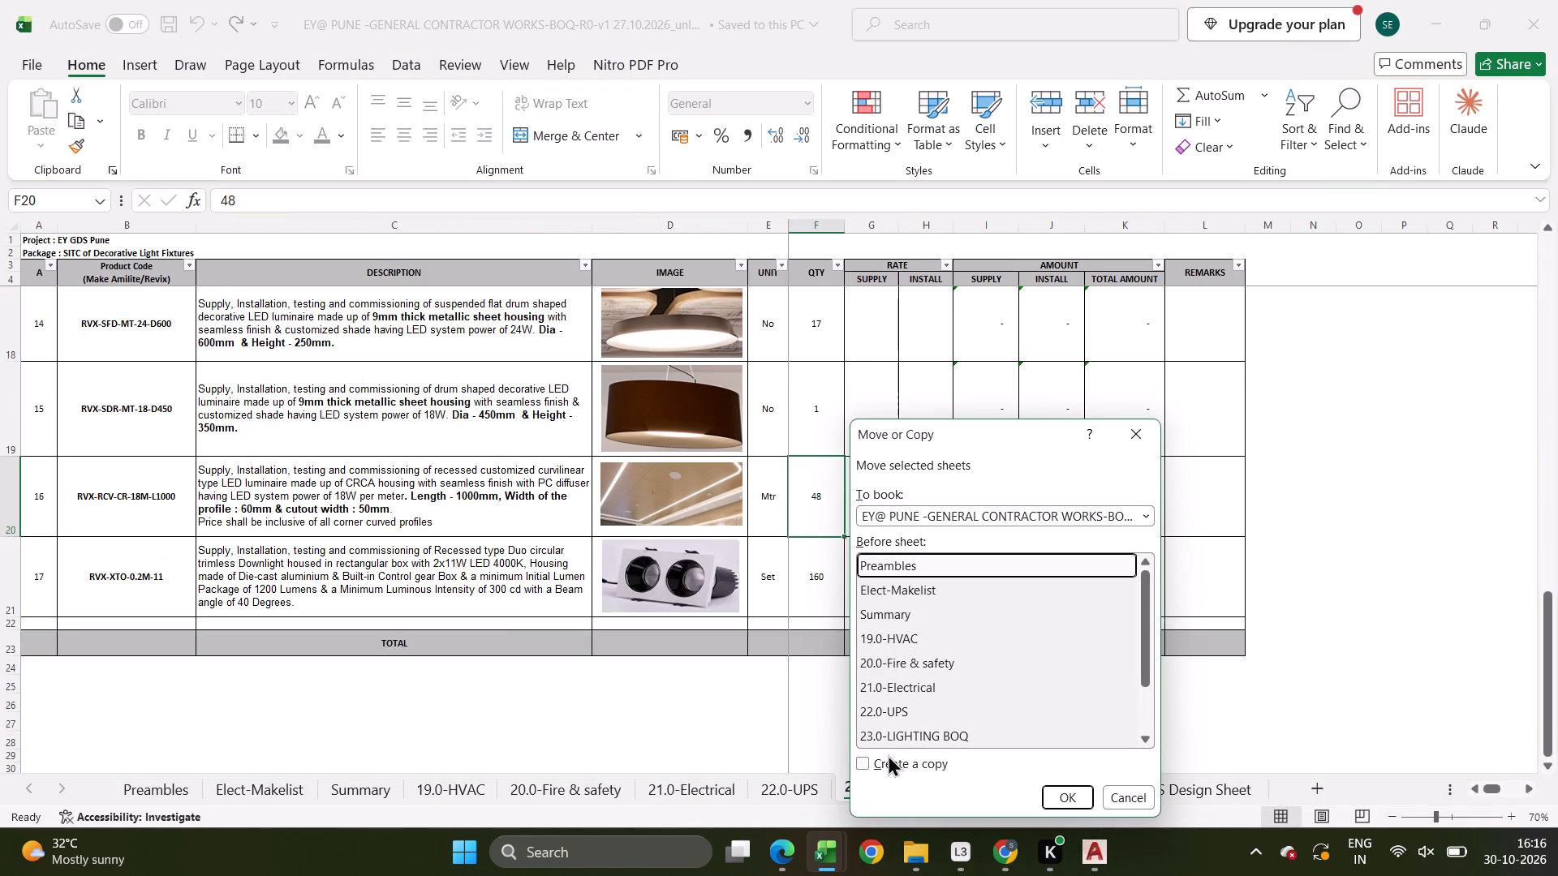
pyautogui.click(888, 758)
pyautogui.click(982, 513)
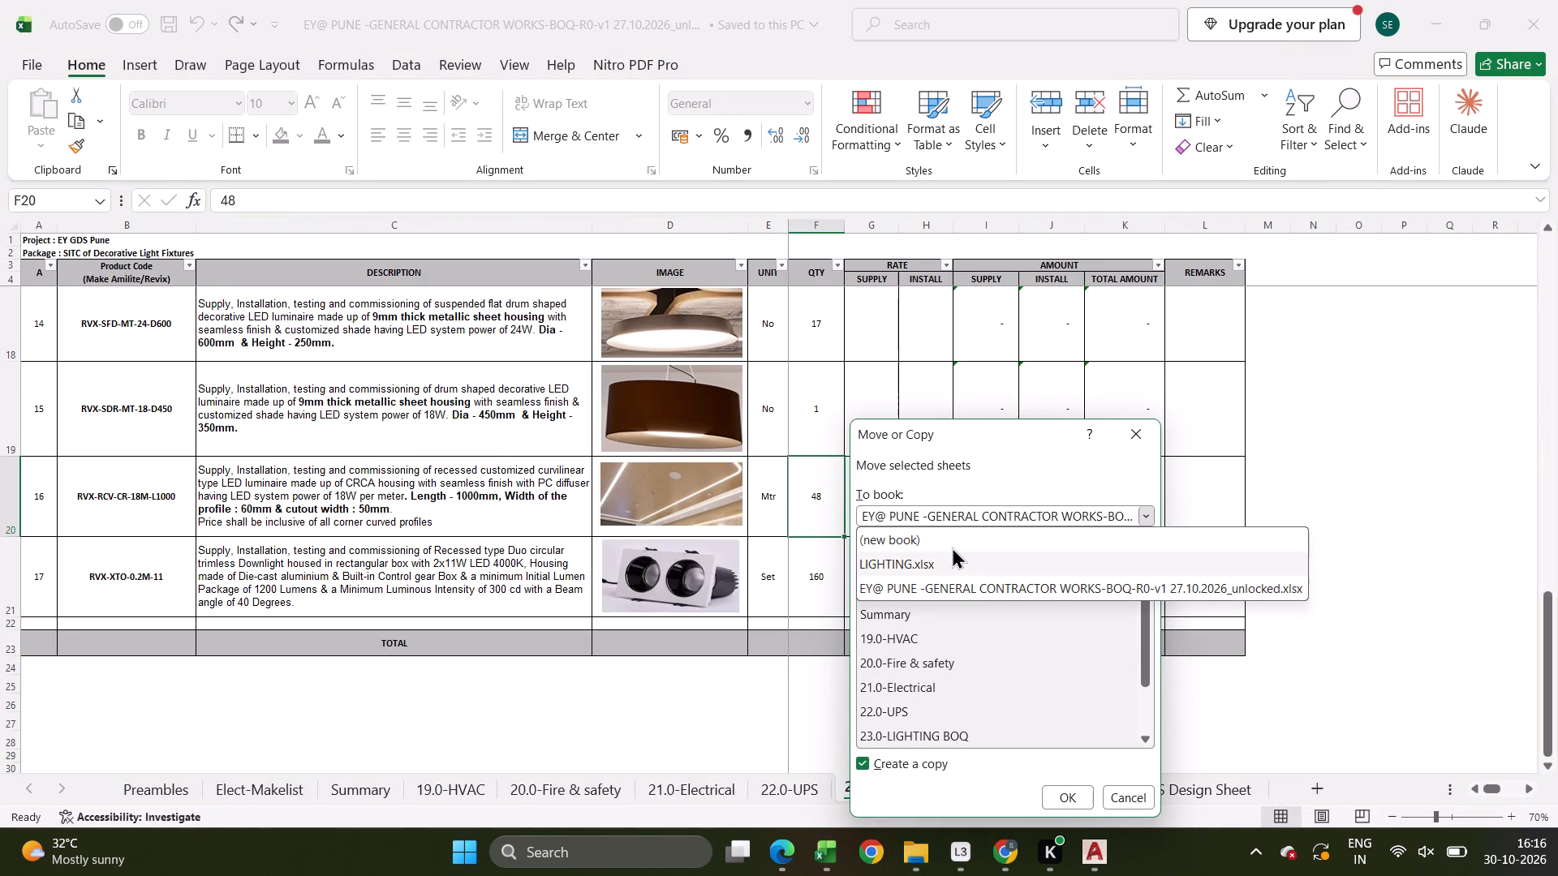
pyautogui.click(945, 560)
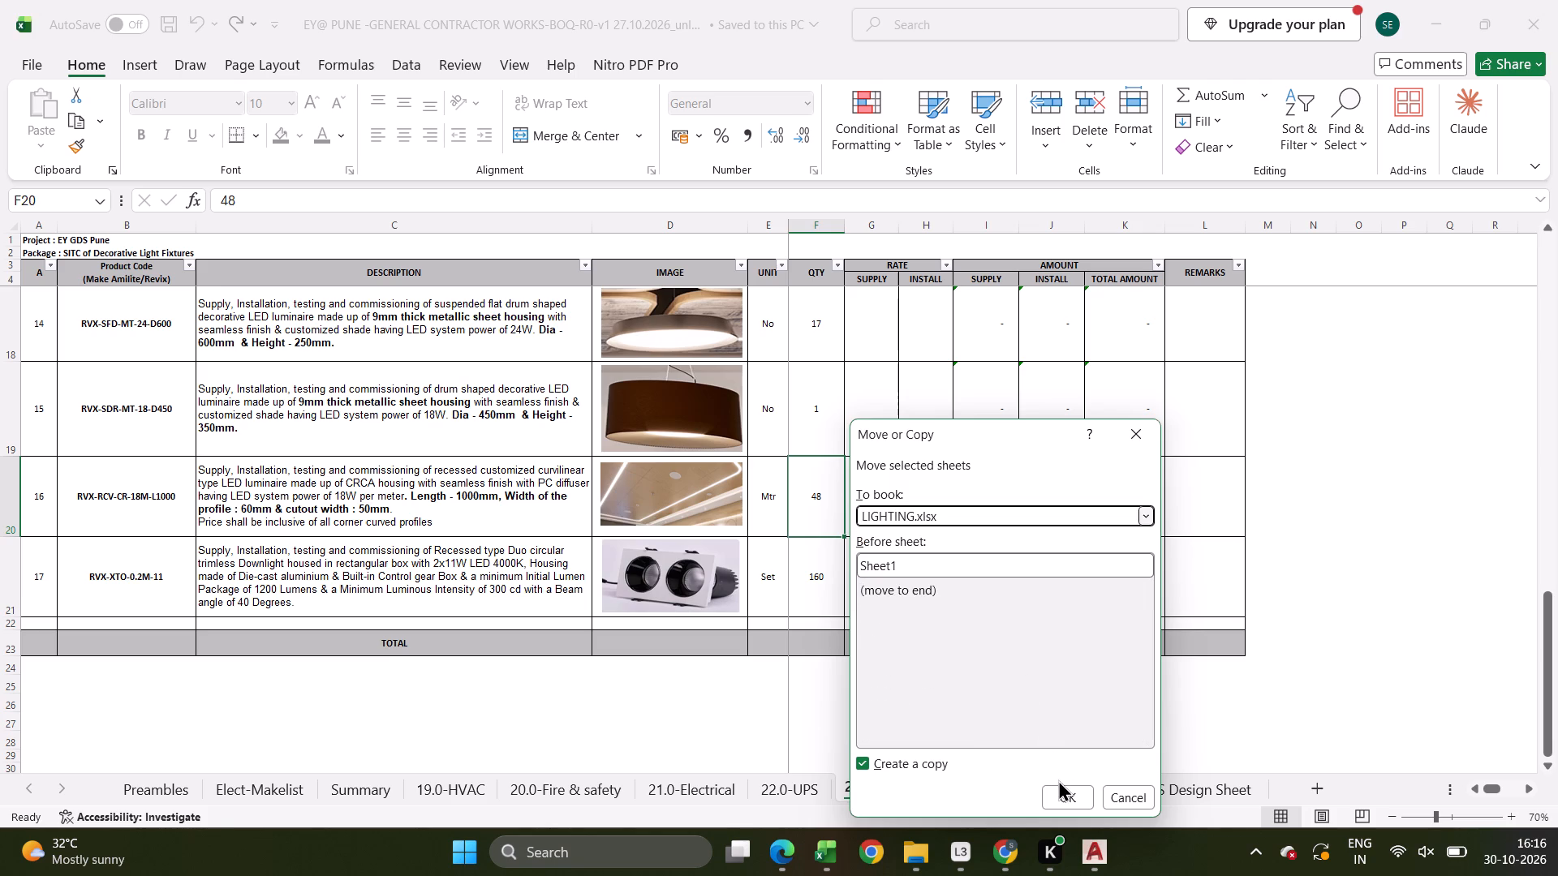
pyautogui.click(1065, 791)
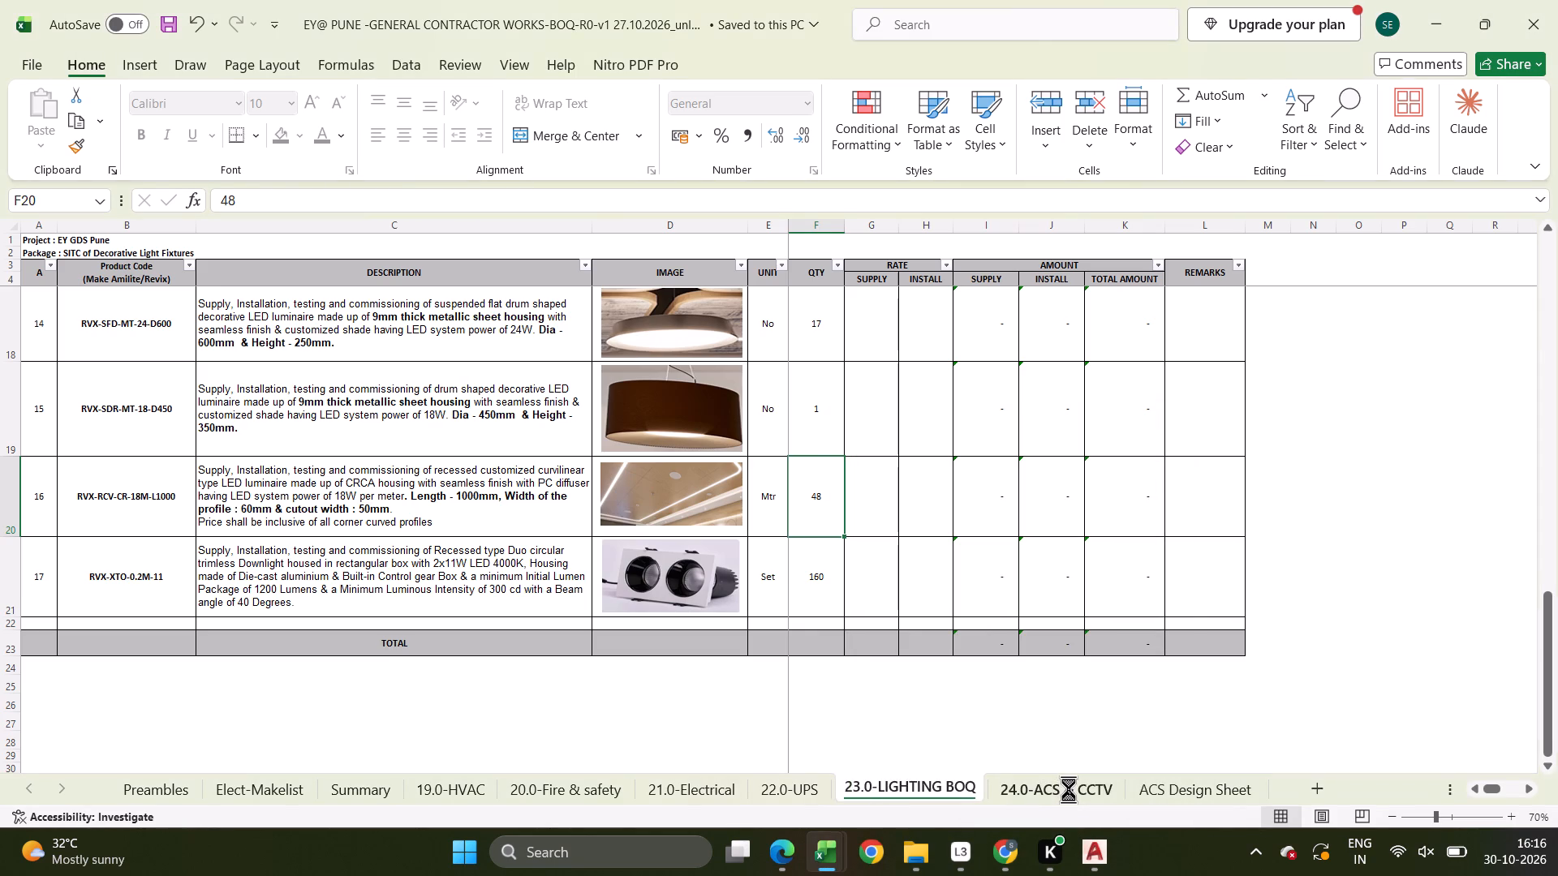
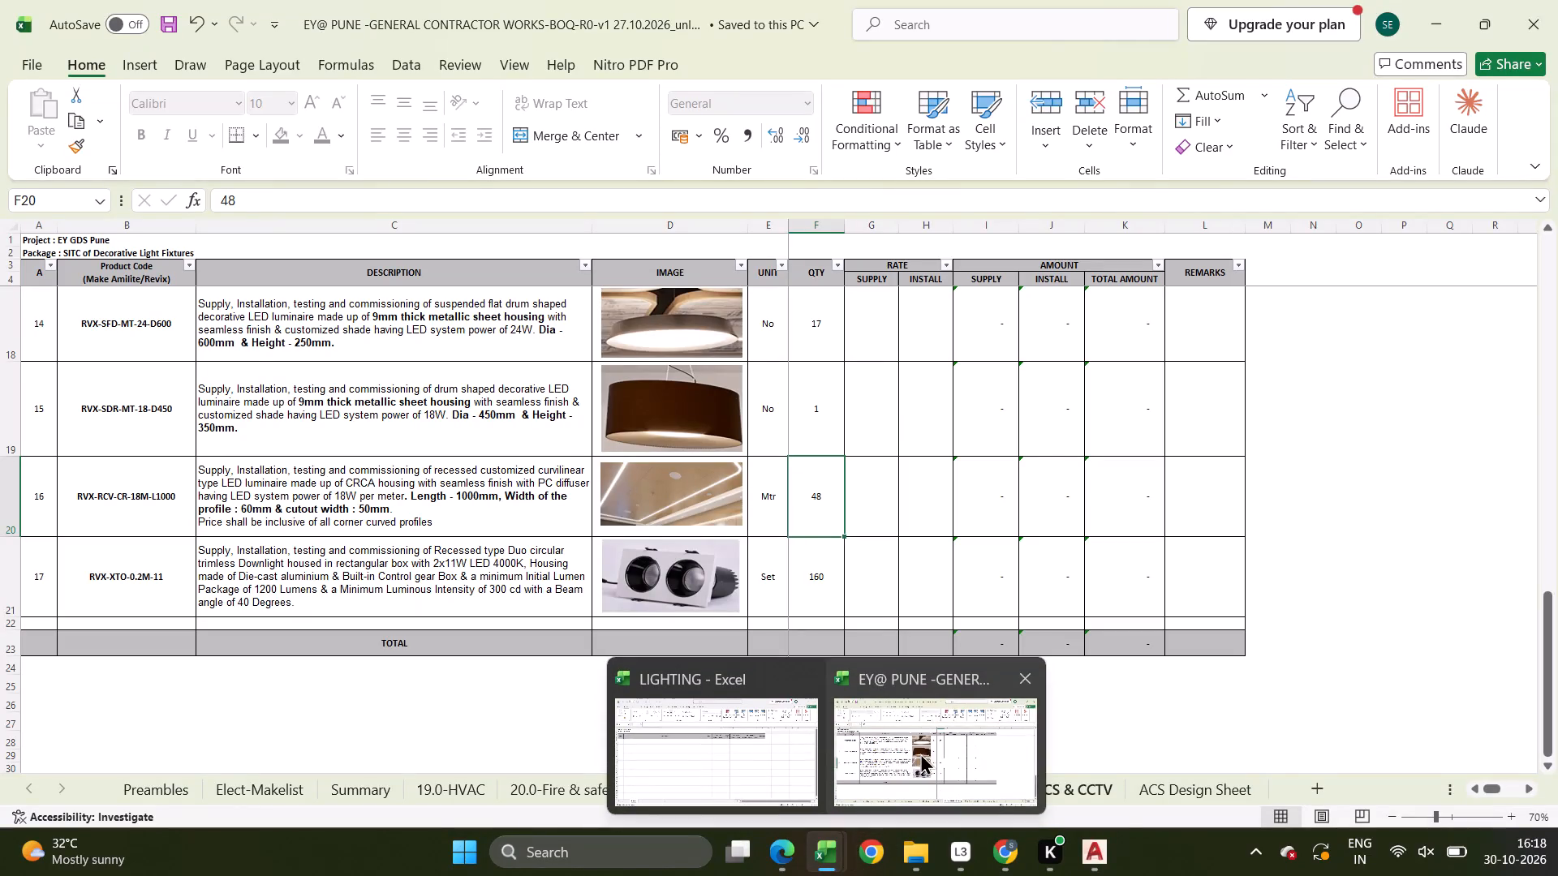
# Switch from the general contractor tender BOQ to the LIGHTING workbook.
pyautogui.click(758, 761)
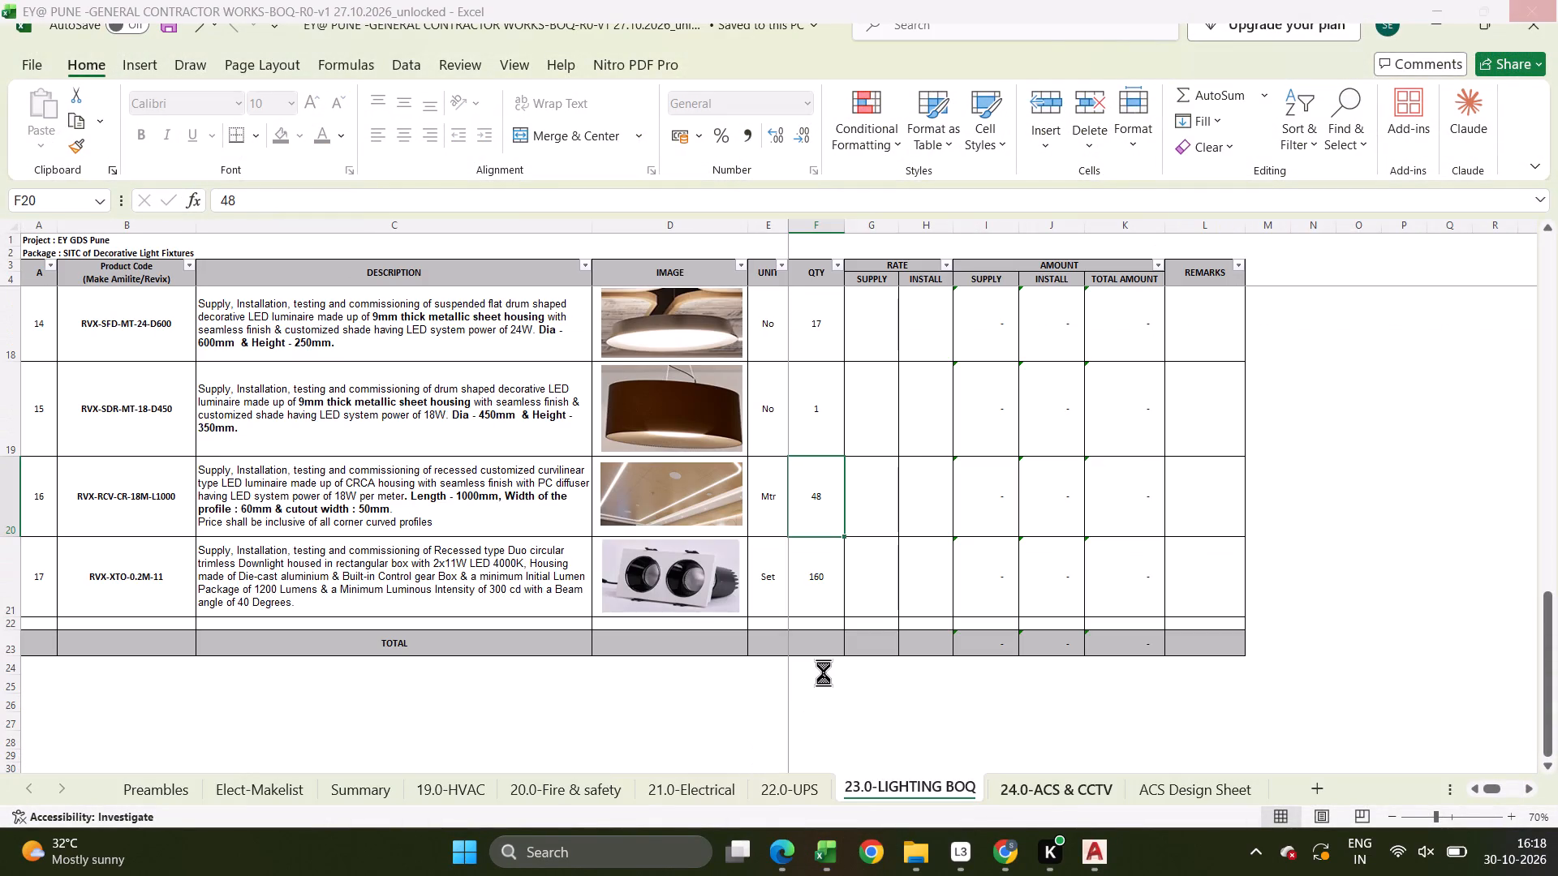